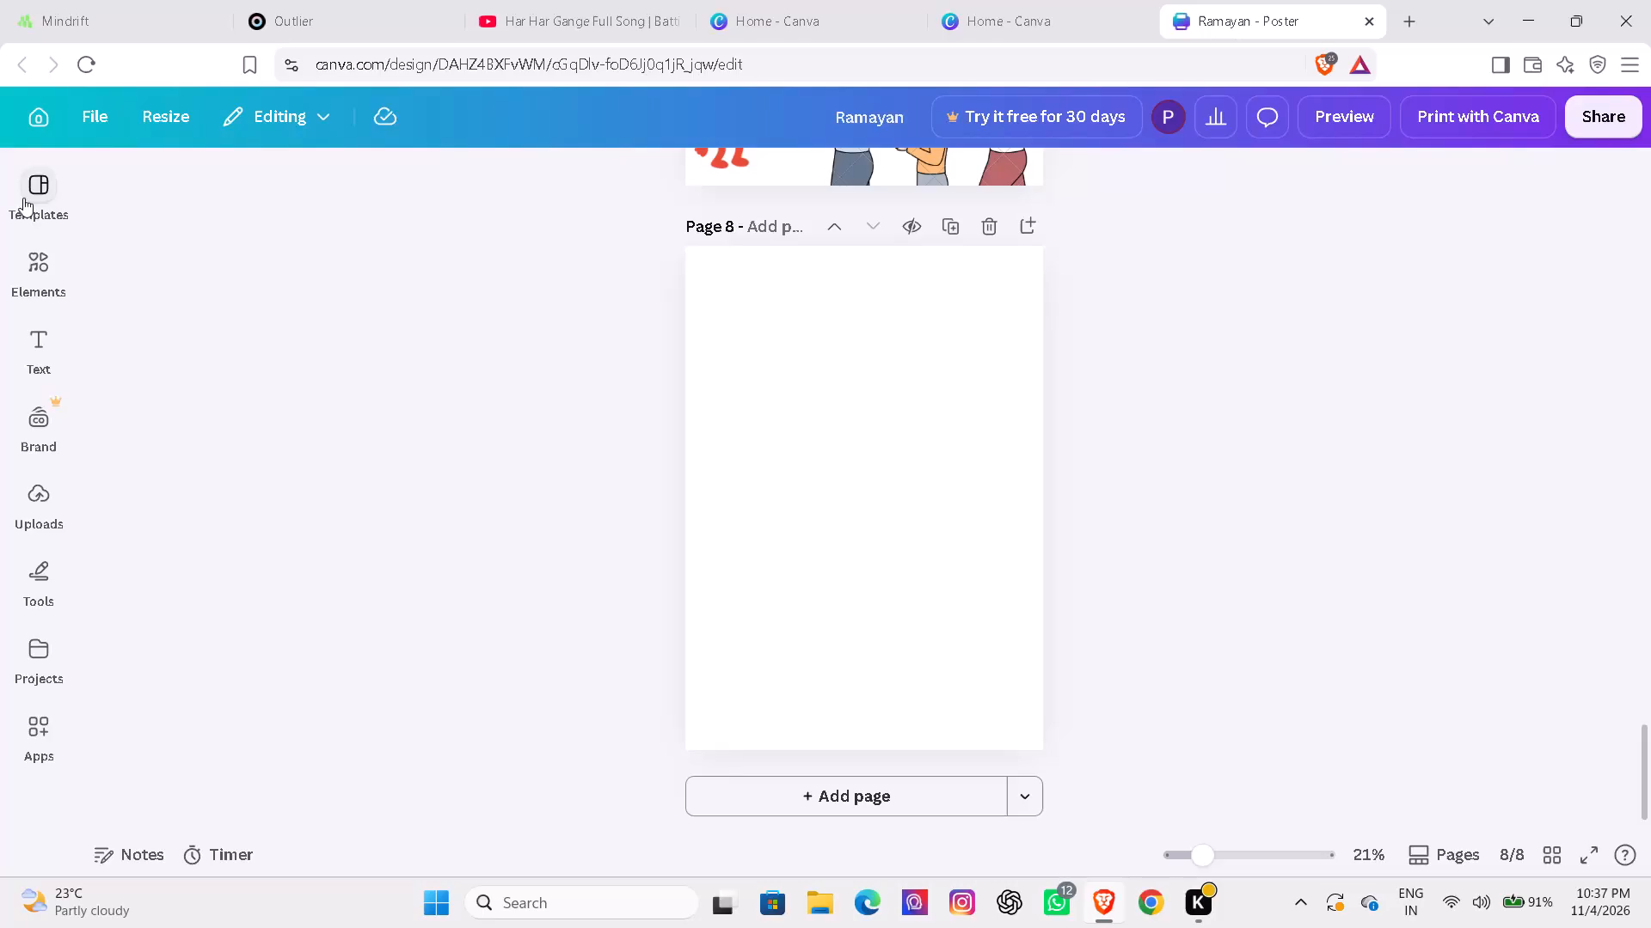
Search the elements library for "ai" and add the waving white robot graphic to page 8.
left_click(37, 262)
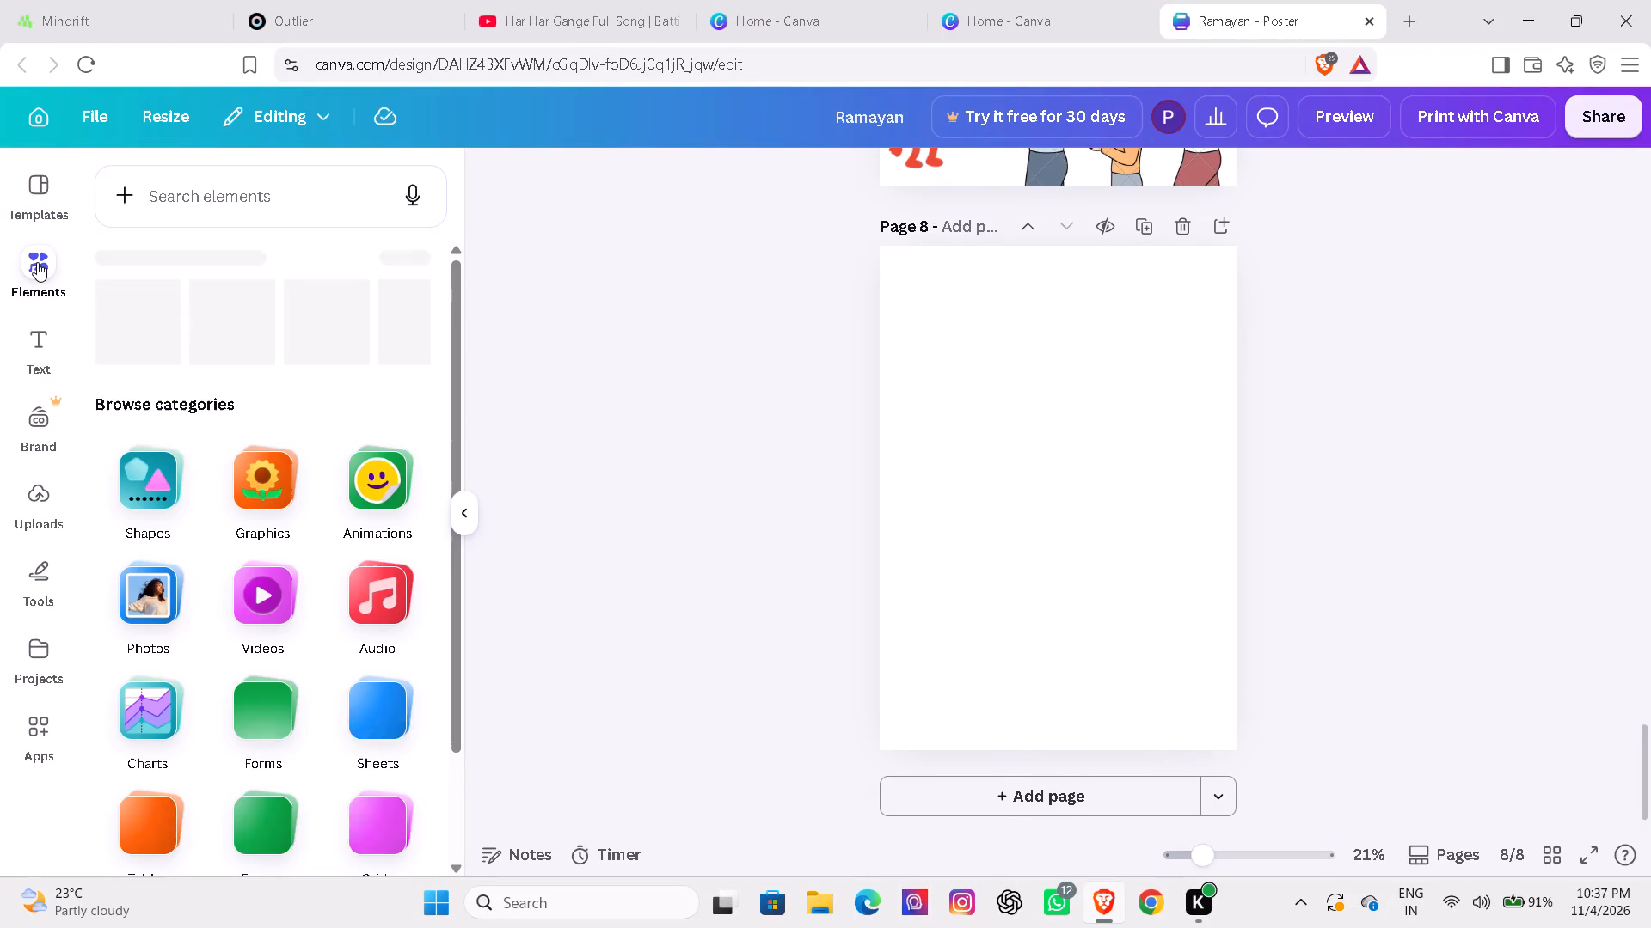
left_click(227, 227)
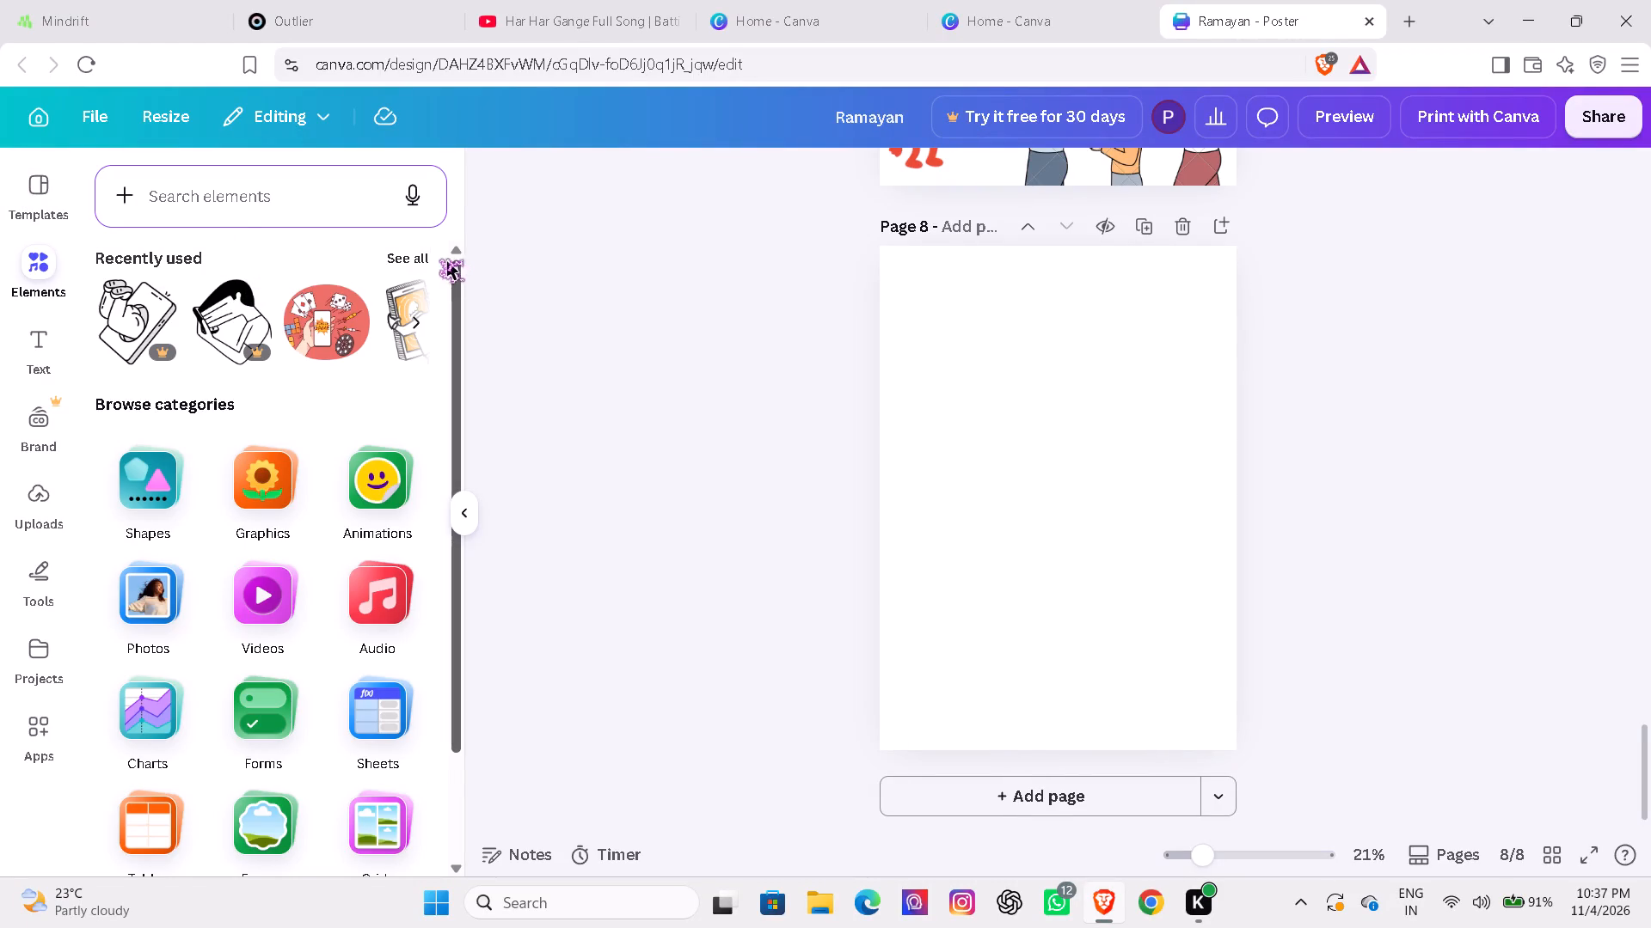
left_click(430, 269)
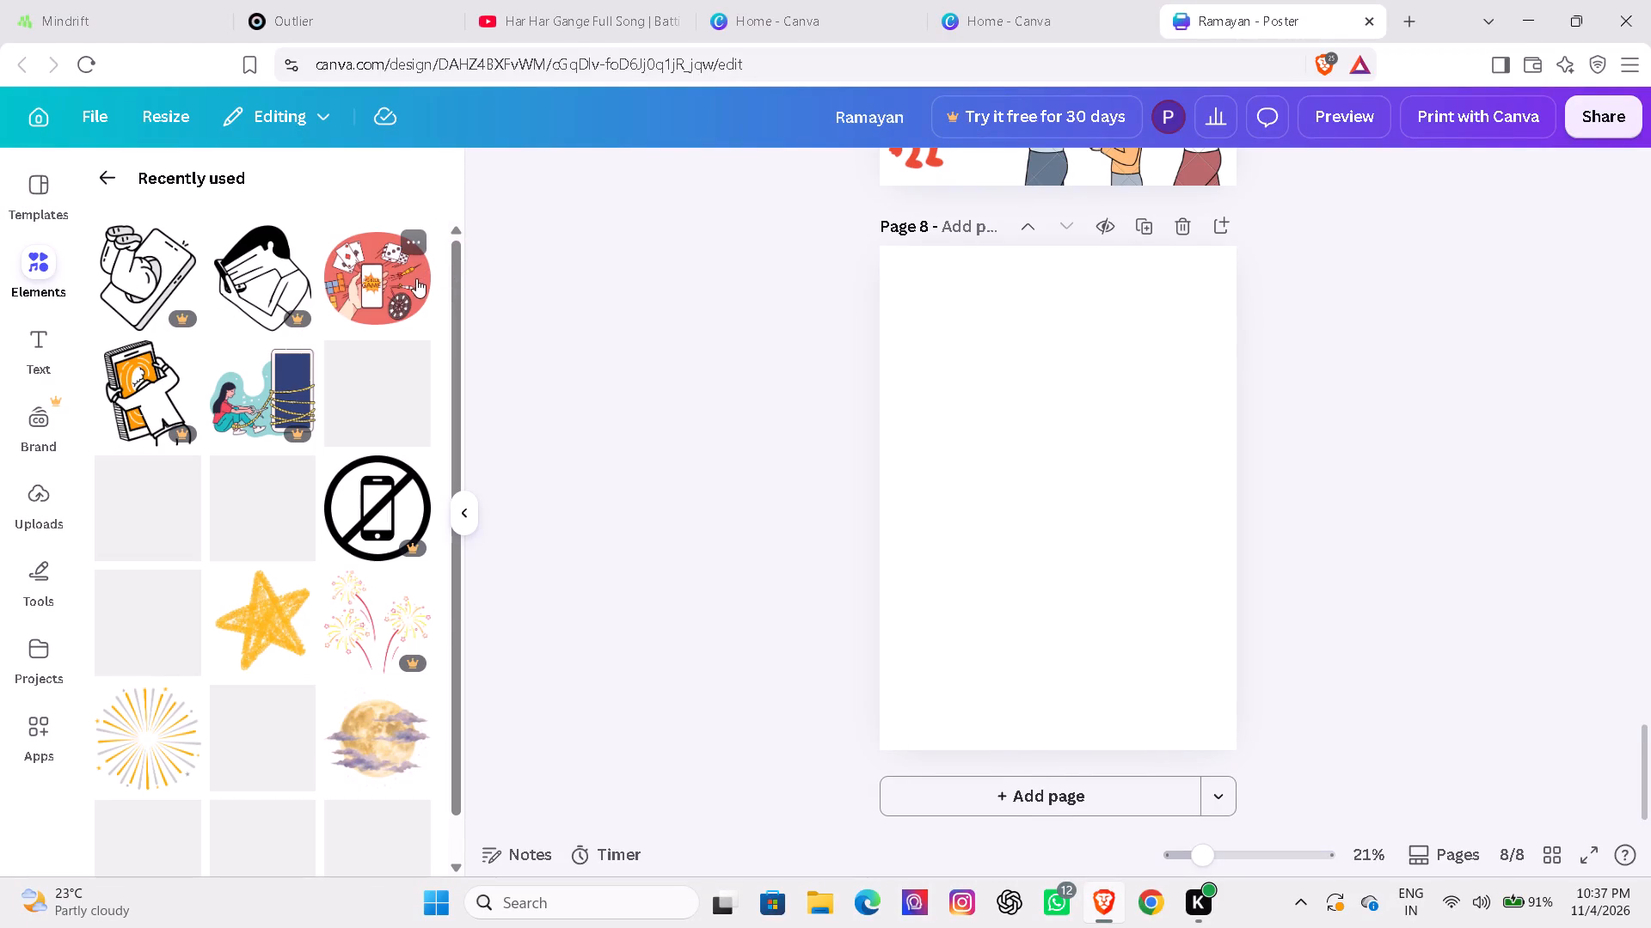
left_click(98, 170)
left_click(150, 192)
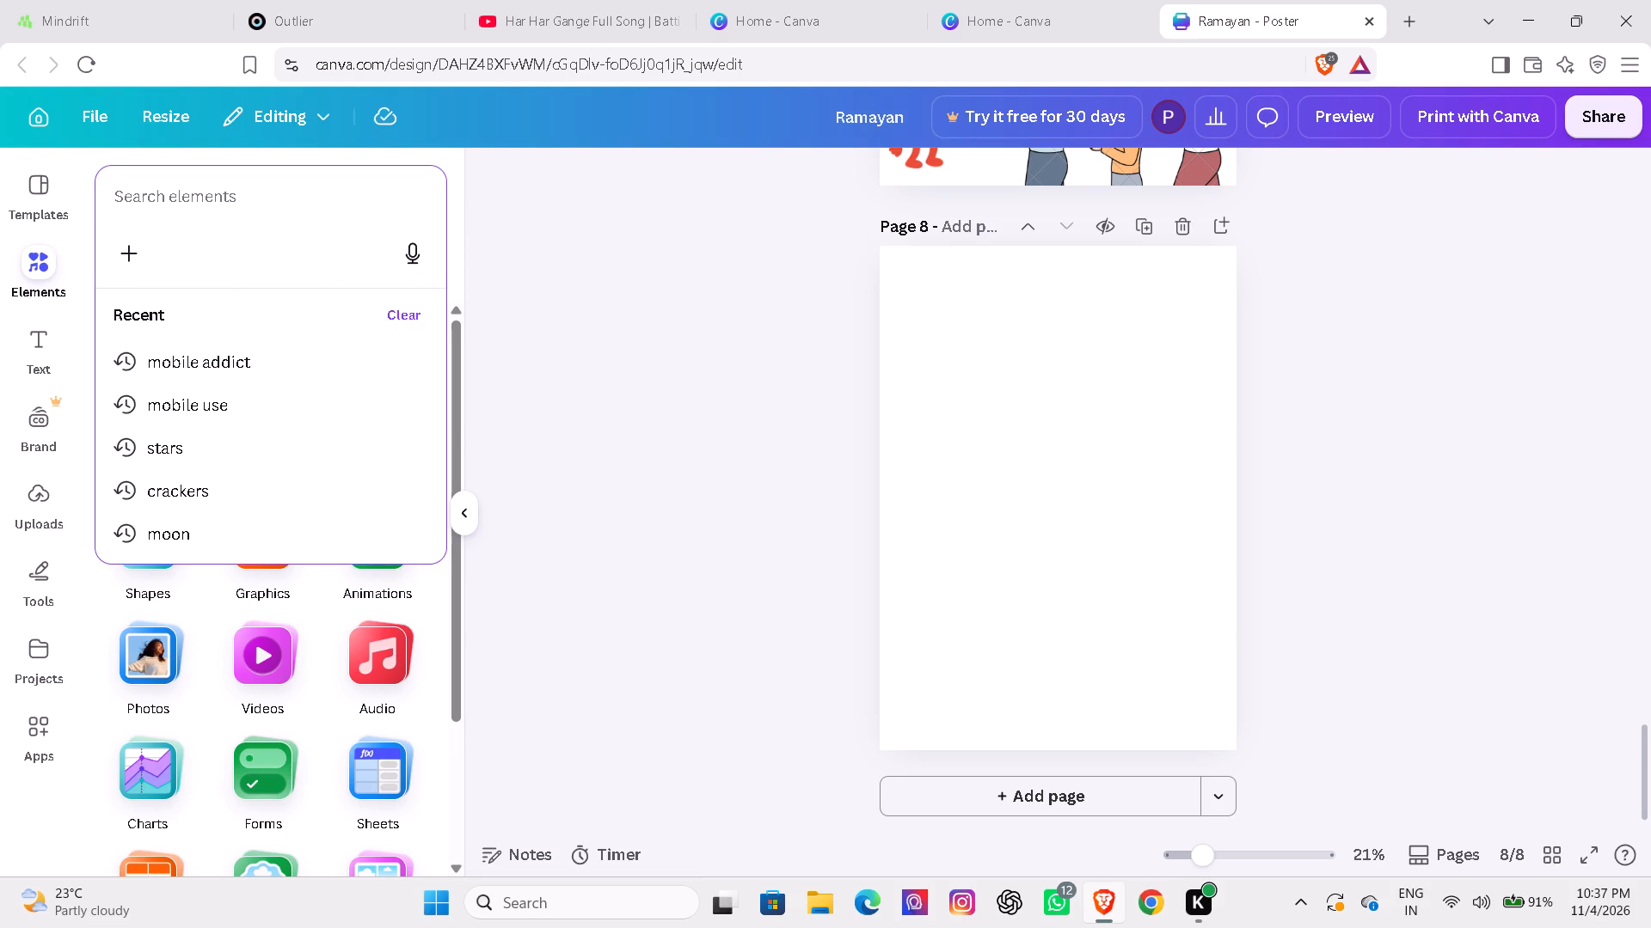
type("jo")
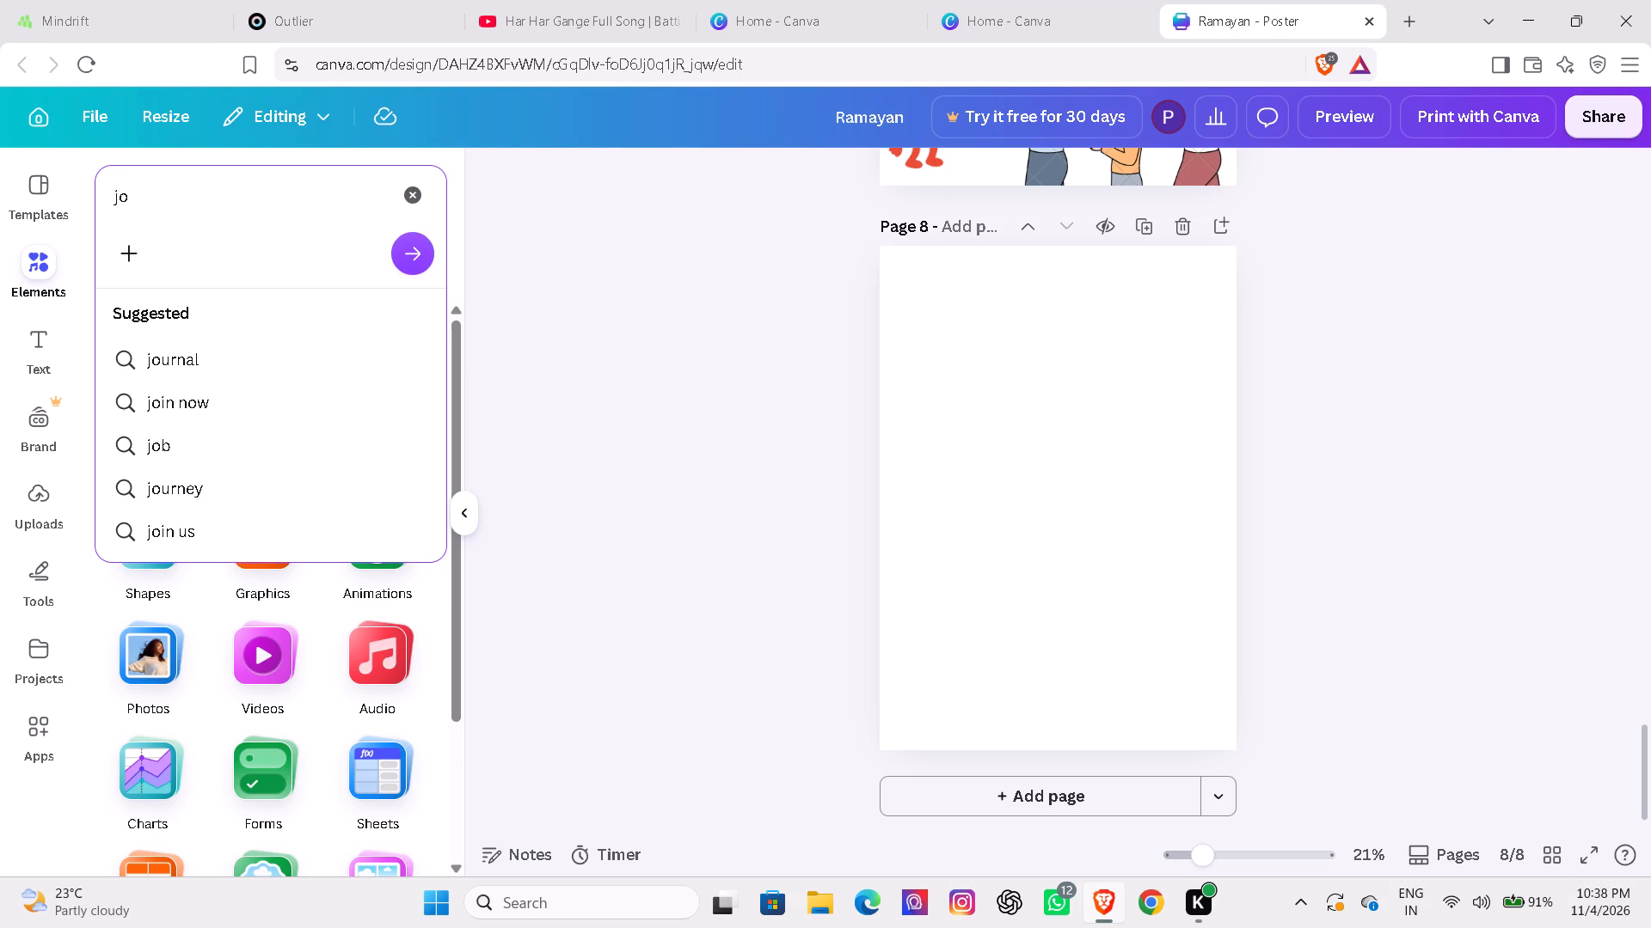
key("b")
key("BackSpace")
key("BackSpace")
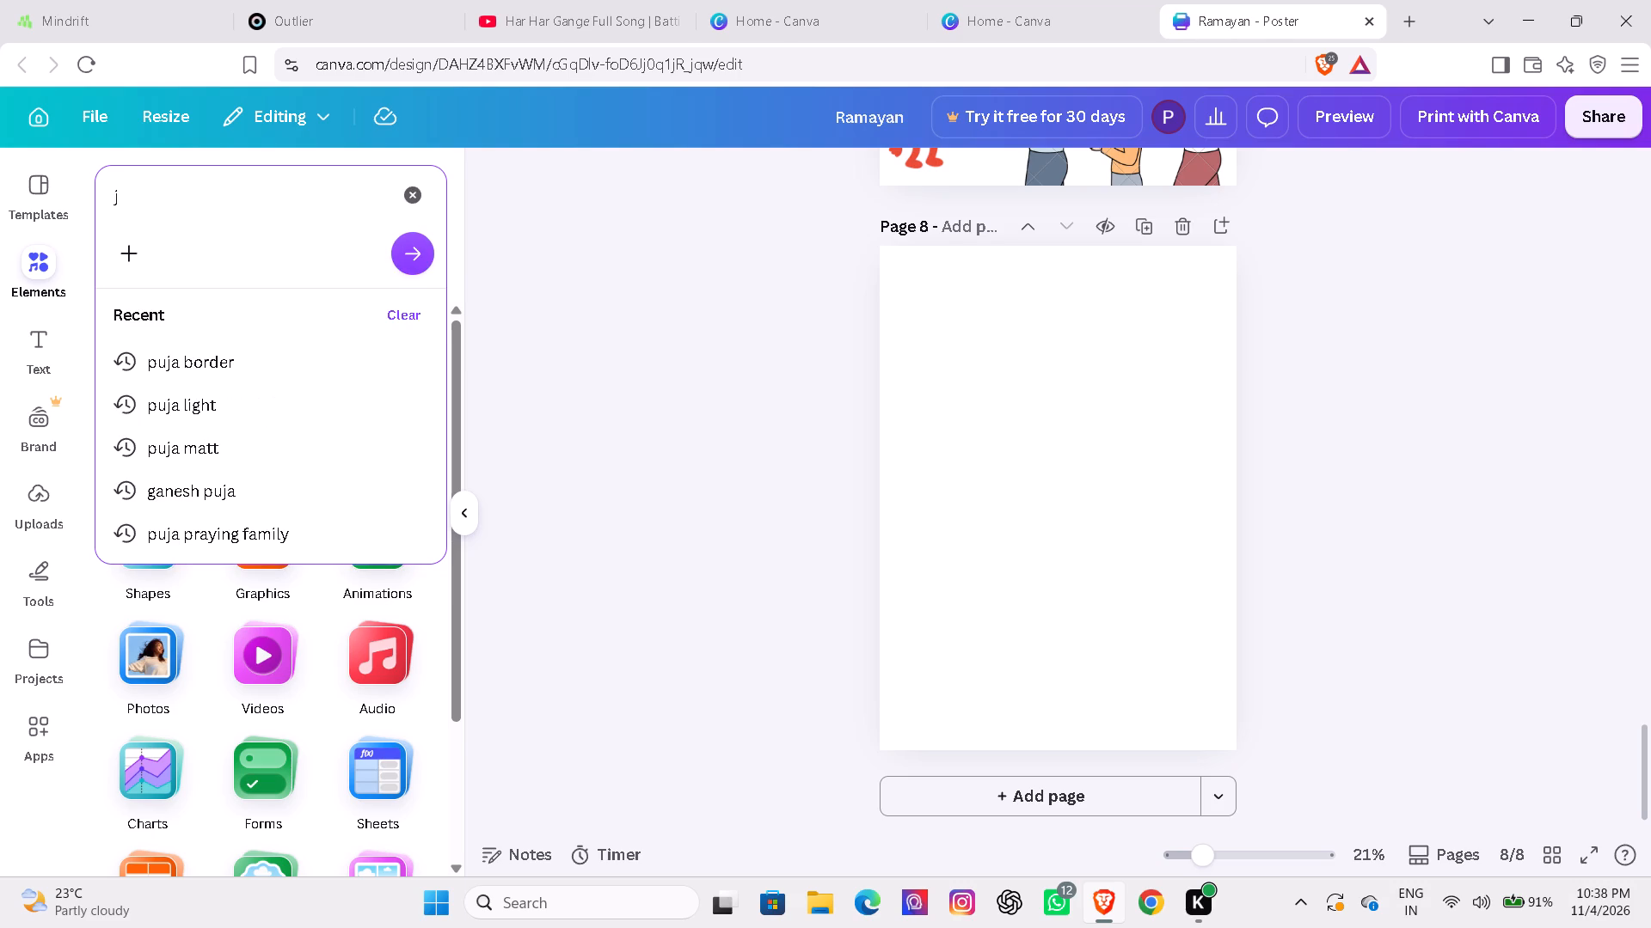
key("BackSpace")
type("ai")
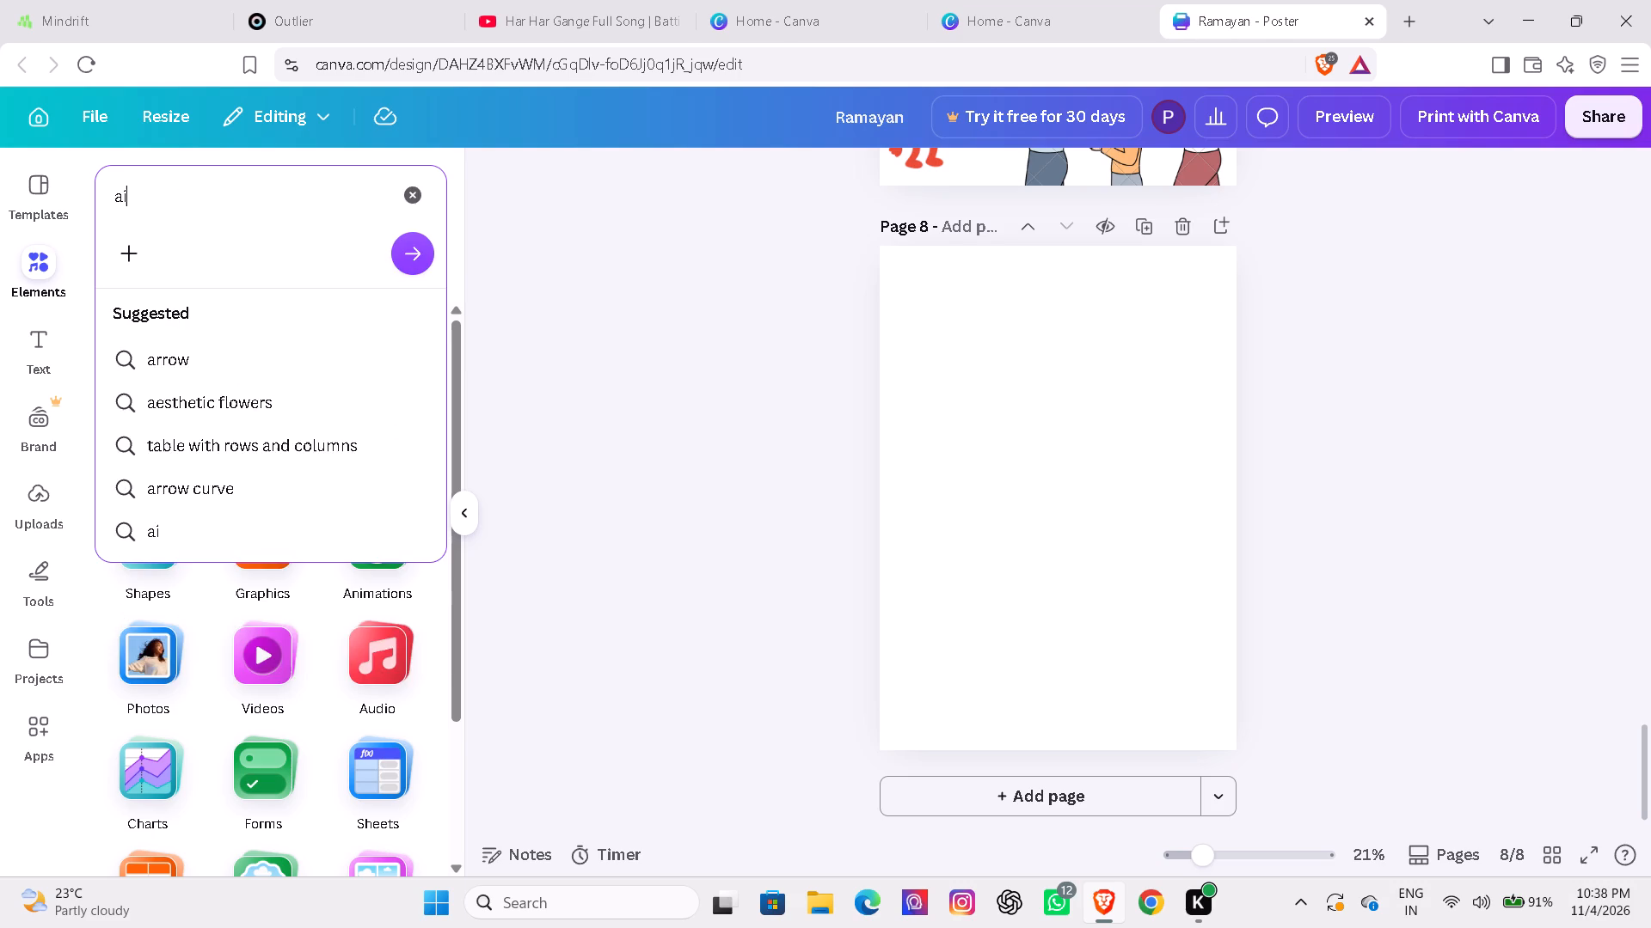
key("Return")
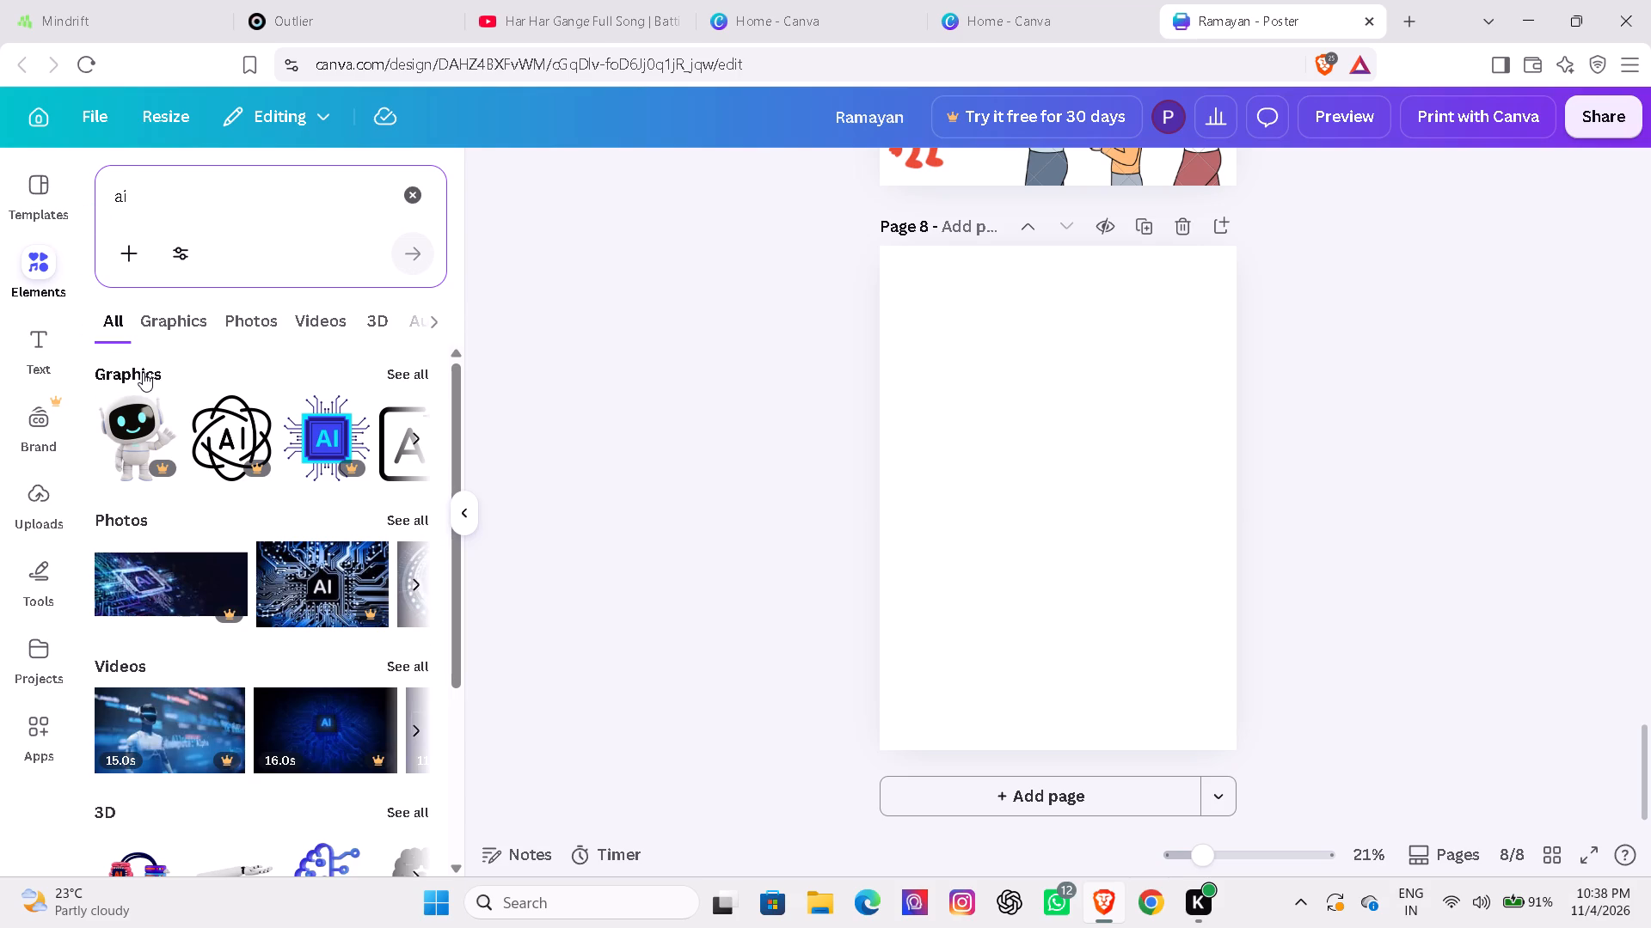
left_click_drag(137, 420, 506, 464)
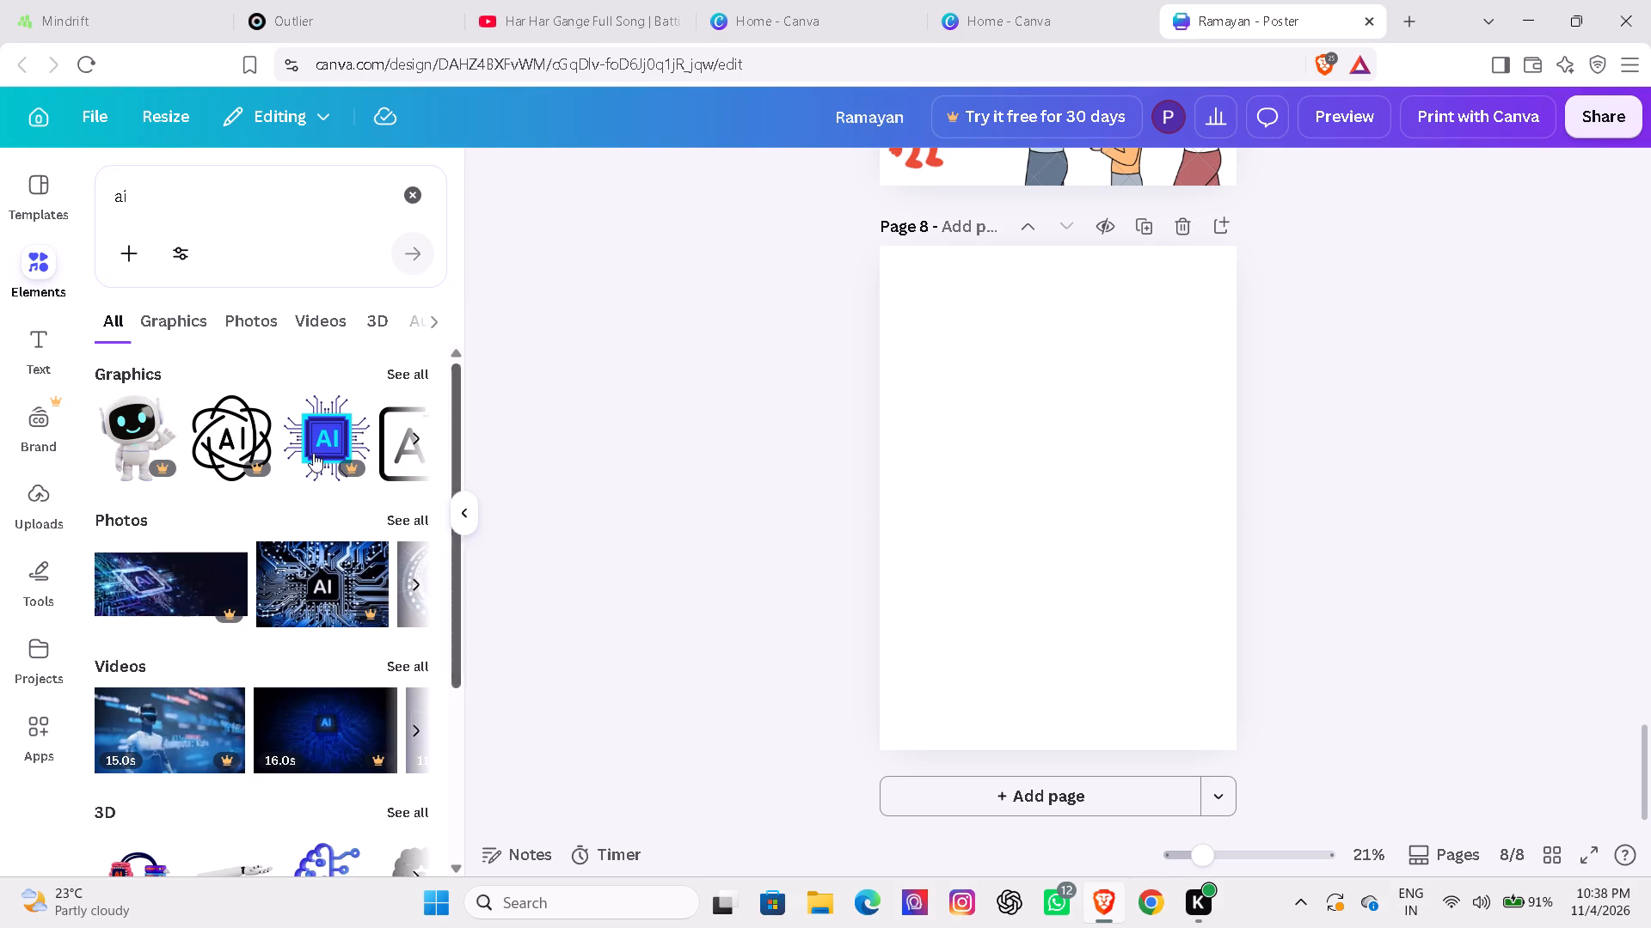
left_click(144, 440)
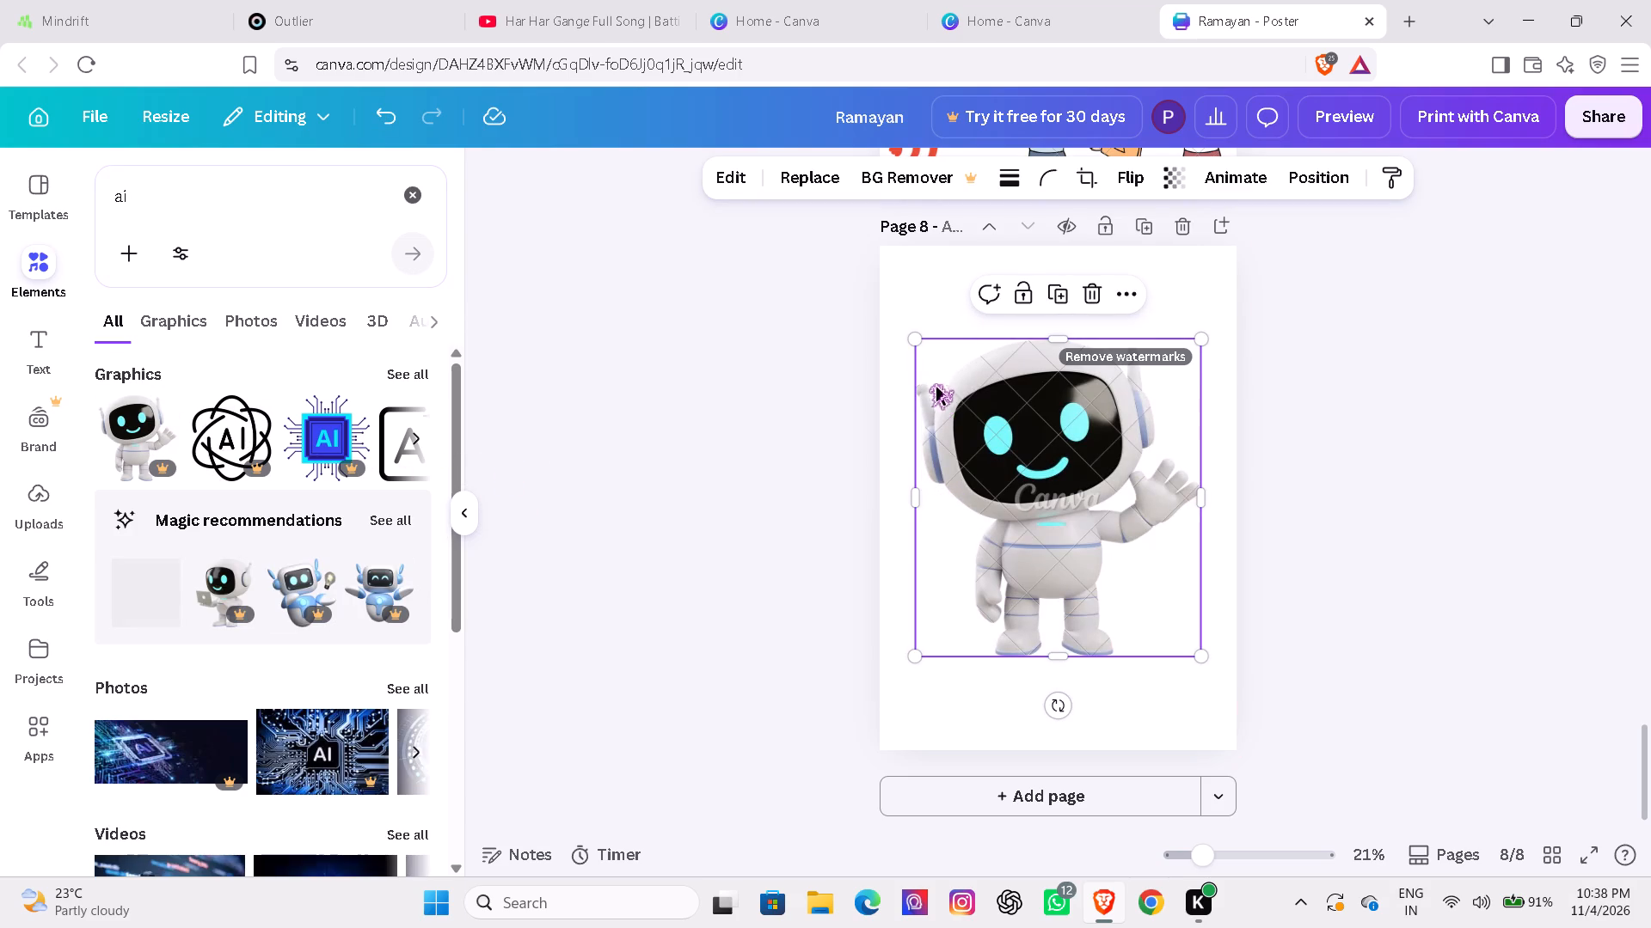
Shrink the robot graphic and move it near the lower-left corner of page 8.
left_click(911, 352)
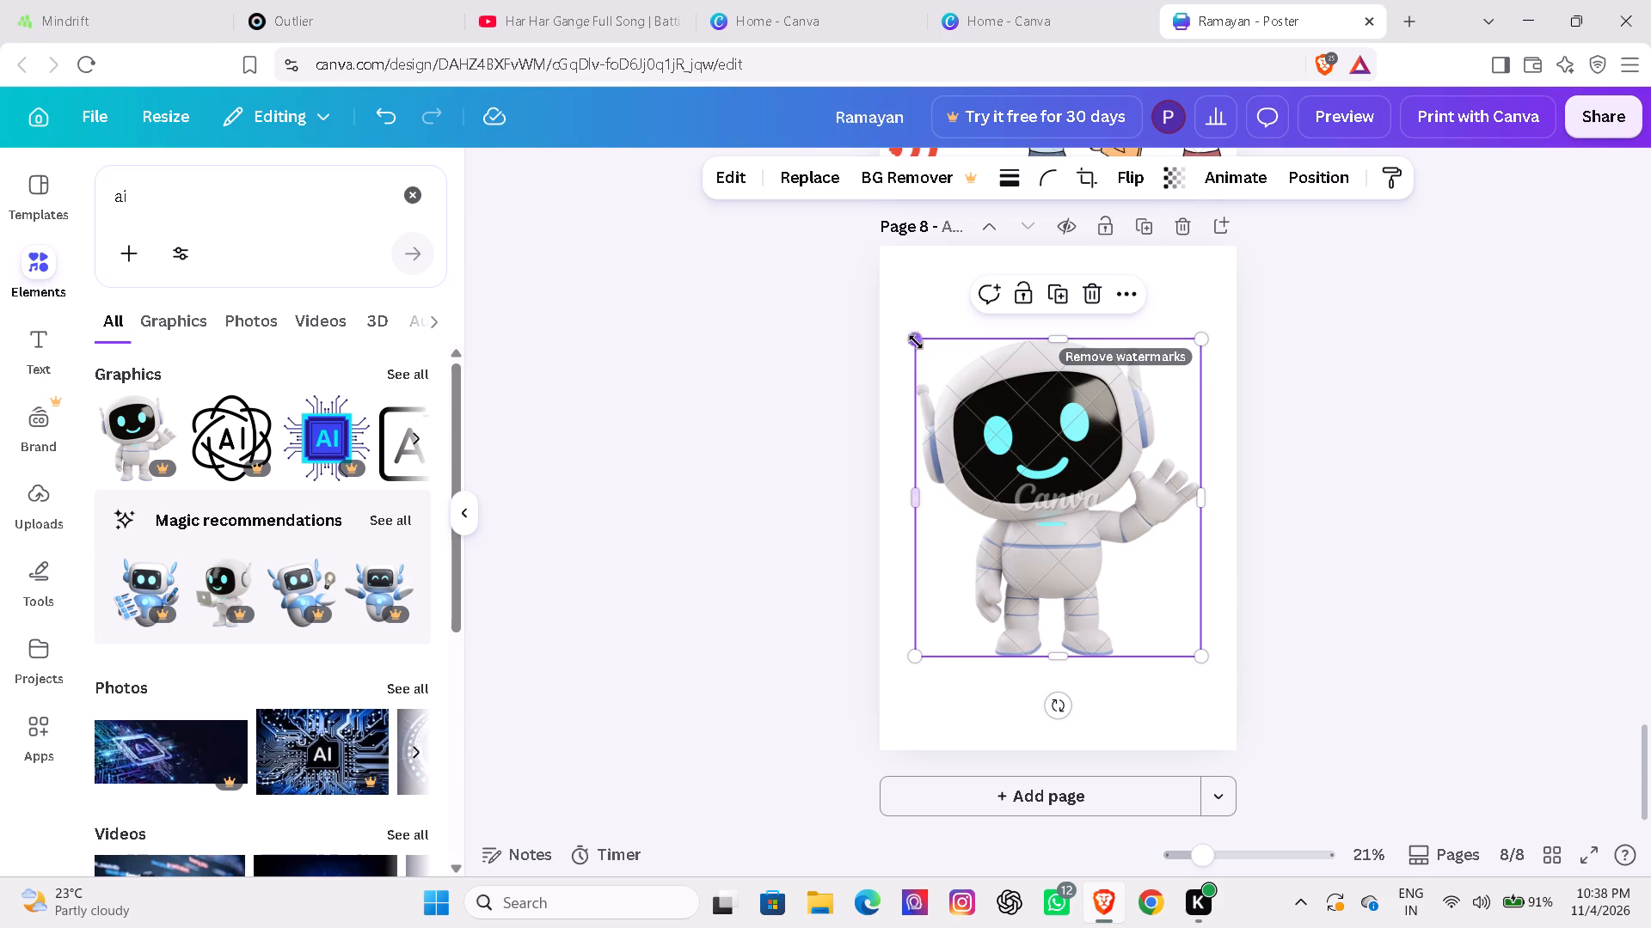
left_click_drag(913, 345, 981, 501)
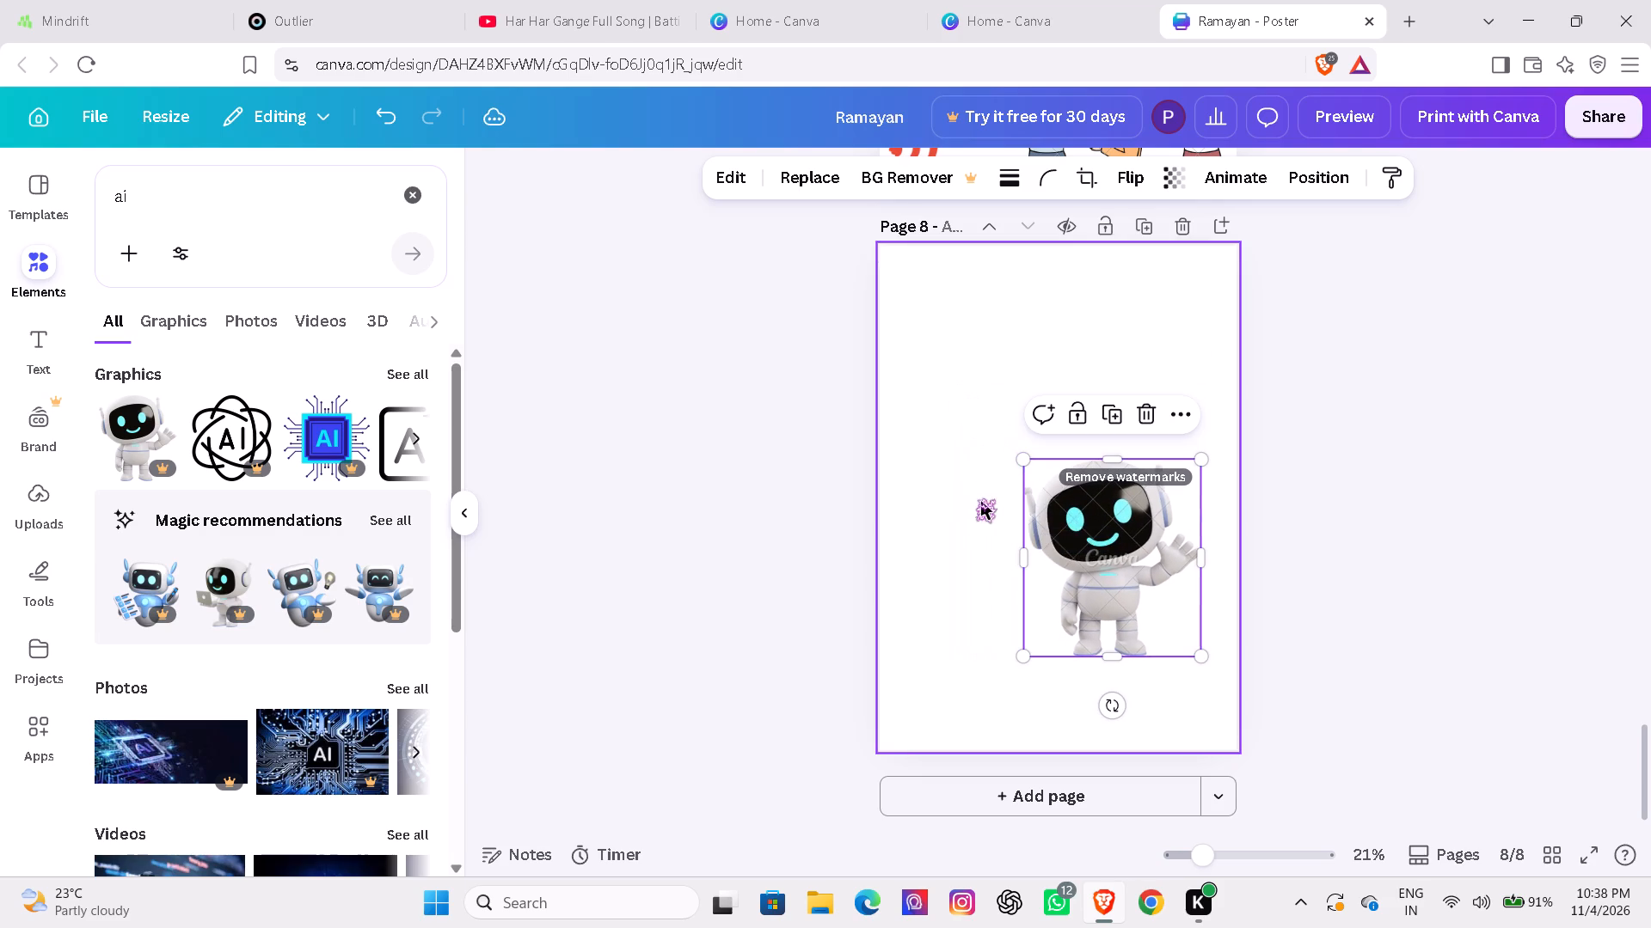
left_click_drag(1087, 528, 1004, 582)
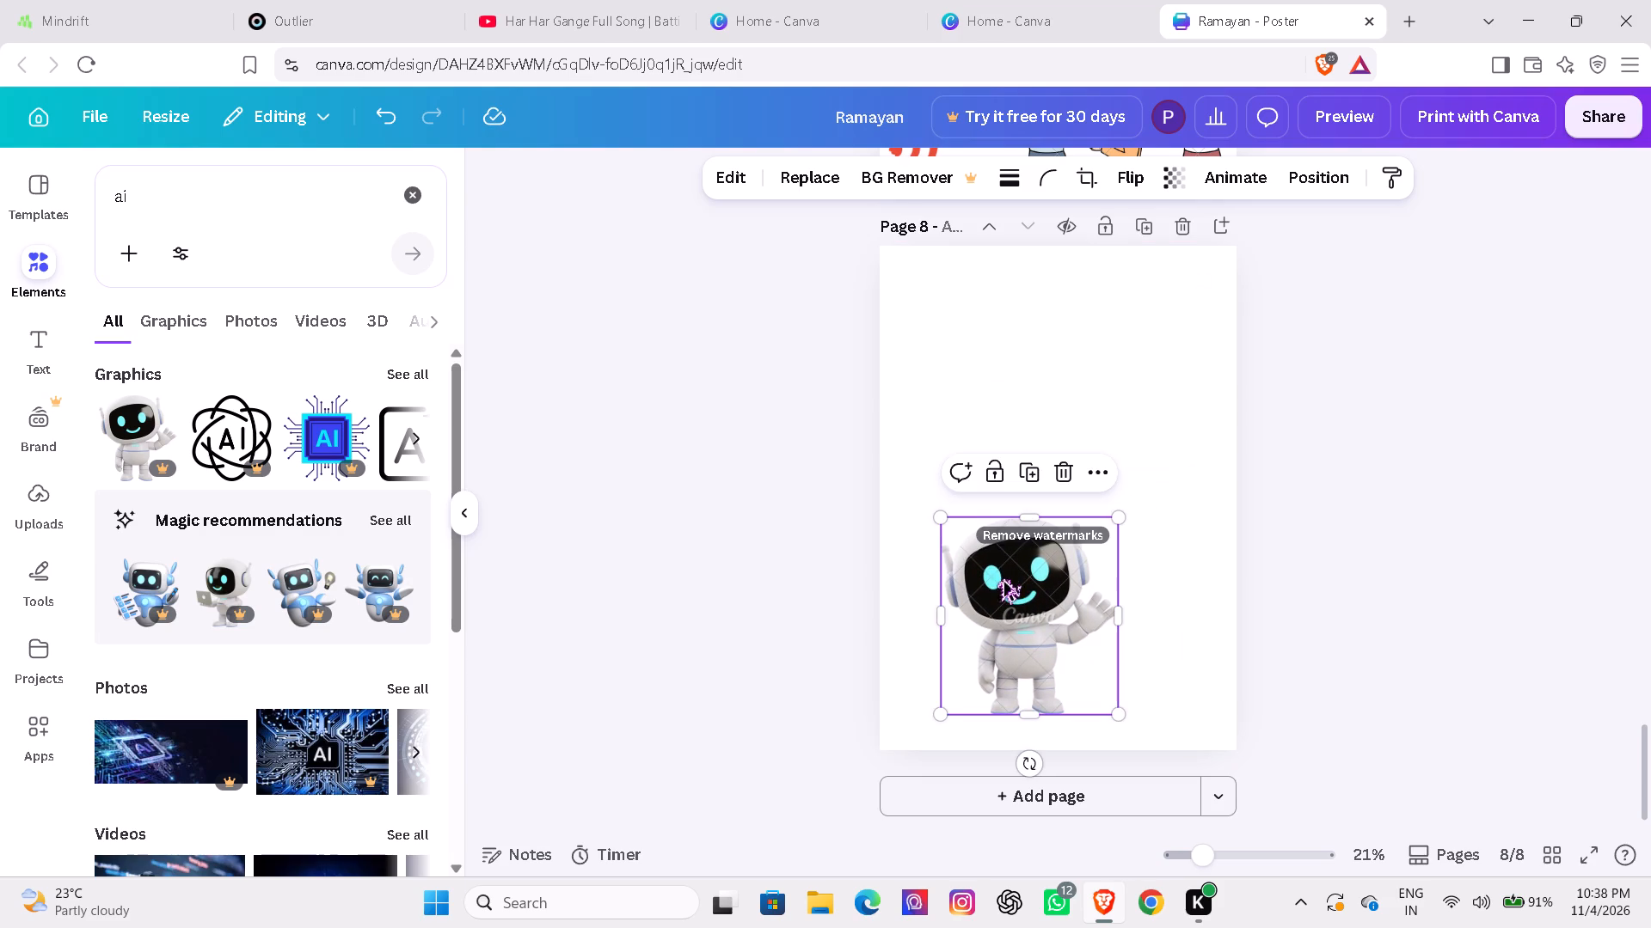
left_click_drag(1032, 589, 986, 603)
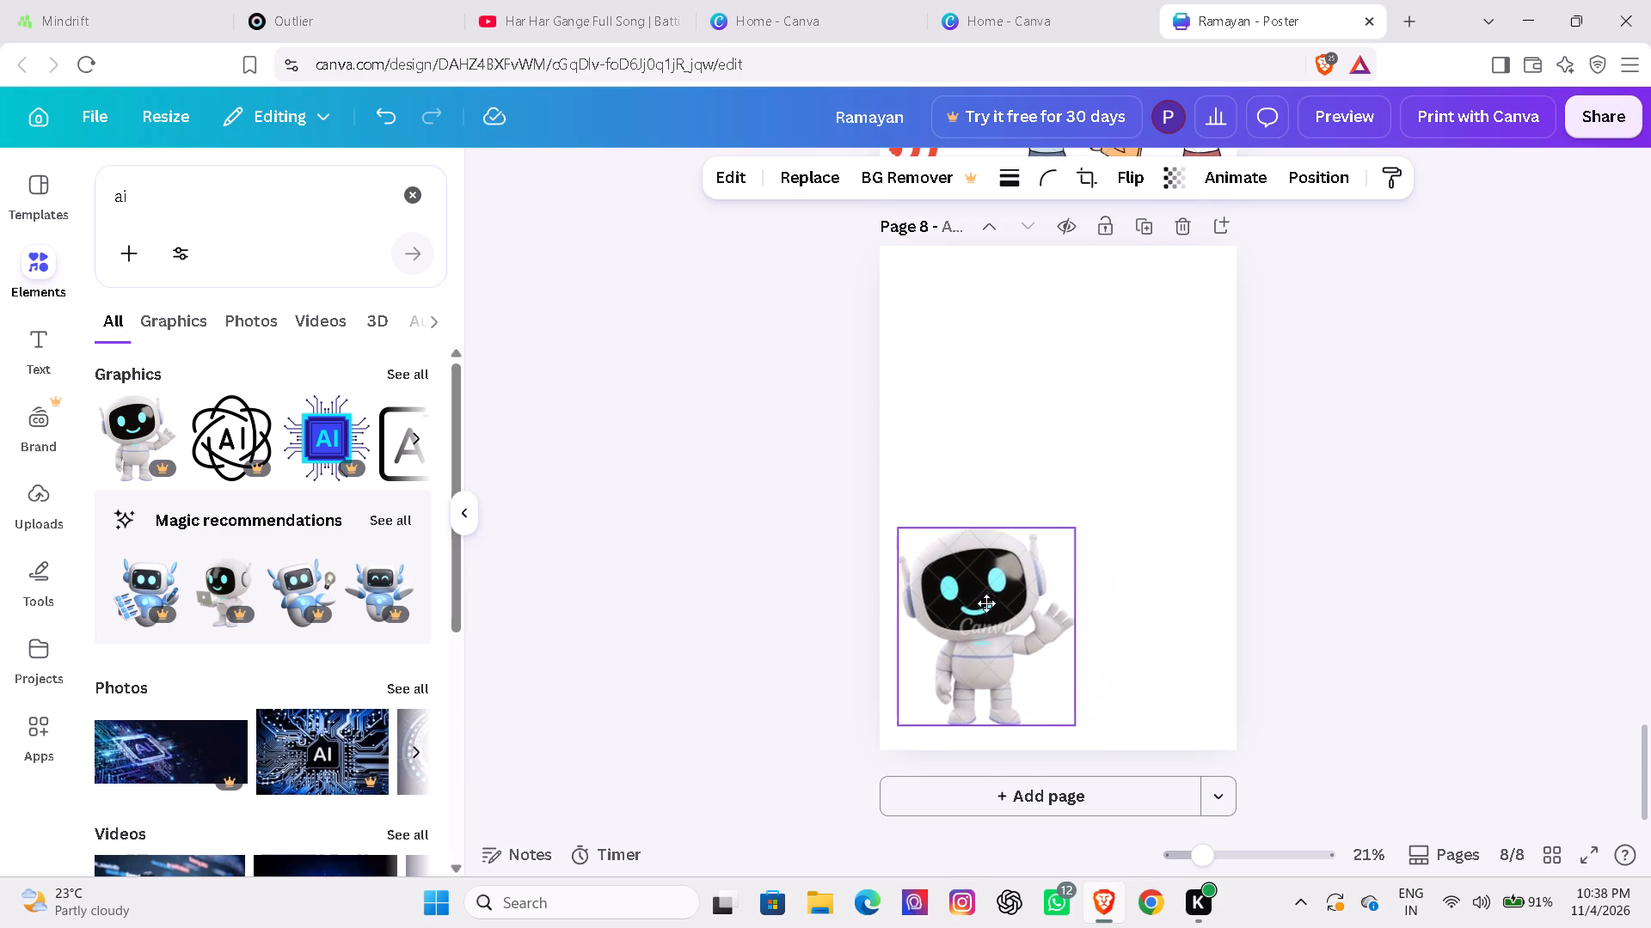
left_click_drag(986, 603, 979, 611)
Browse the full set of "ai" graphics and the other result categories for suitable artwork.
left_click(397, 374)
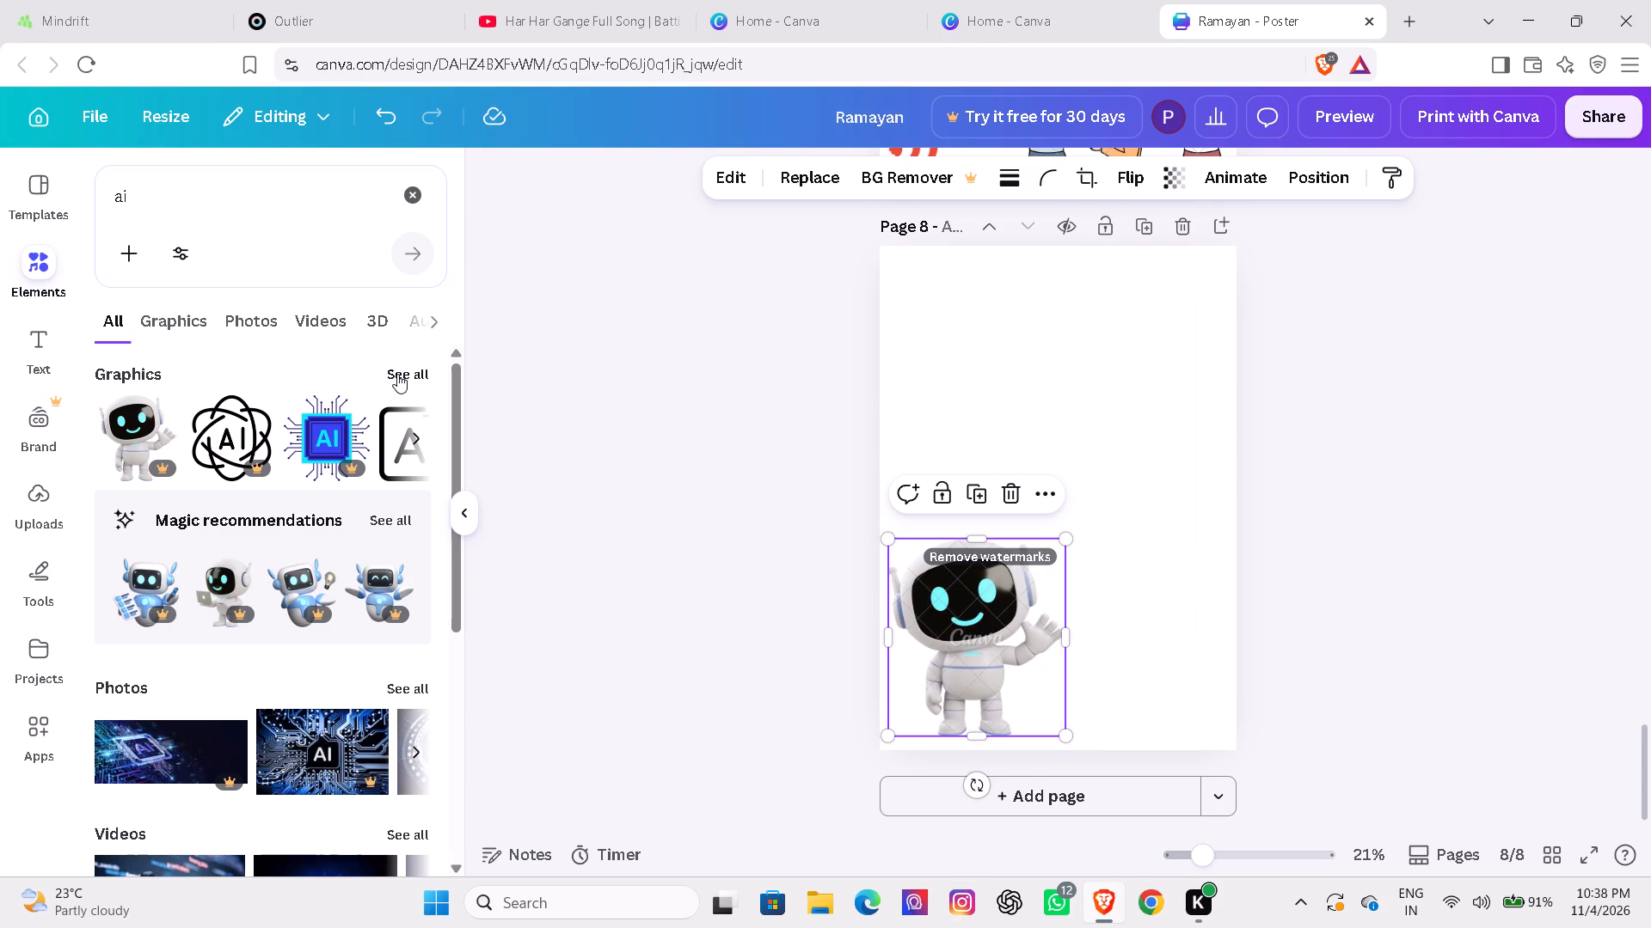
left_click_drag(456, 390, 459, 472)
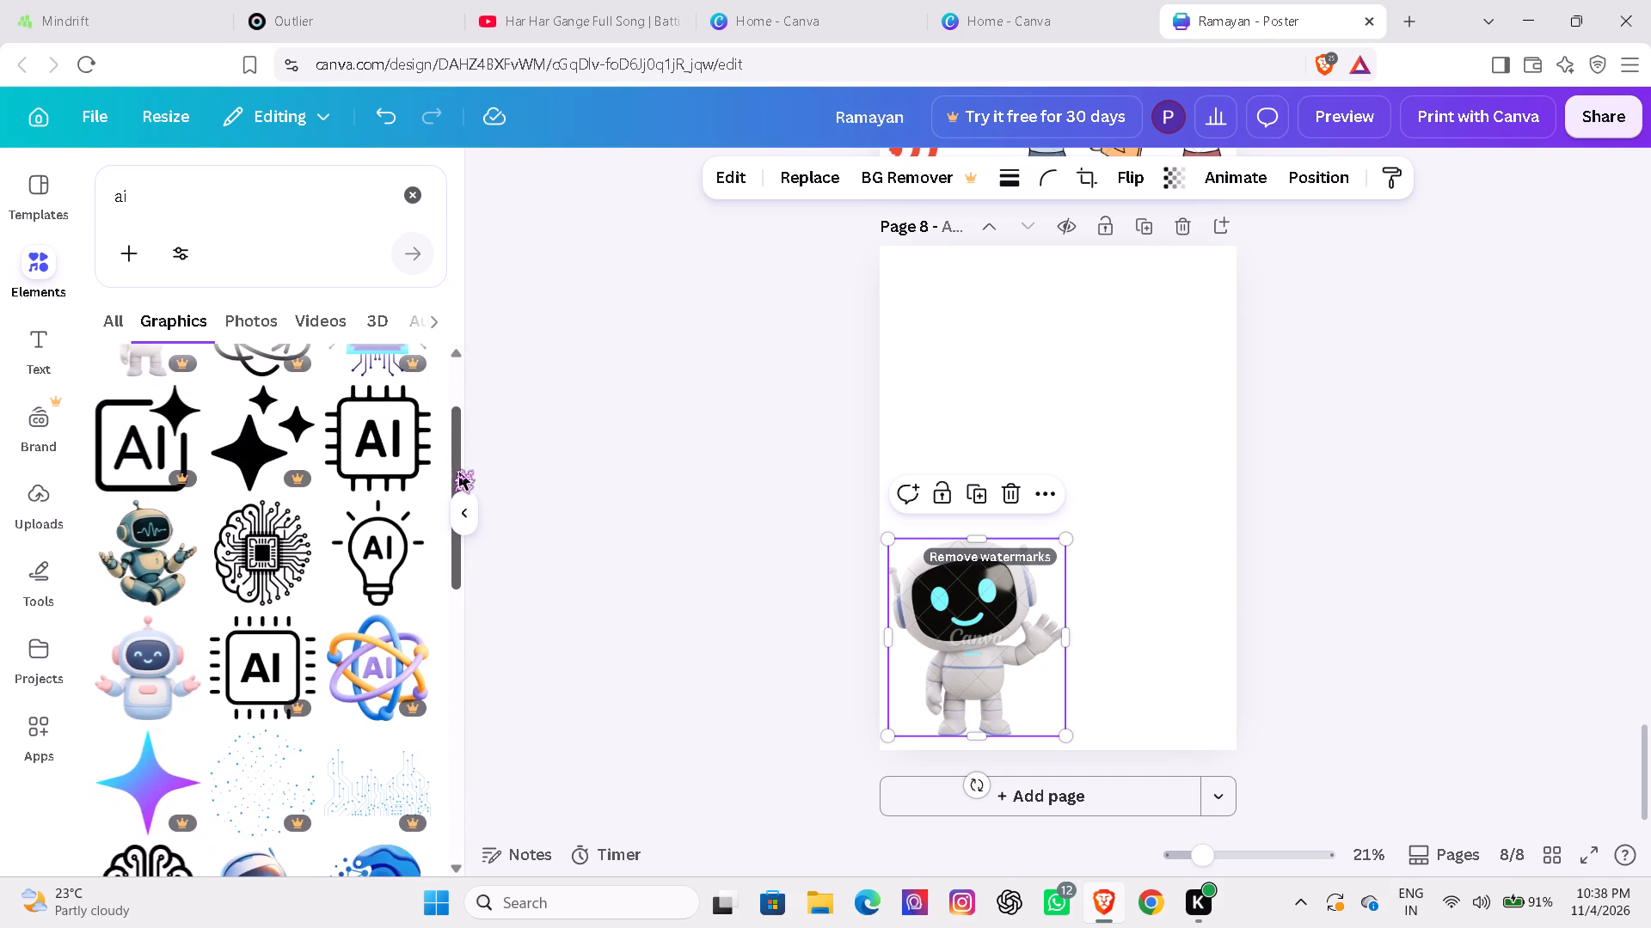
left_click_drag(459, 472, 453, 574)
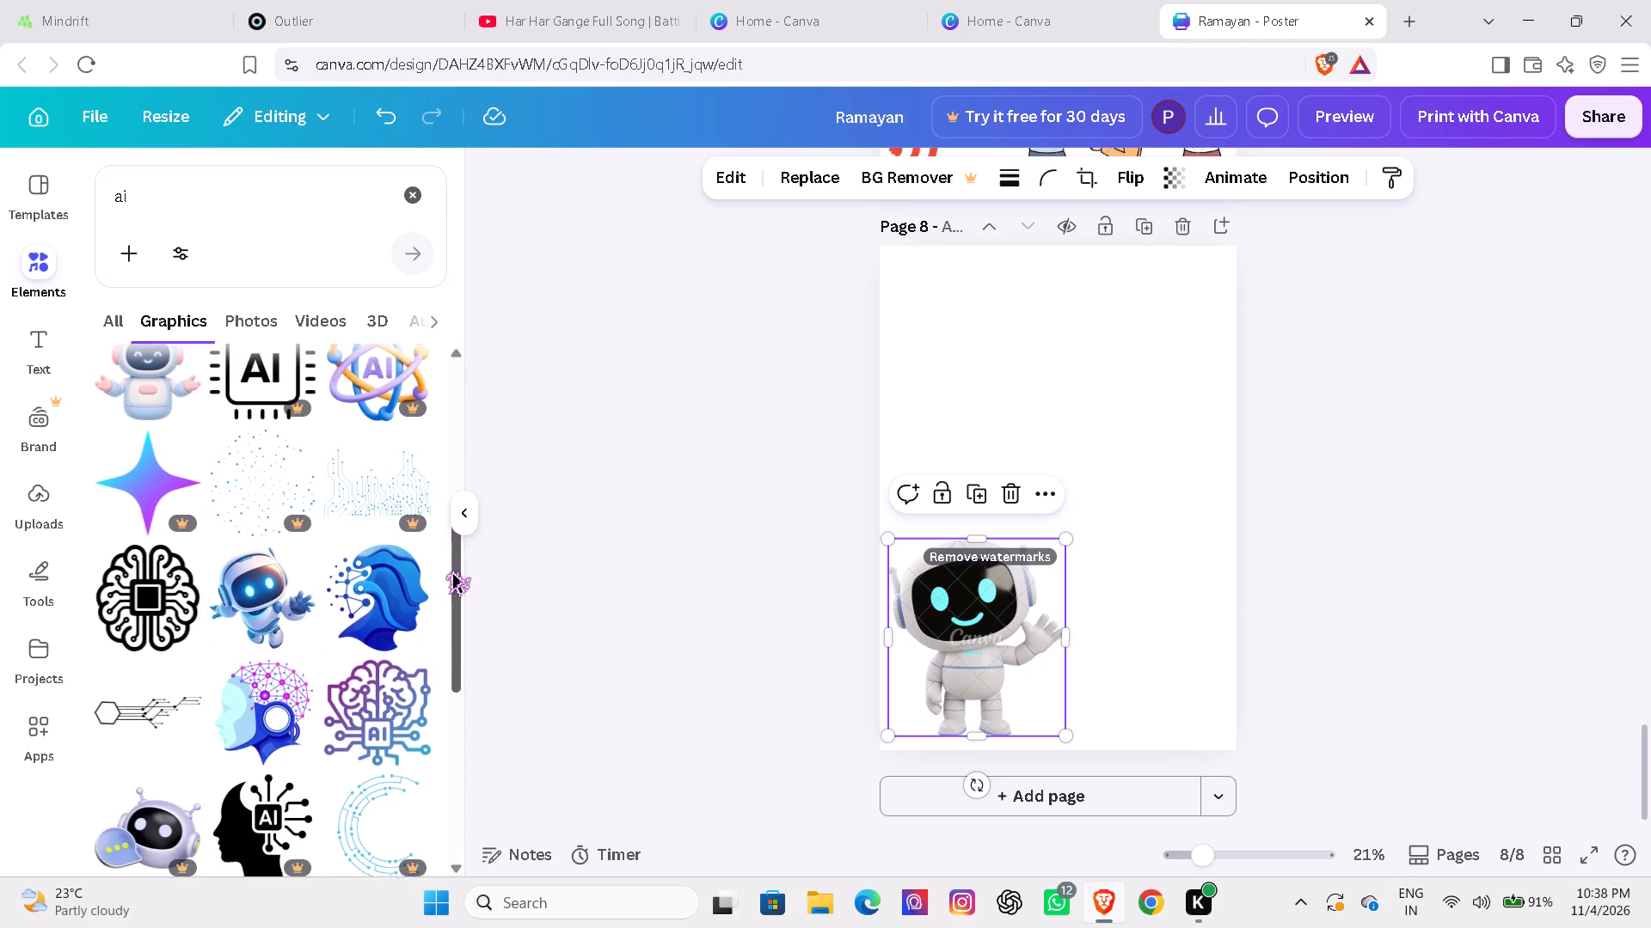
left_click_drag(453, 574, 435, 609)
left_click(127, 324)
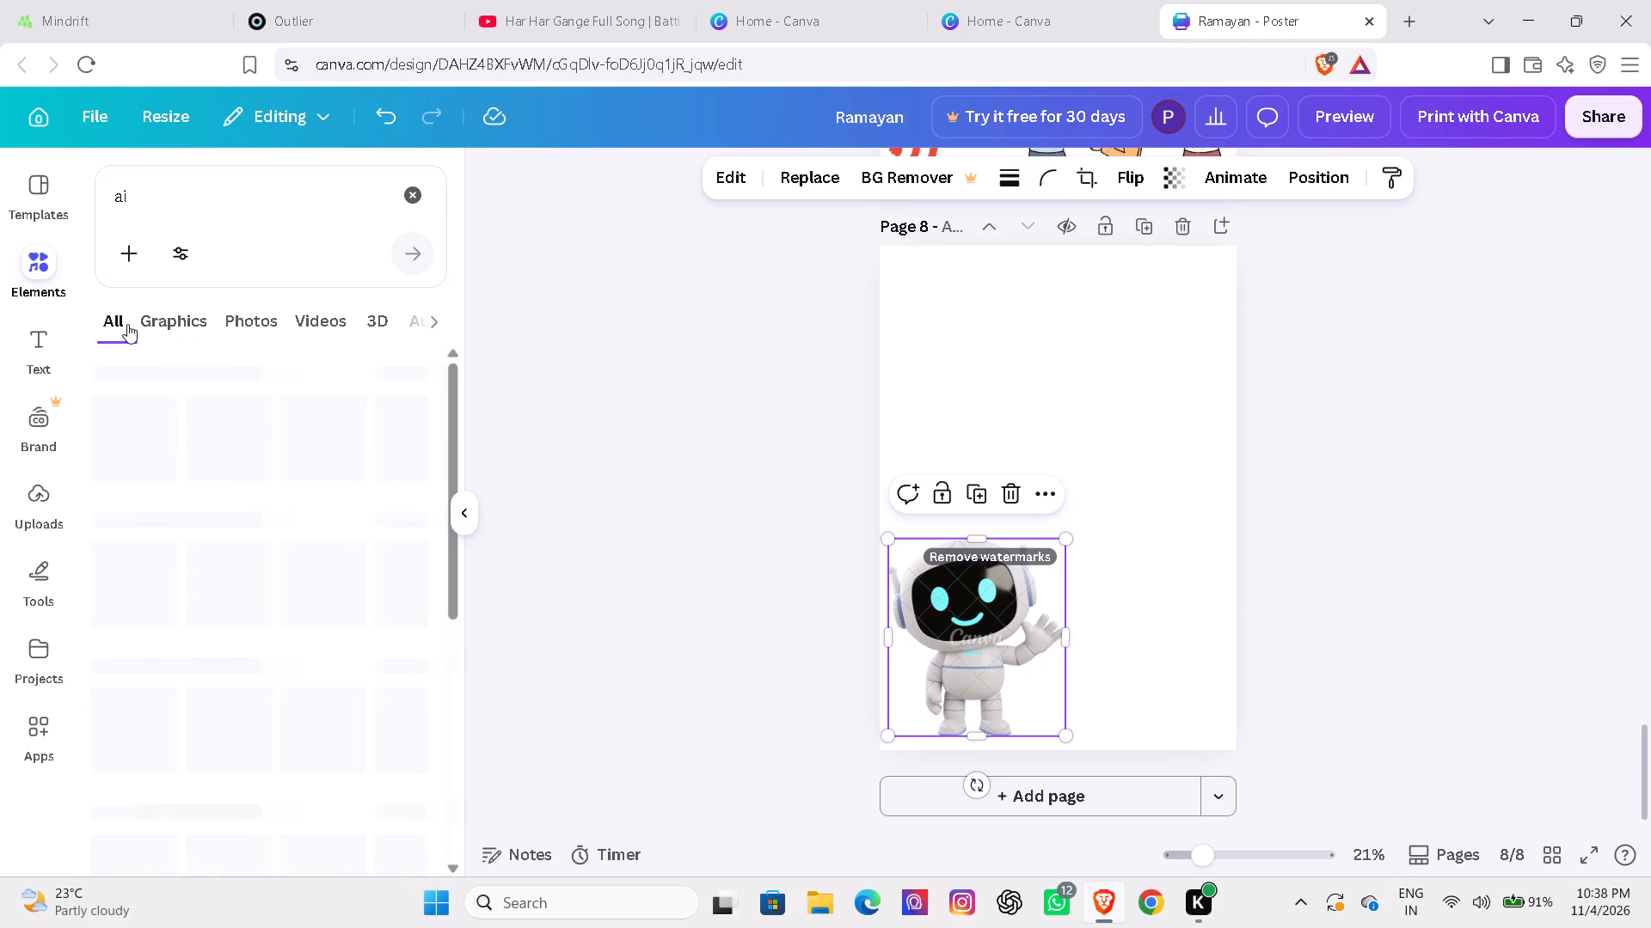
left_click_drag(458, 398, 472, 555)
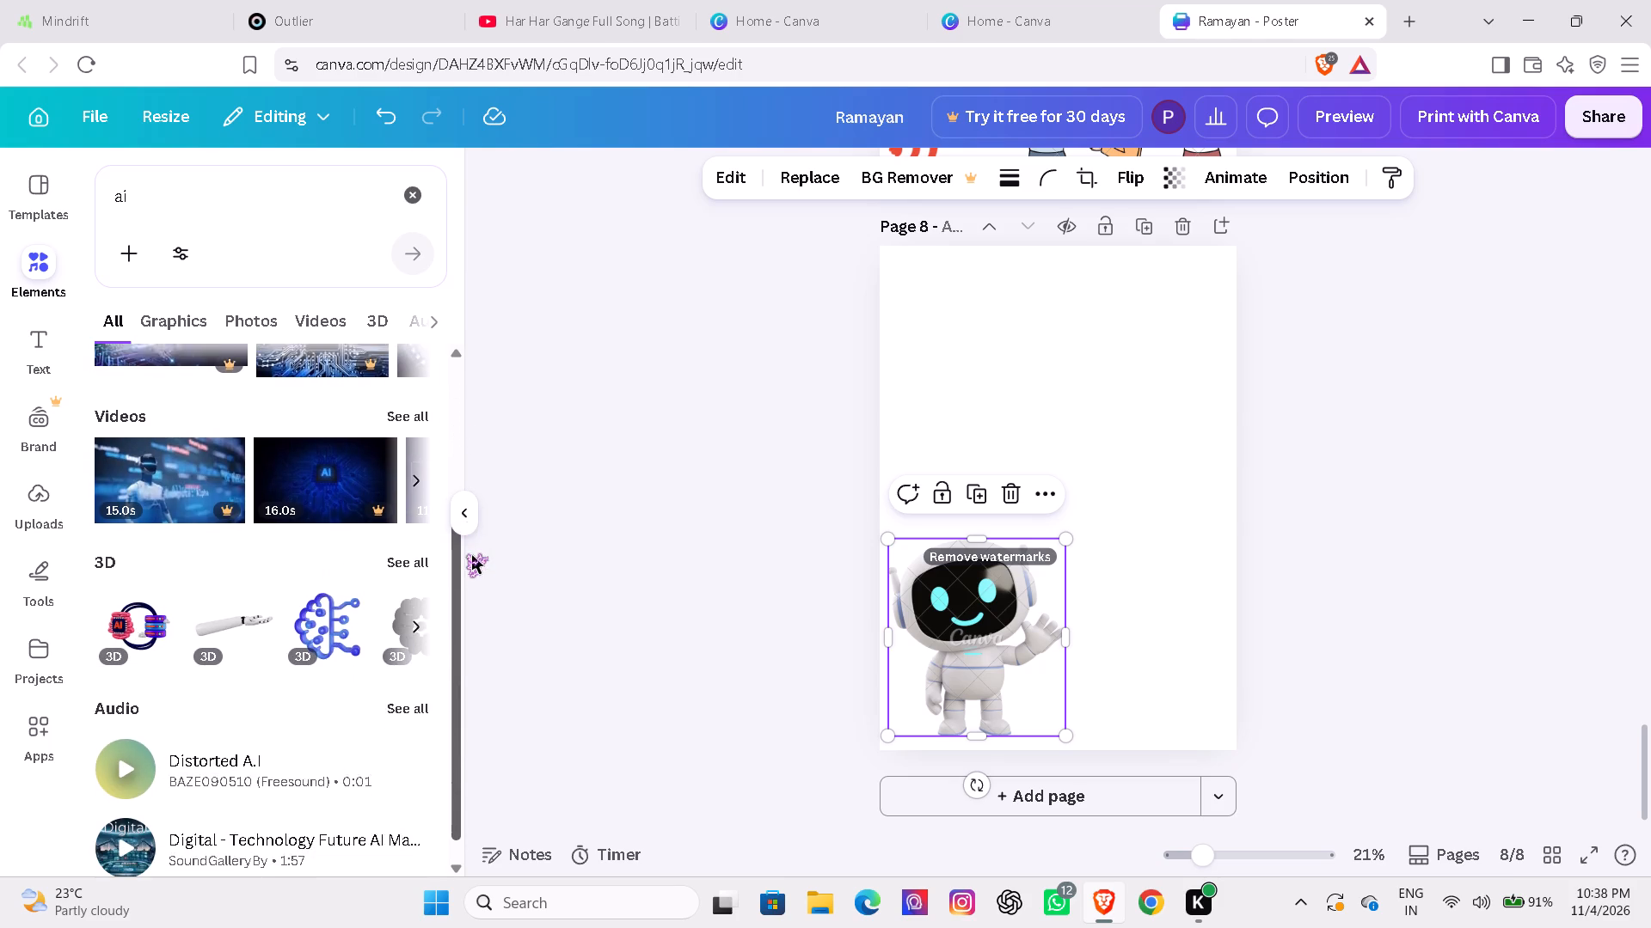
left_click_drag(472, 555, 506, 195)
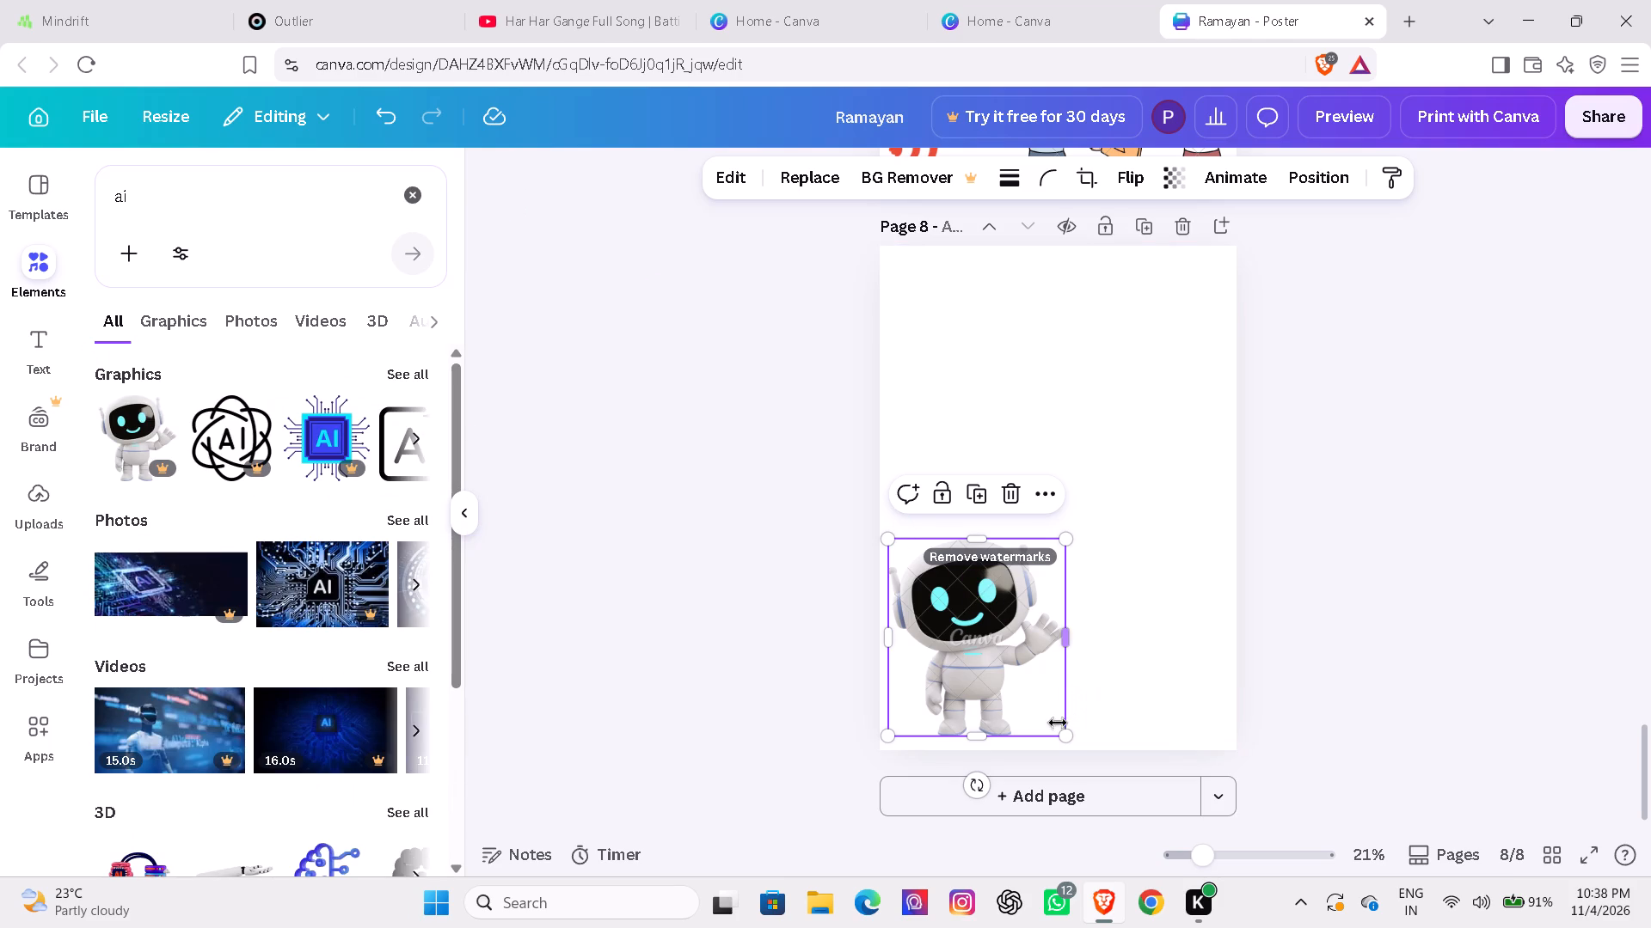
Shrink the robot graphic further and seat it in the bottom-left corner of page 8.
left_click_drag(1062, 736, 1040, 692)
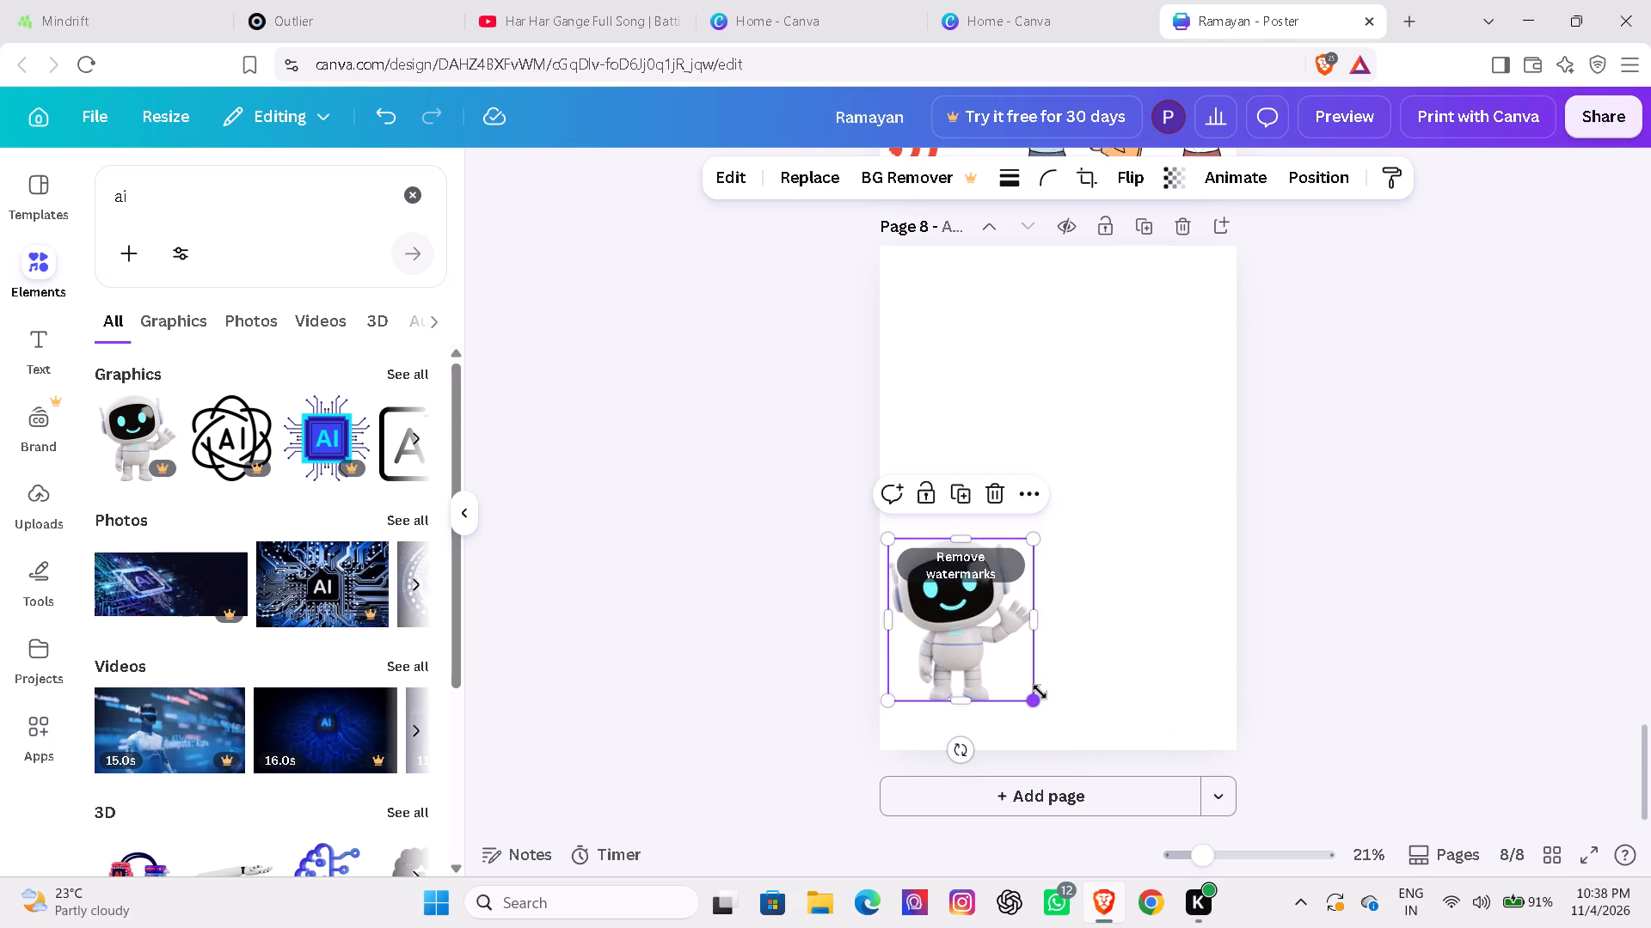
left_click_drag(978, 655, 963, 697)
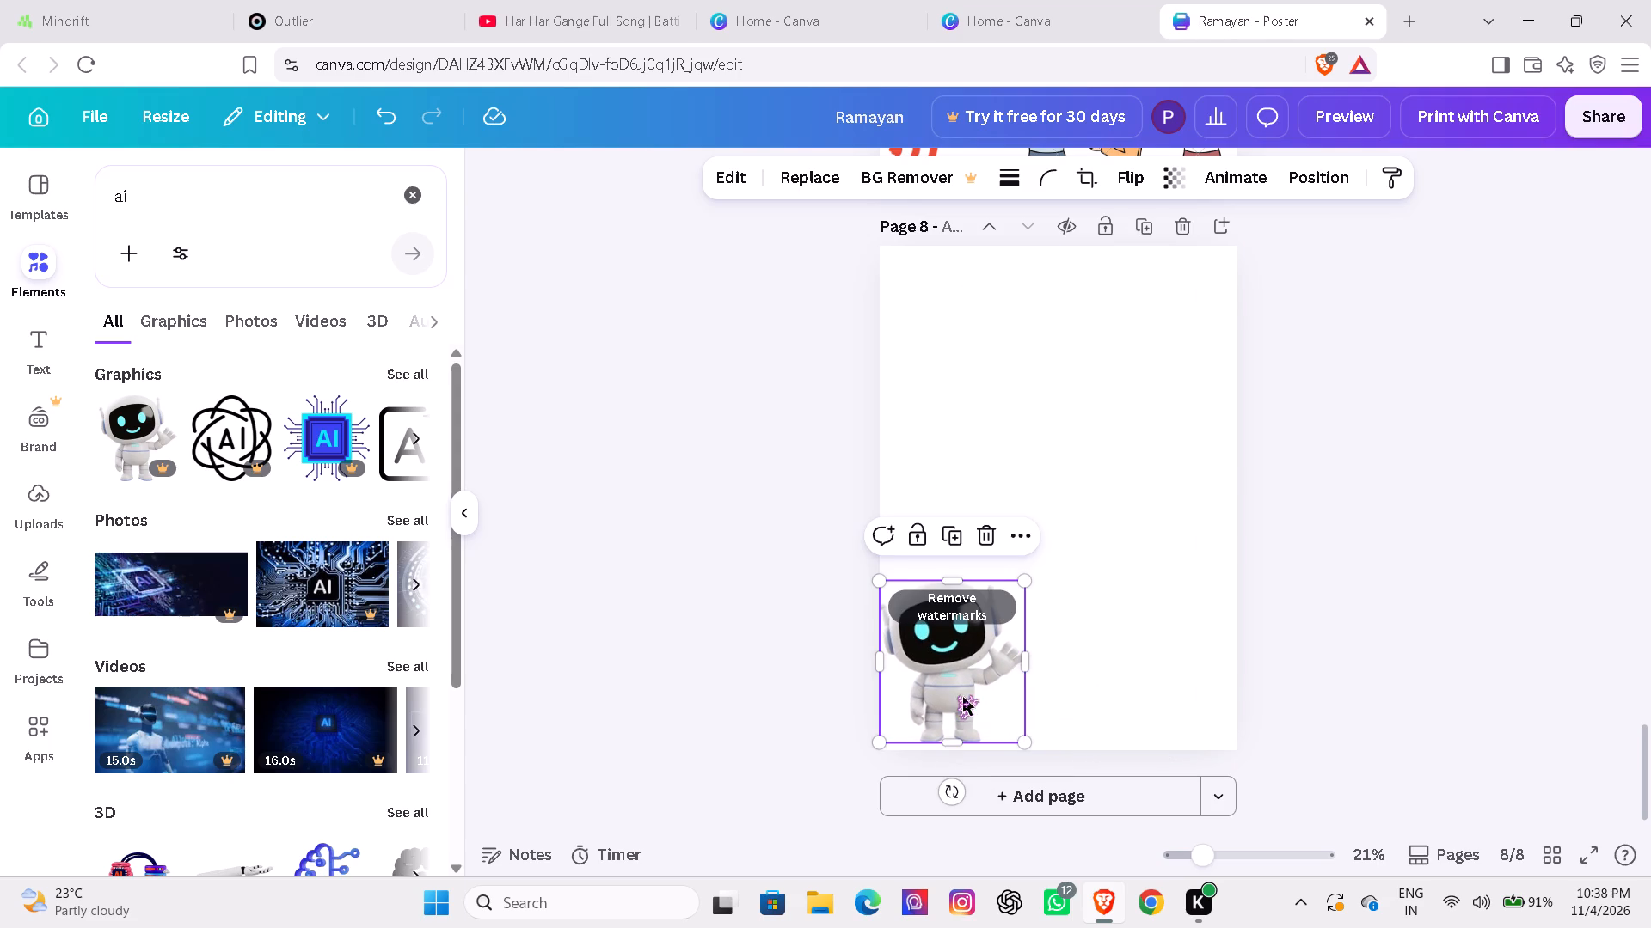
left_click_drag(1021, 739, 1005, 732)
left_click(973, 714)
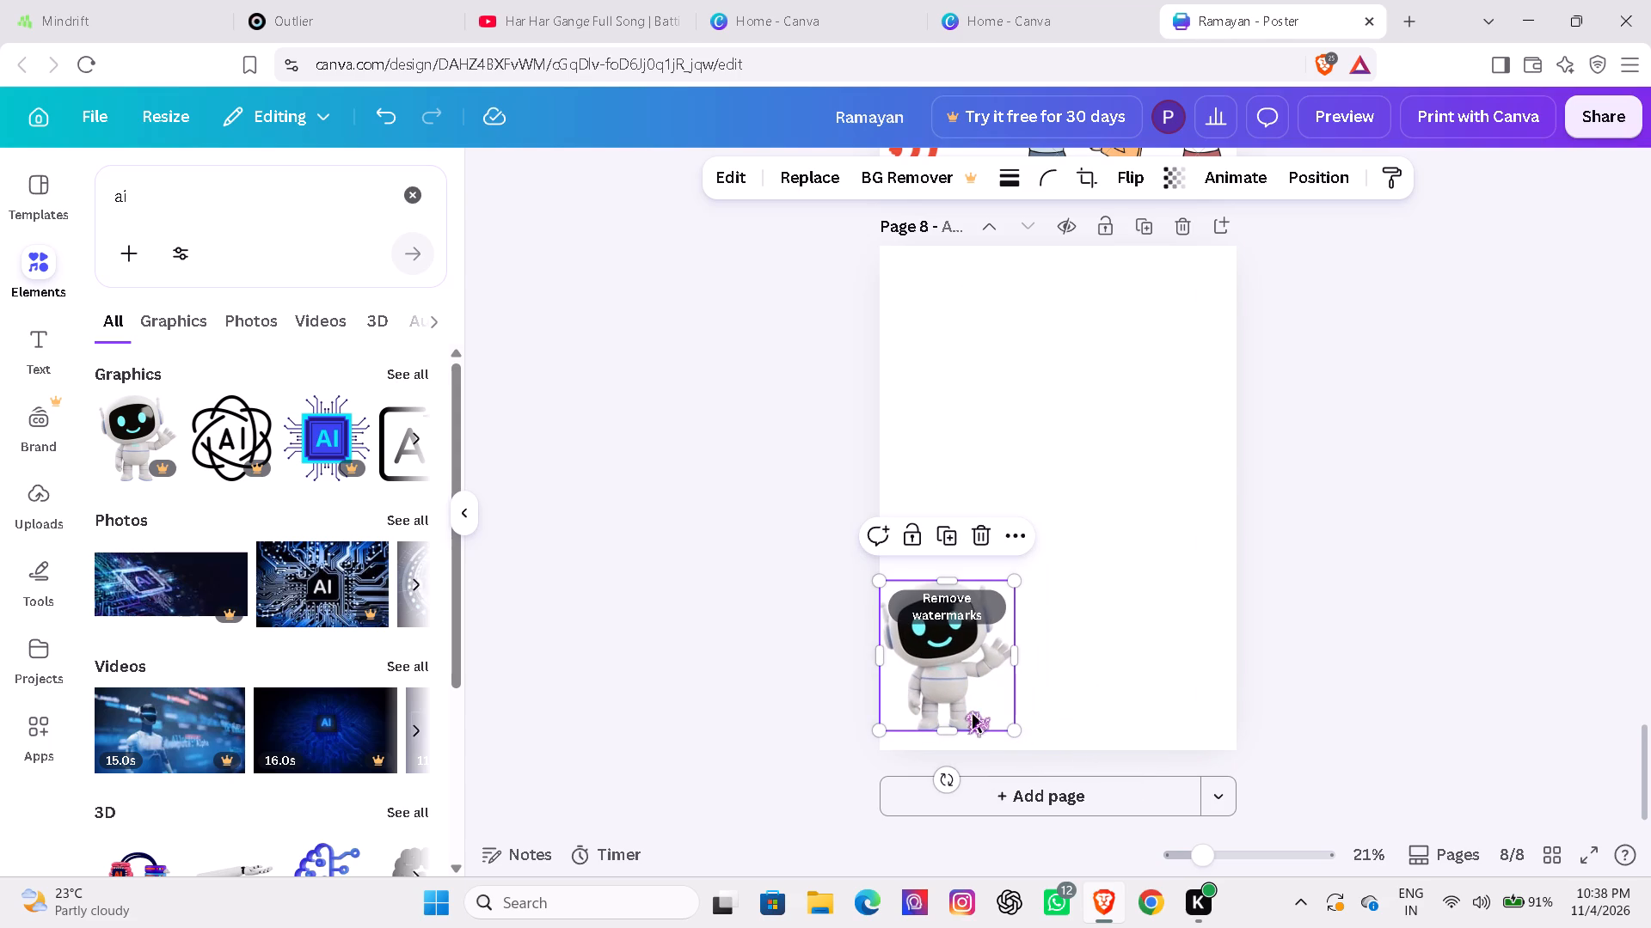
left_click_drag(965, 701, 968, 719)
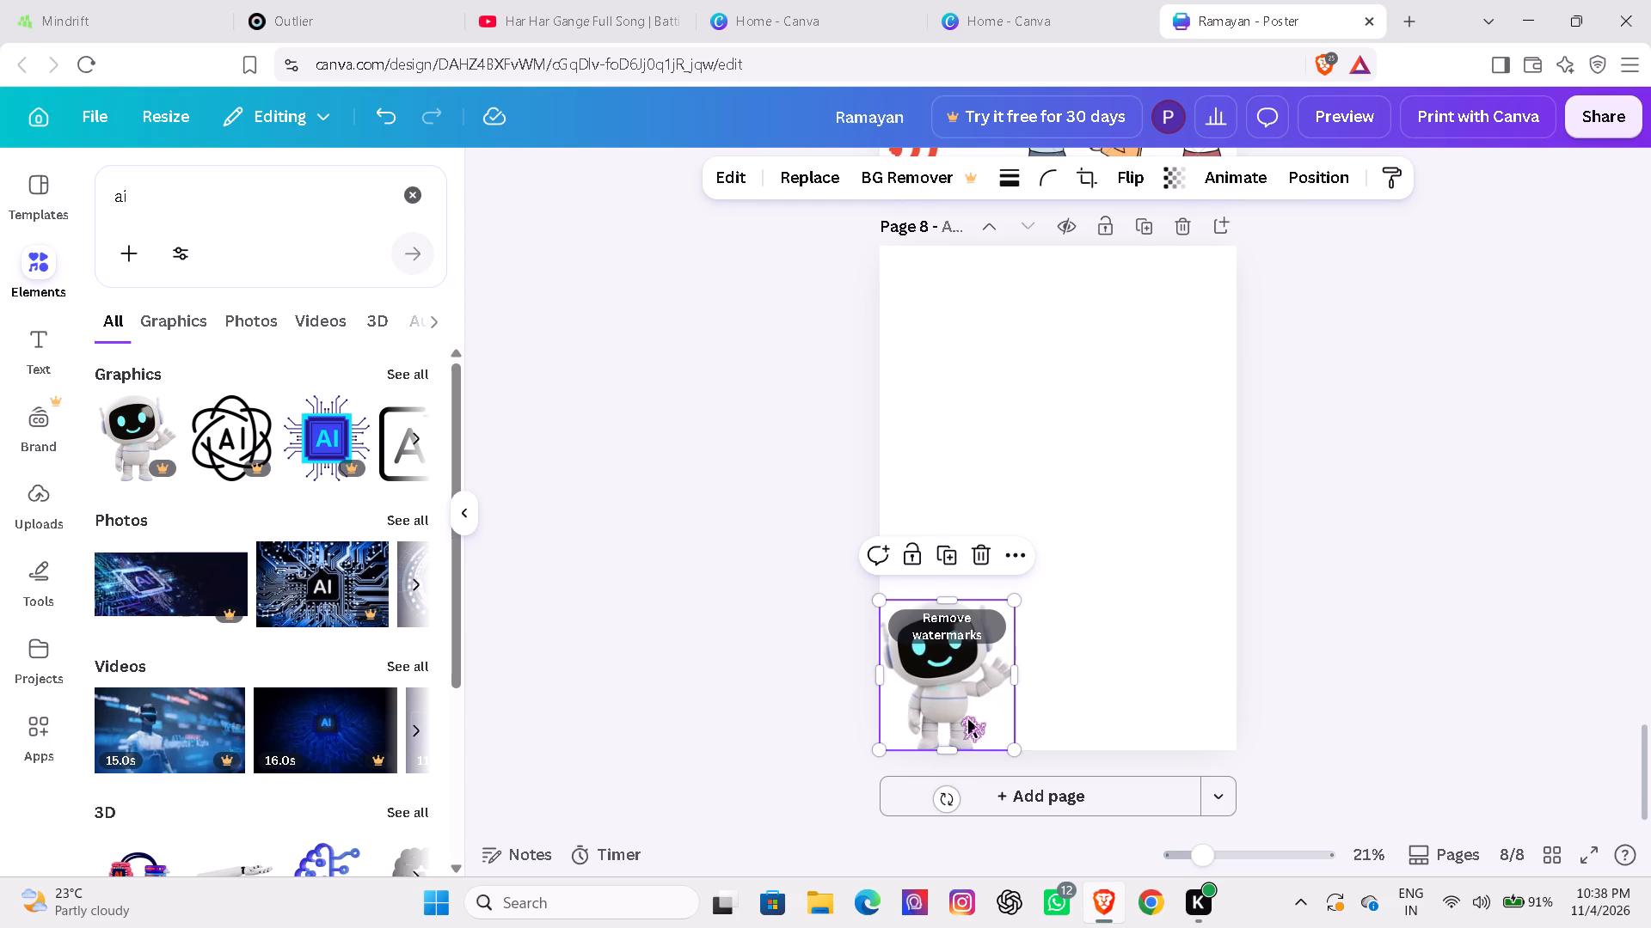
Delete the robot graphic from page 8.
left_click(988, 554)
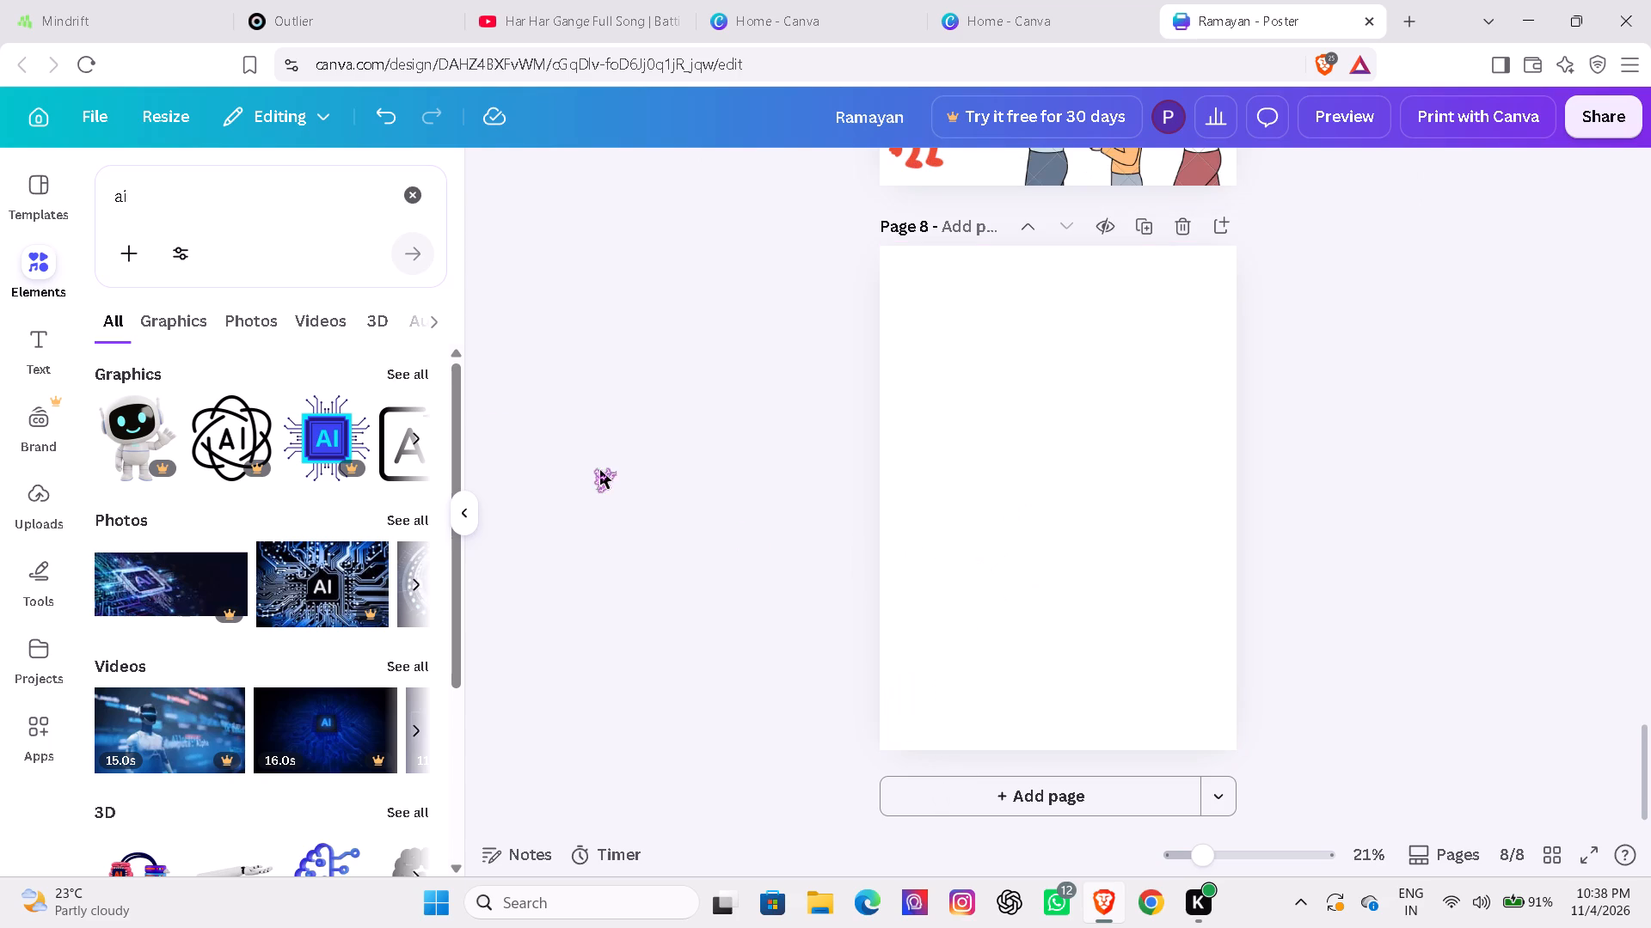
Add a text box to page 8, enlarge its text to about size 71.2 and widen the box.
left_click(40, 340)
left_click(235, 264)
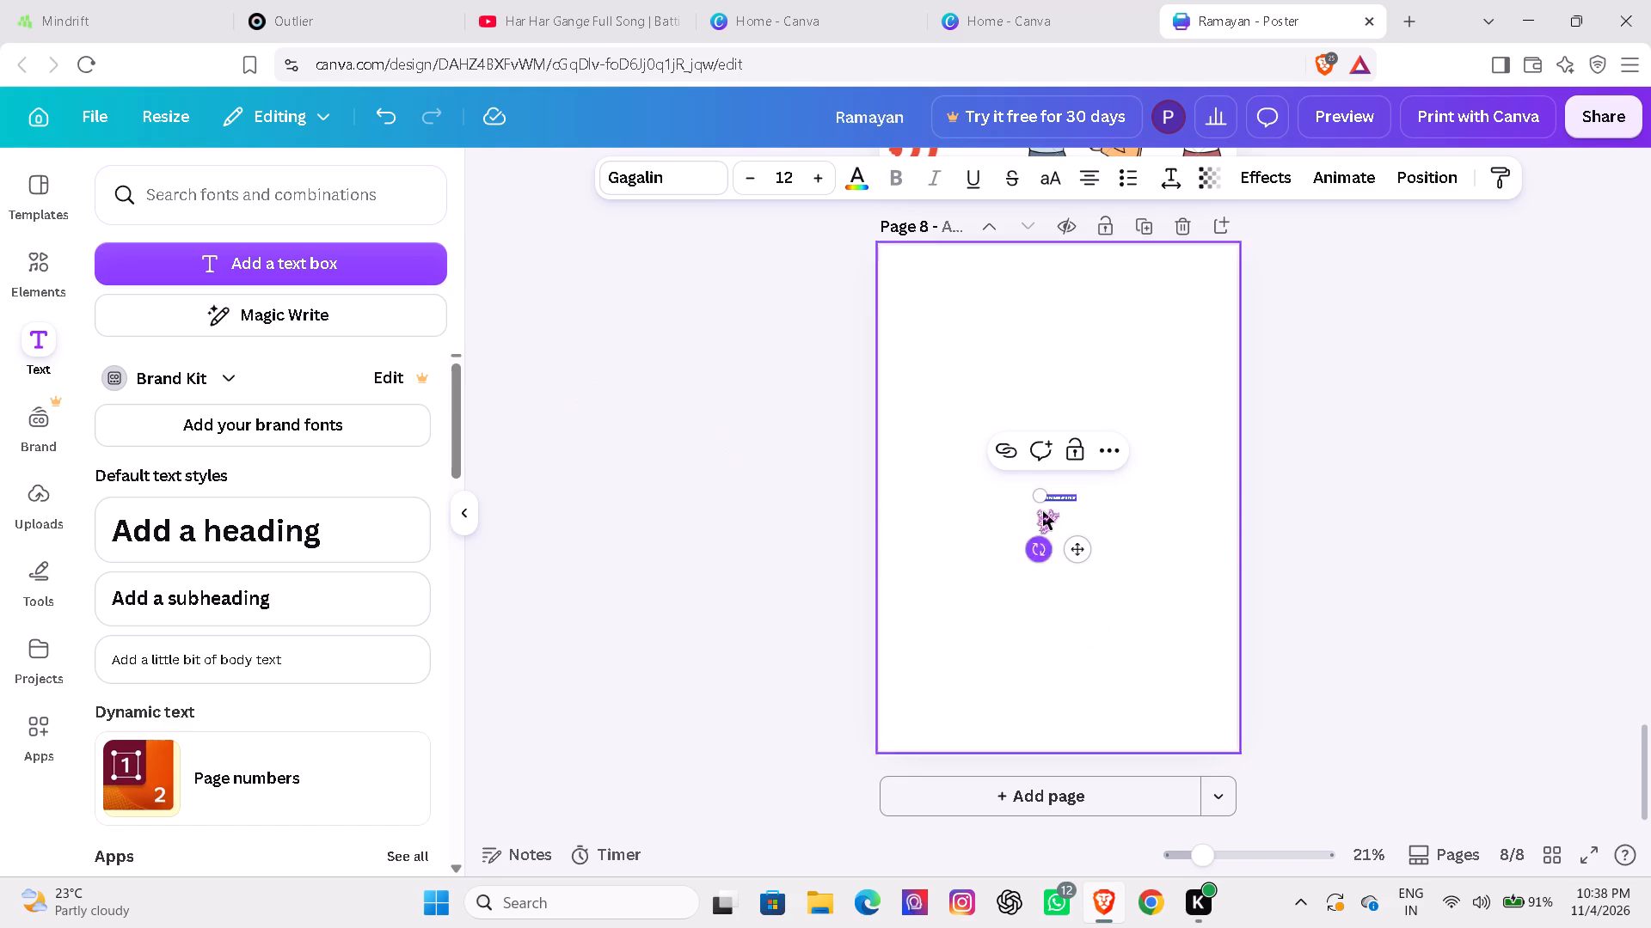
left_click_drag(1041, 498, 1016, 479)
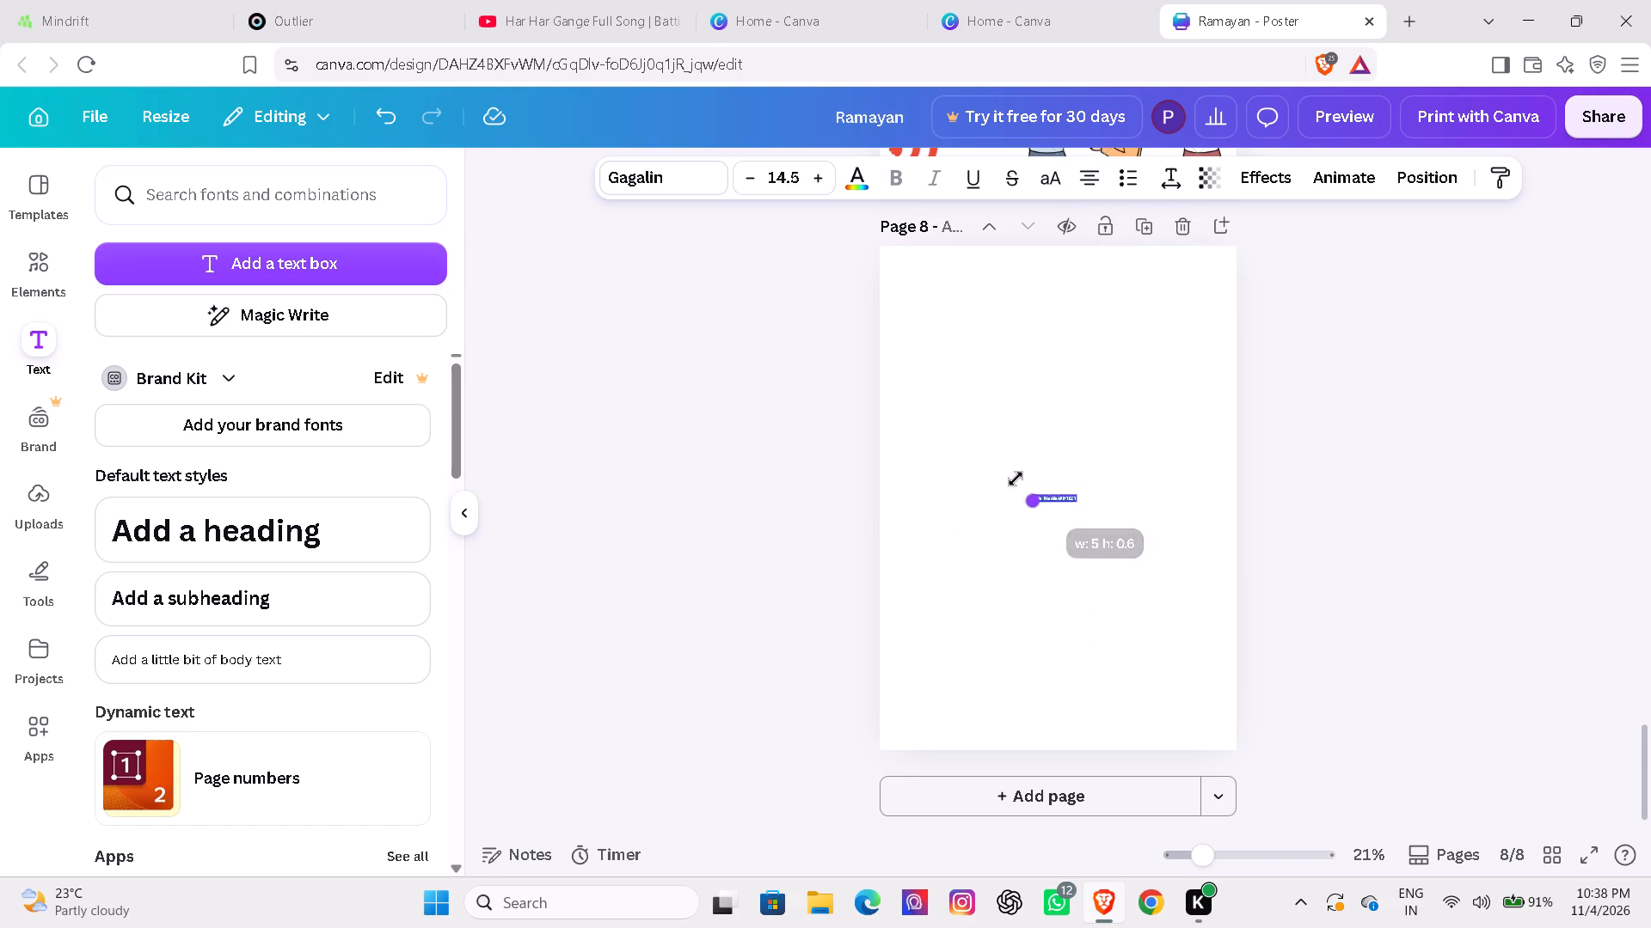
left_click_drag(1016, 479, 862, 491)
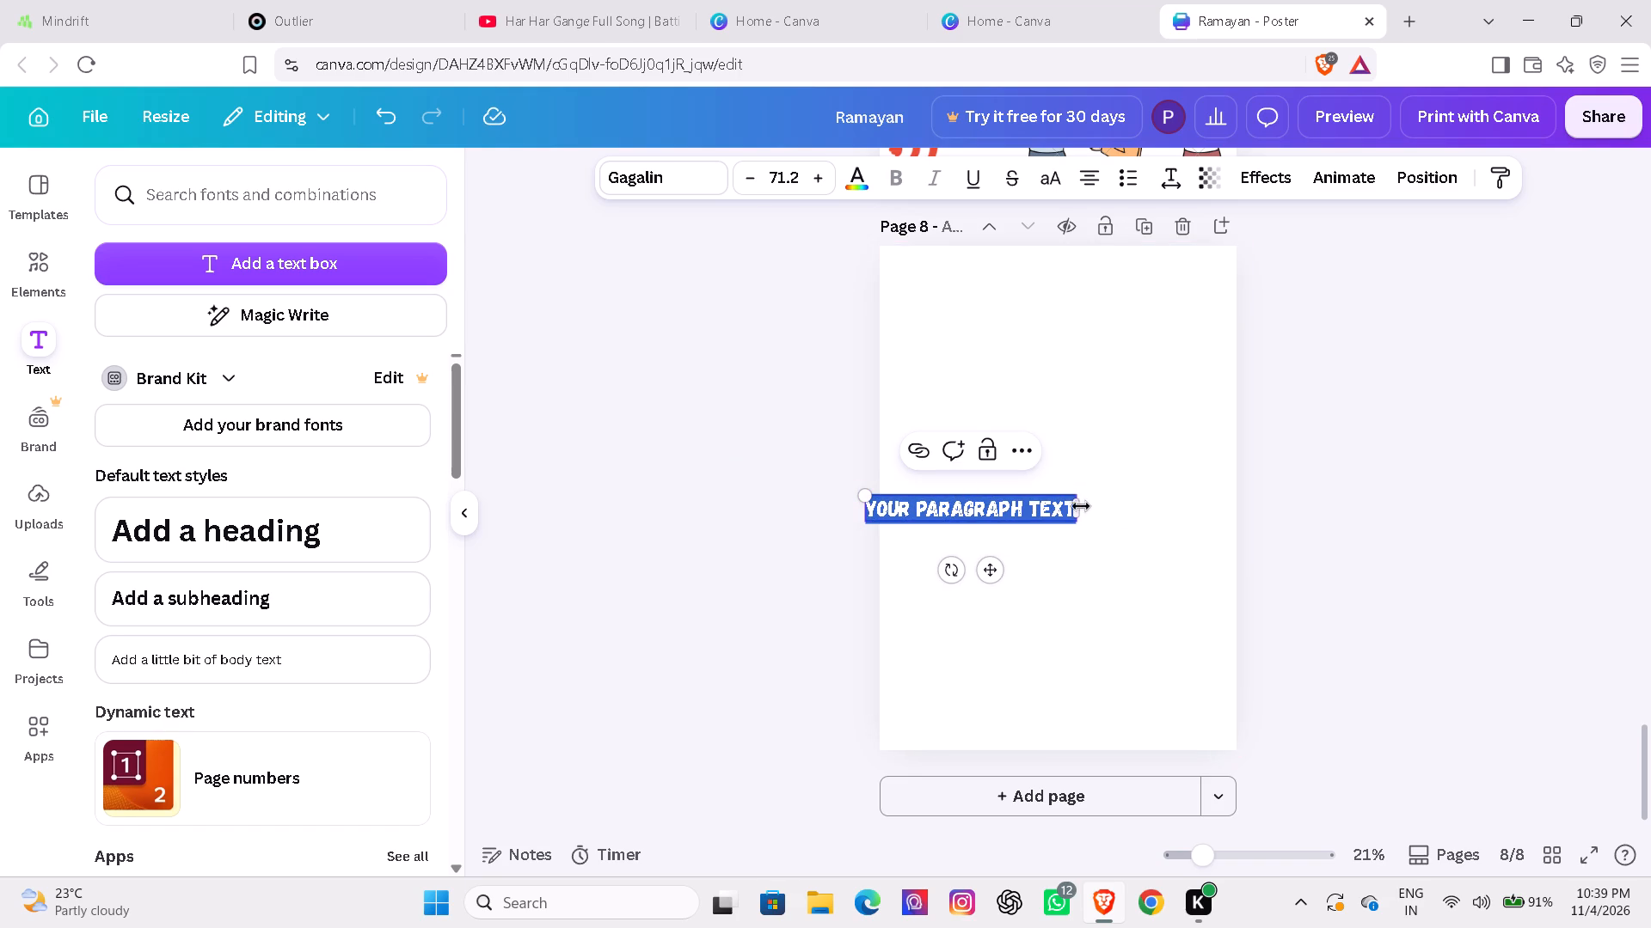
left_click_drag(1077, 505, 1177, 522)
Replace the placeholder paragraph text on page 8 with "Naresh tent house".
left_click(1138, 510)
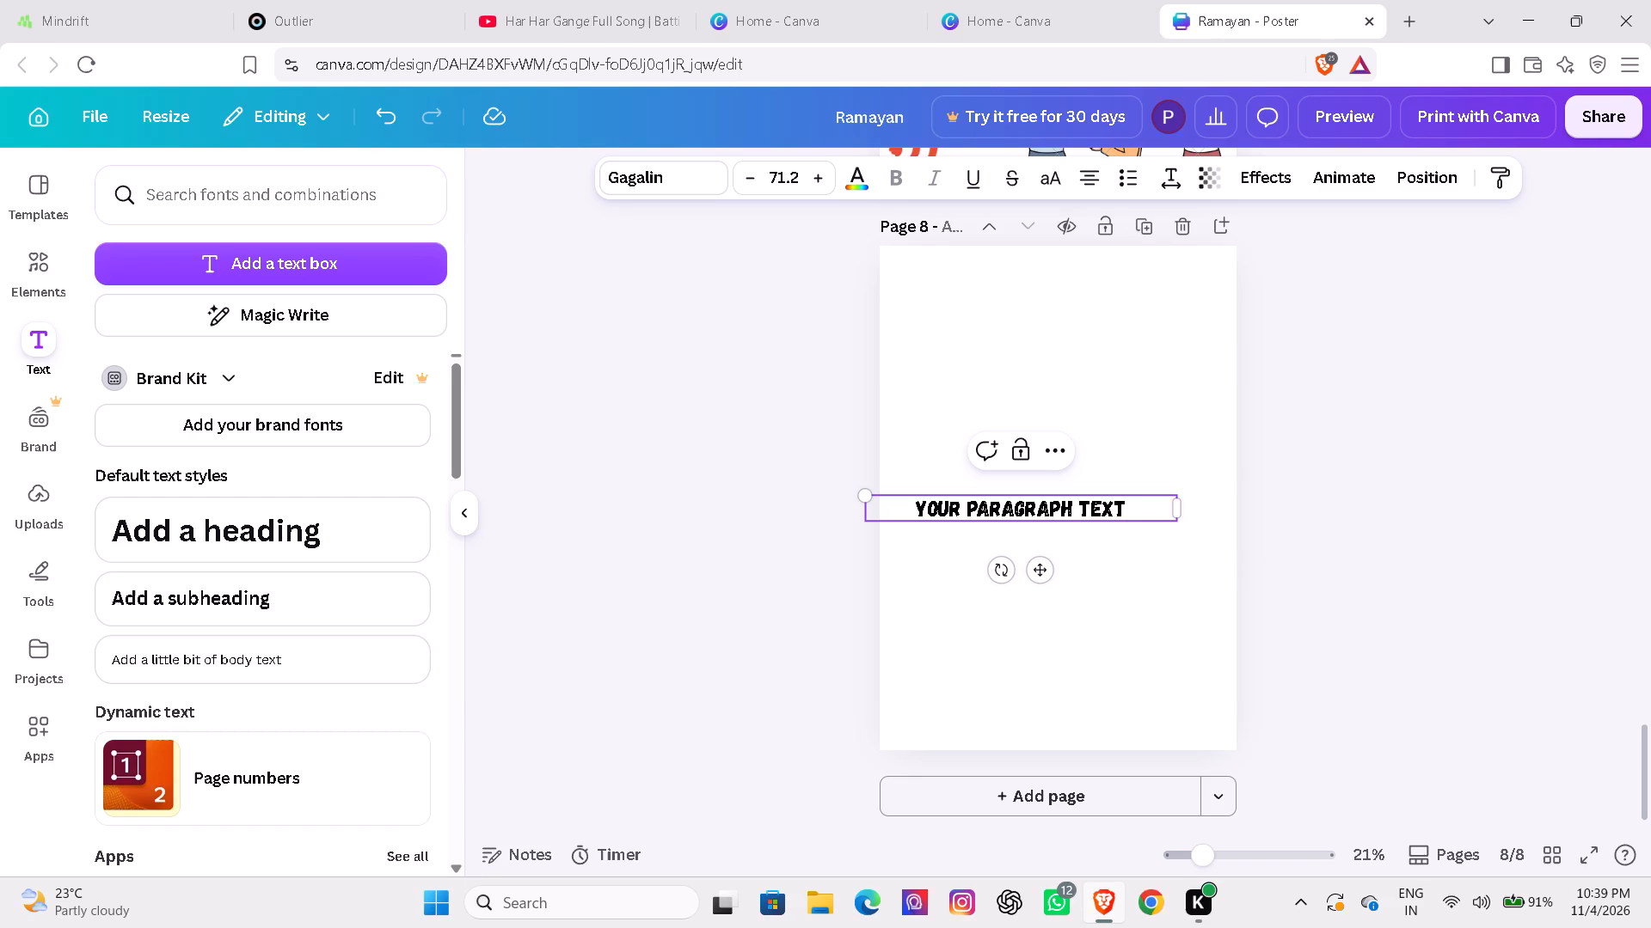
key("BackSpace")
key("BackSpace")
key("BackSpace")
key("BackSpace")
key("BackSpace")
key("BackSpace")
key("BackSpace")
key("BackSpace")
key("BackSpace")
key("BackSpace")
key("BackSpace")
key("BackSpace")
key("BackSpace")
key("BackSpace")
key("BackSpace")
key("BackSpace")
key("BackSpace")
key("BackSpace")
key("BackSpace")
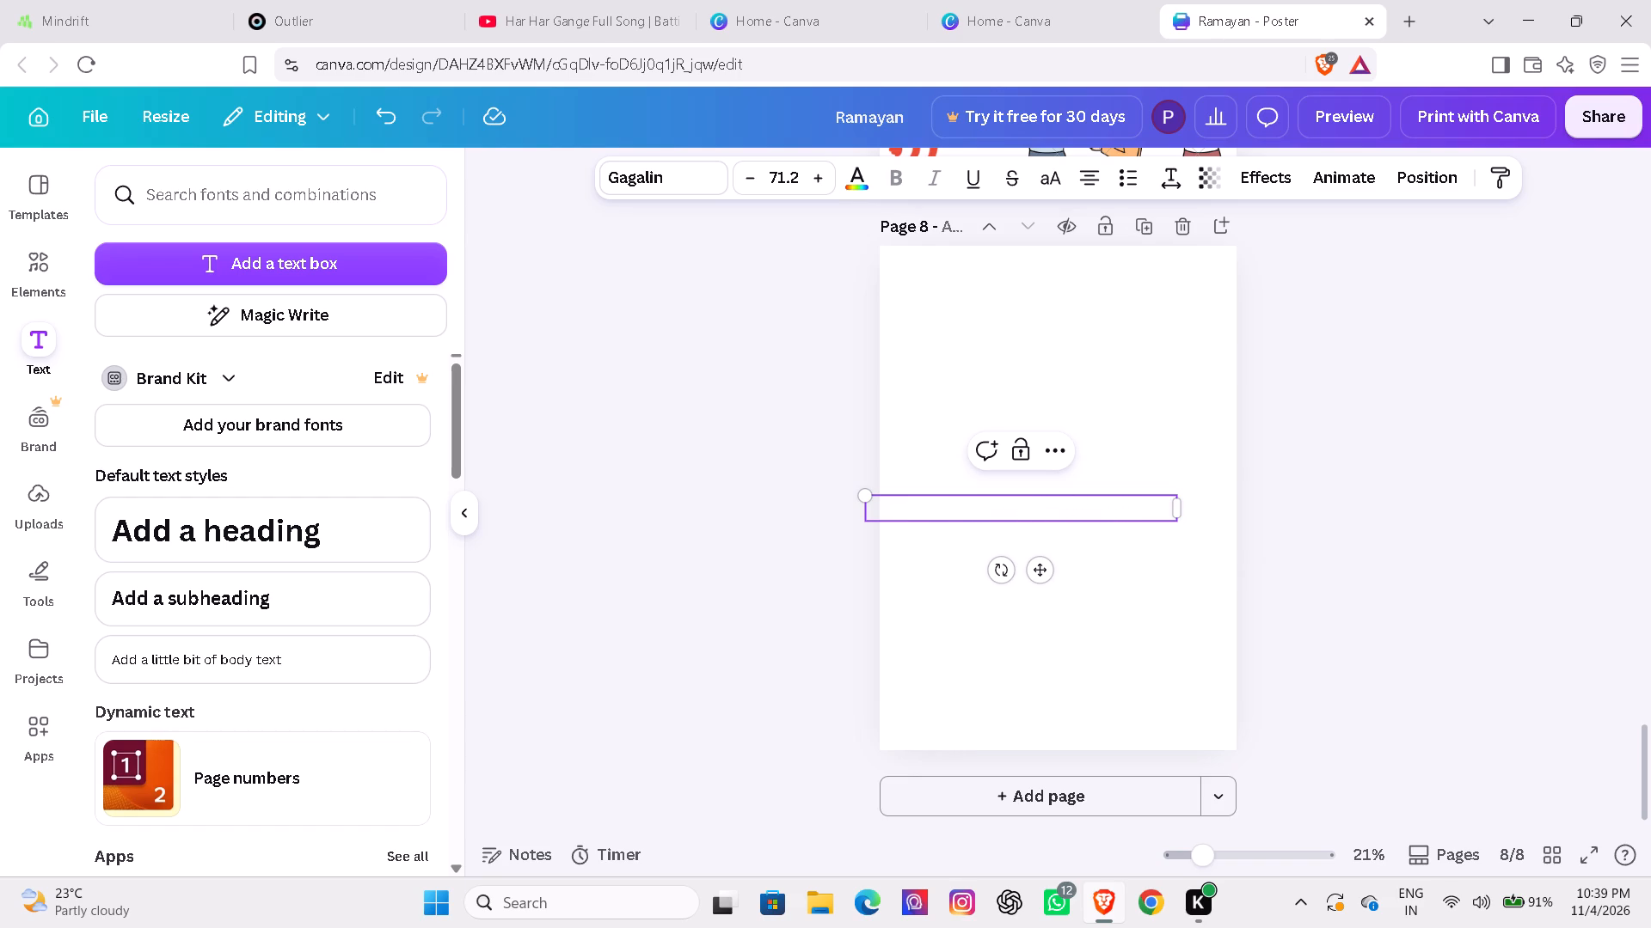
key("shift+n")
key("a")
type("res")
type("h")
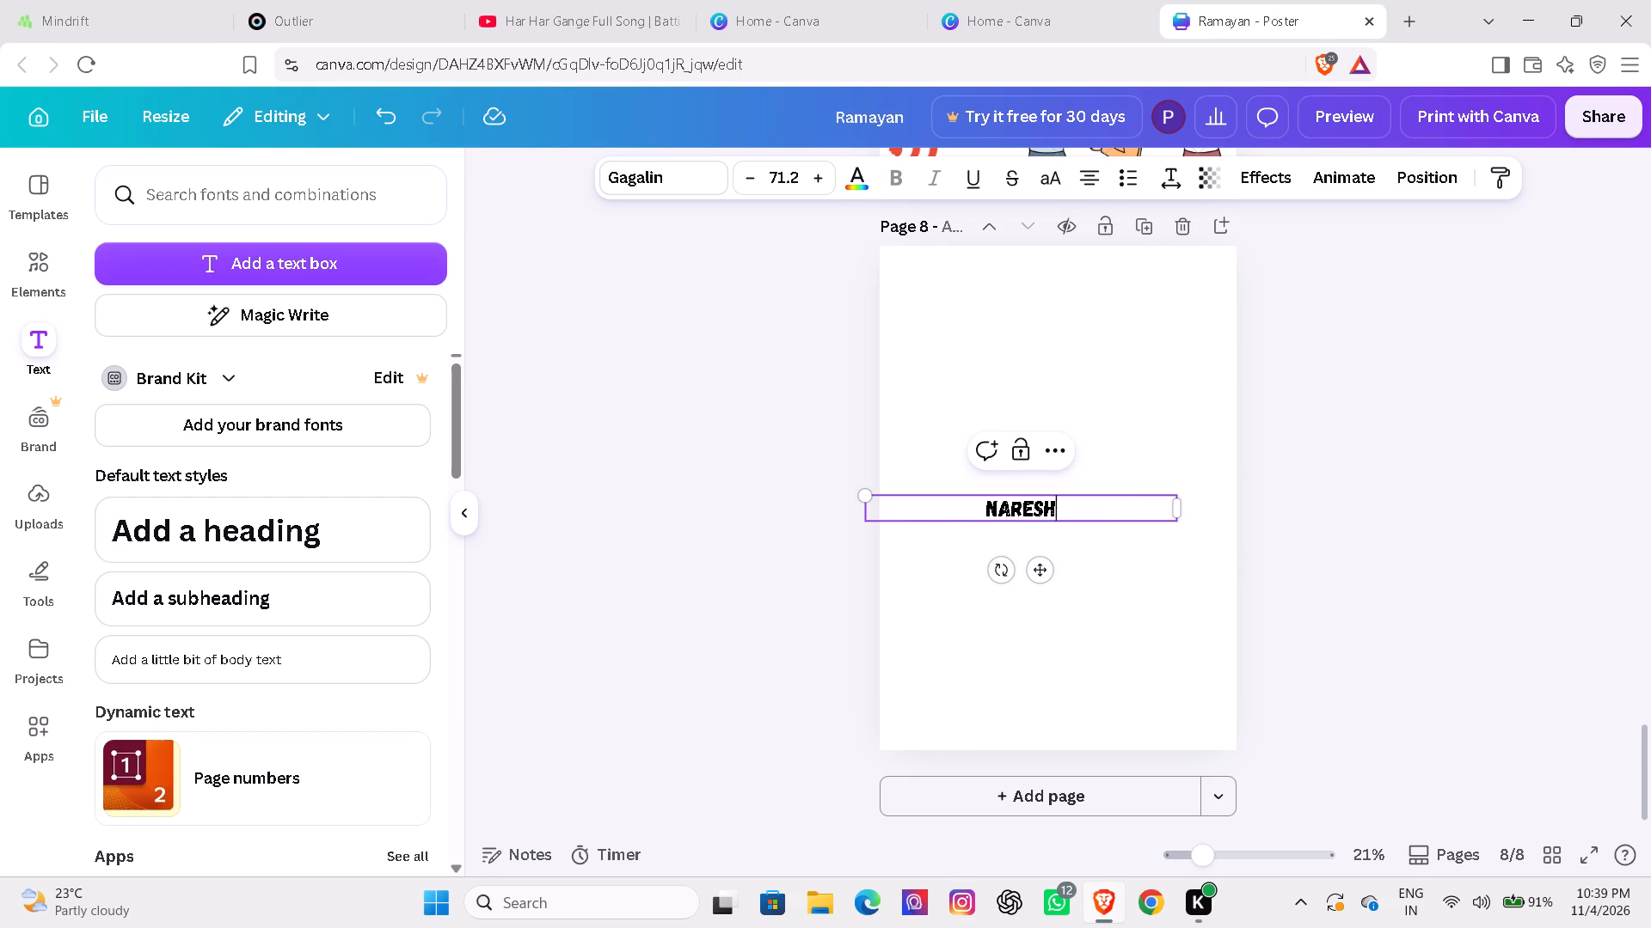
key("space")
type("te")
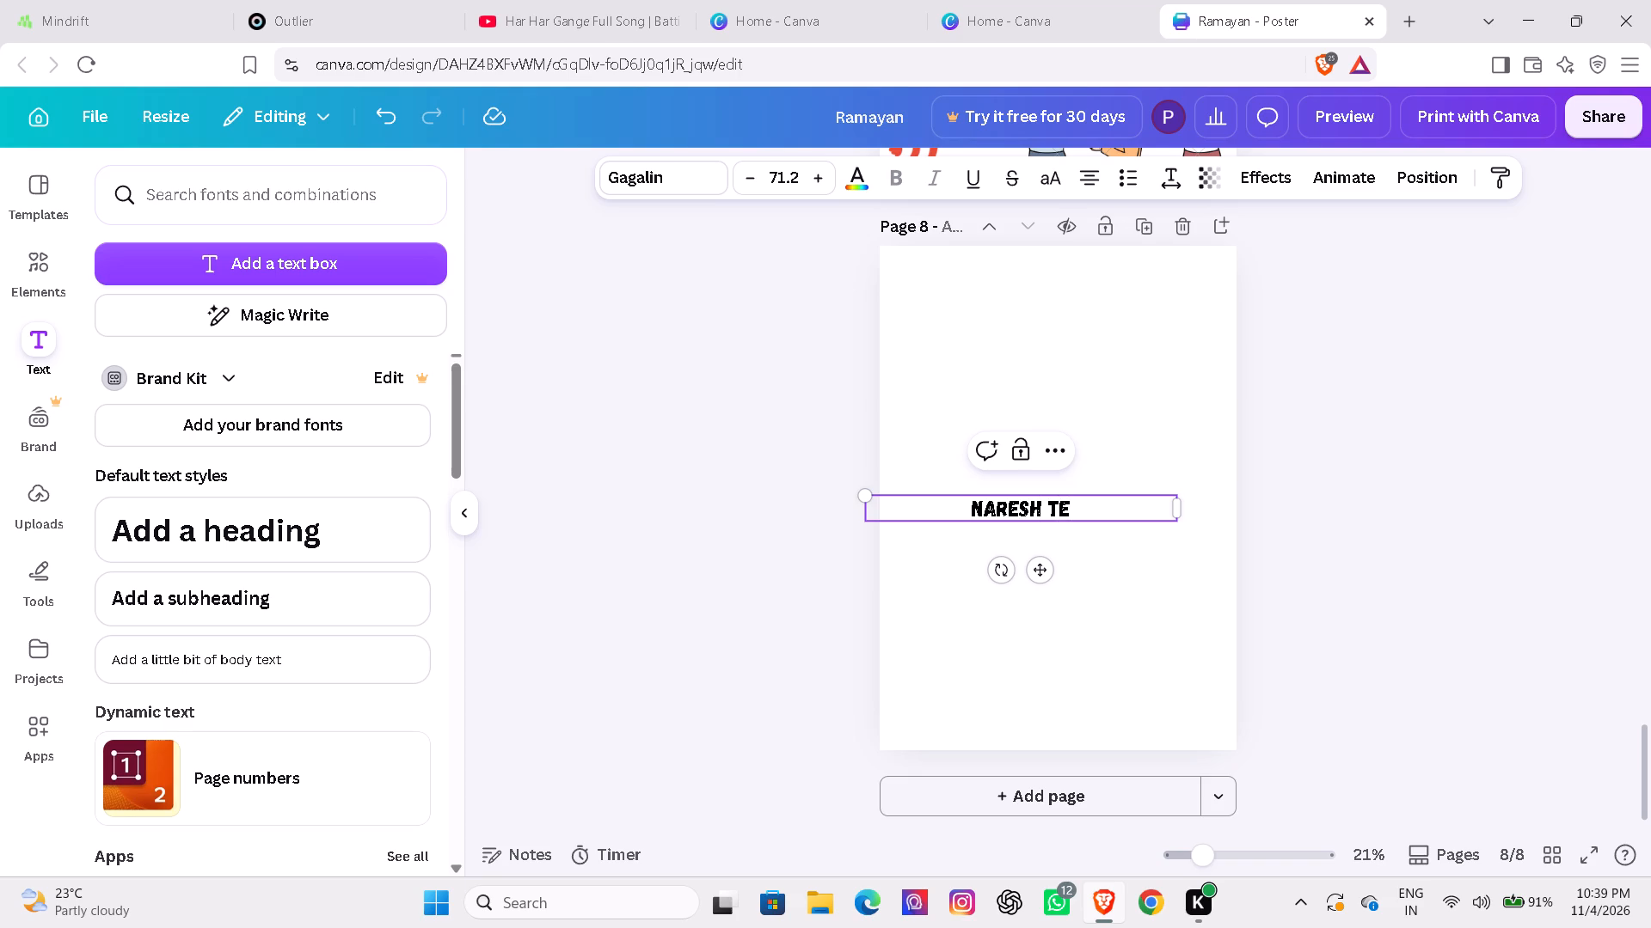
type("nt house")
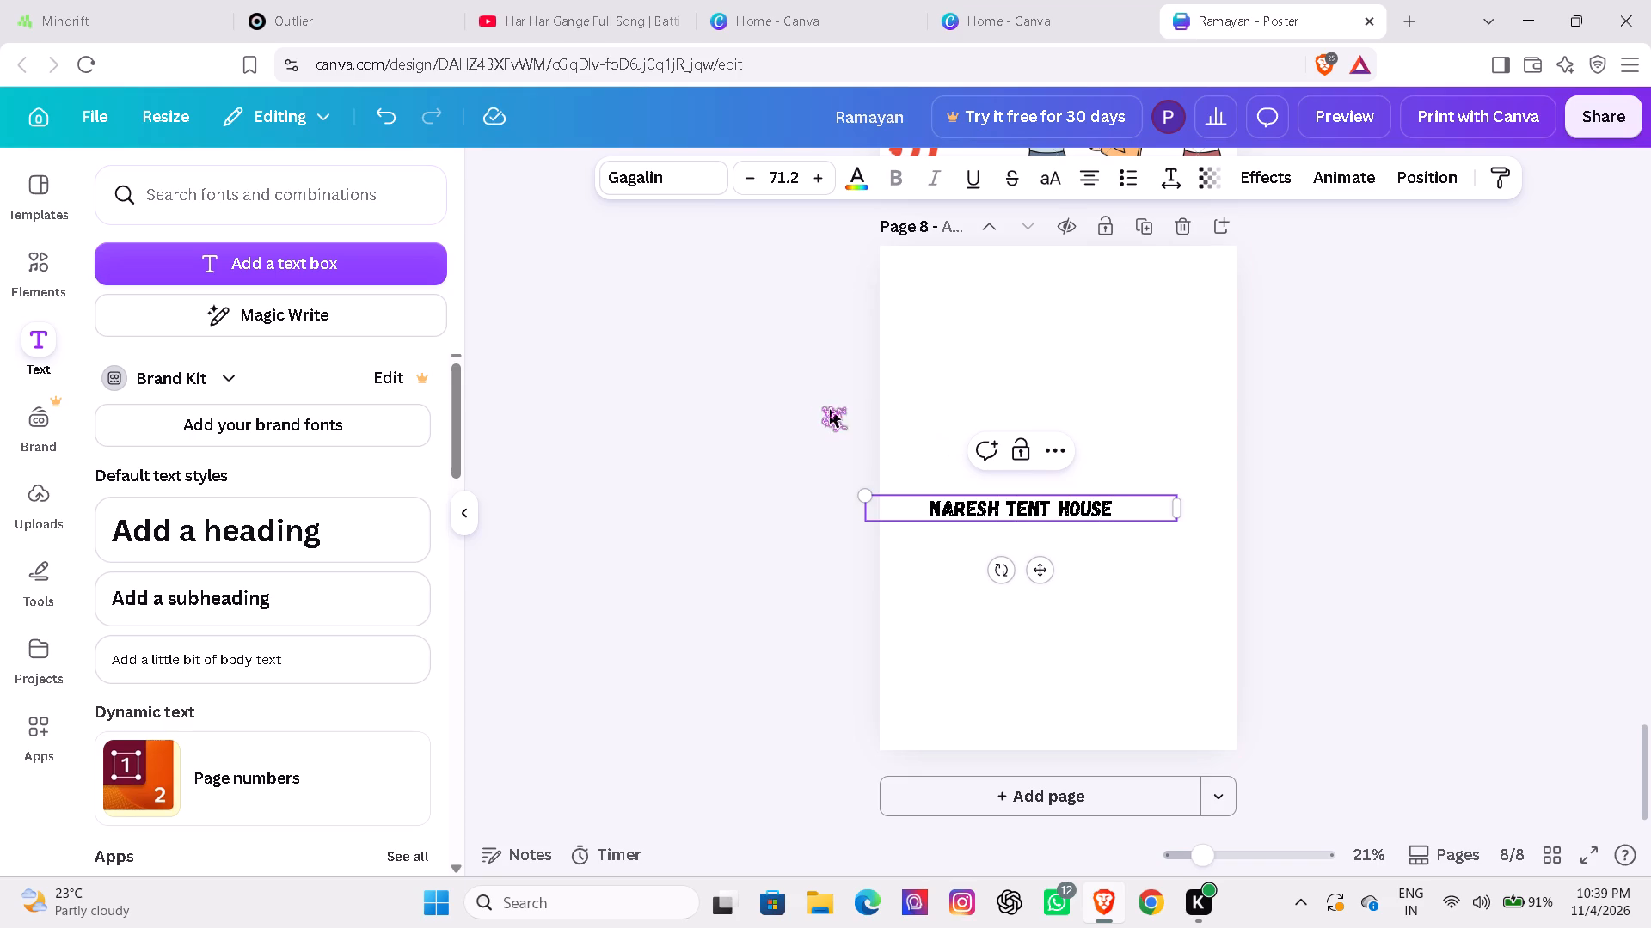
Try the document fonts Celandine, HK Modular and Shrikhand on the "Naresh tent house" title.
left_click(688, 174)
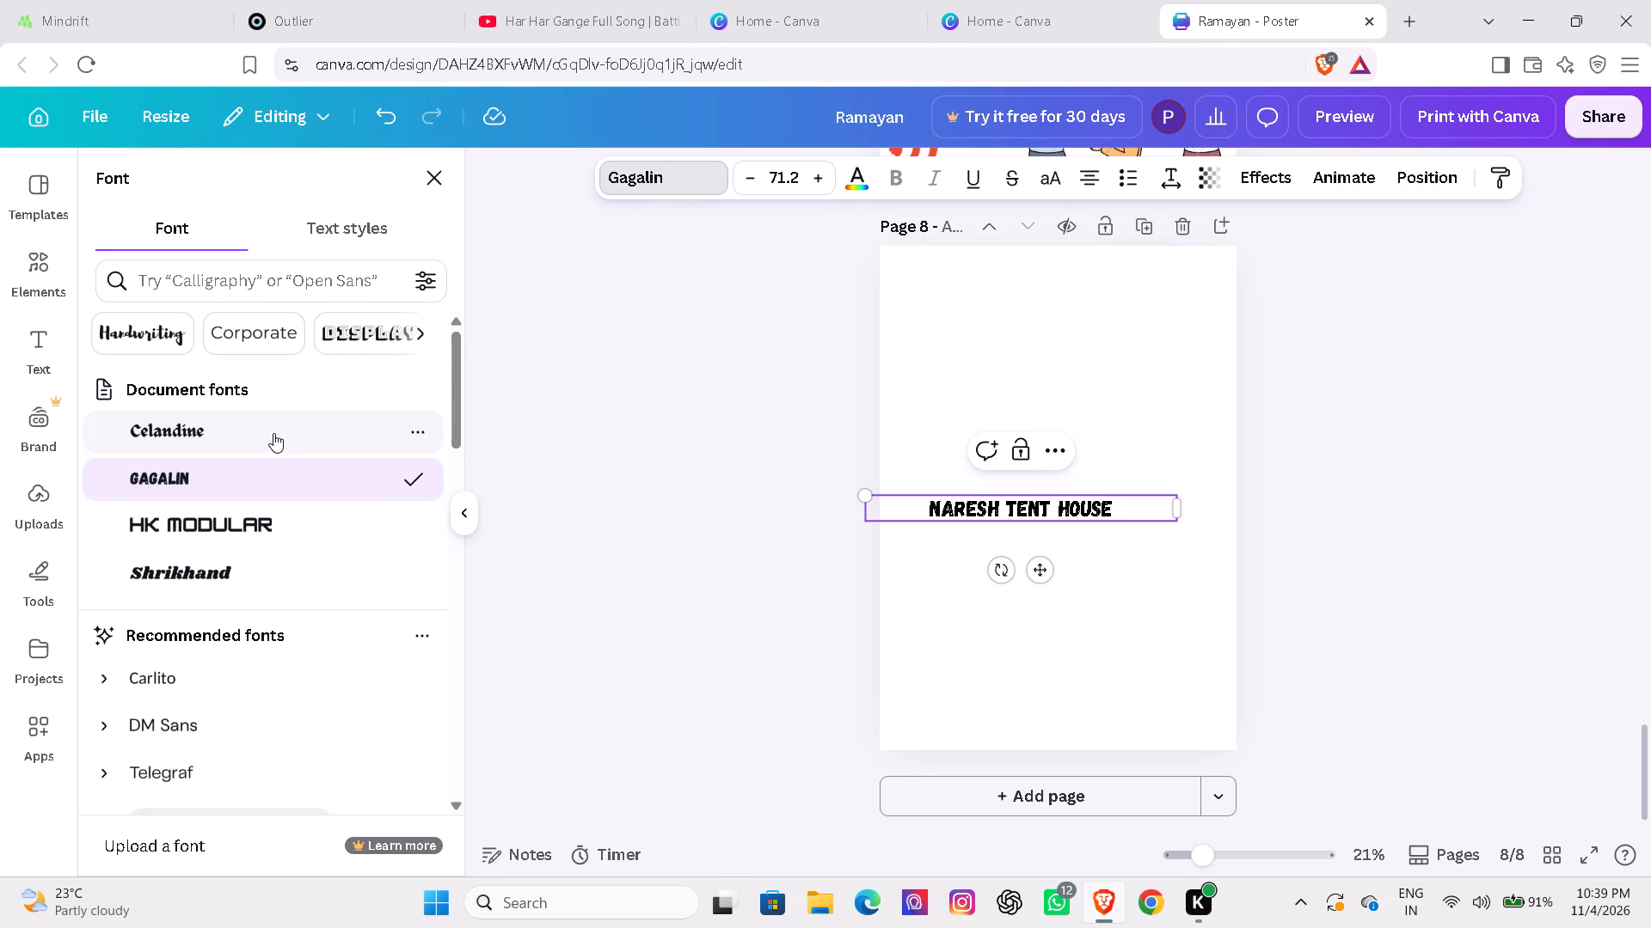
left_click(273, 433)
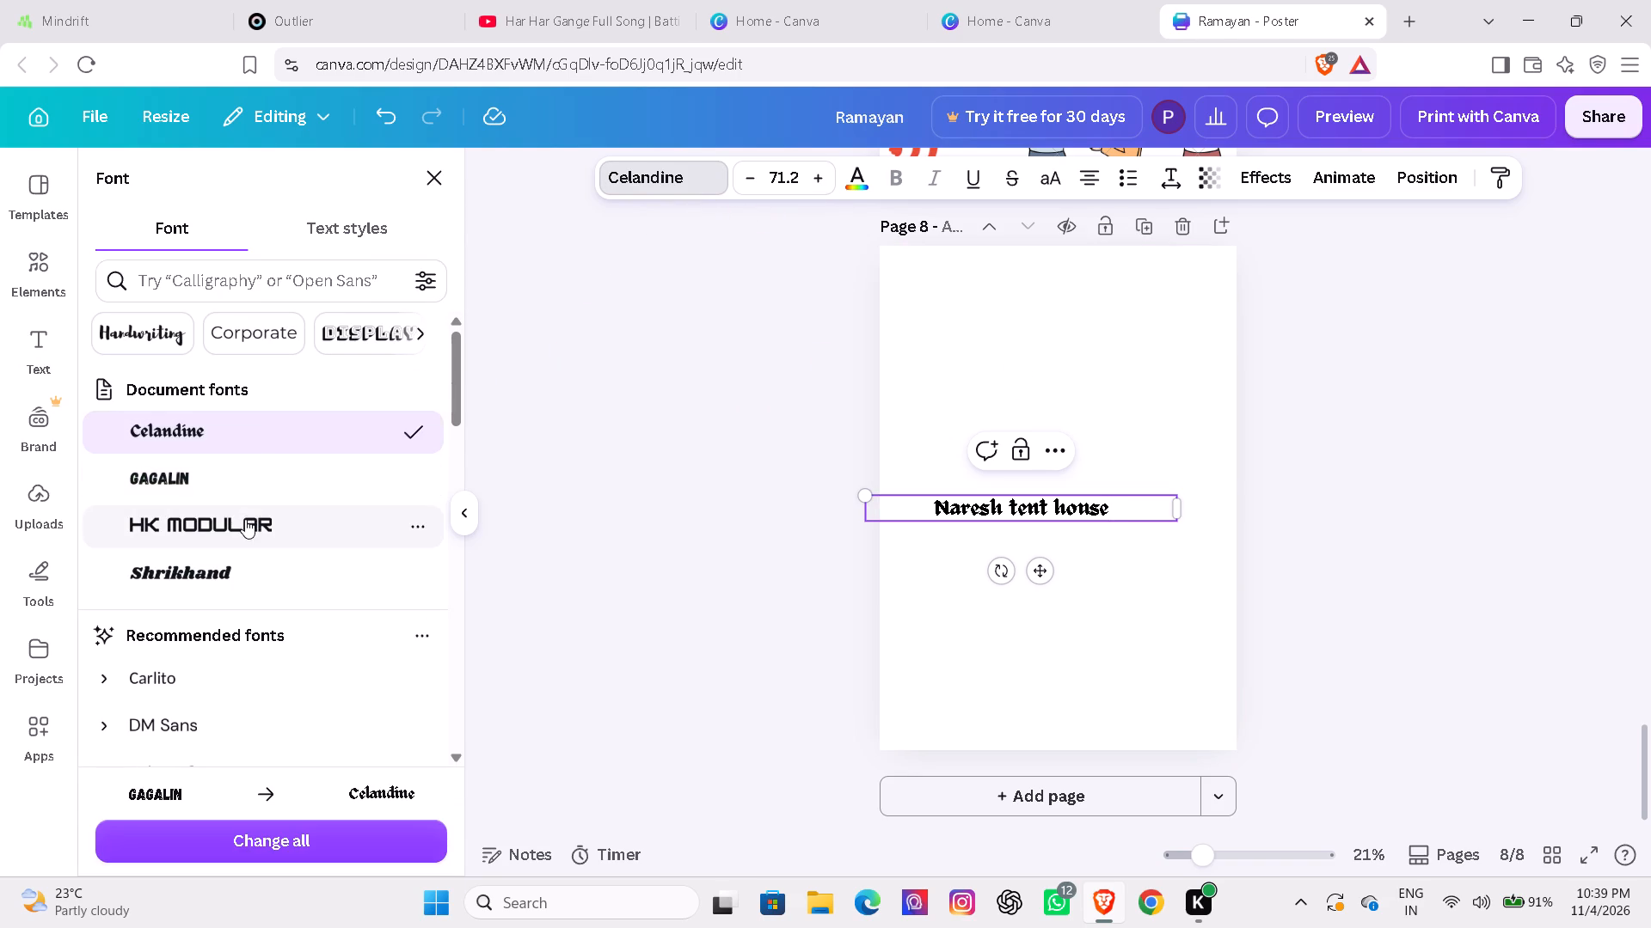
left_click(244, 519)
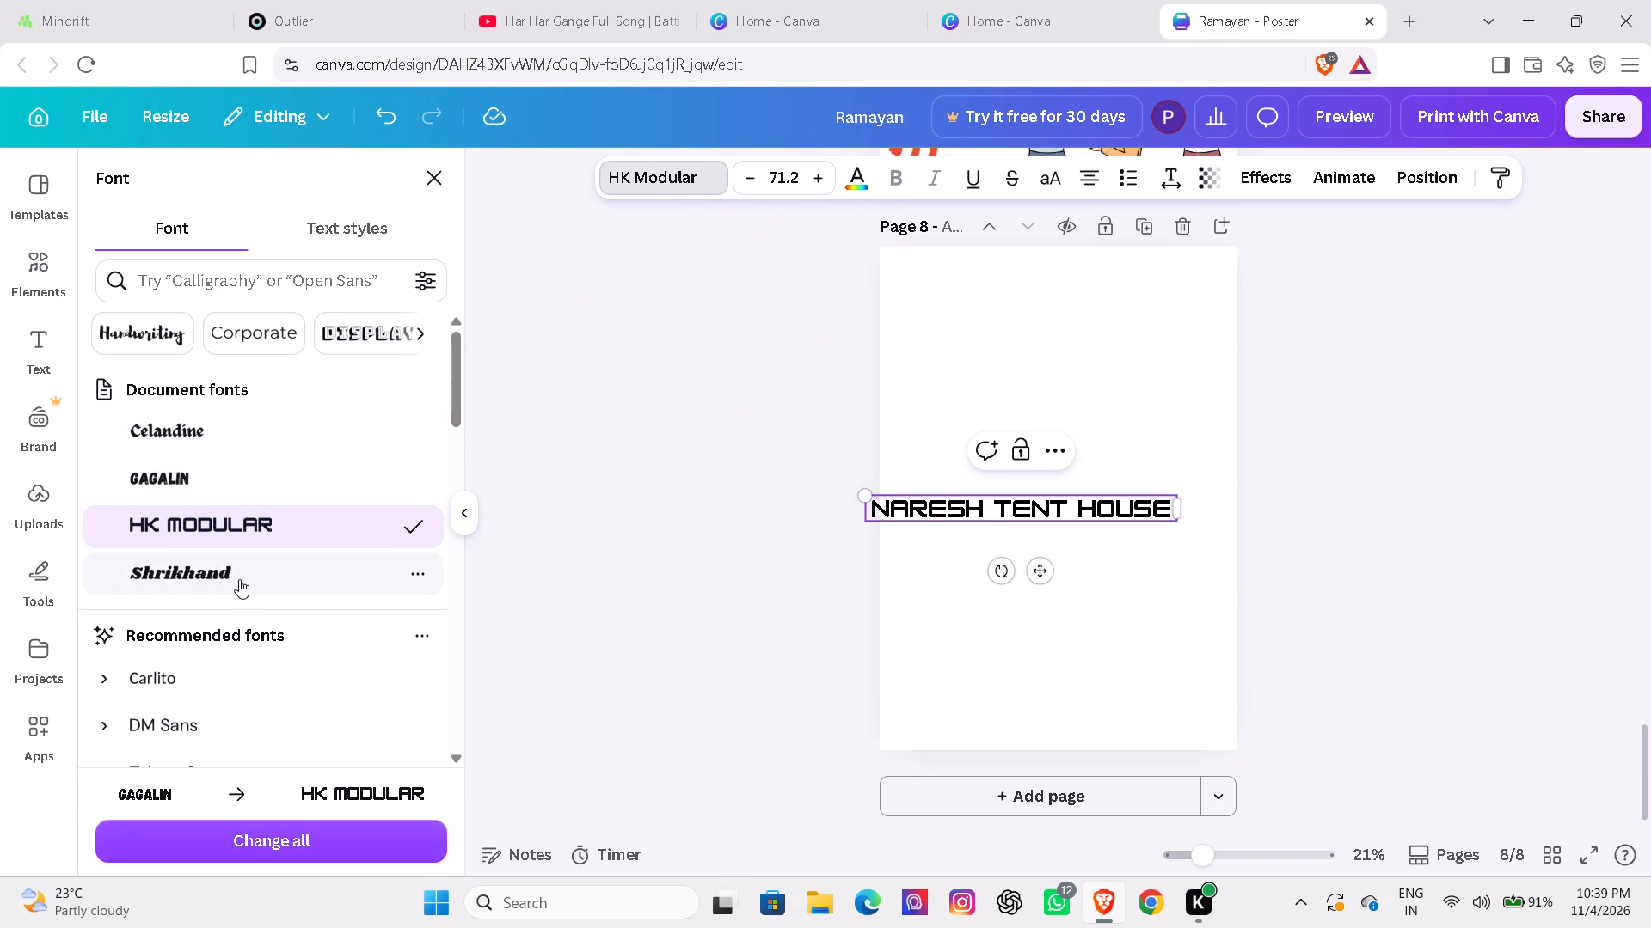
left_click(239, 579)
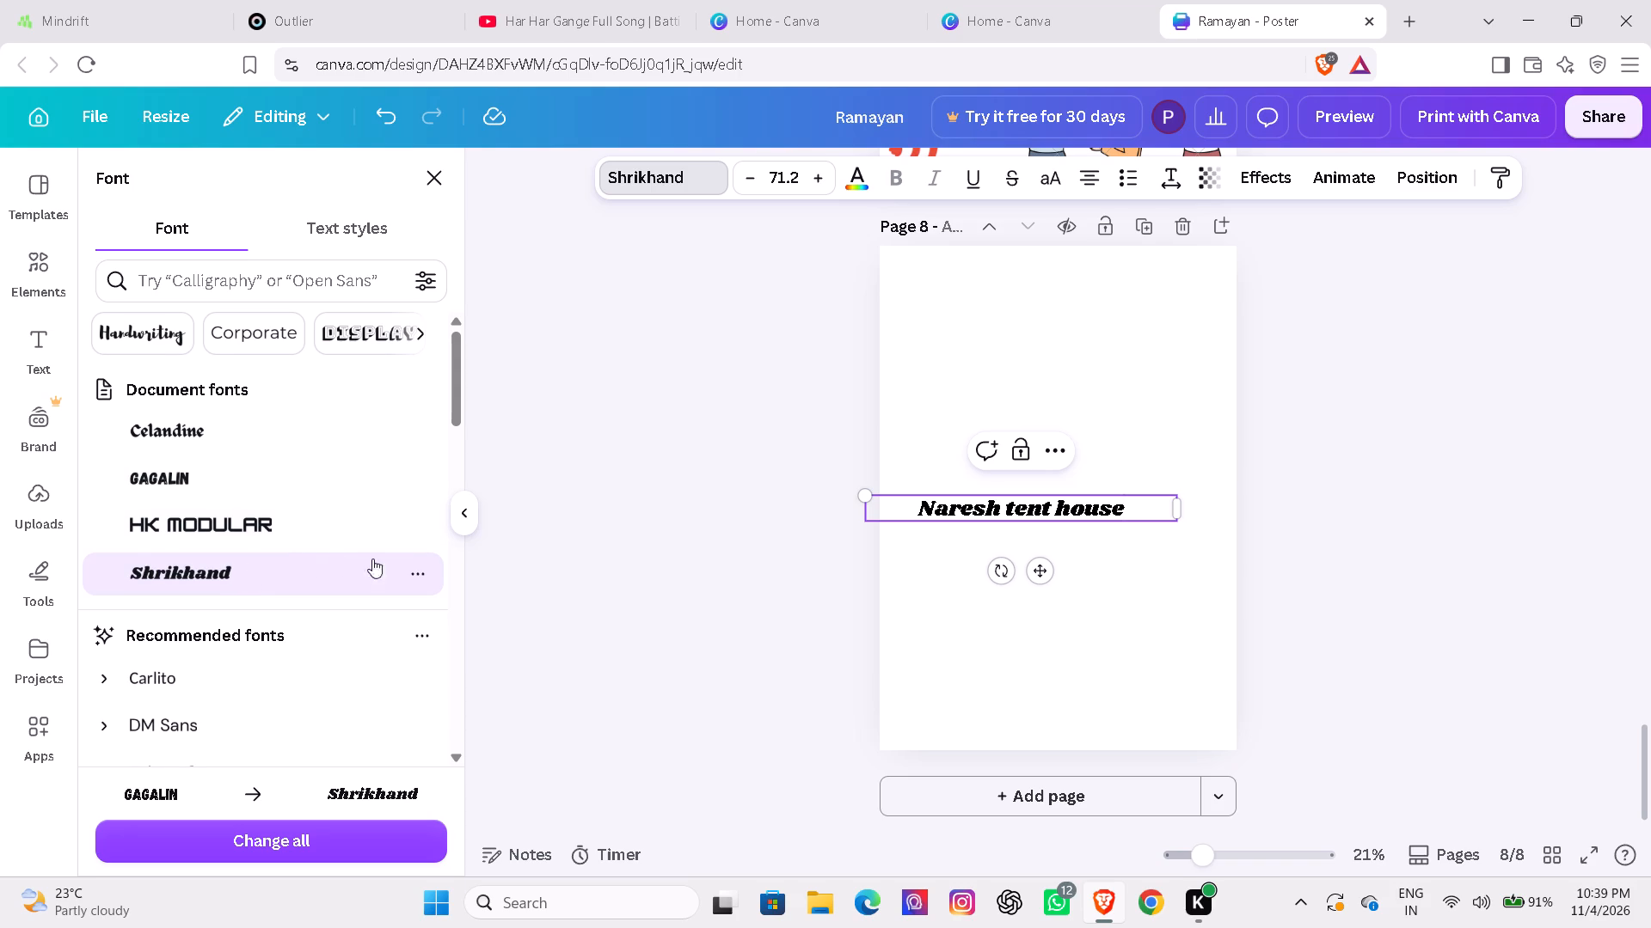
left_click(331, 332)
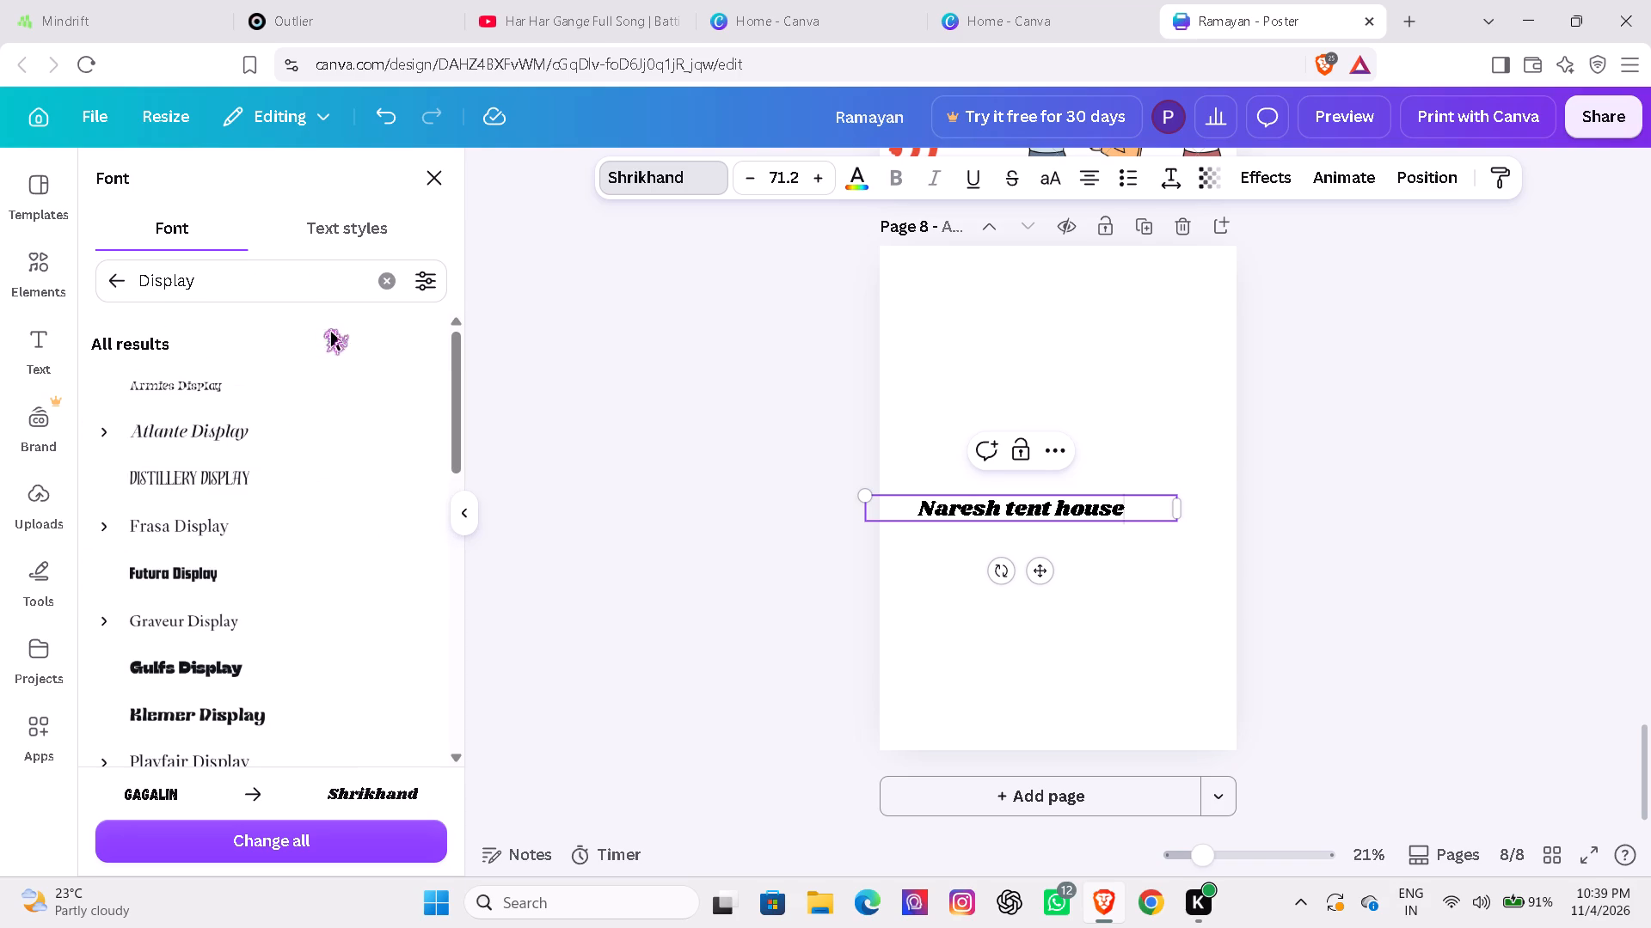
left_click(180, 577)
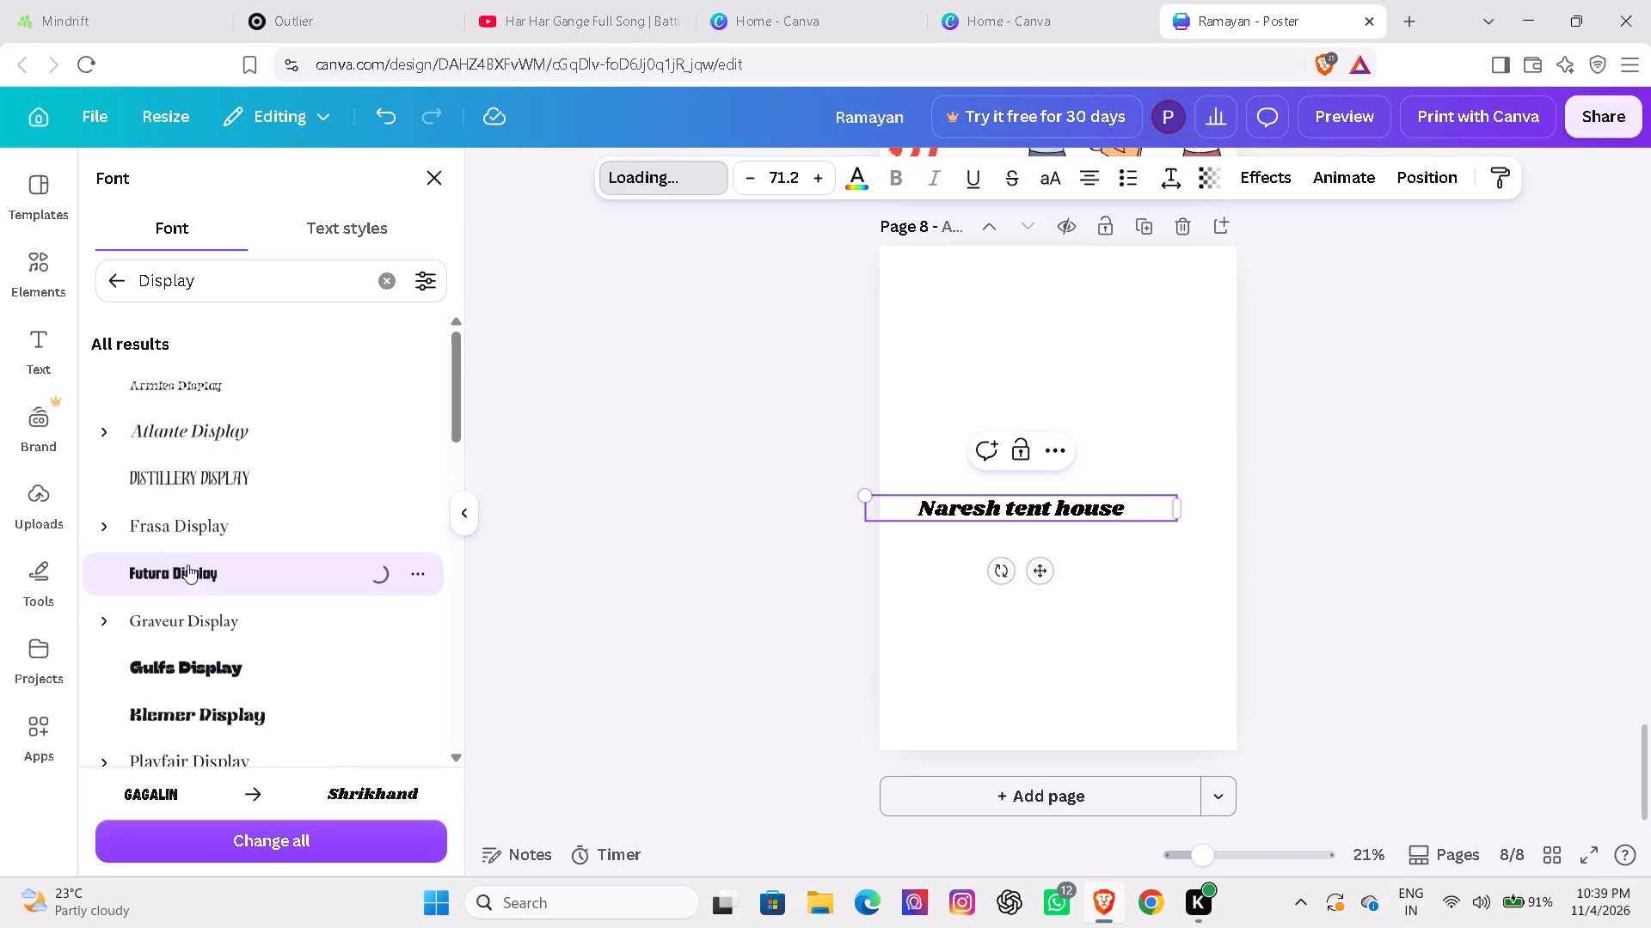
left_click(192, 669)
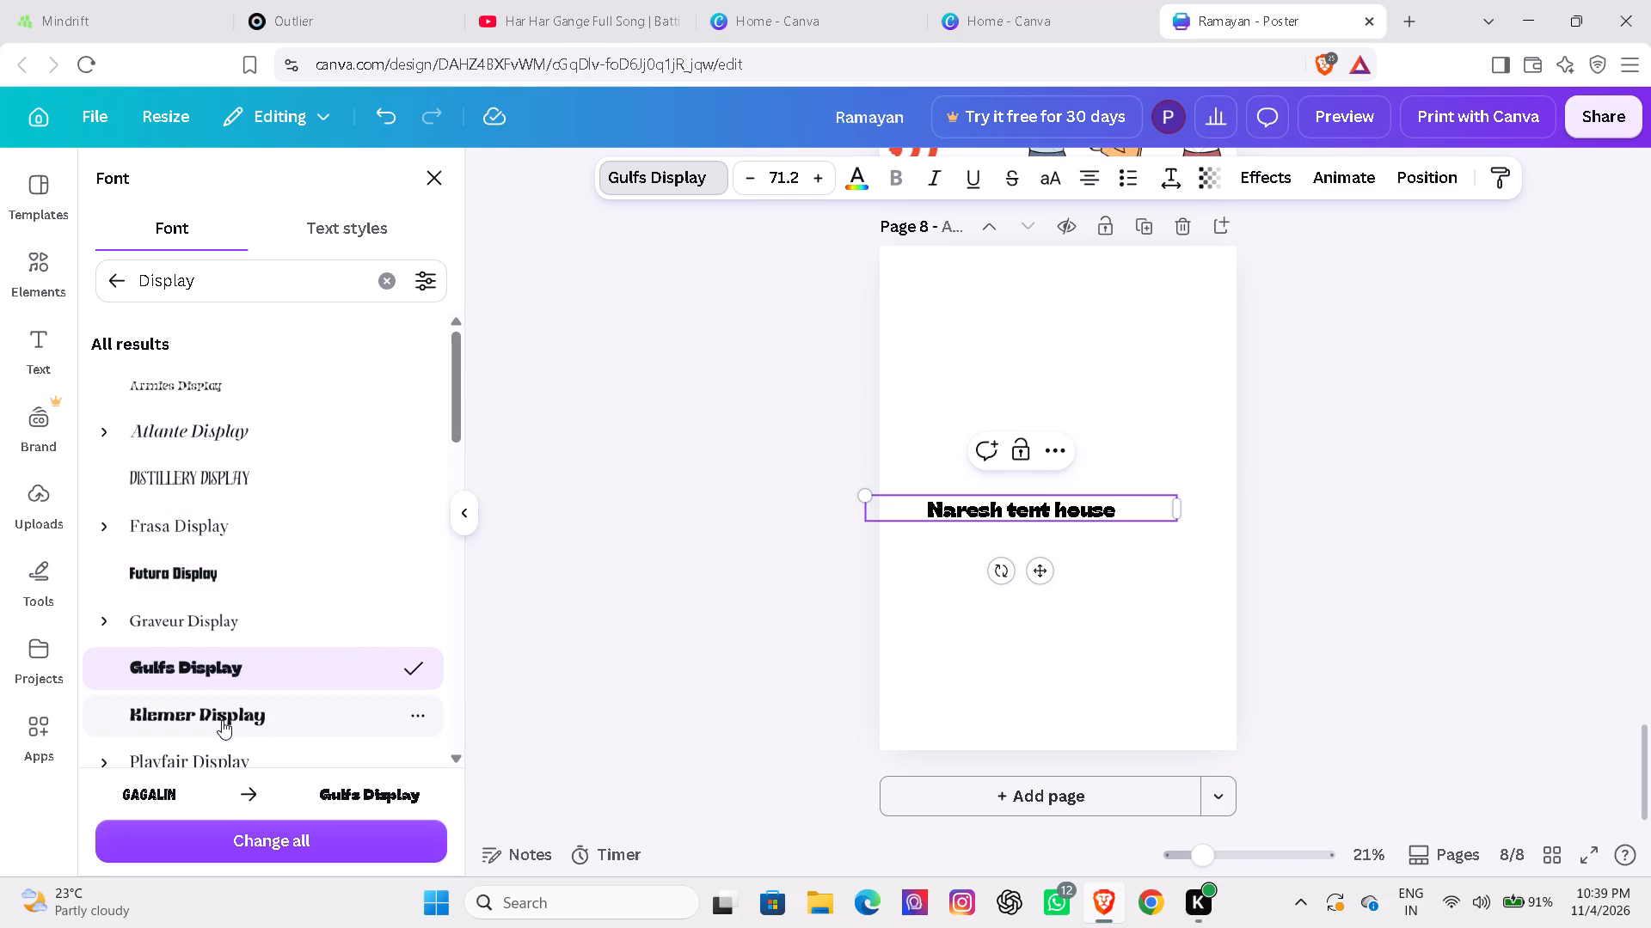
left_click(221, 720)
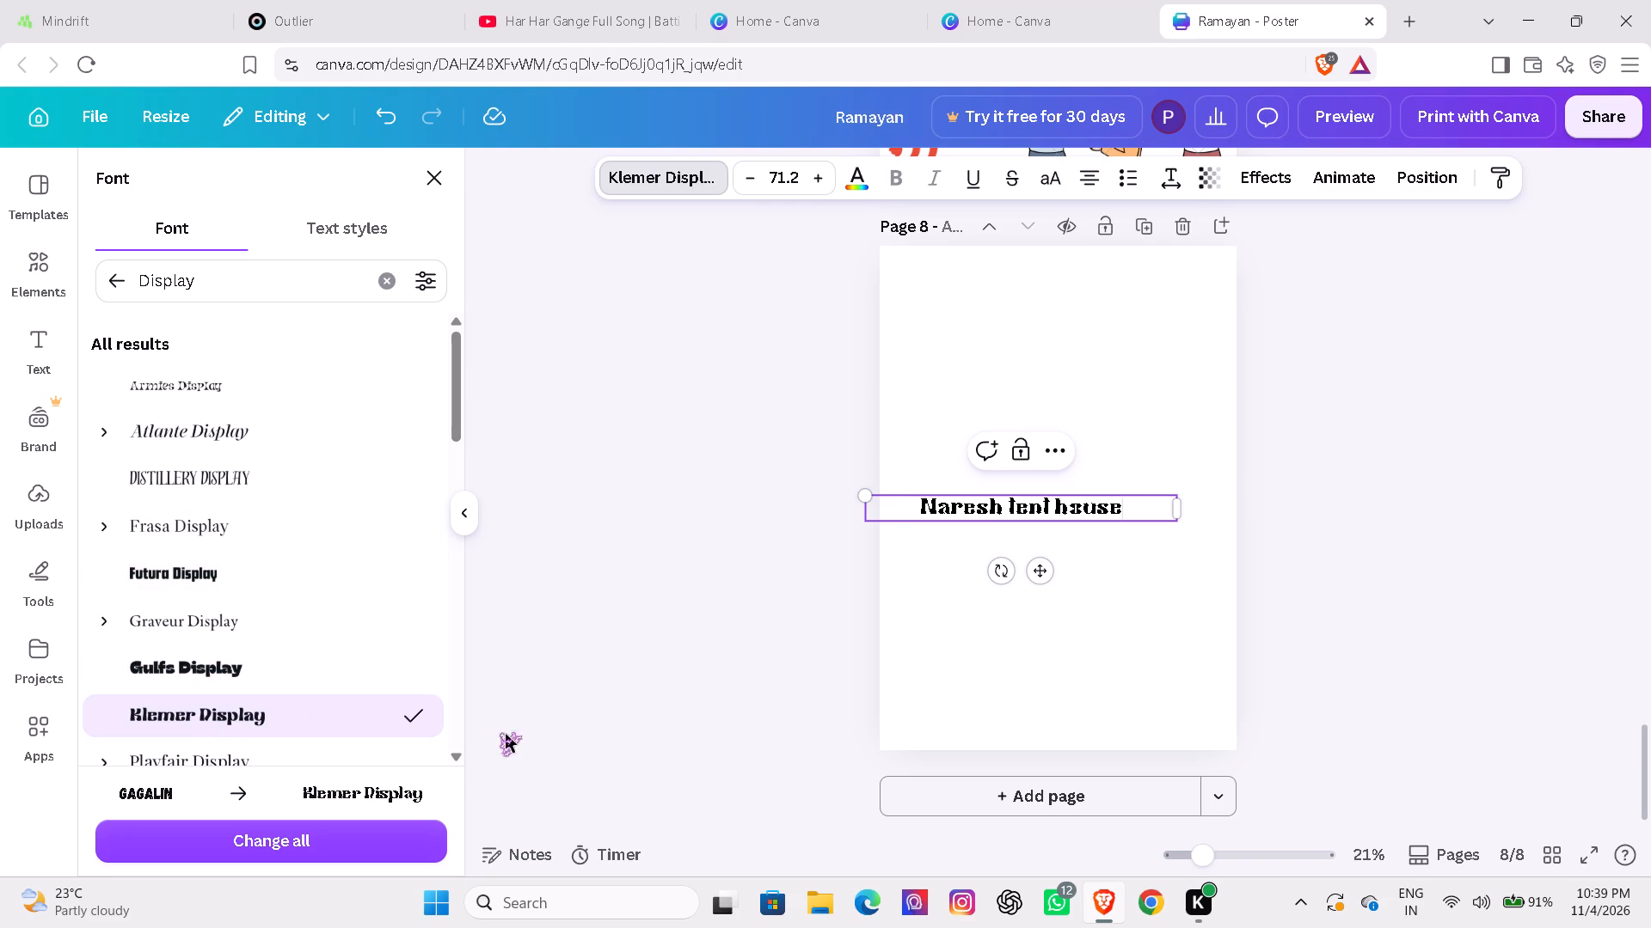
left_click(456, 447)
left_click_drag(457, 447, 457, 417)
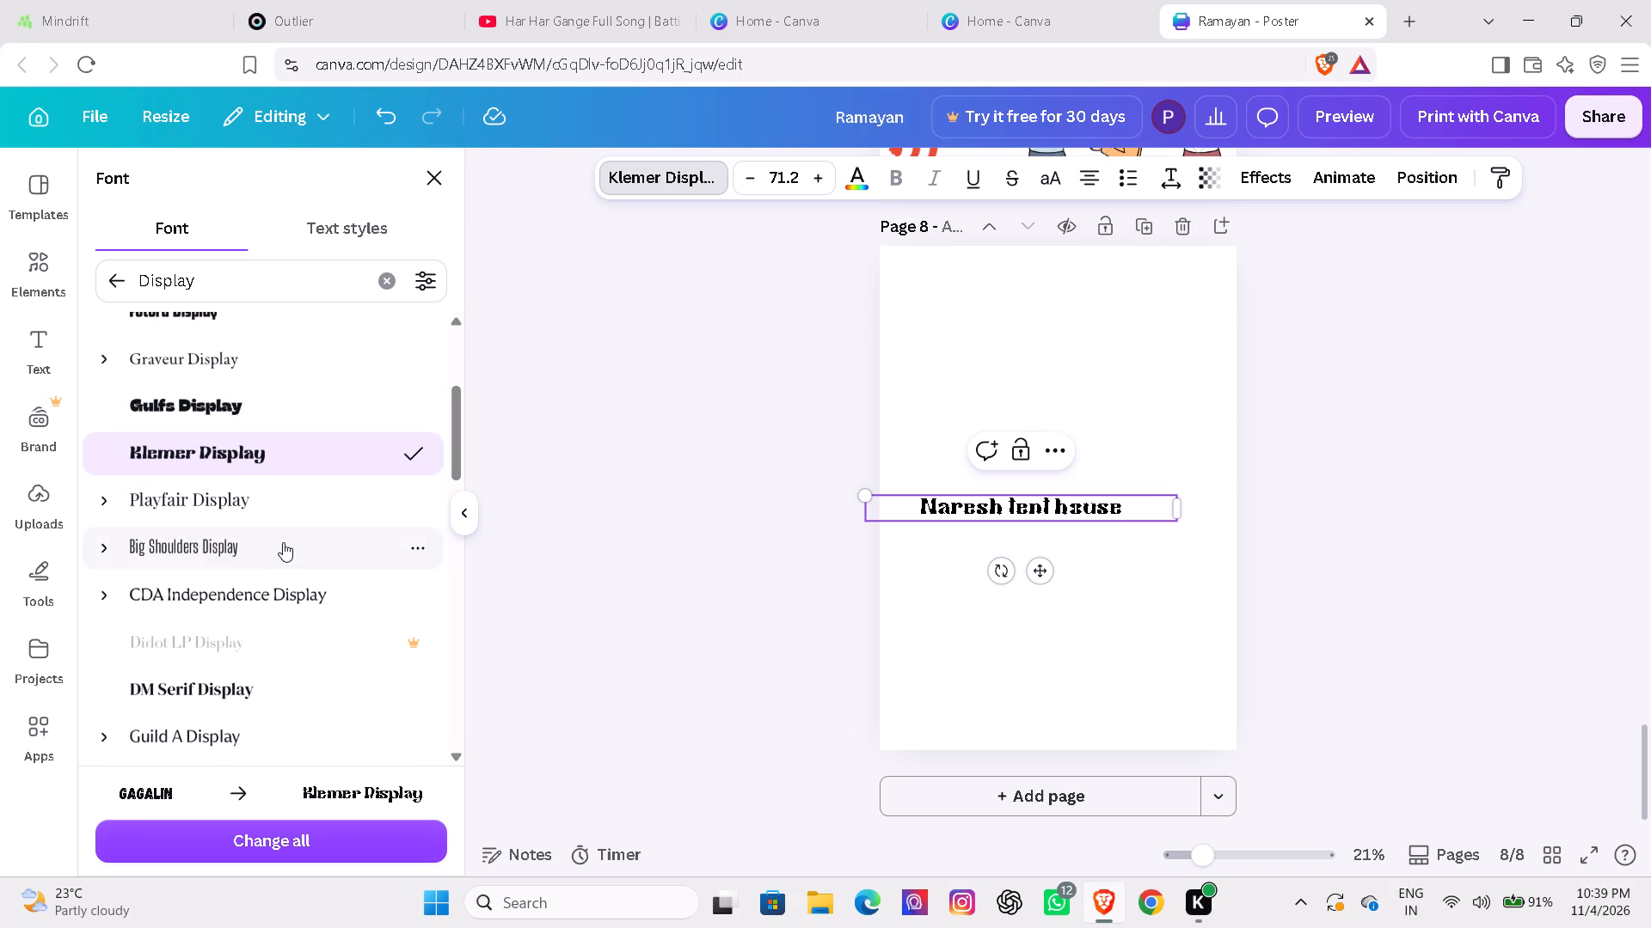
left_click(283, 540)
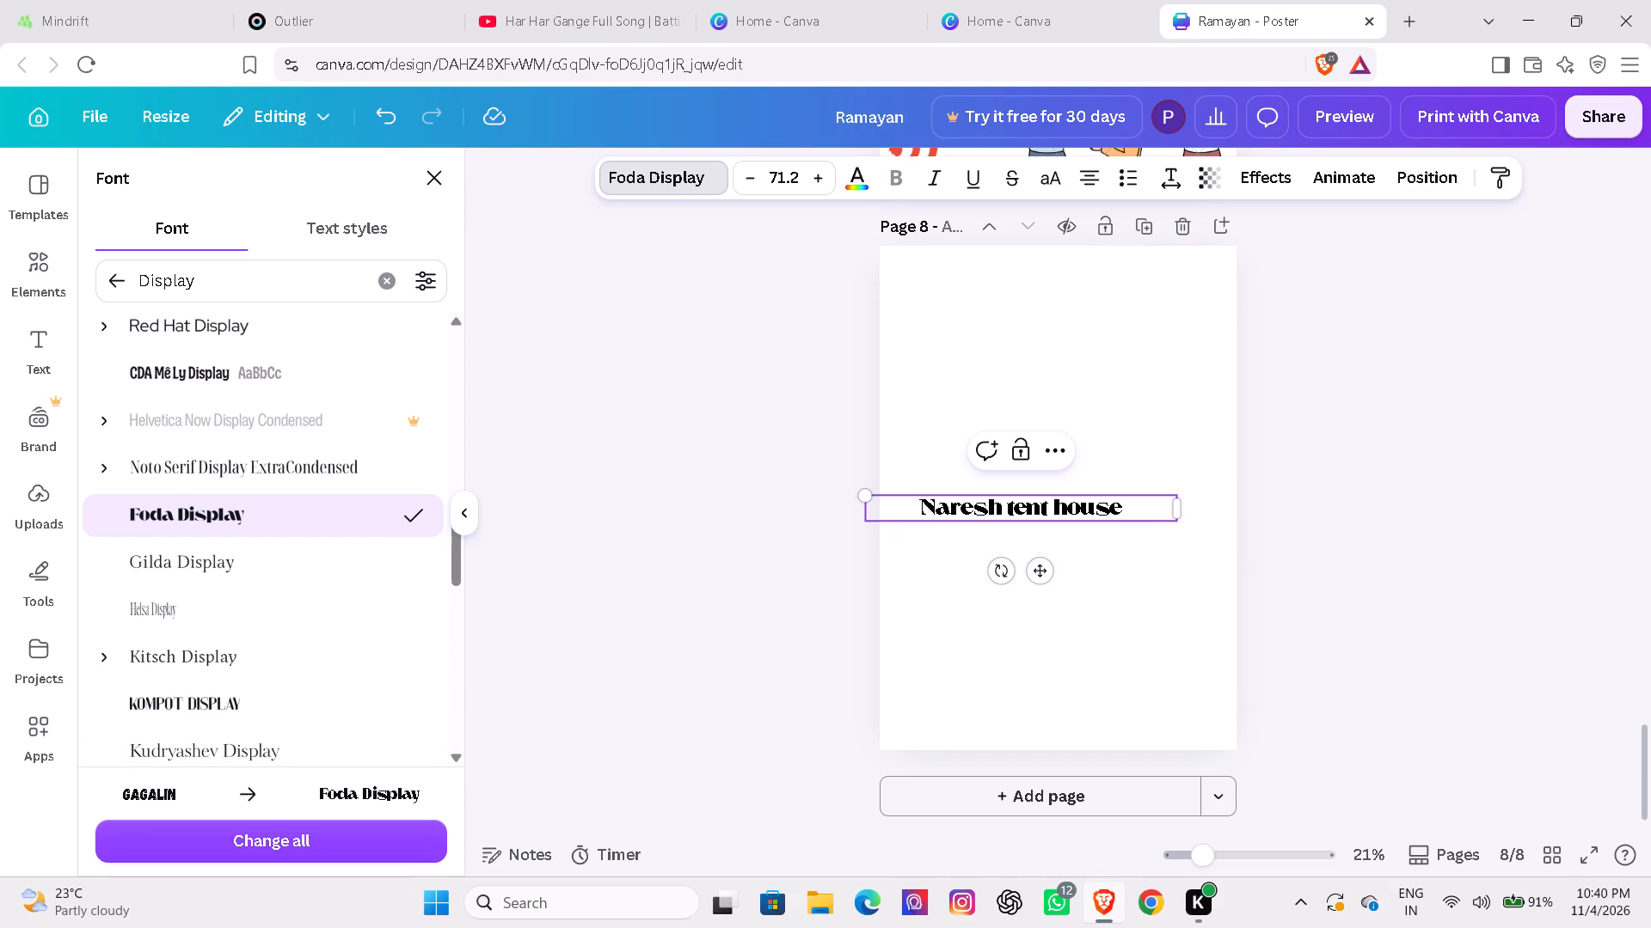
Move the "Naresh tent house" title to the top of page 8, centred horizontally near the upper margin.
left_click_drag(1034, 571, 1045, 523)
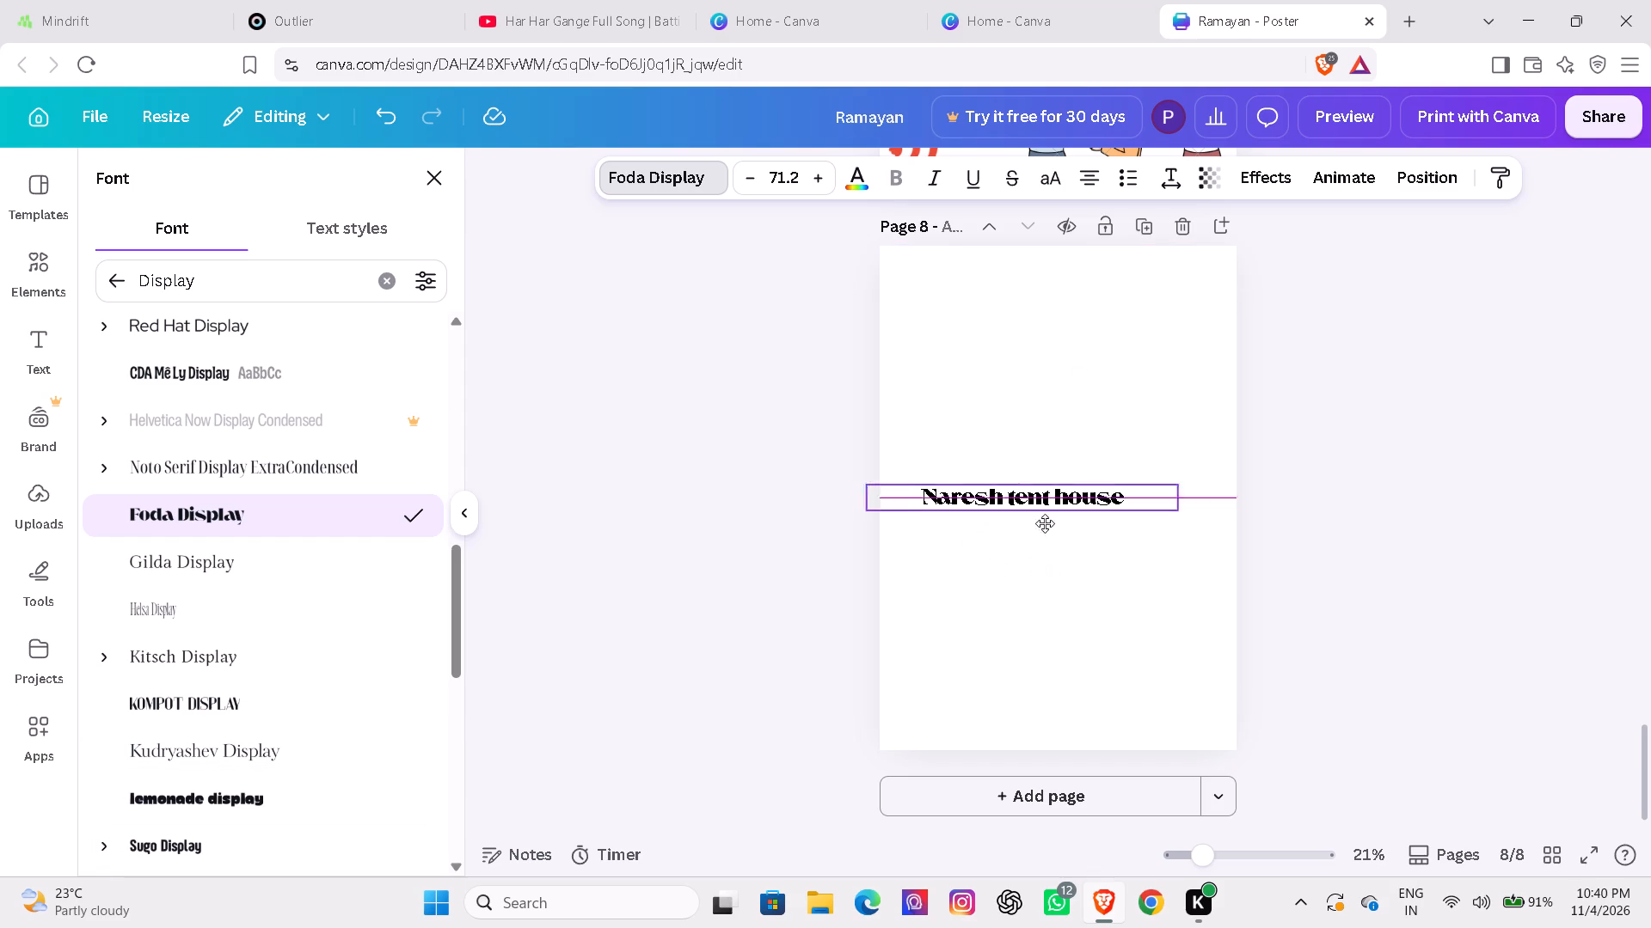
left_click_drag(1045, 523, 1085, 346)
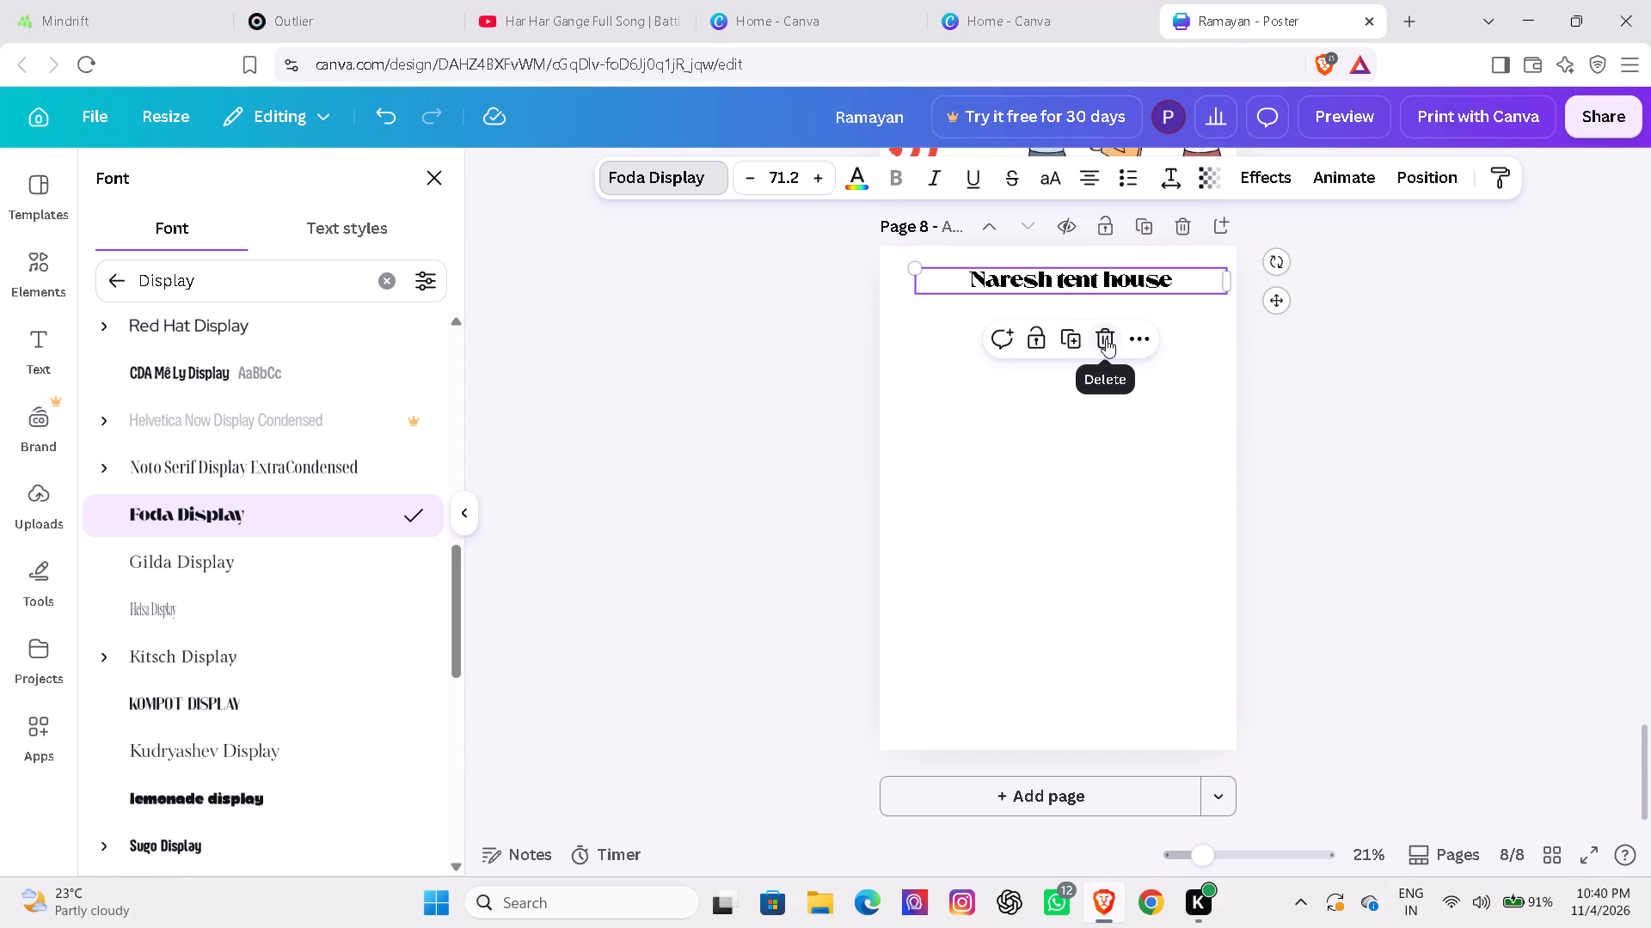
left_click_drag(1067, 278, 1056, 275)
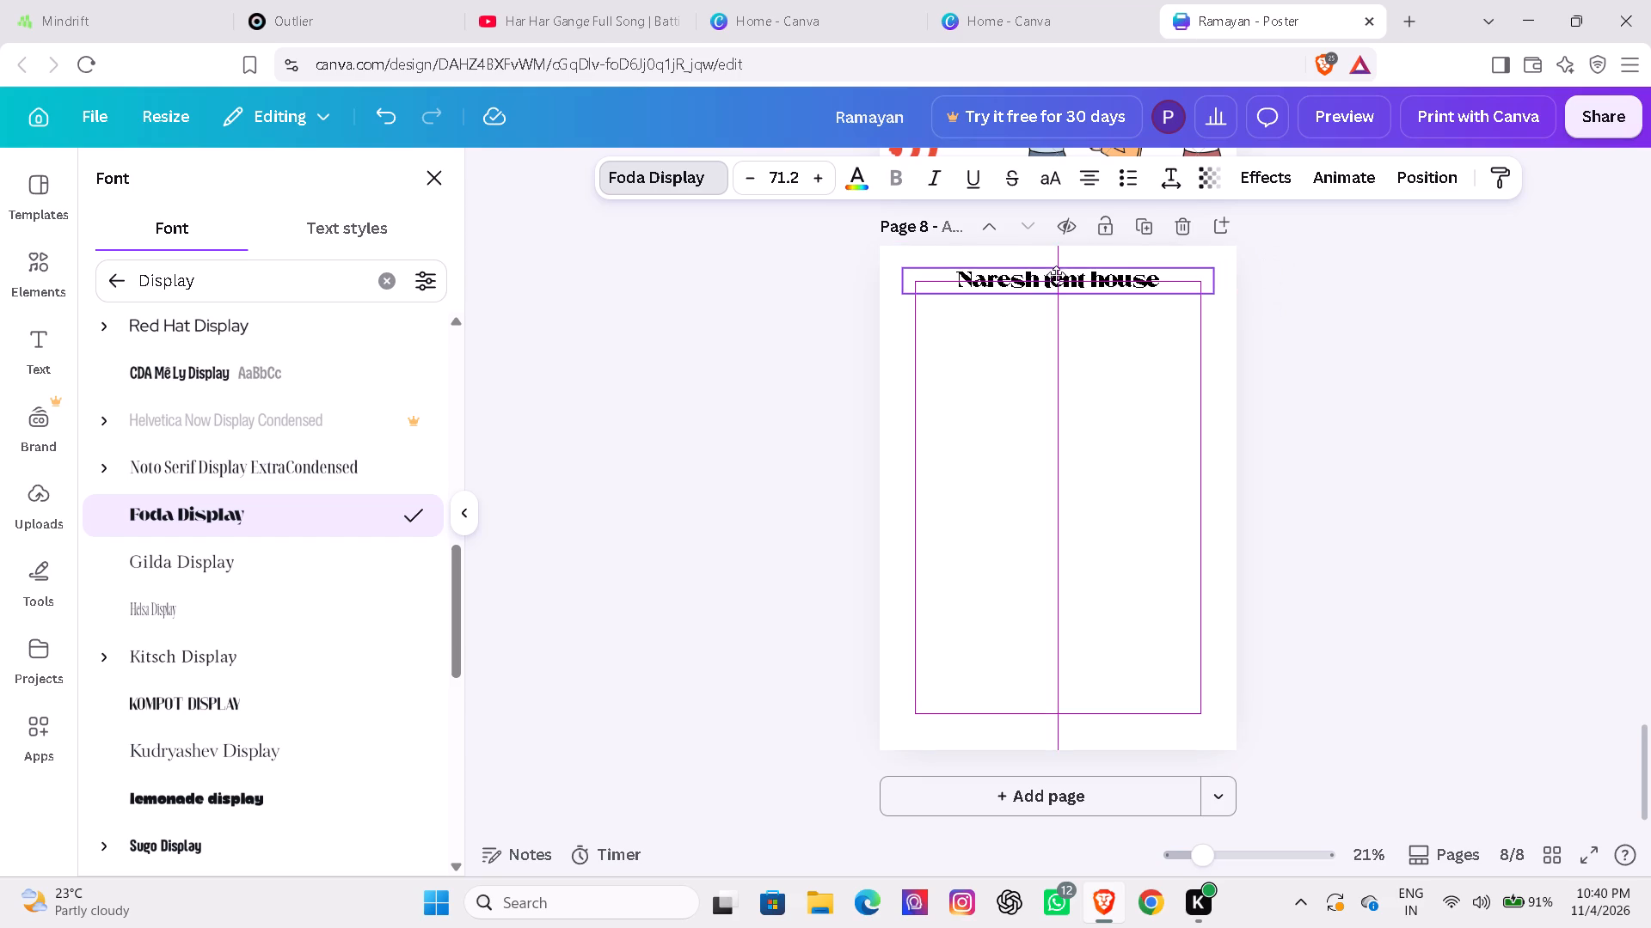
left_click_drag(1056, 275, 1056, 285)
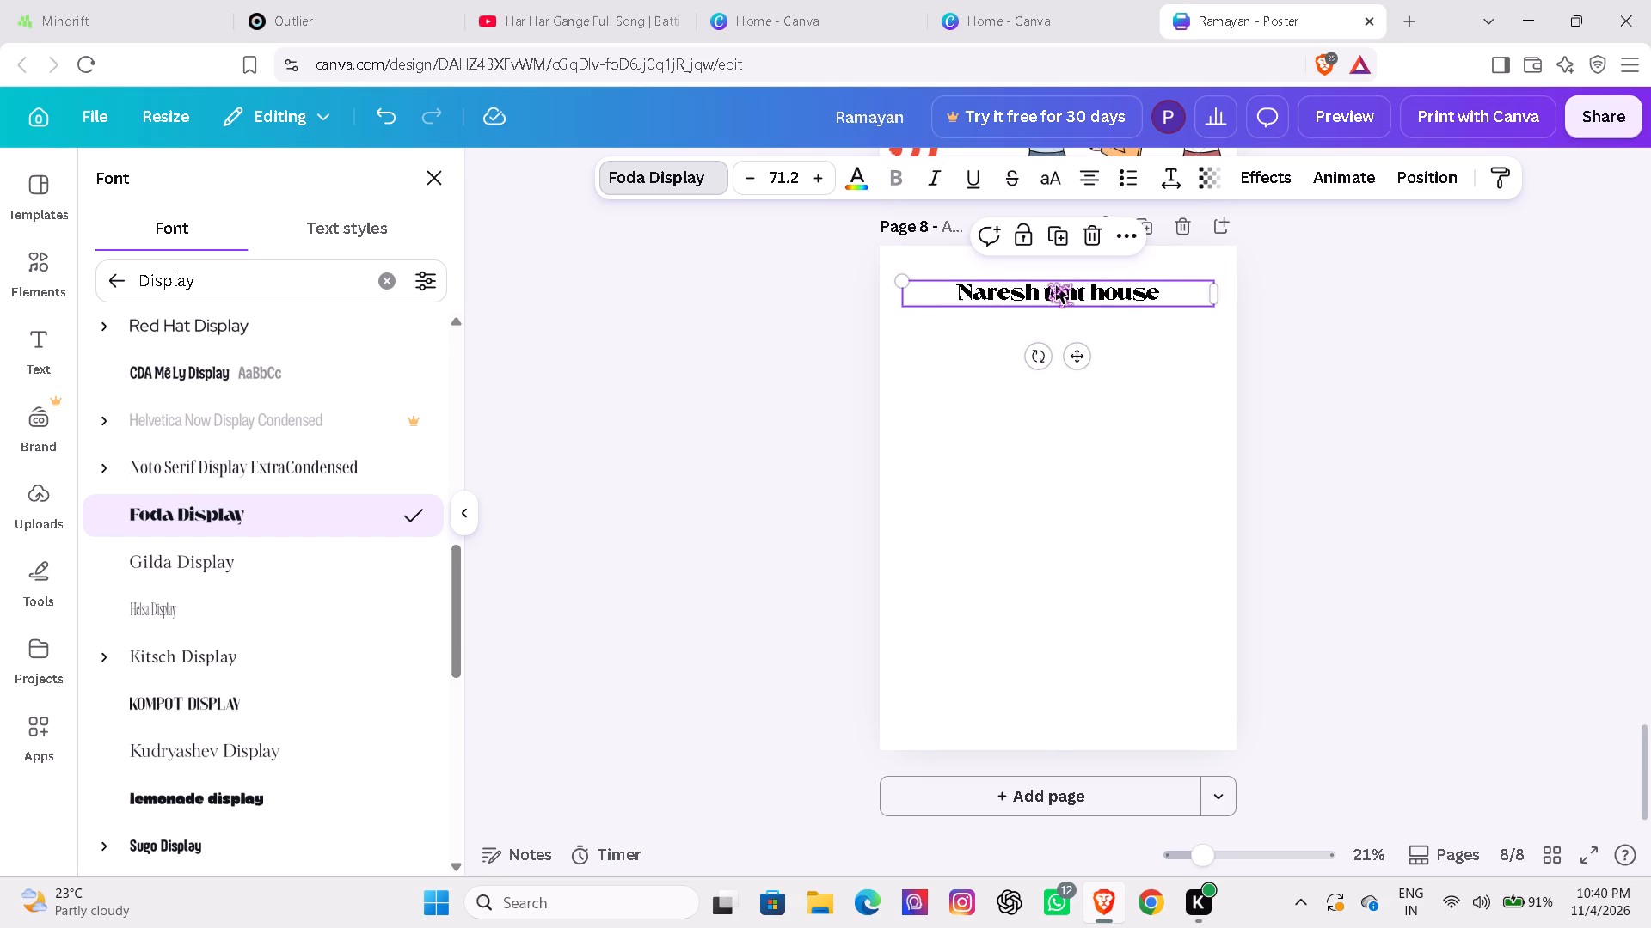
left_click_drag(1085, 354, 1086, 331)
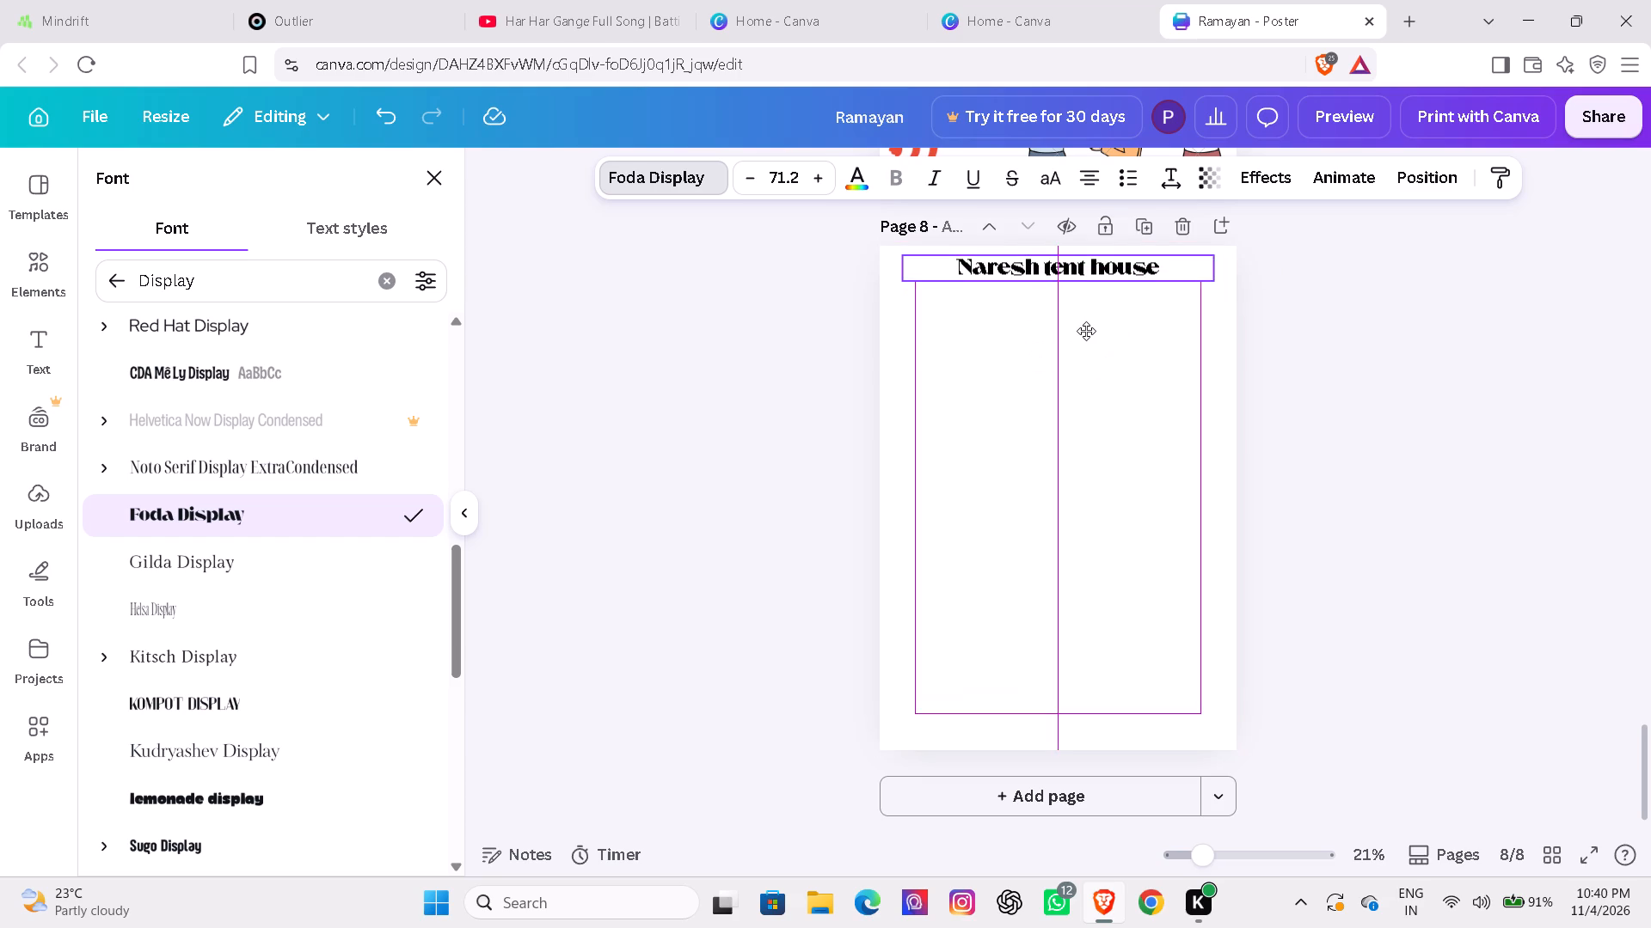
left_click_drag(1086, 331, 1084, 342)
left_click(1432, 430)
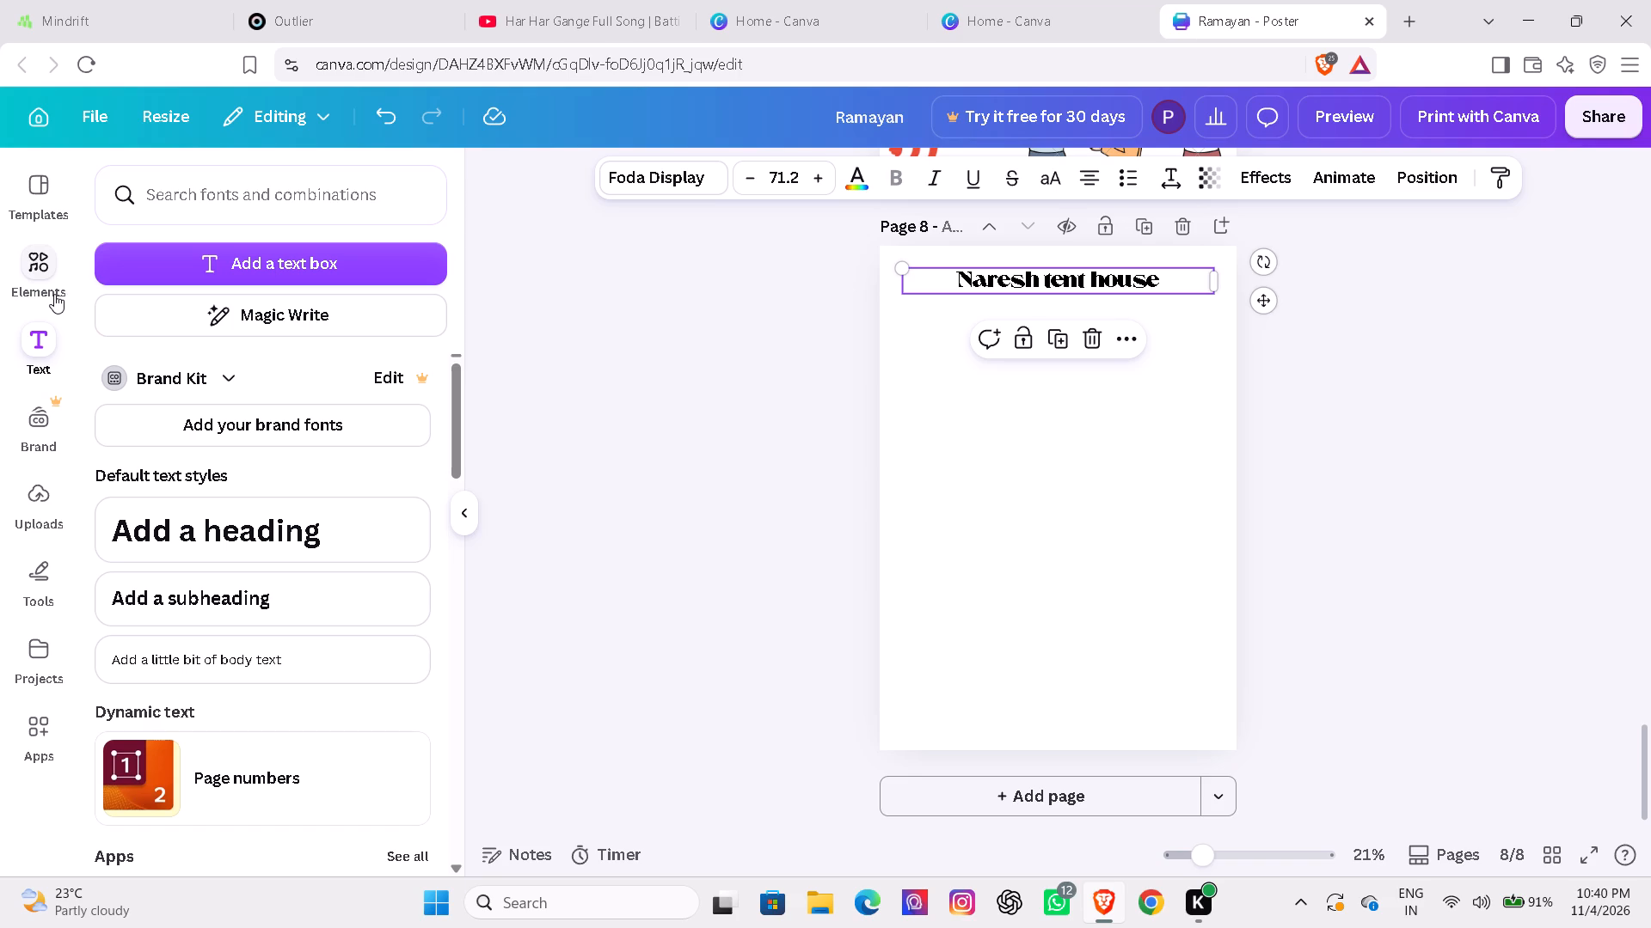
Replace the previous elements search with "chair" and show all the matching graphics.
left_click(54, 294)
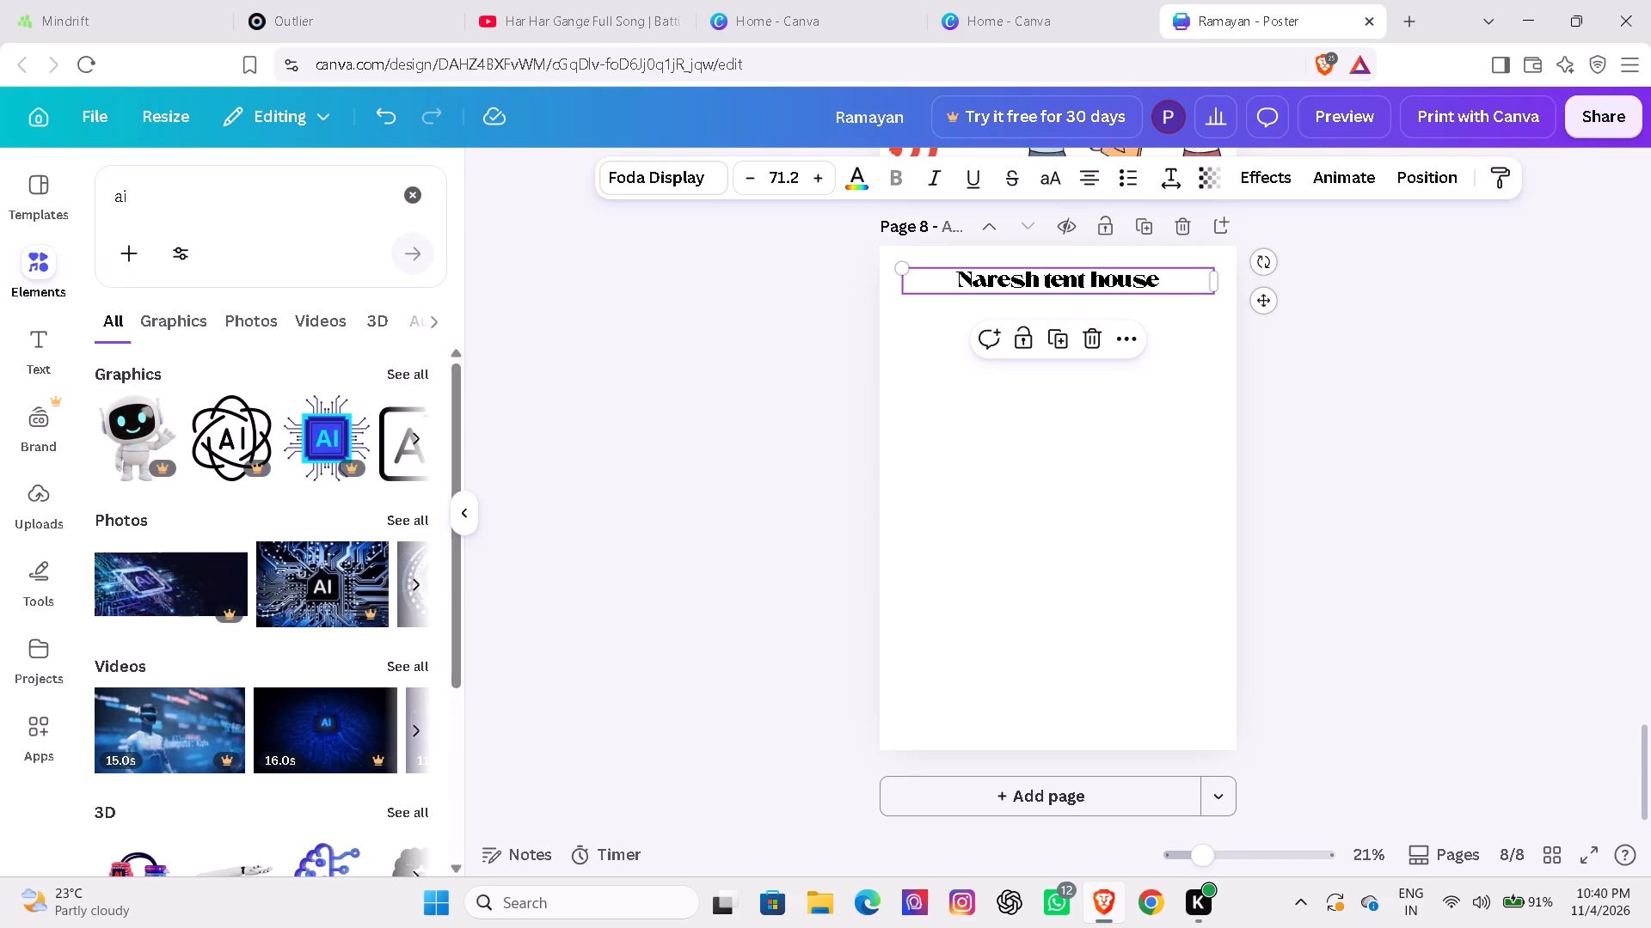
left_click(158, 202)
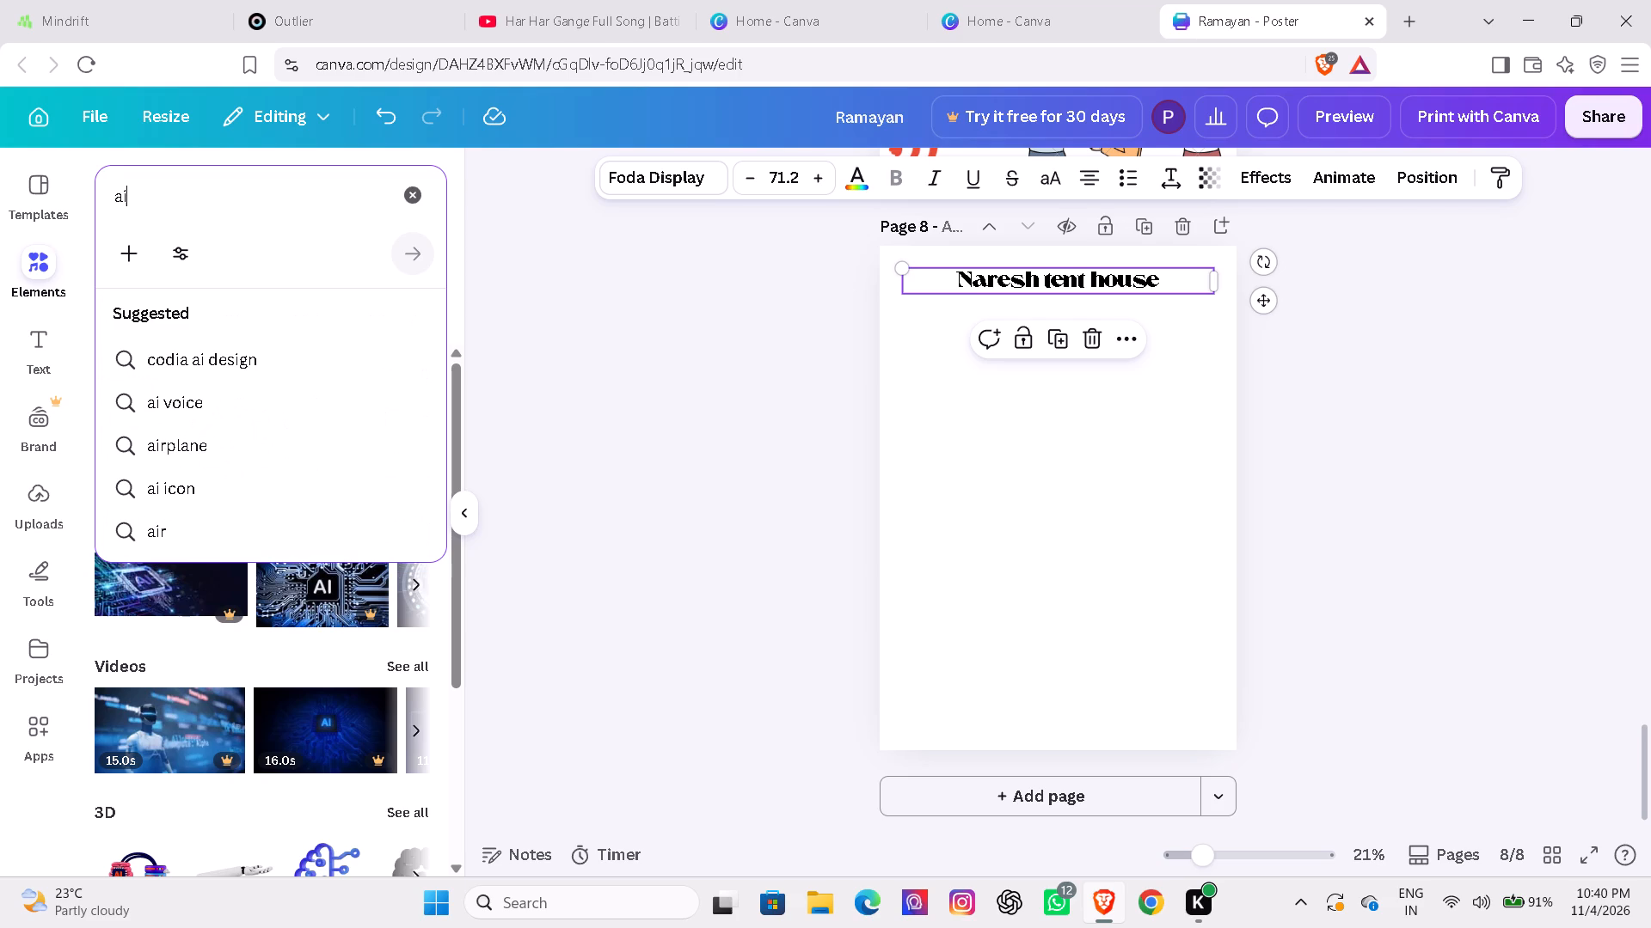
key("BackSpace")
key("BackSpace")
key("BackSpace")
key("BackSpace")
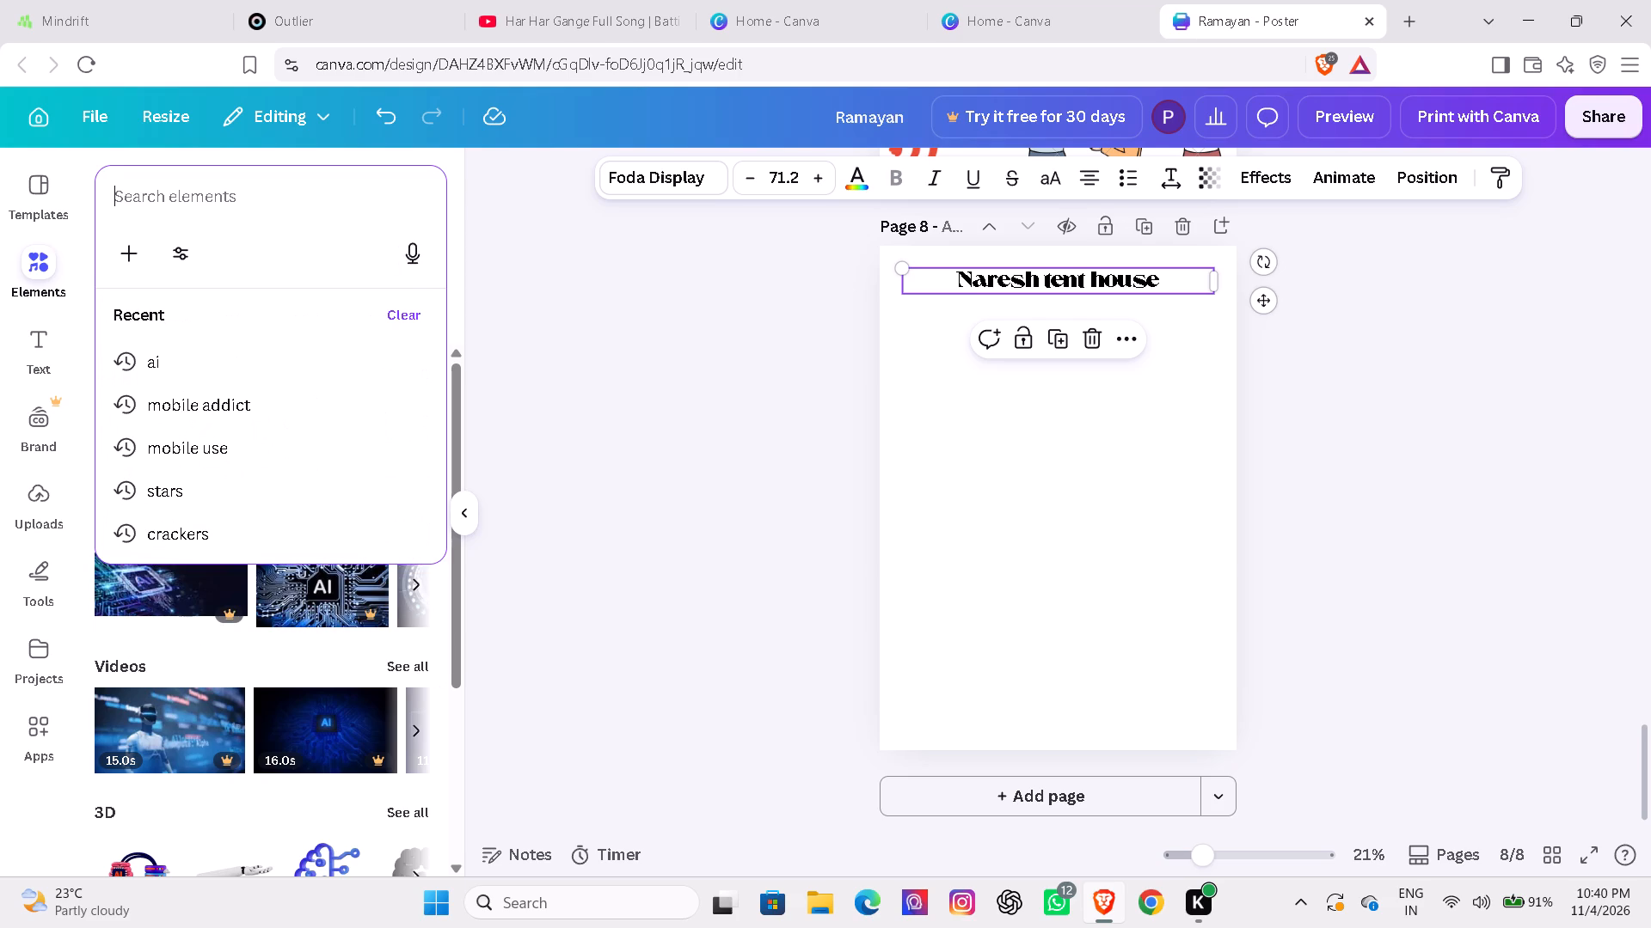
type("cha")
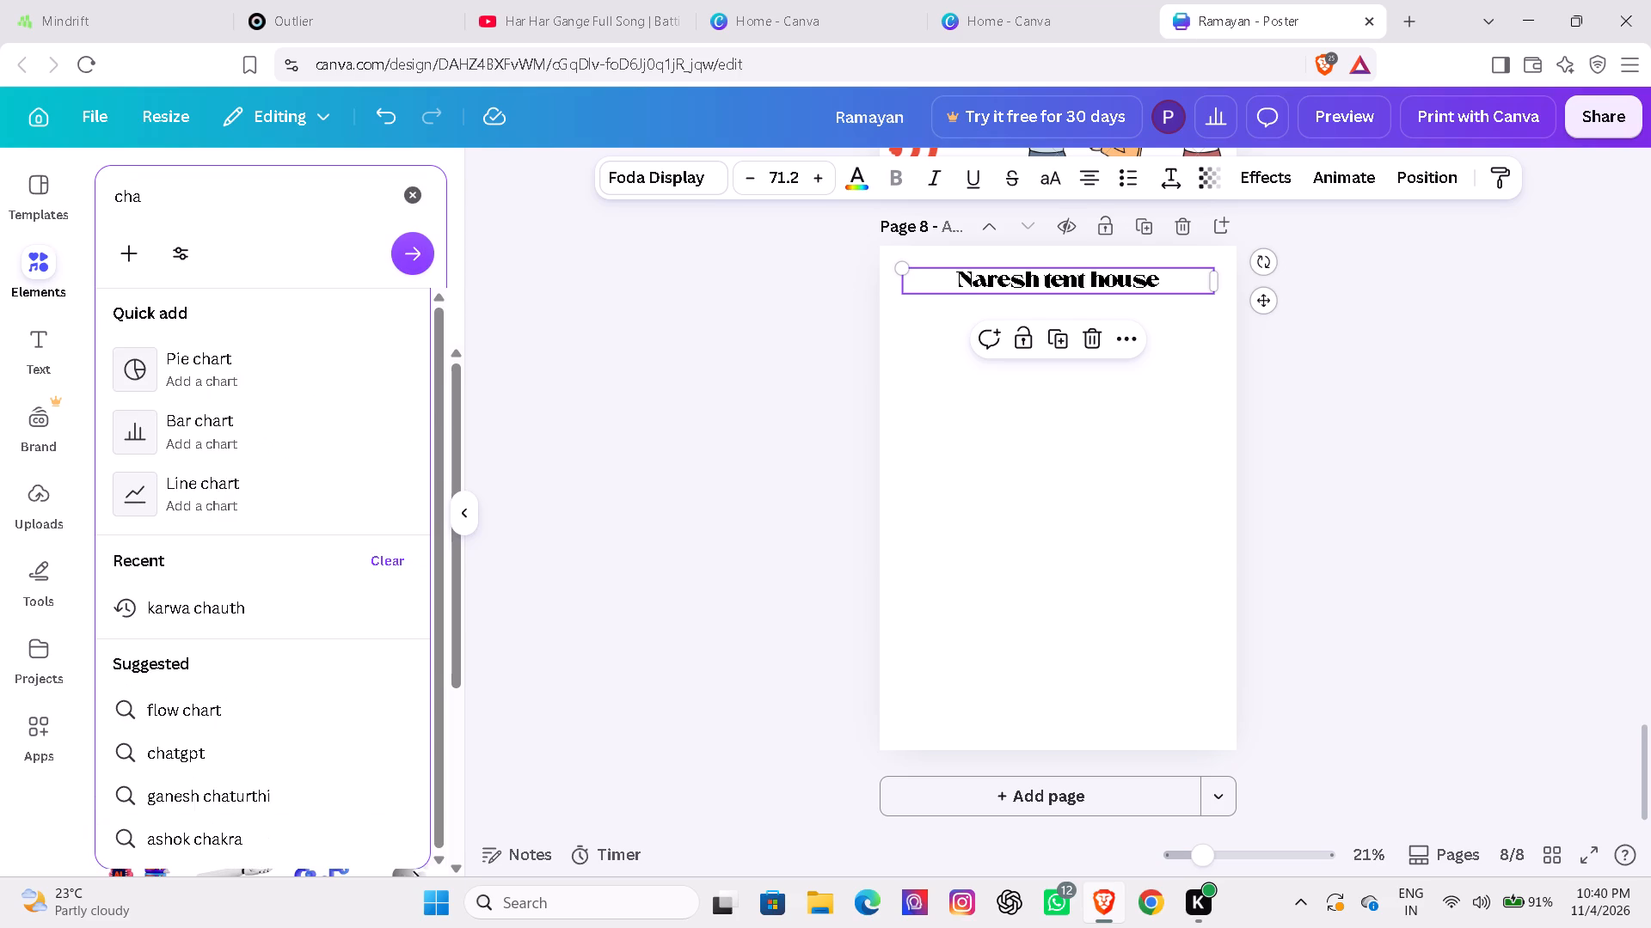
key("i")
key("r")
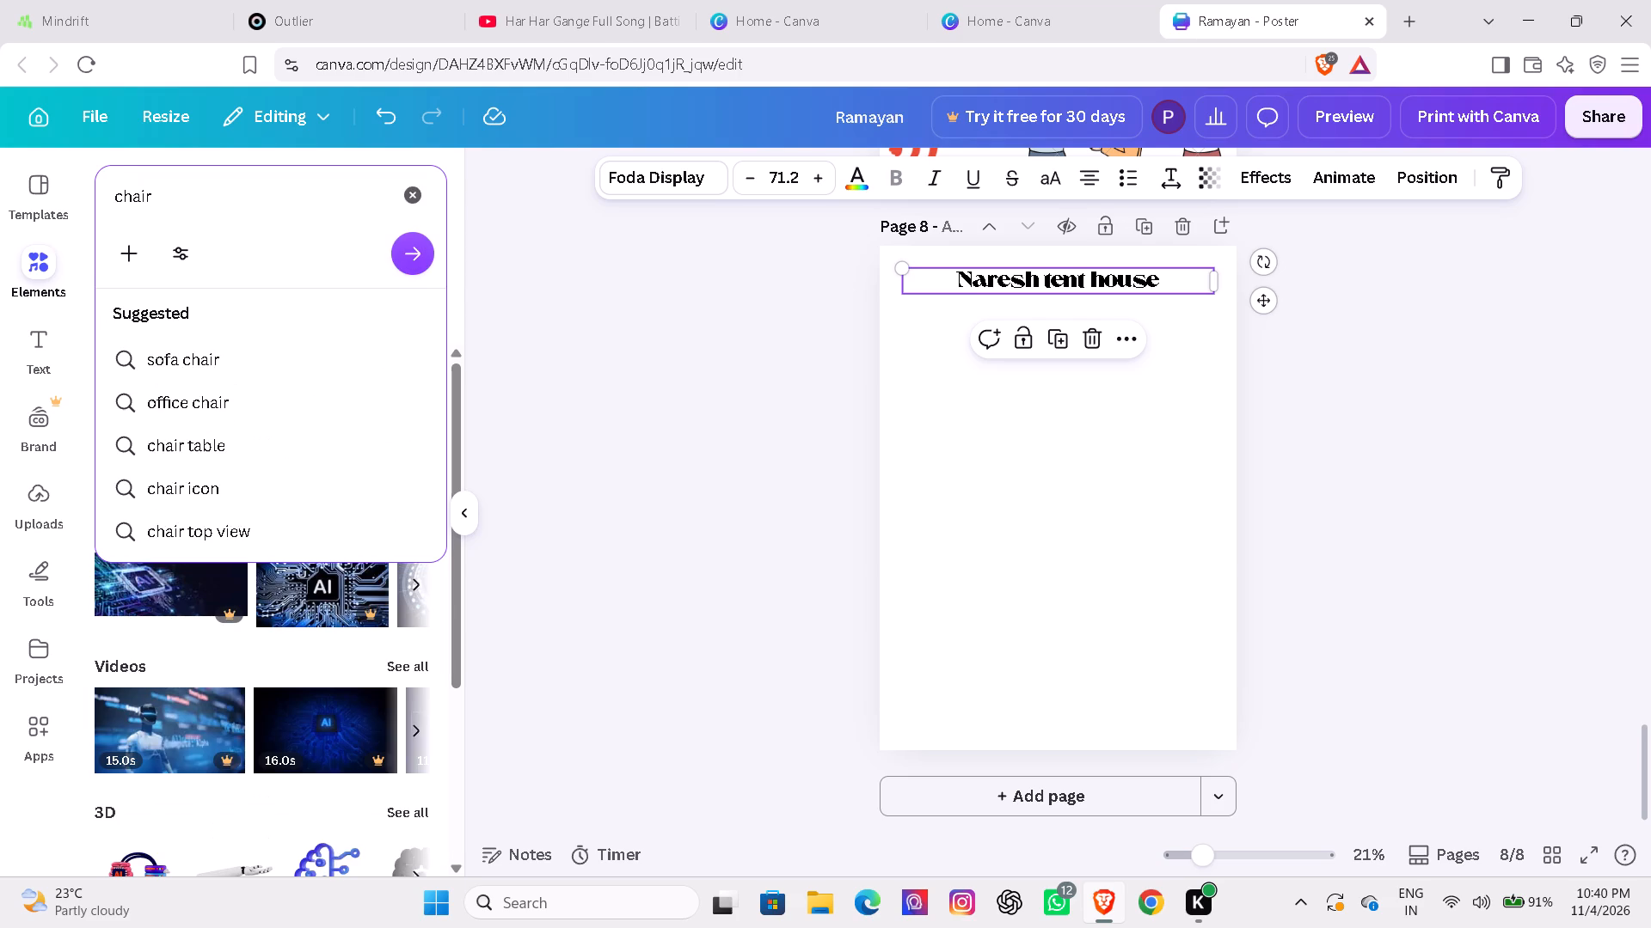
key("Return")
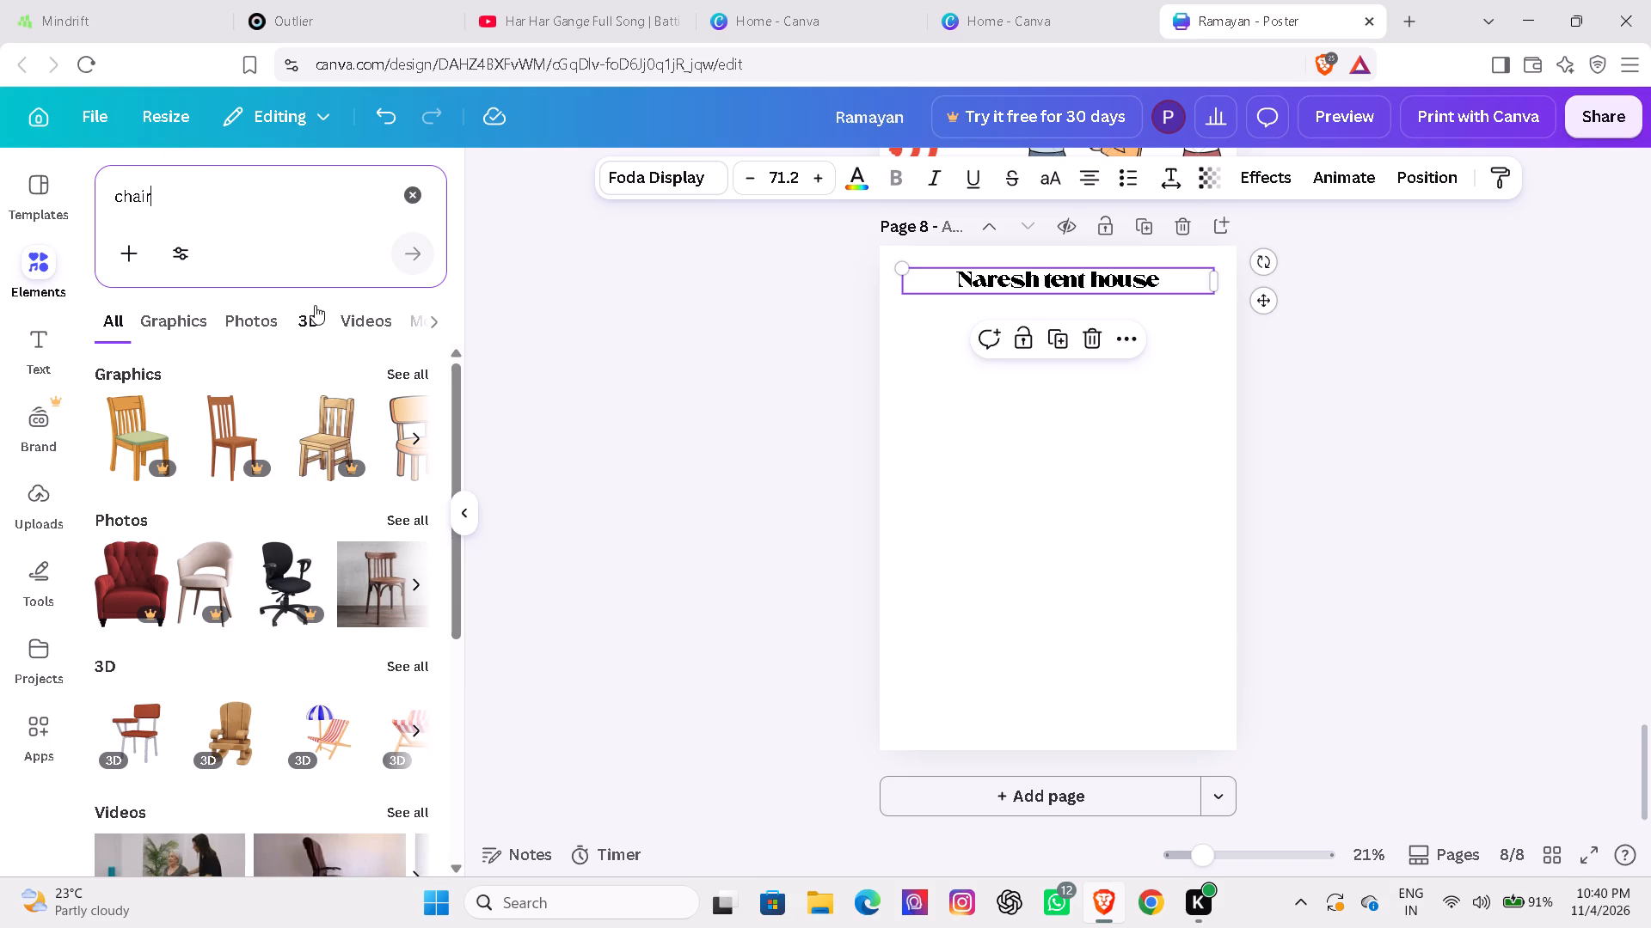
left_click(403, 372)
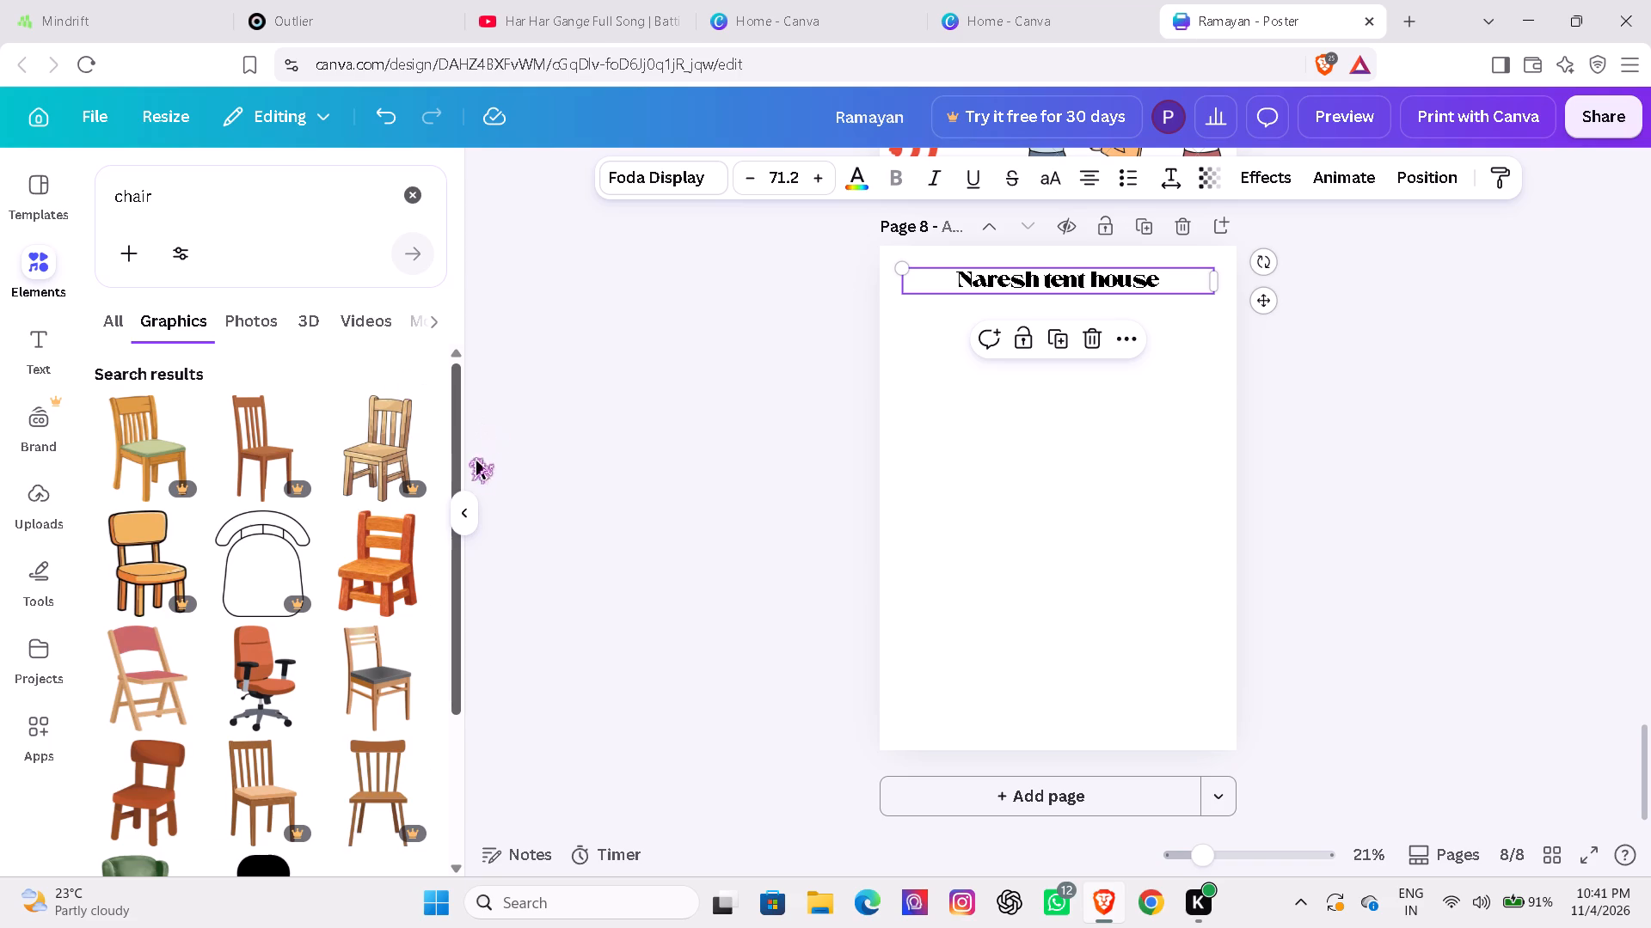
Refine the graphics search to "plastic chair".
key("Left")
key("Left")
key("Left")
key("Left")
key("Left")
key("Left")
key("Left")
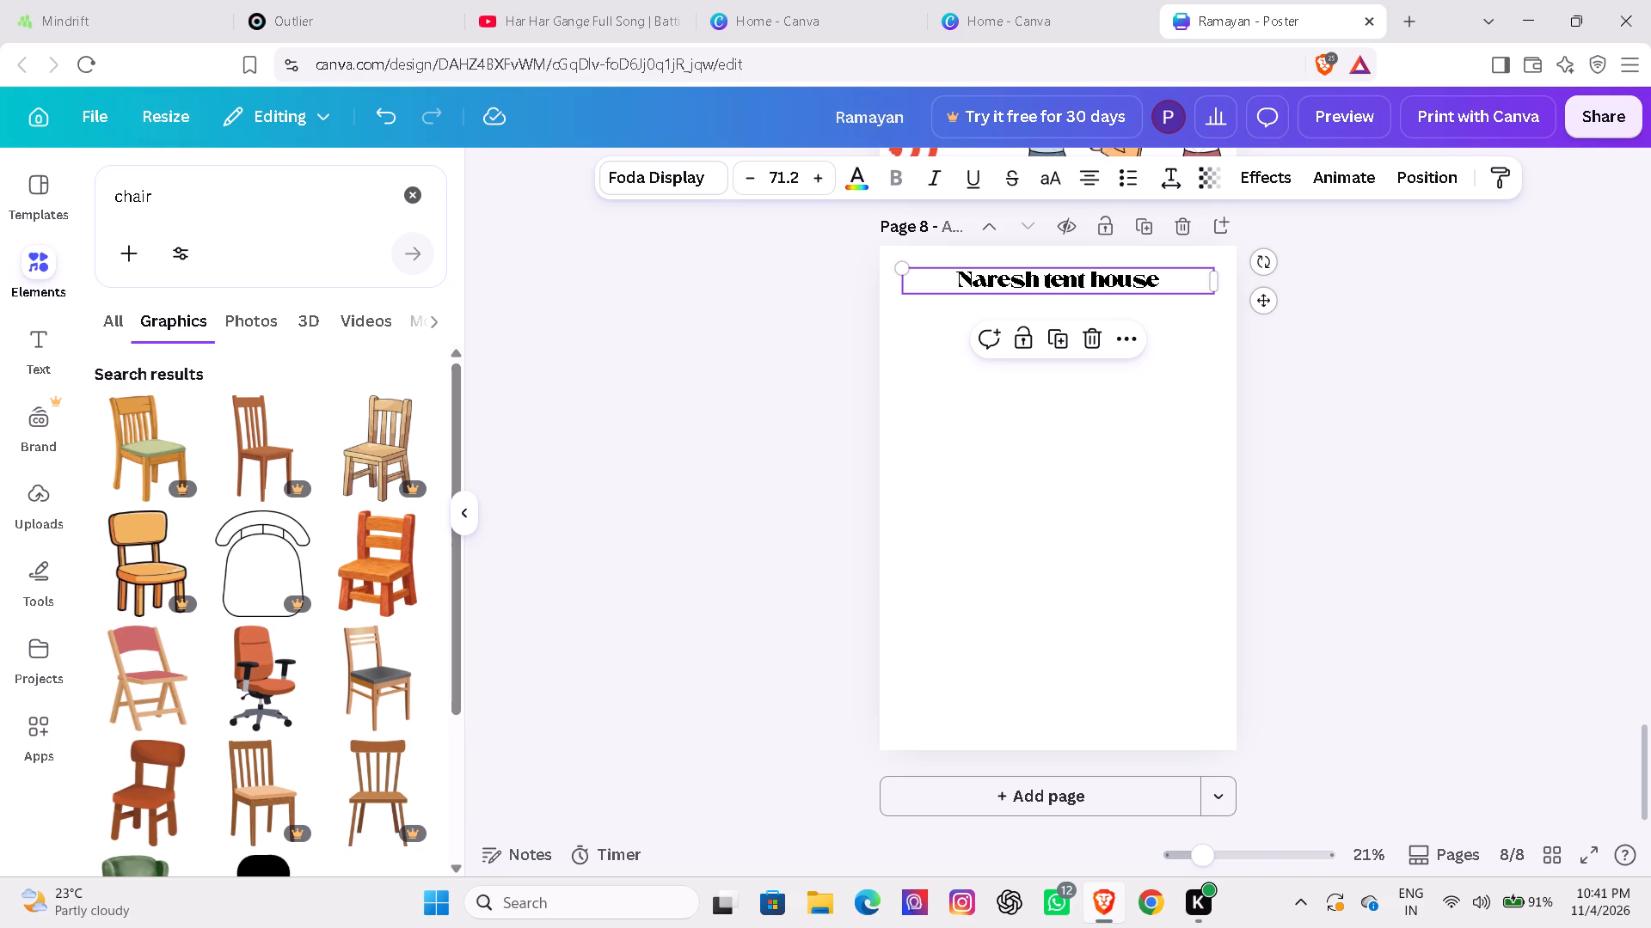
right_click(143, 216)
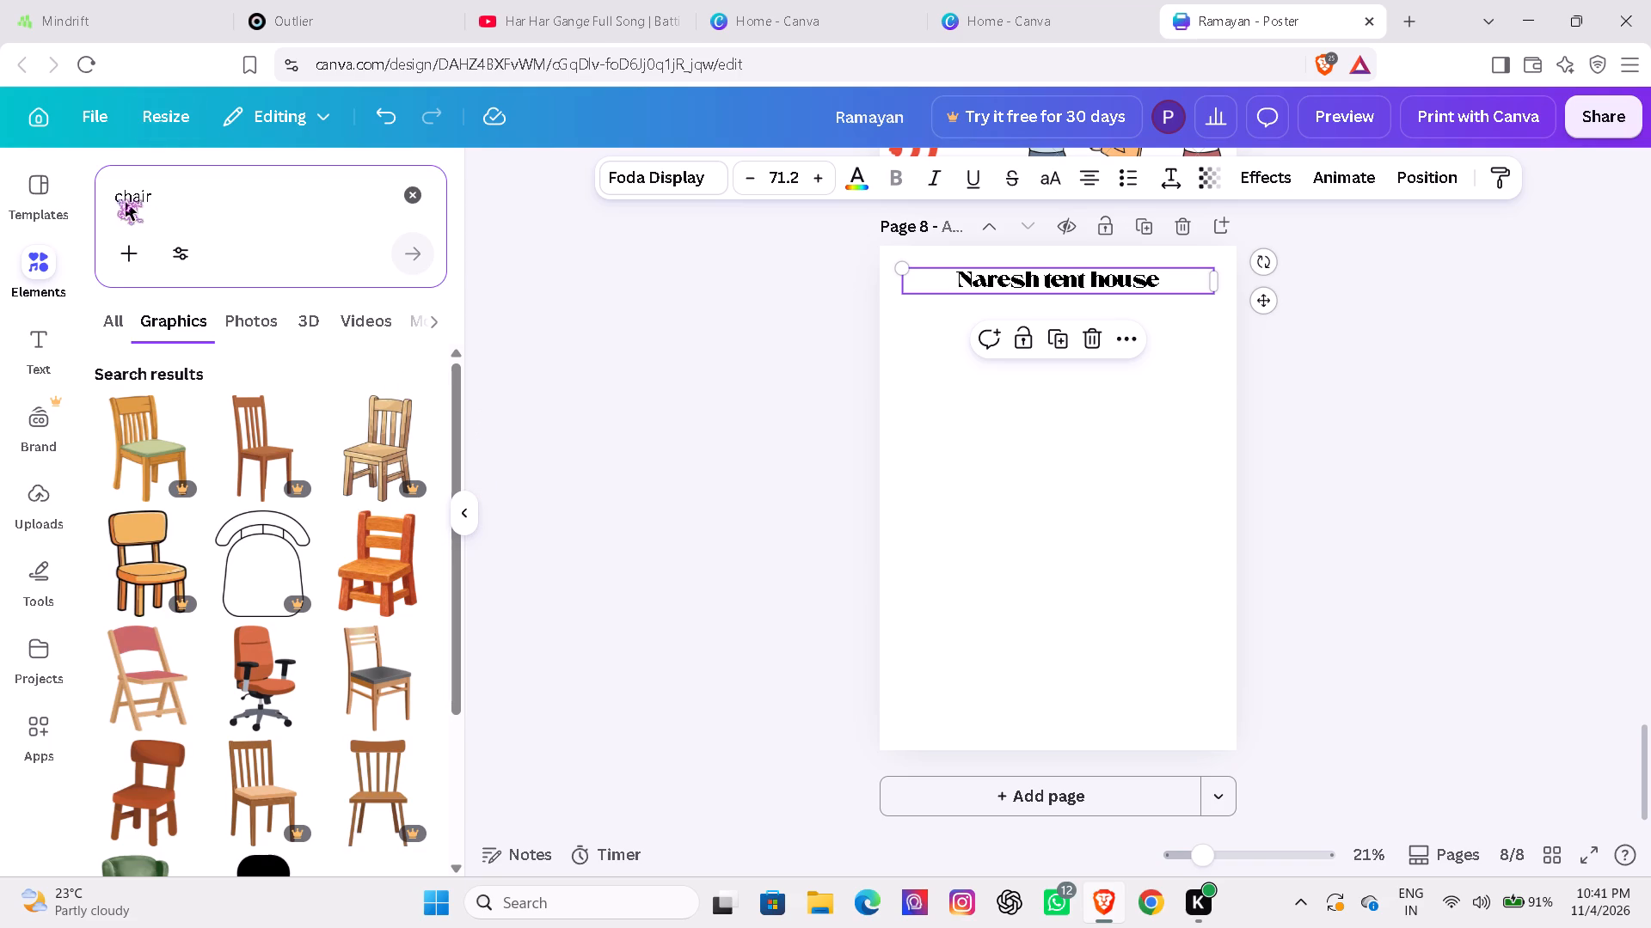
left_click(126, 202)
key("Left")
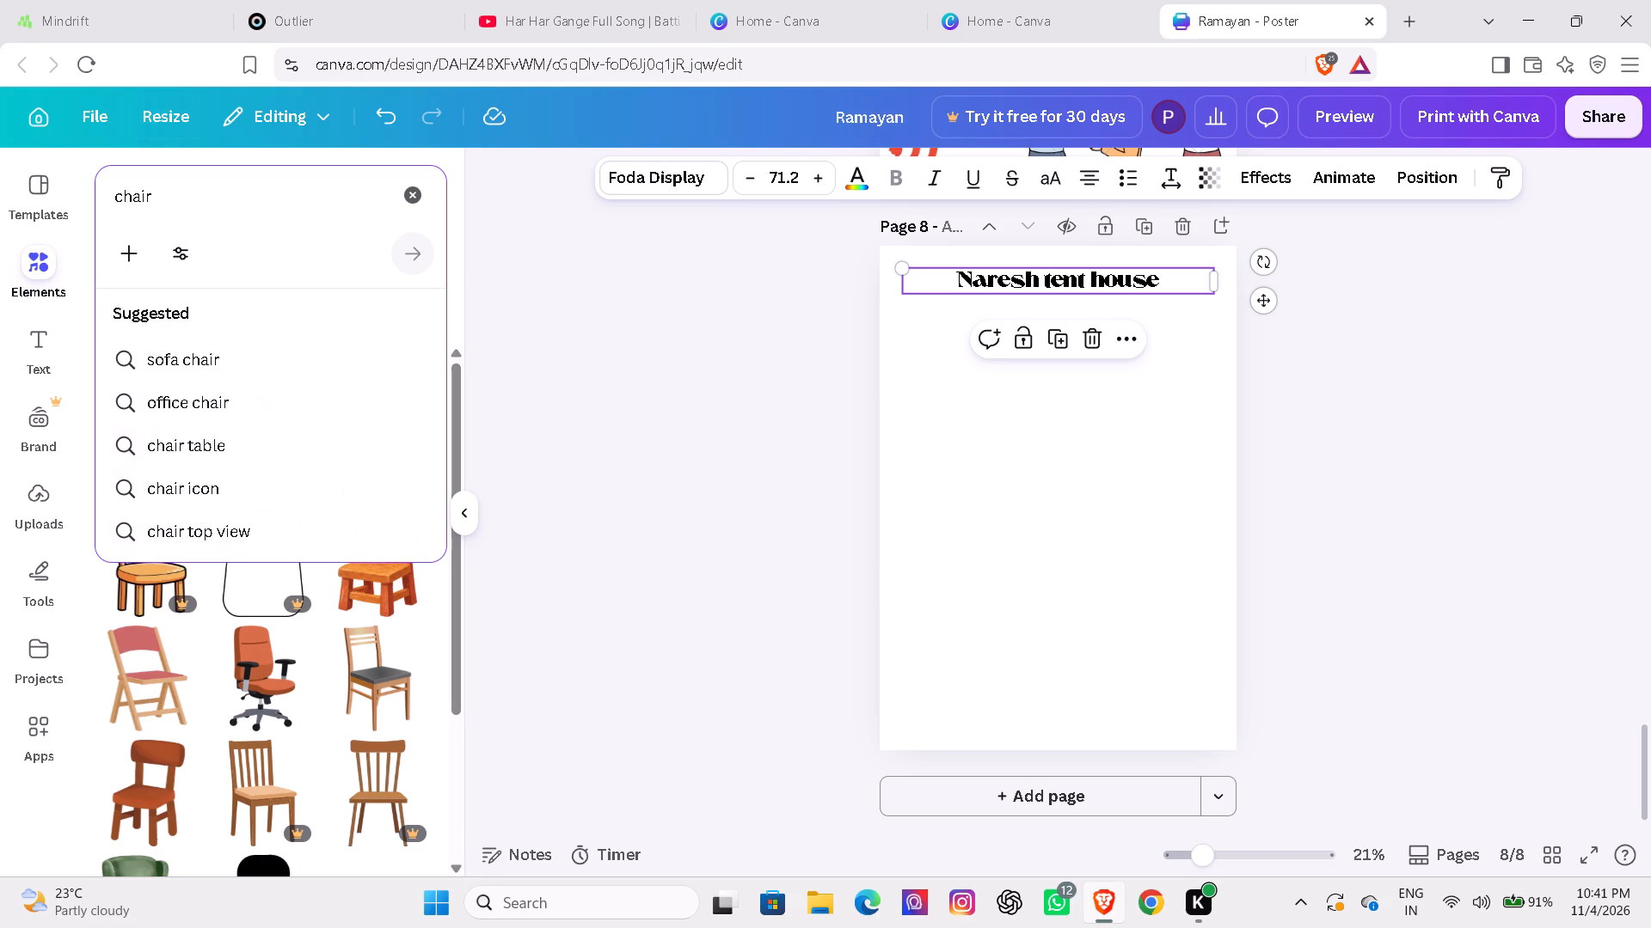
type("plastic")
key("space")
key("Return")
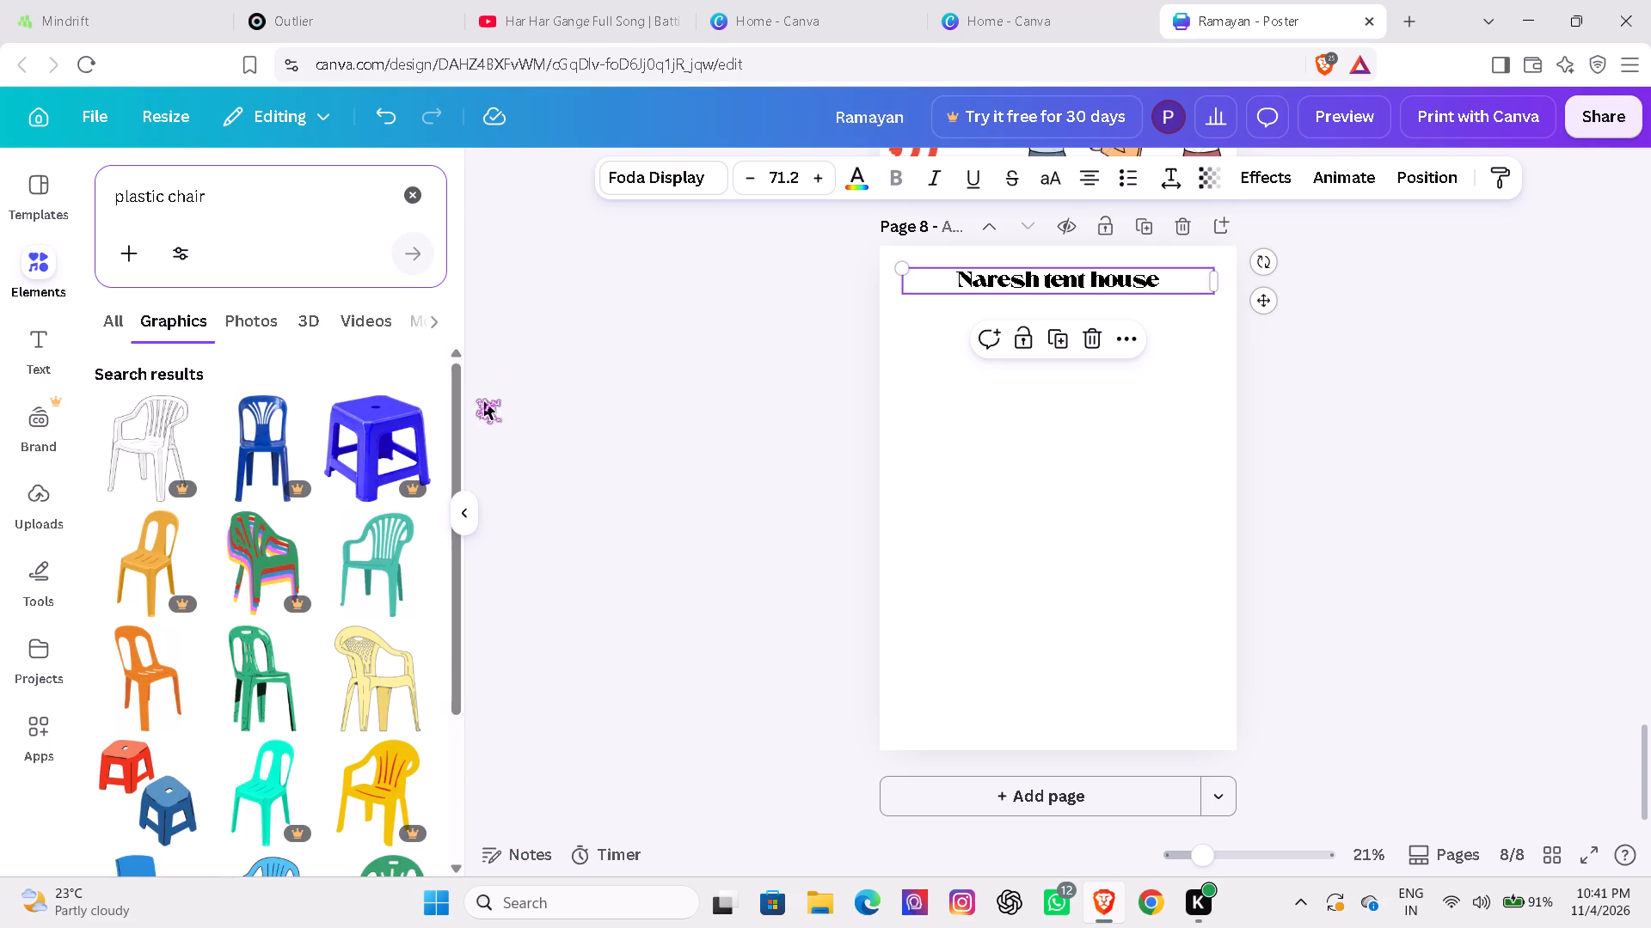
Browse the plastic chair graphics and add the light-blue armless chair with black outlines to page 8.
left_click_drag(455, 401, 456, 528)
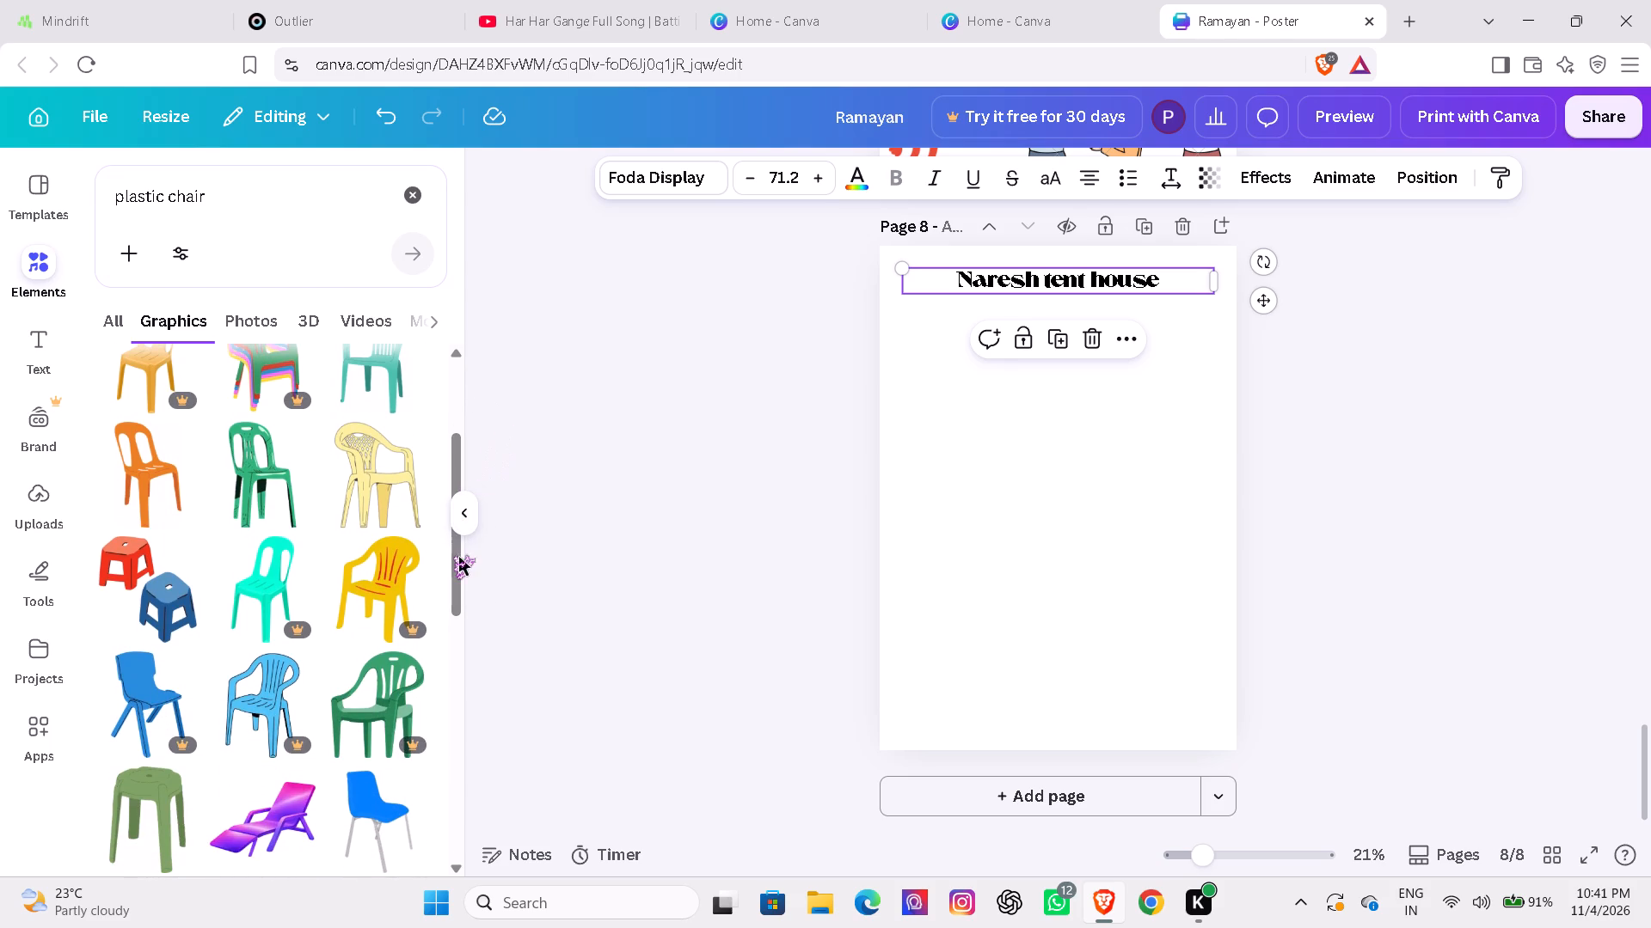
left_click_drag(459, 558, 467, 623)
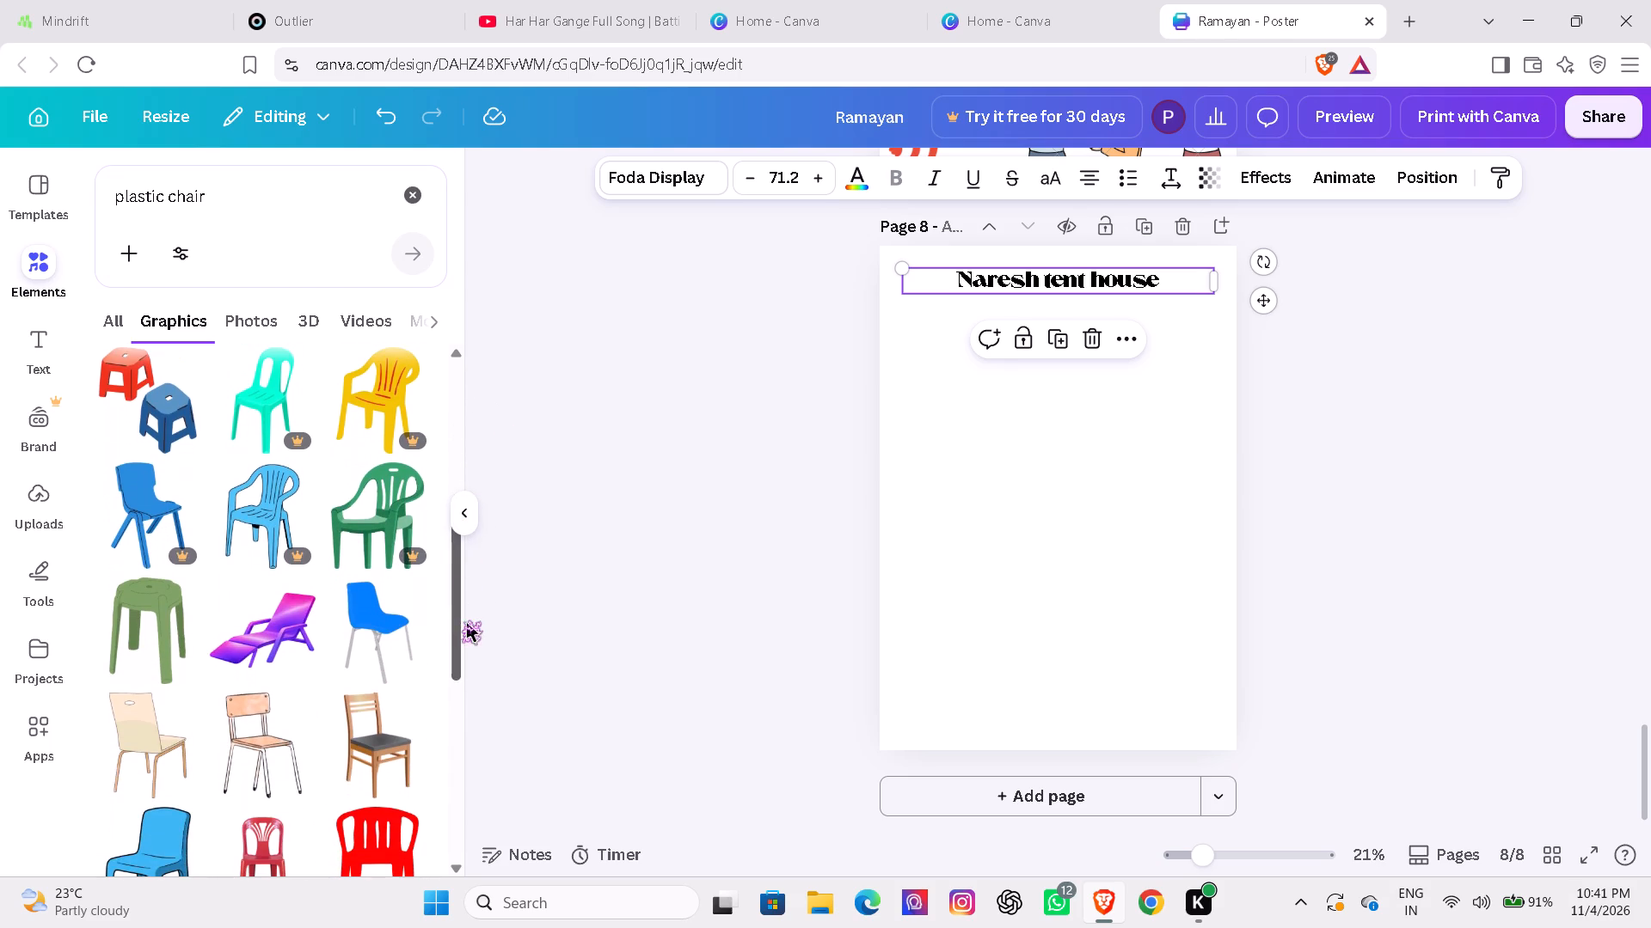
left_click_drag(467, 623, 476, 674)
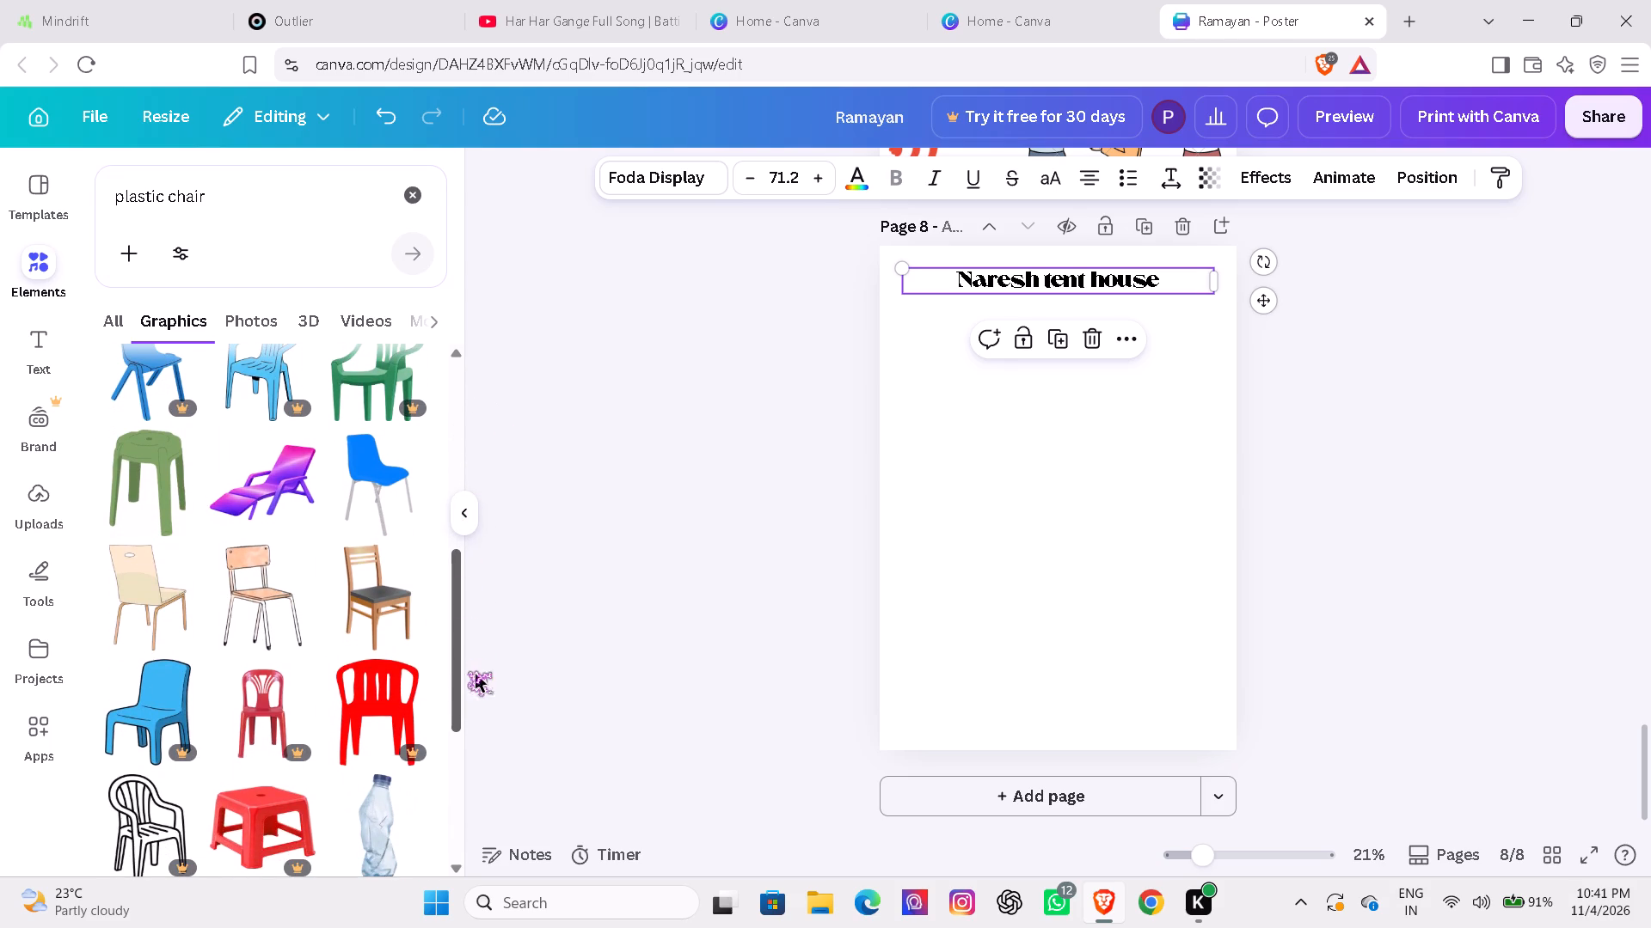
left_click_drag(476, 674, 484, 712)
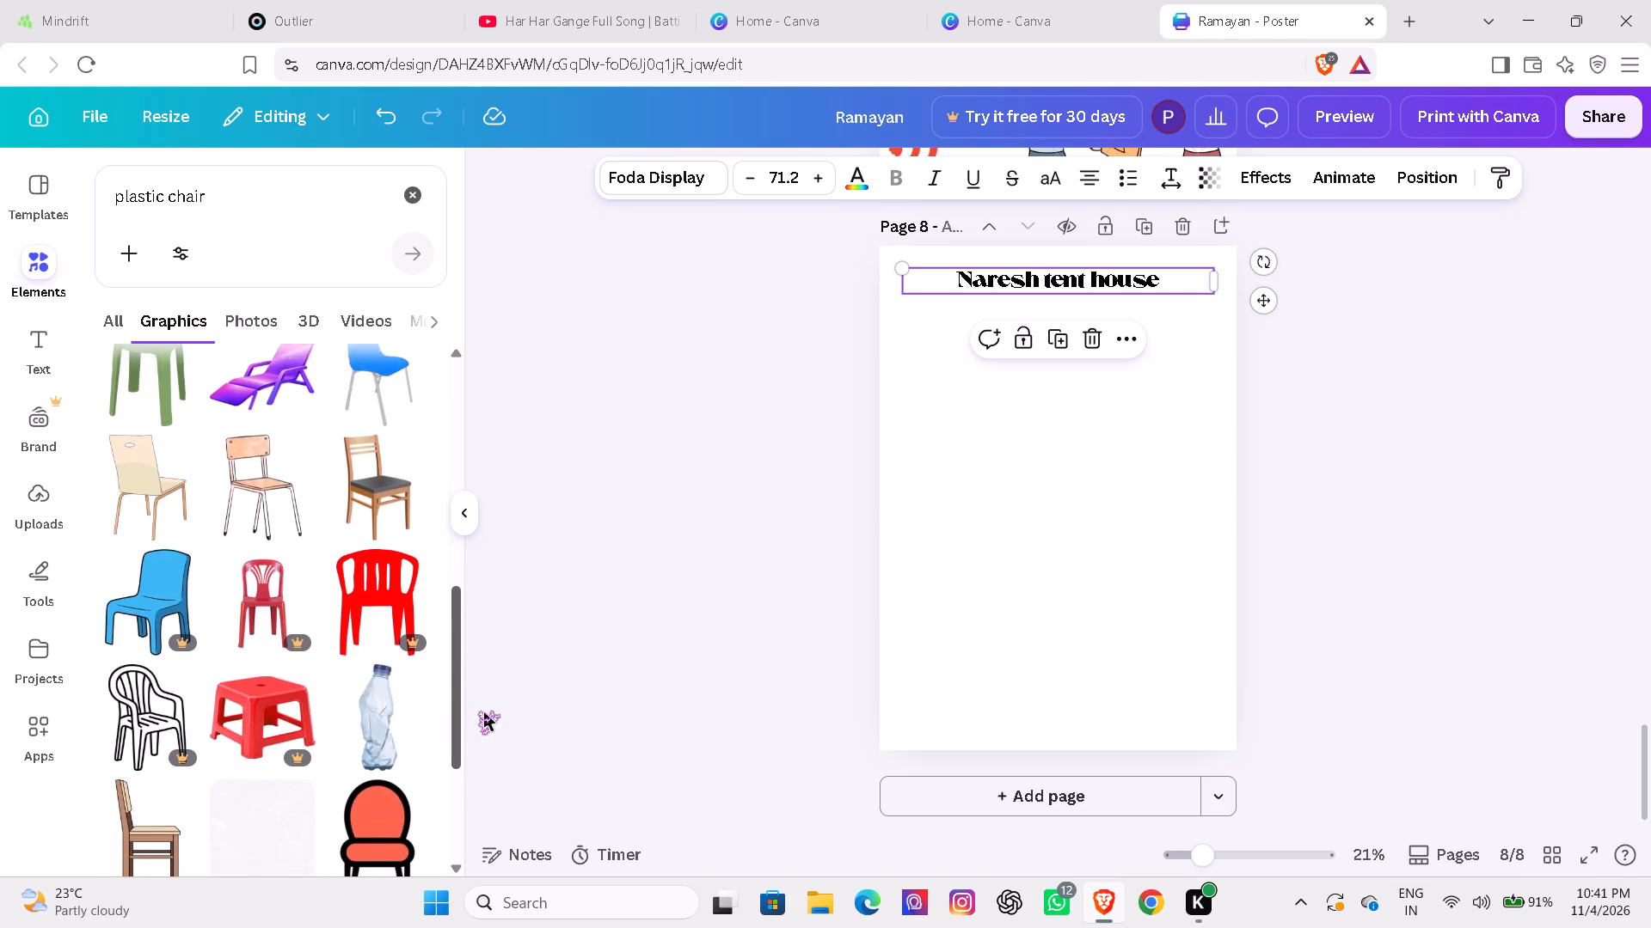
left_click_drag(484, 712, 475, 740)
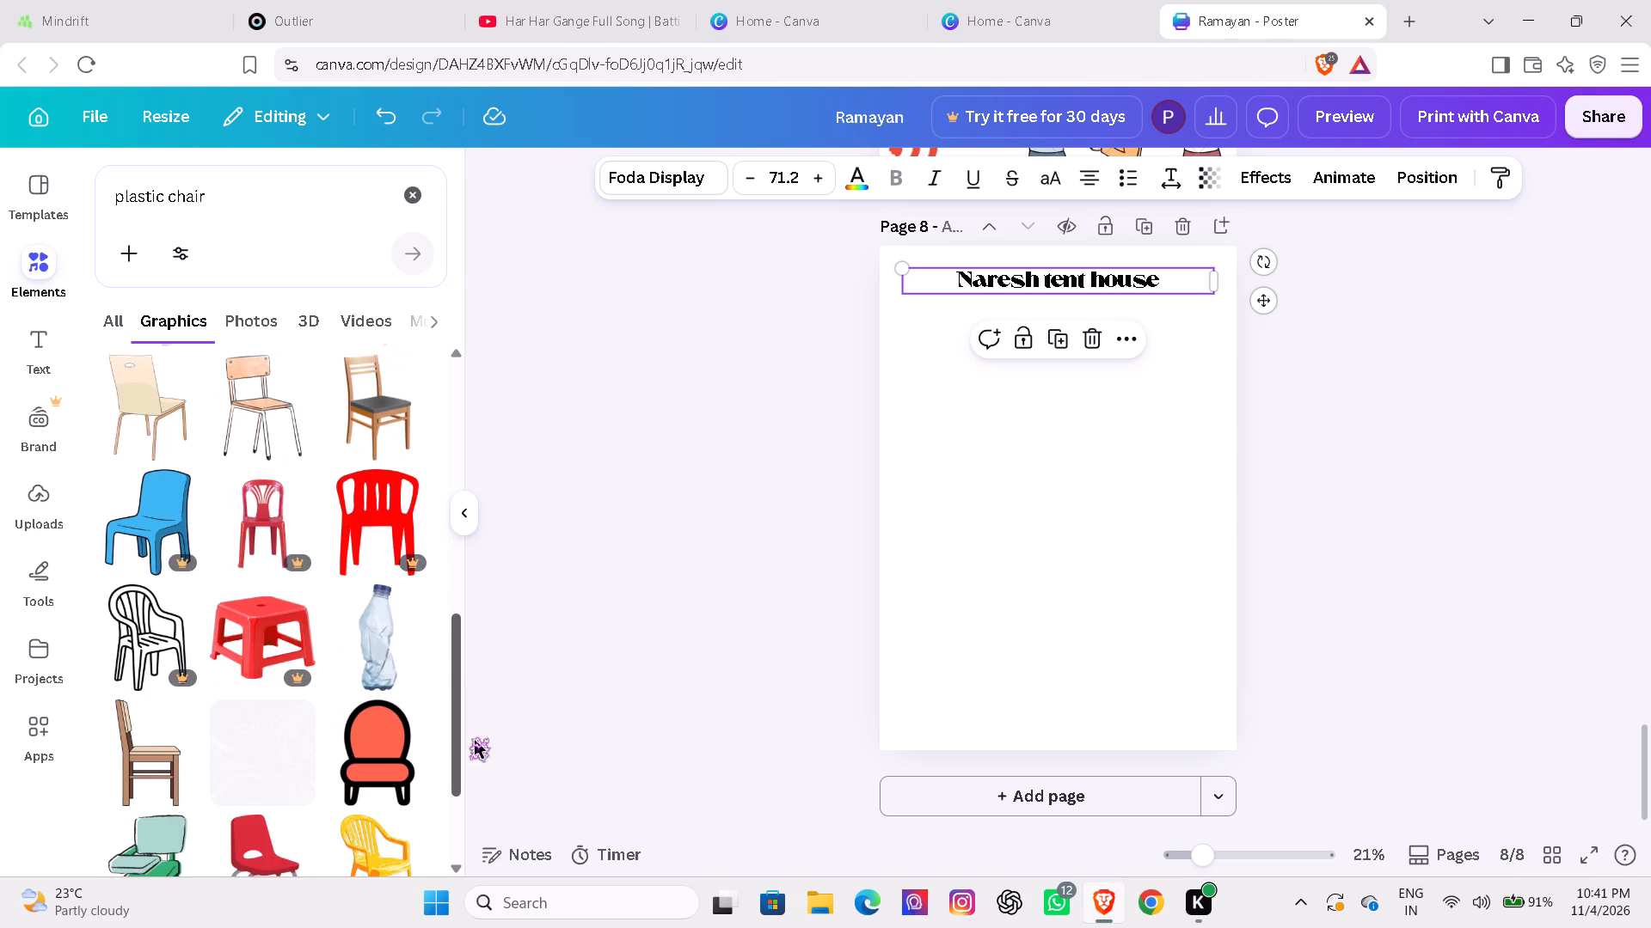
left_click_drag(475, 740, 473, 740)
left_click_drag(457, 749, 456, 742)
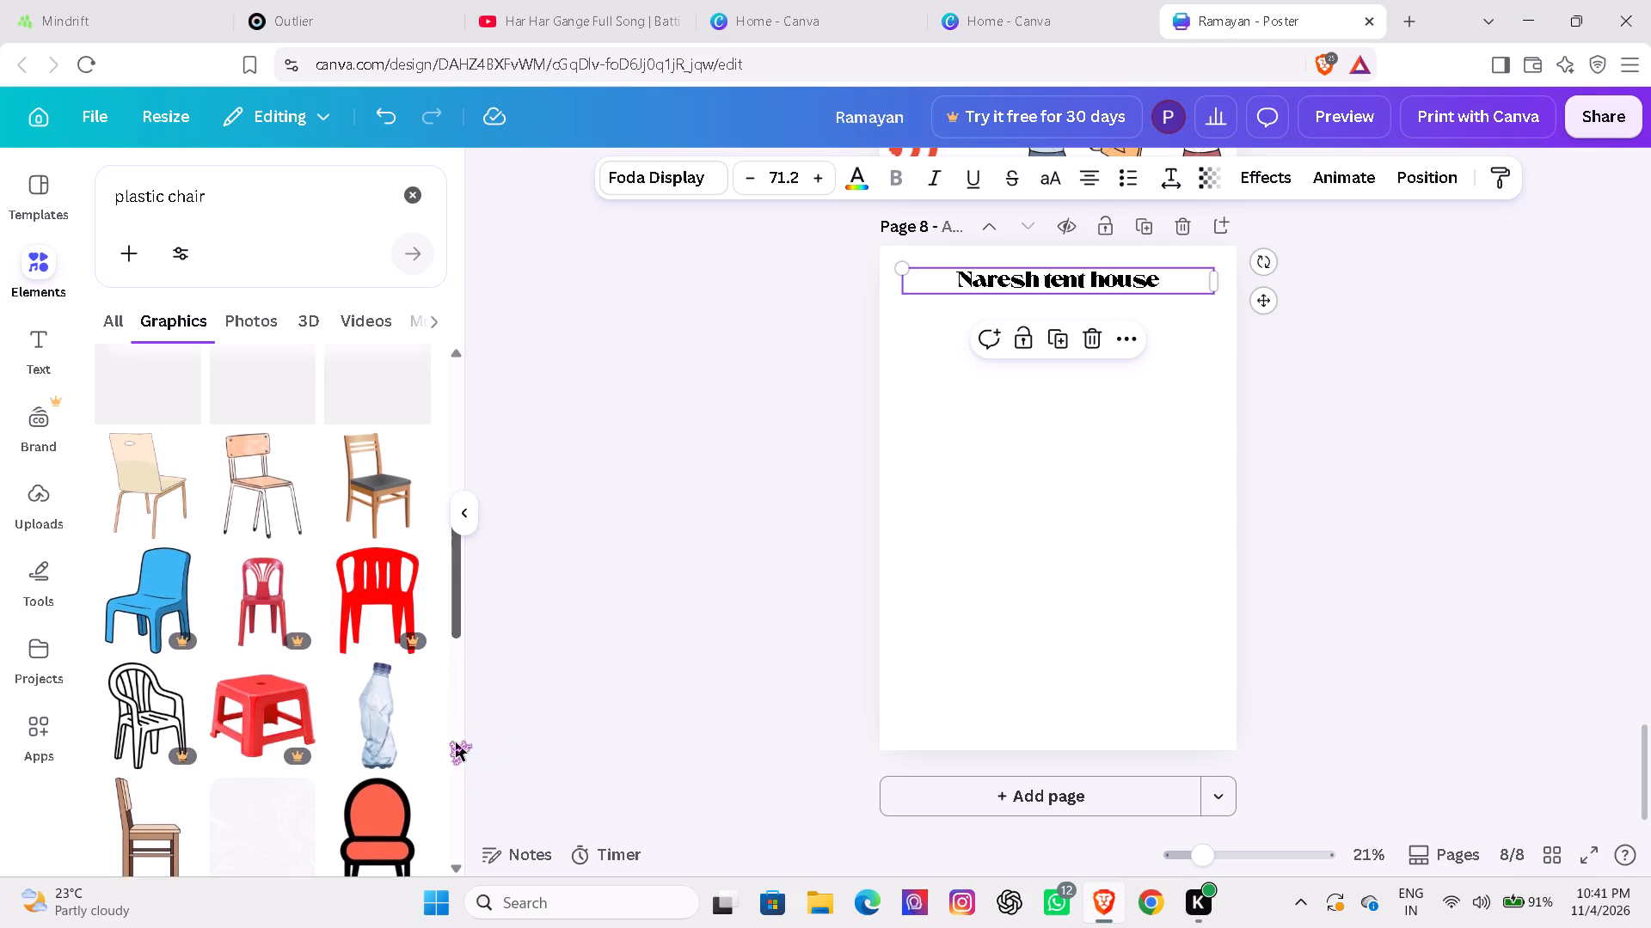
left_click_drag(456, 742, 436, 696)
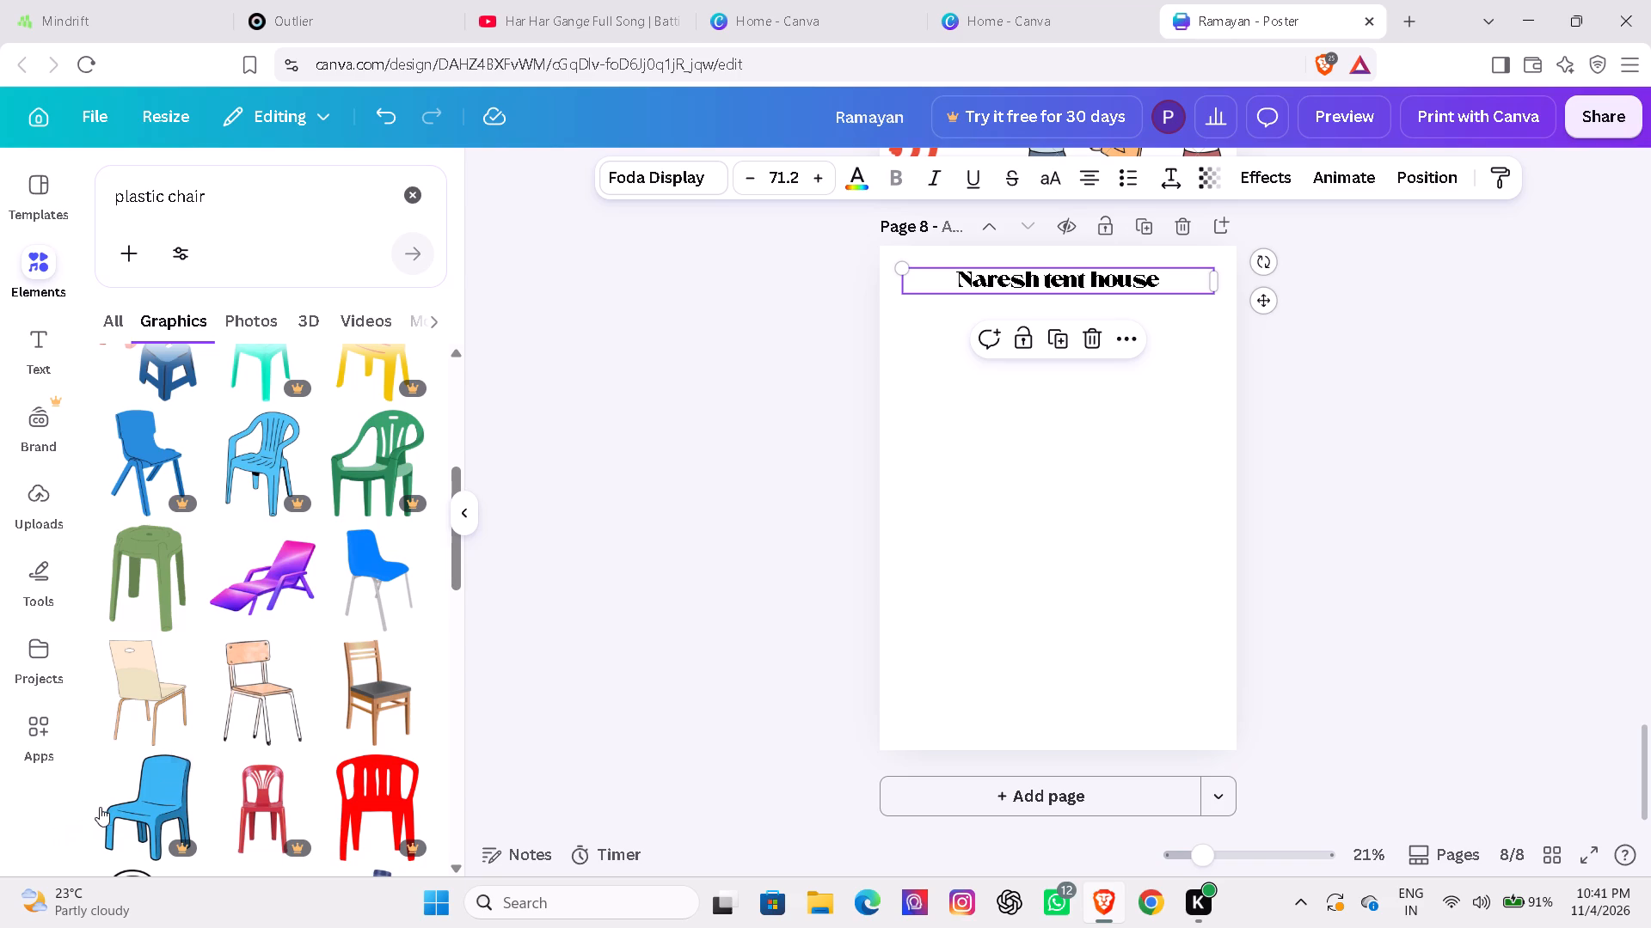
left_click(116, 800)
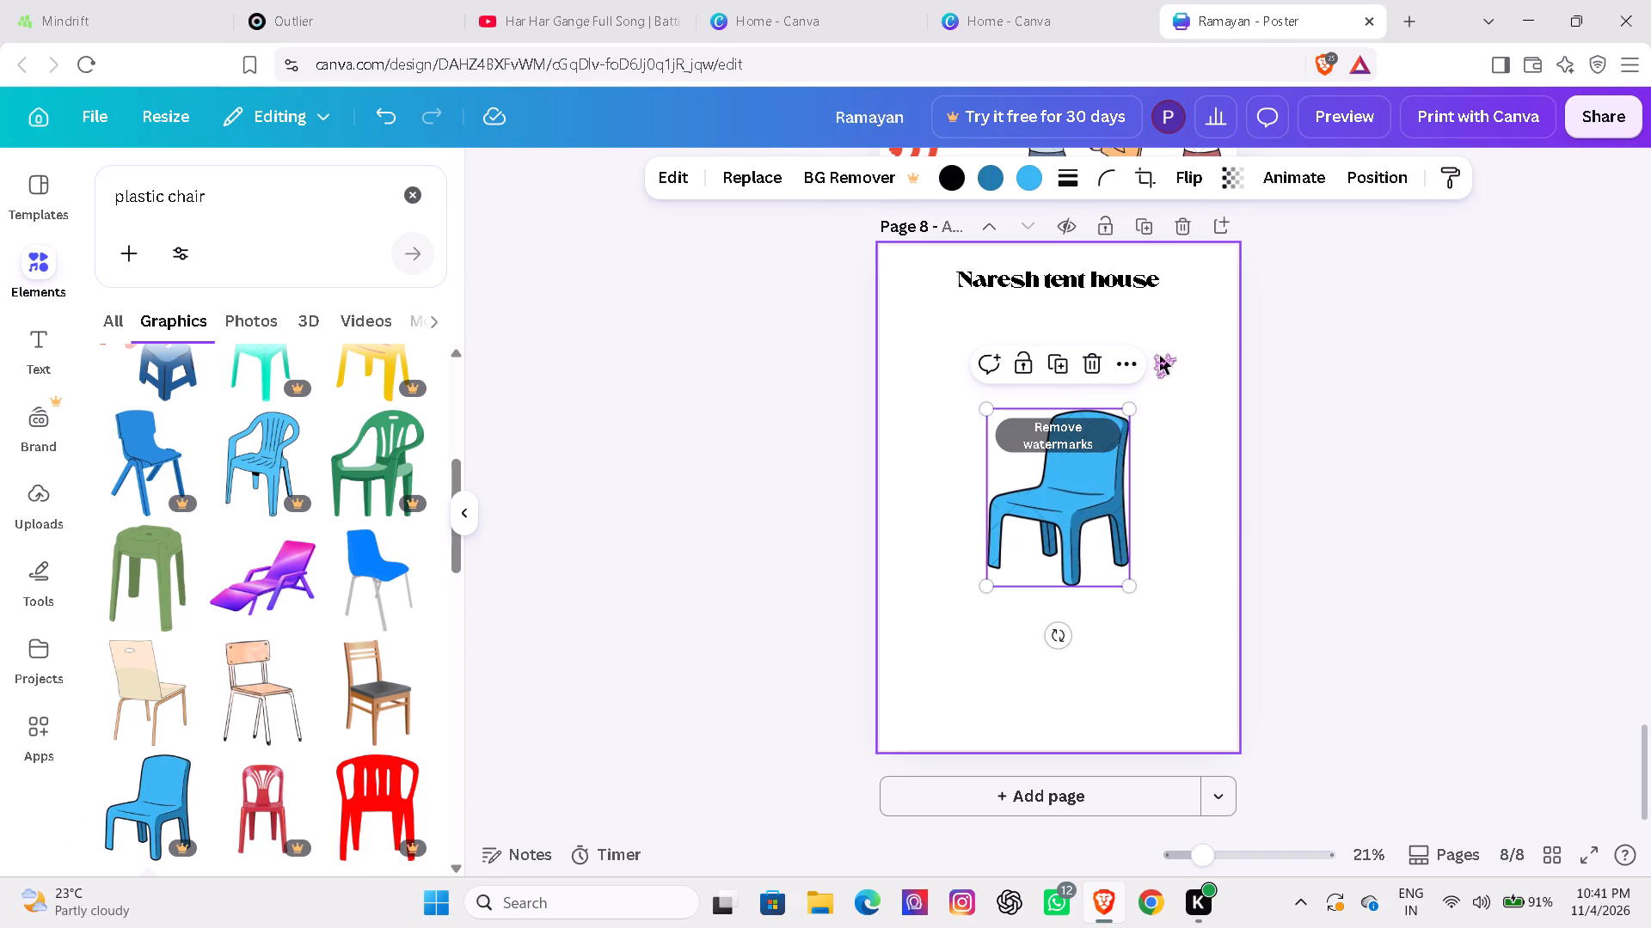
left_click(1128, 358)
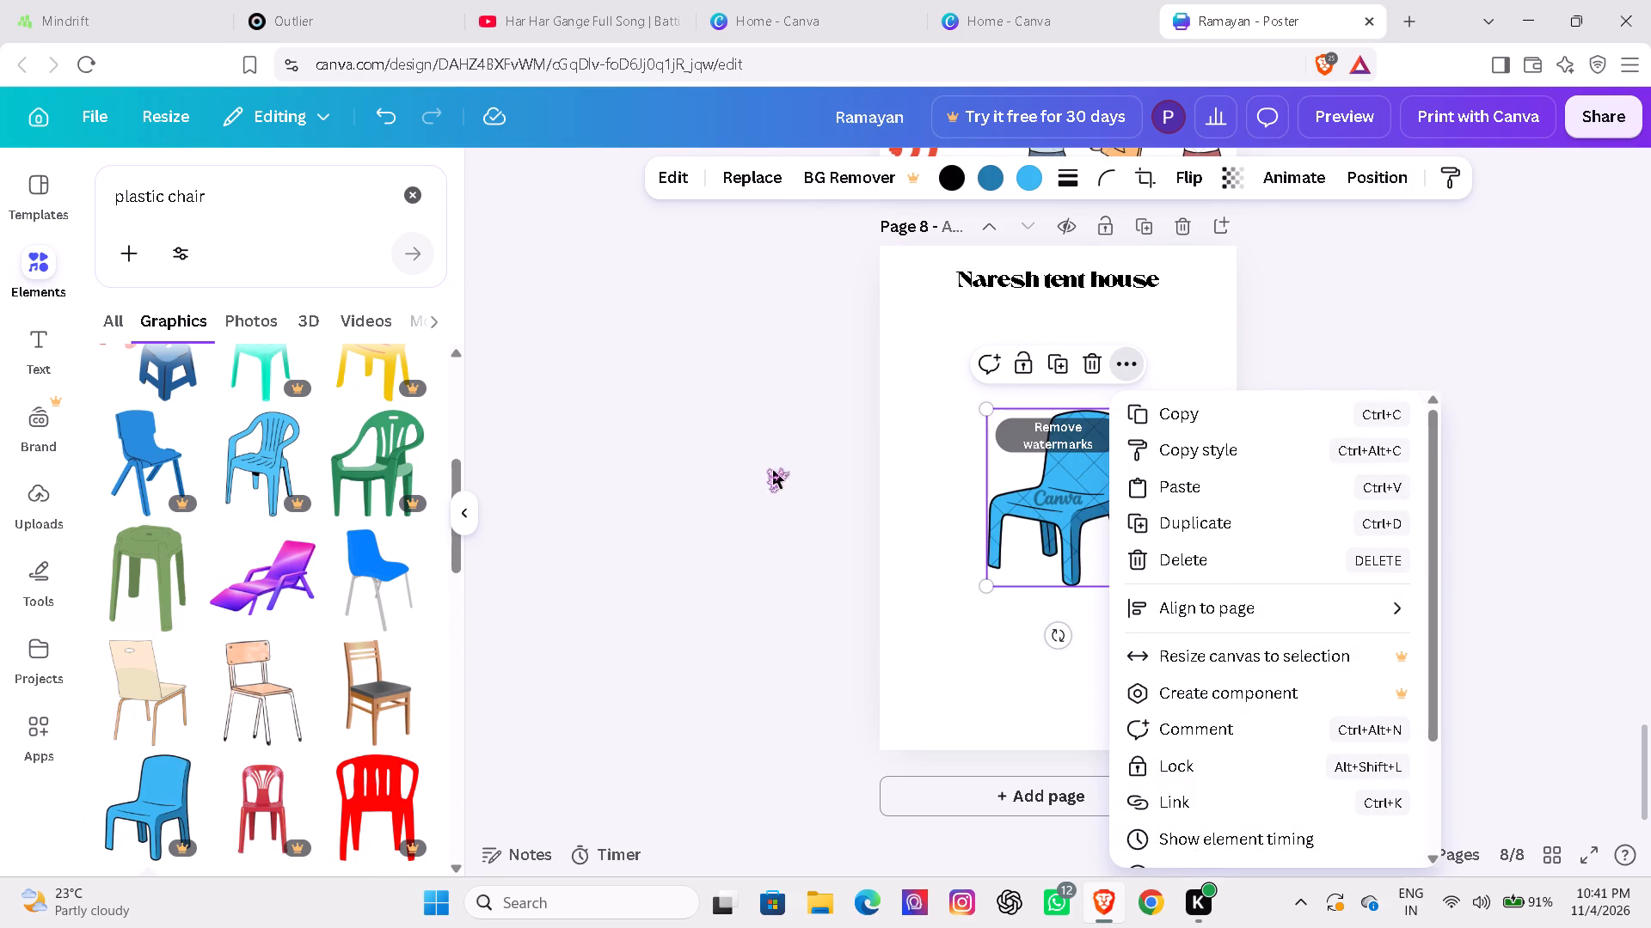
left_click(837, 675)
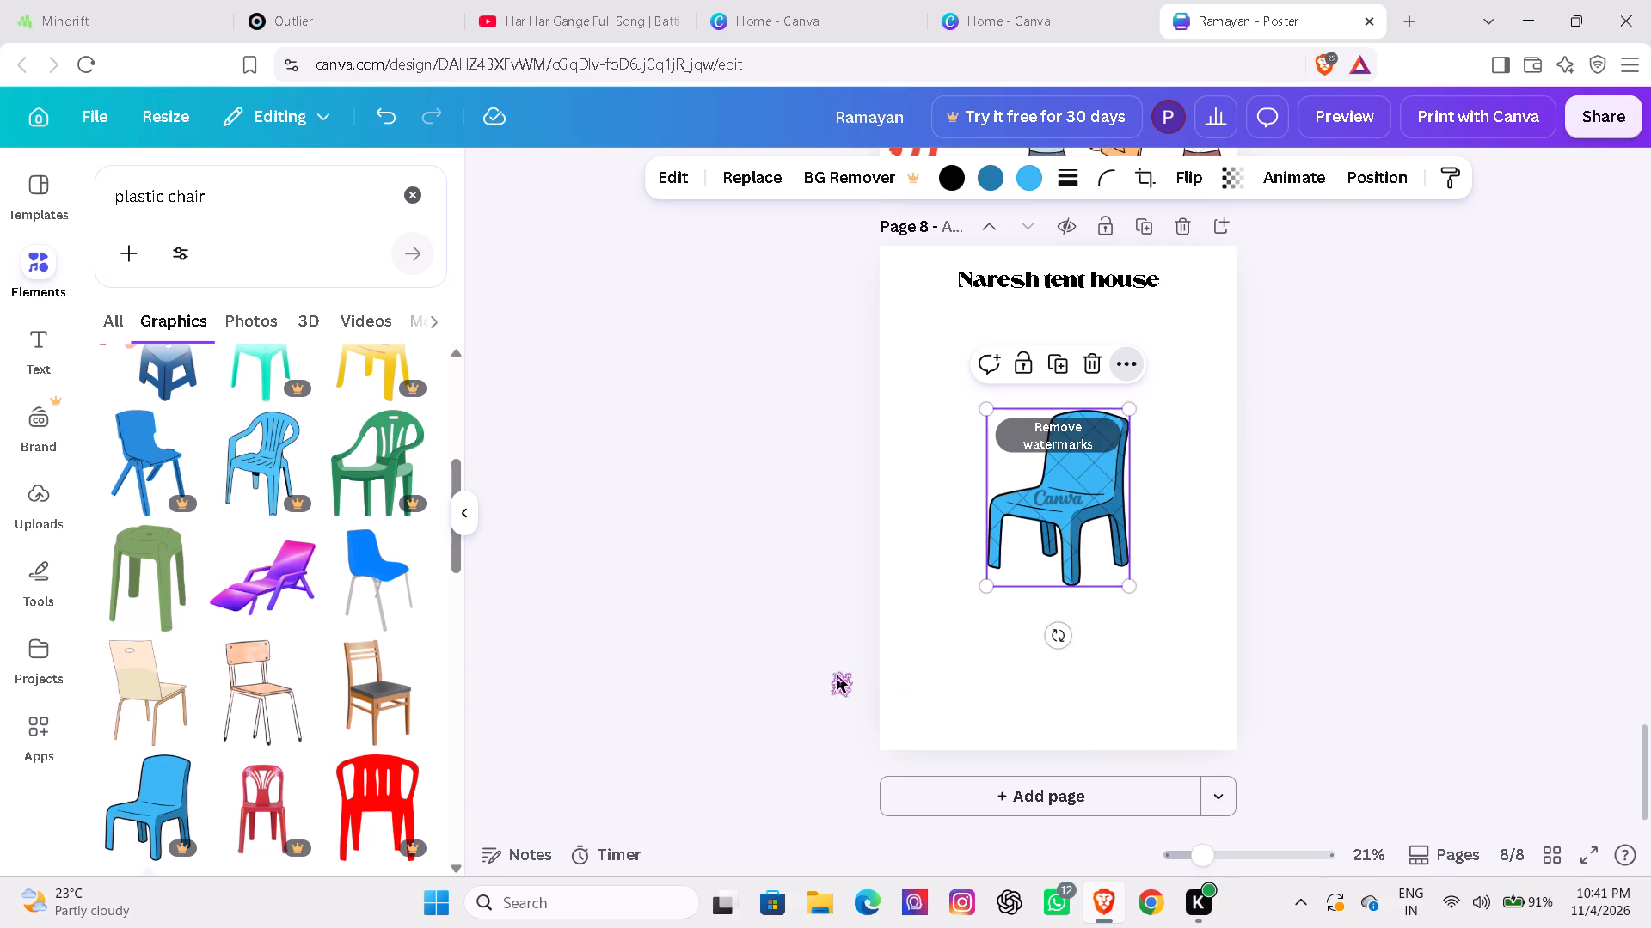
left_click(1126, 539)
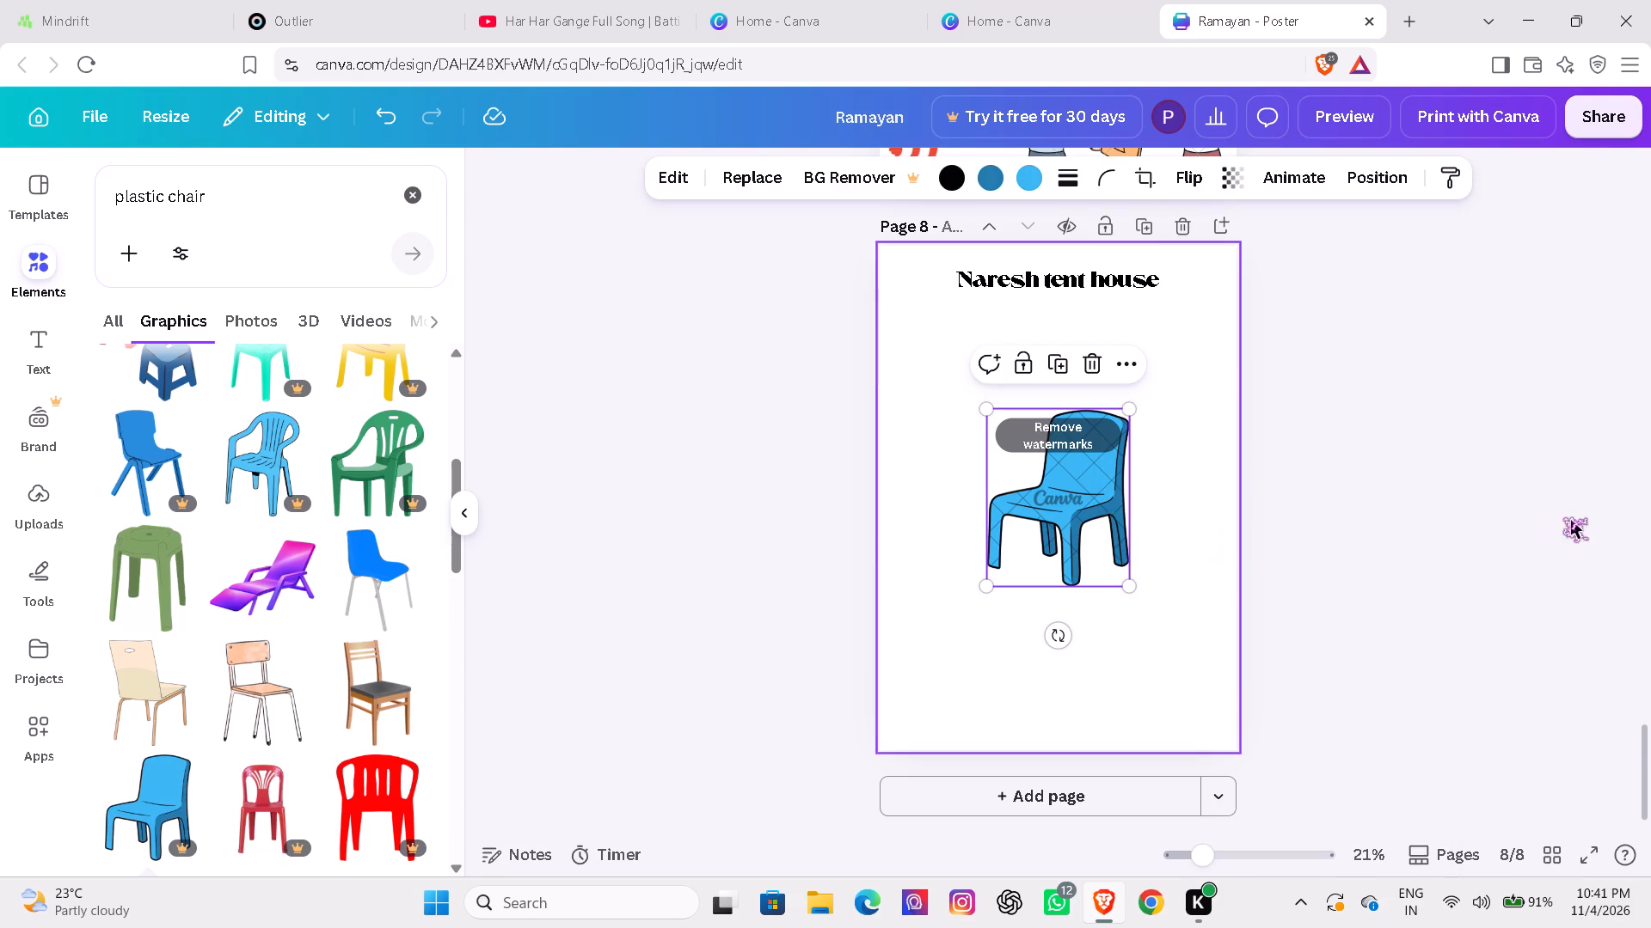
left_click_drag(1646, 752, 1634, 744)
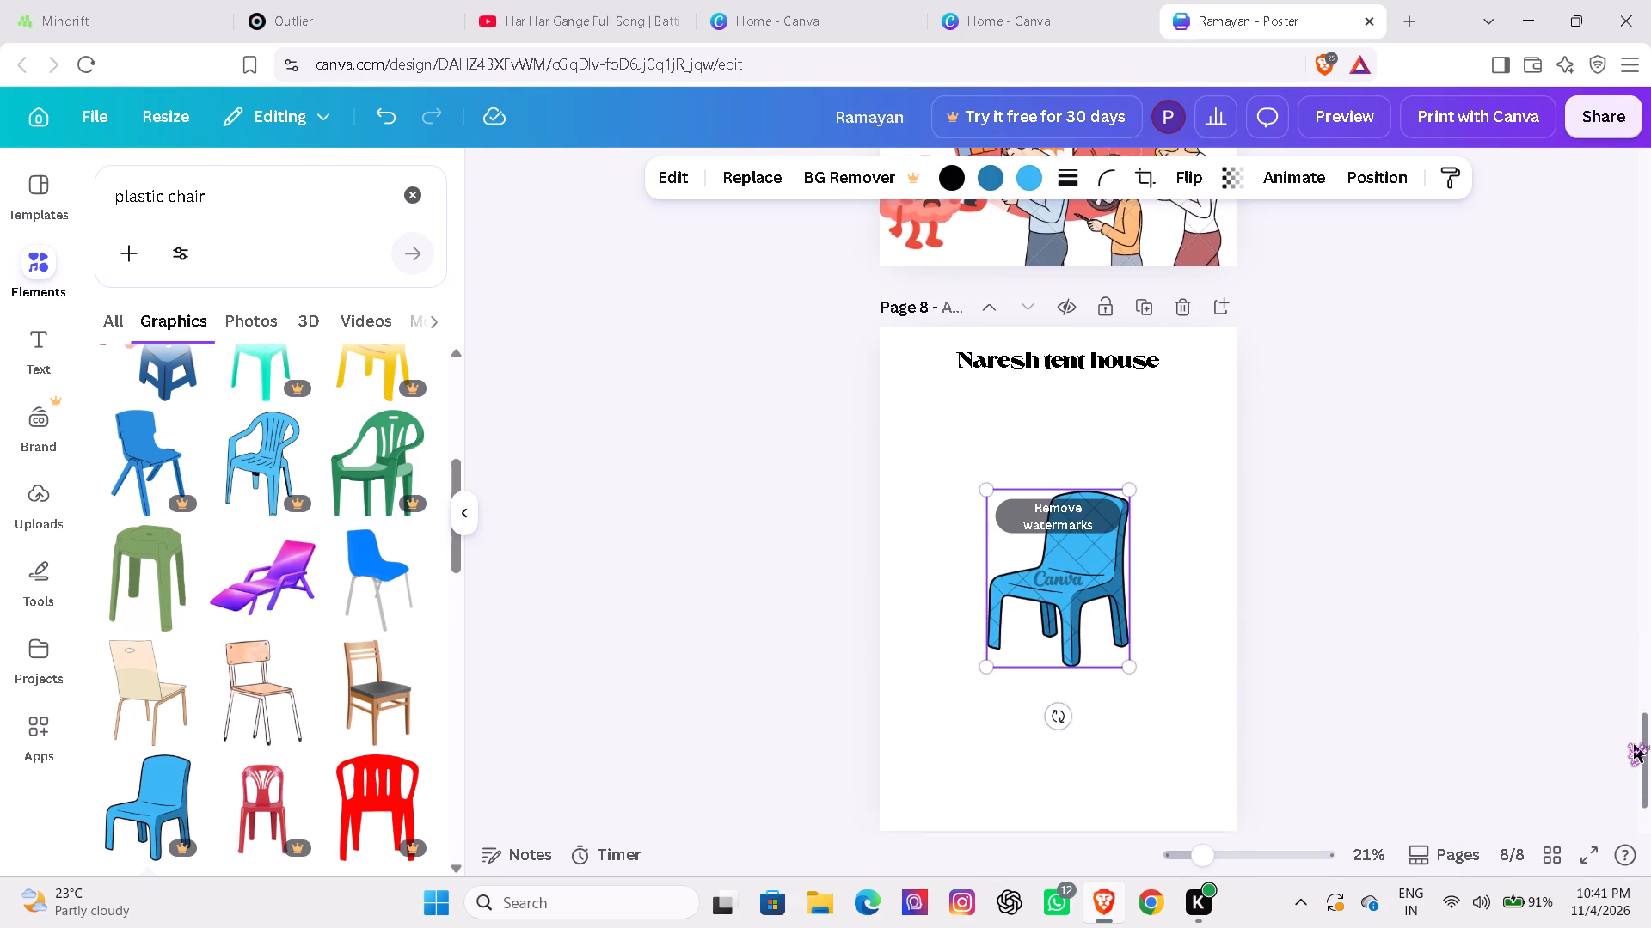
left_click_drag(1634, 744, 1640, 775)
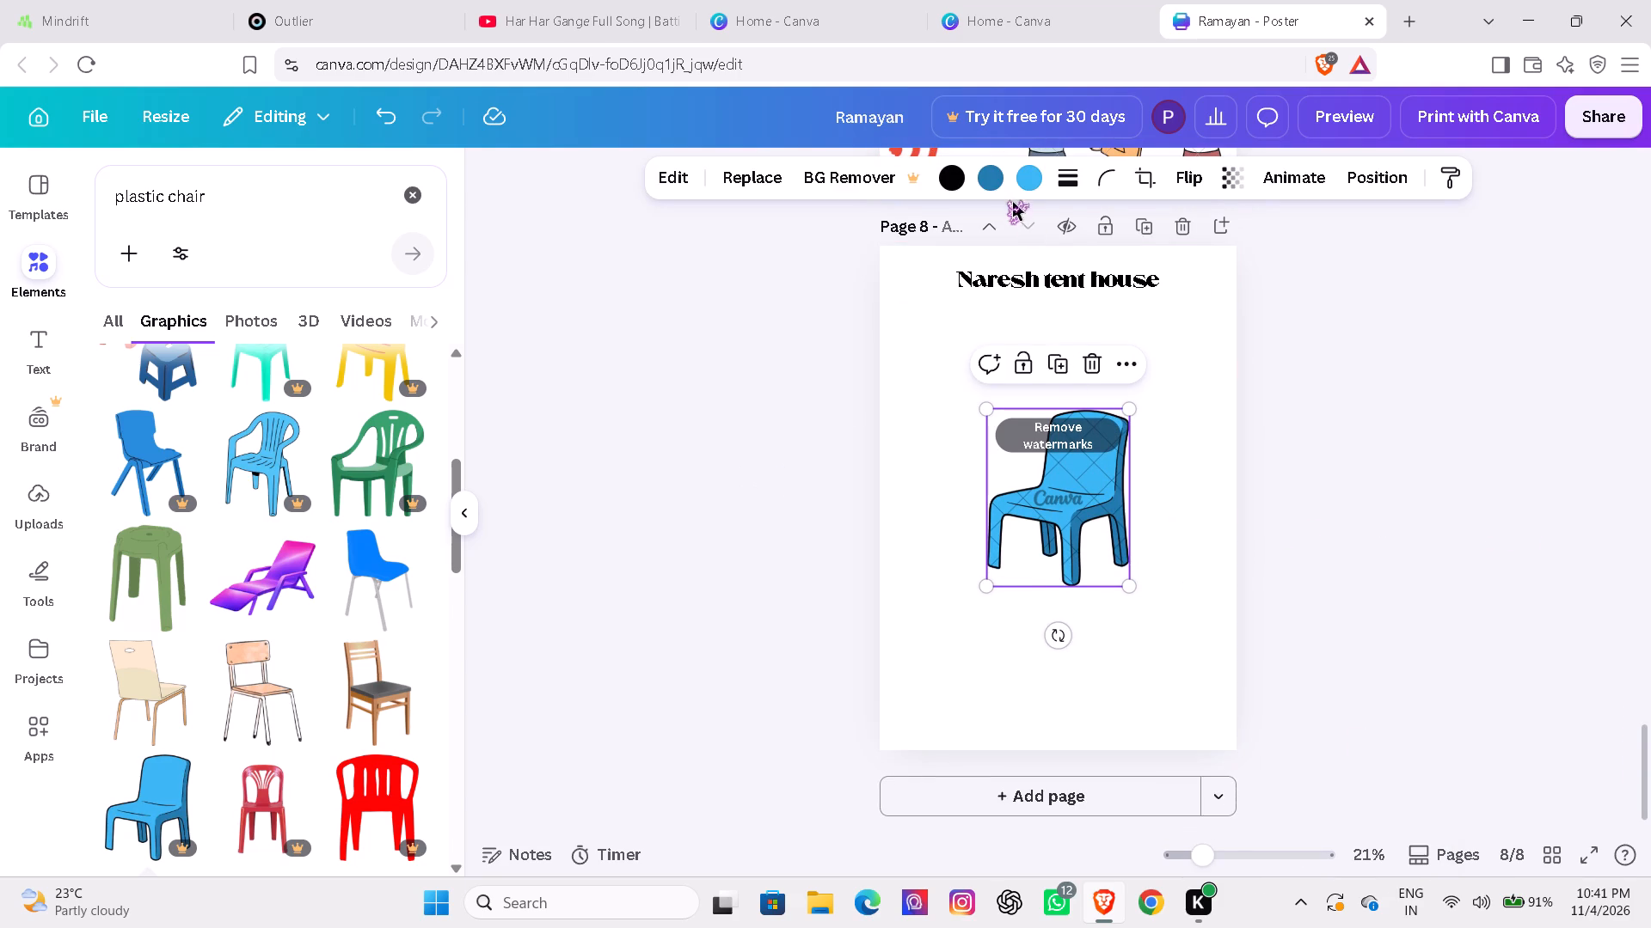
Recolour the chair's light-blue areas to red #E51117.
left_click(1016, 186)
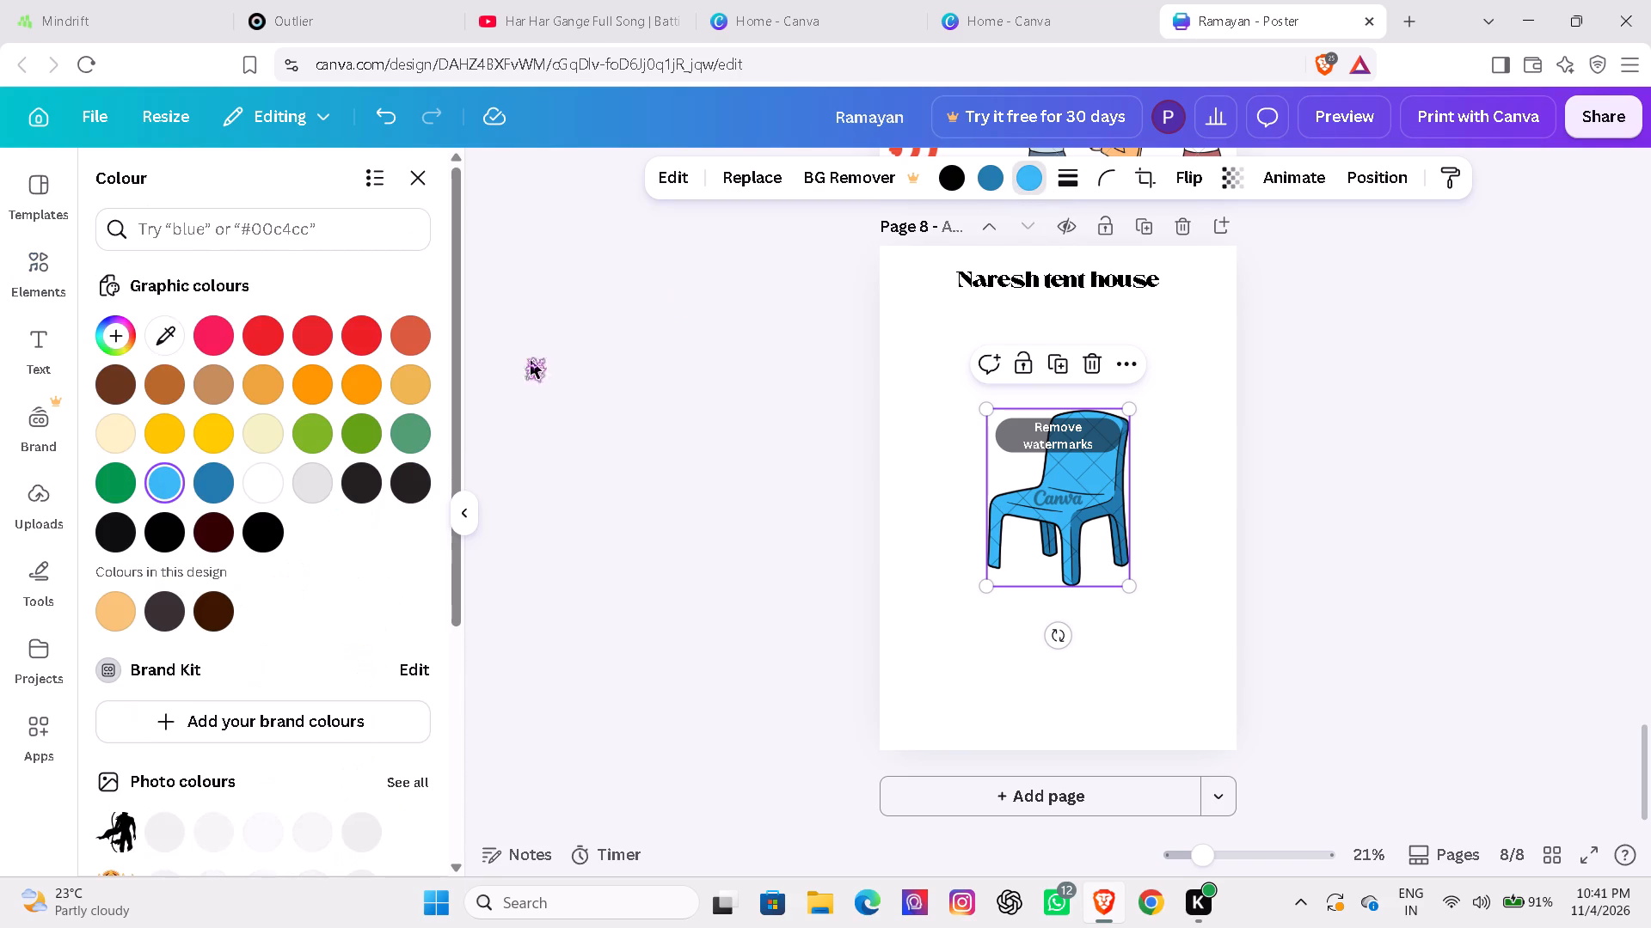
left_click(301, 340)
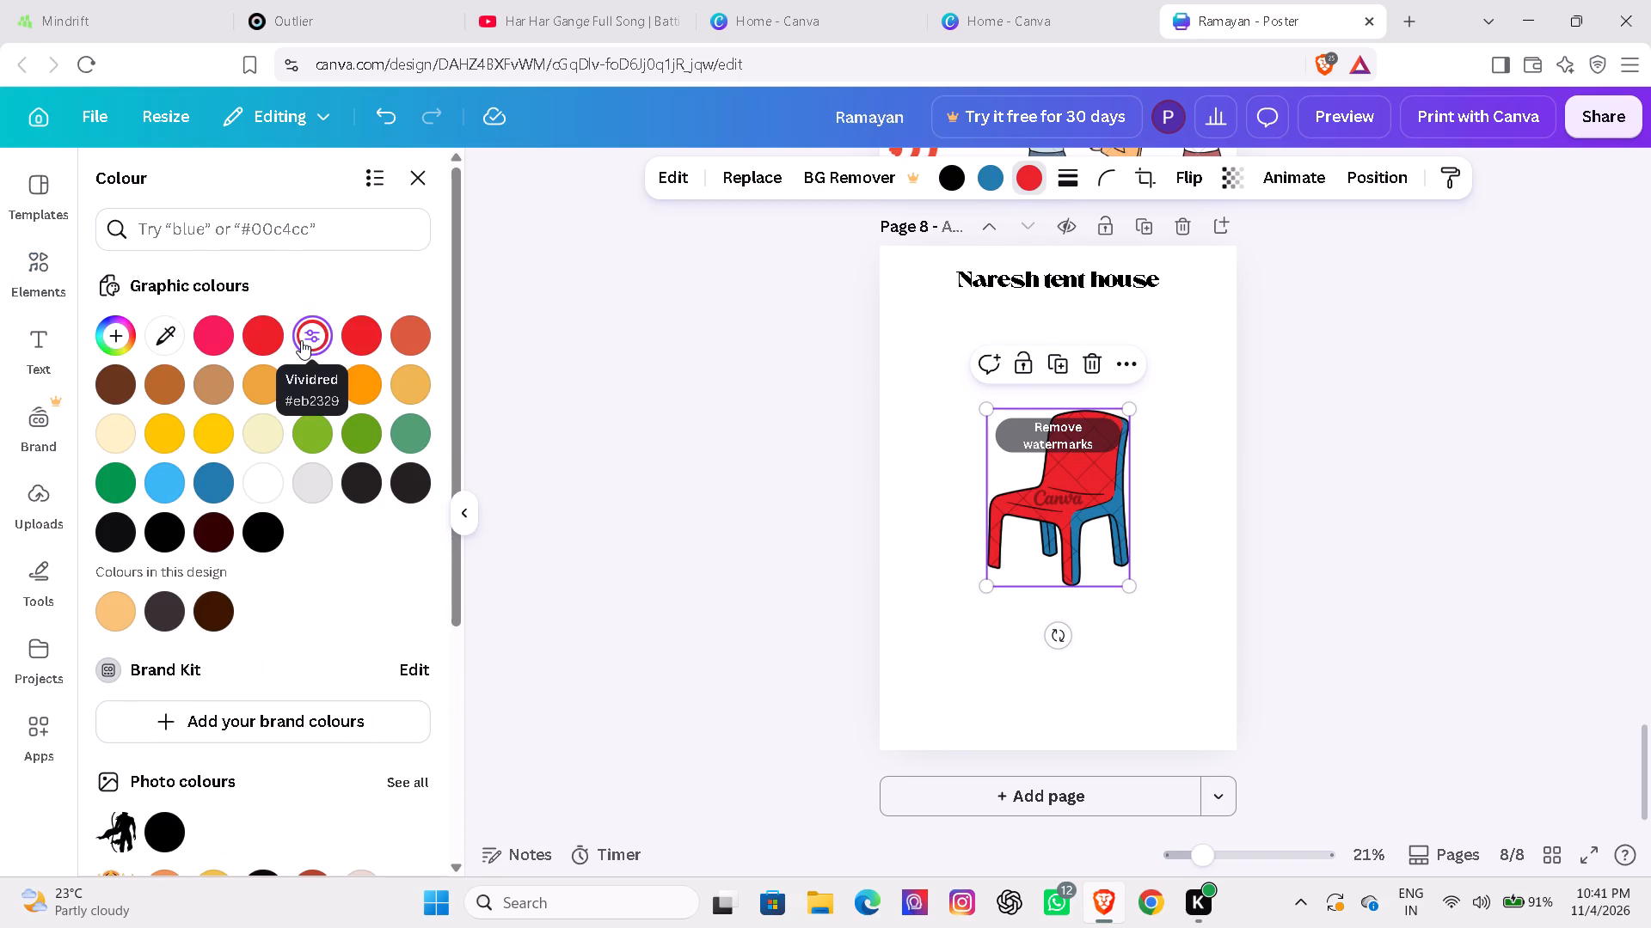
left_click(301, 340)
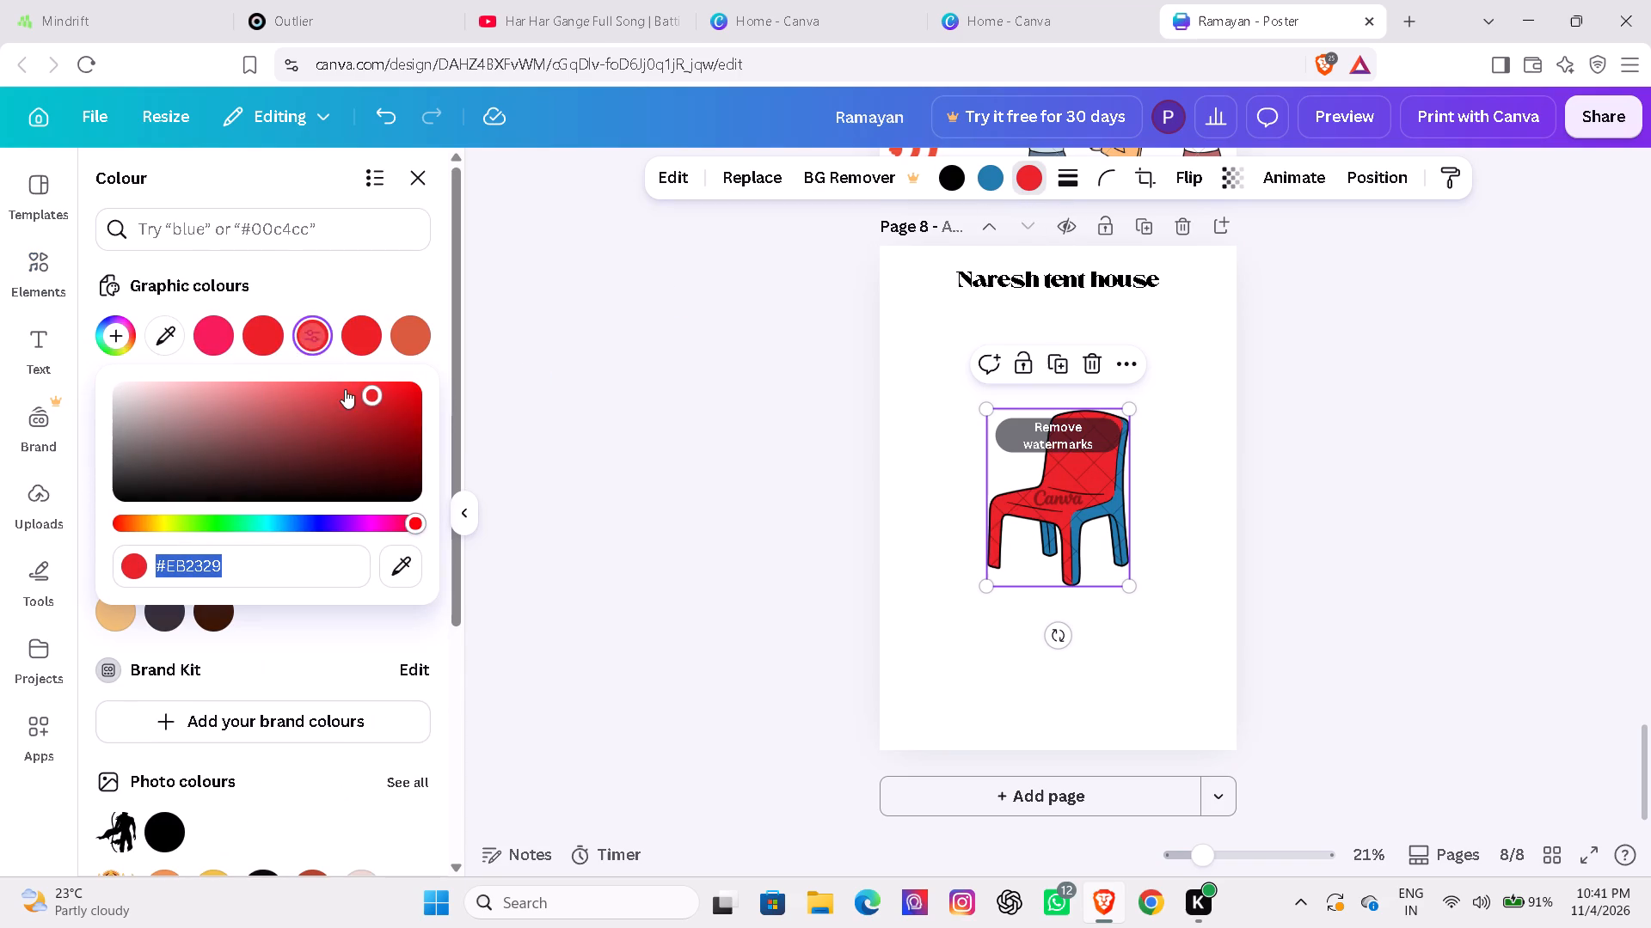
left_click_drag(374, 389, 400, 394)
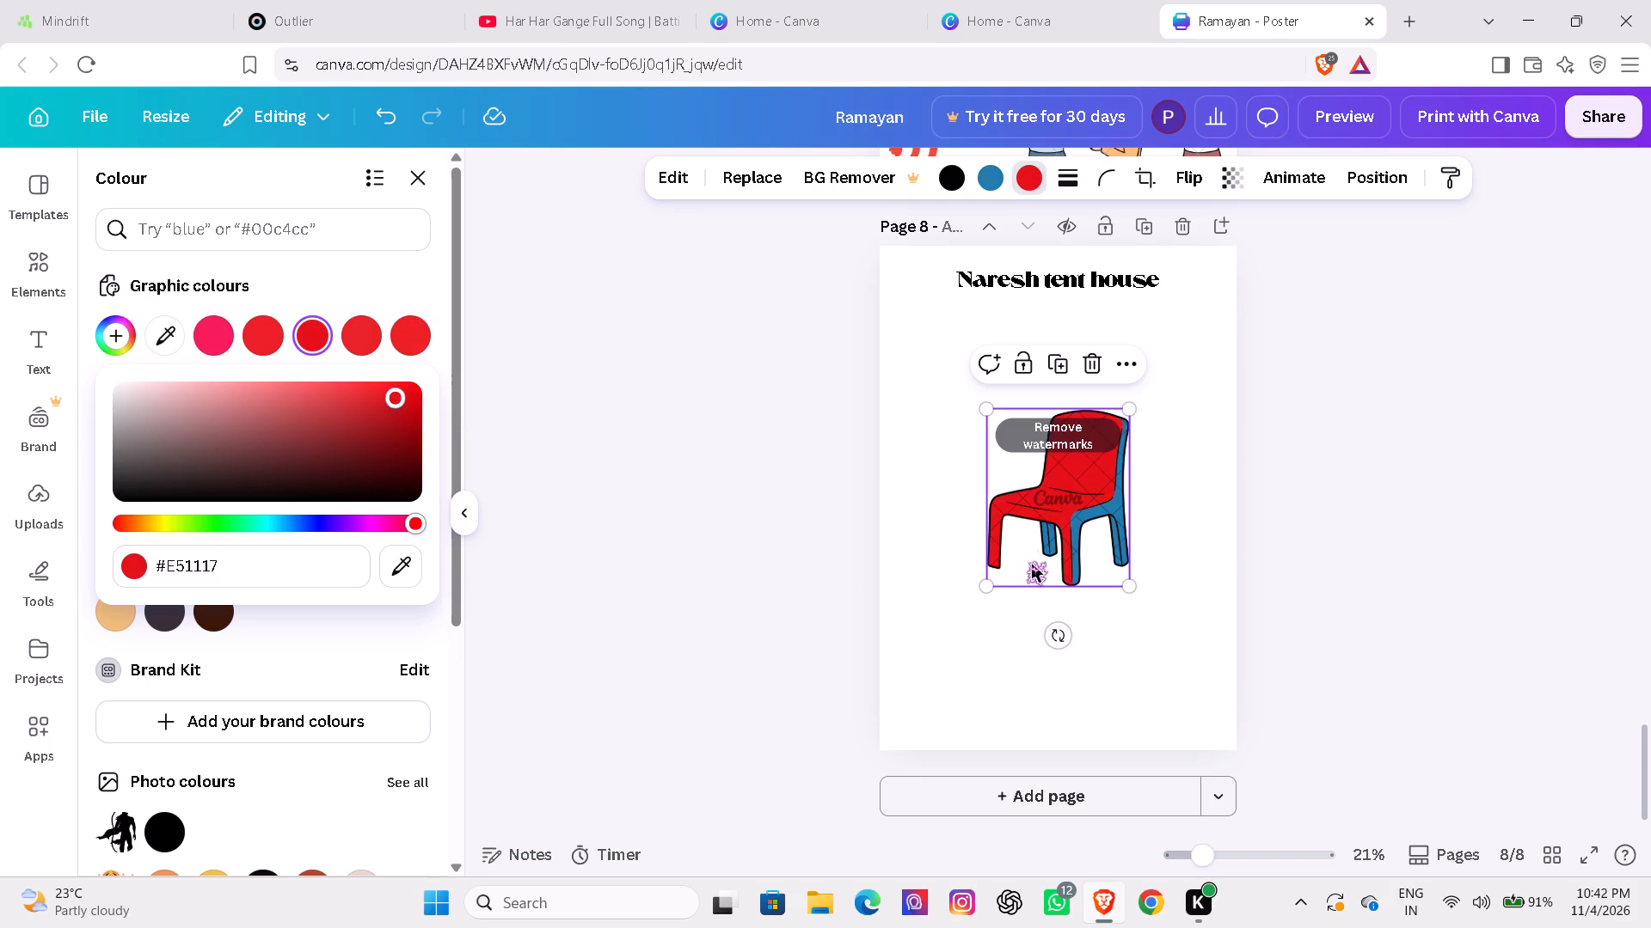
left_click(1082, 533)
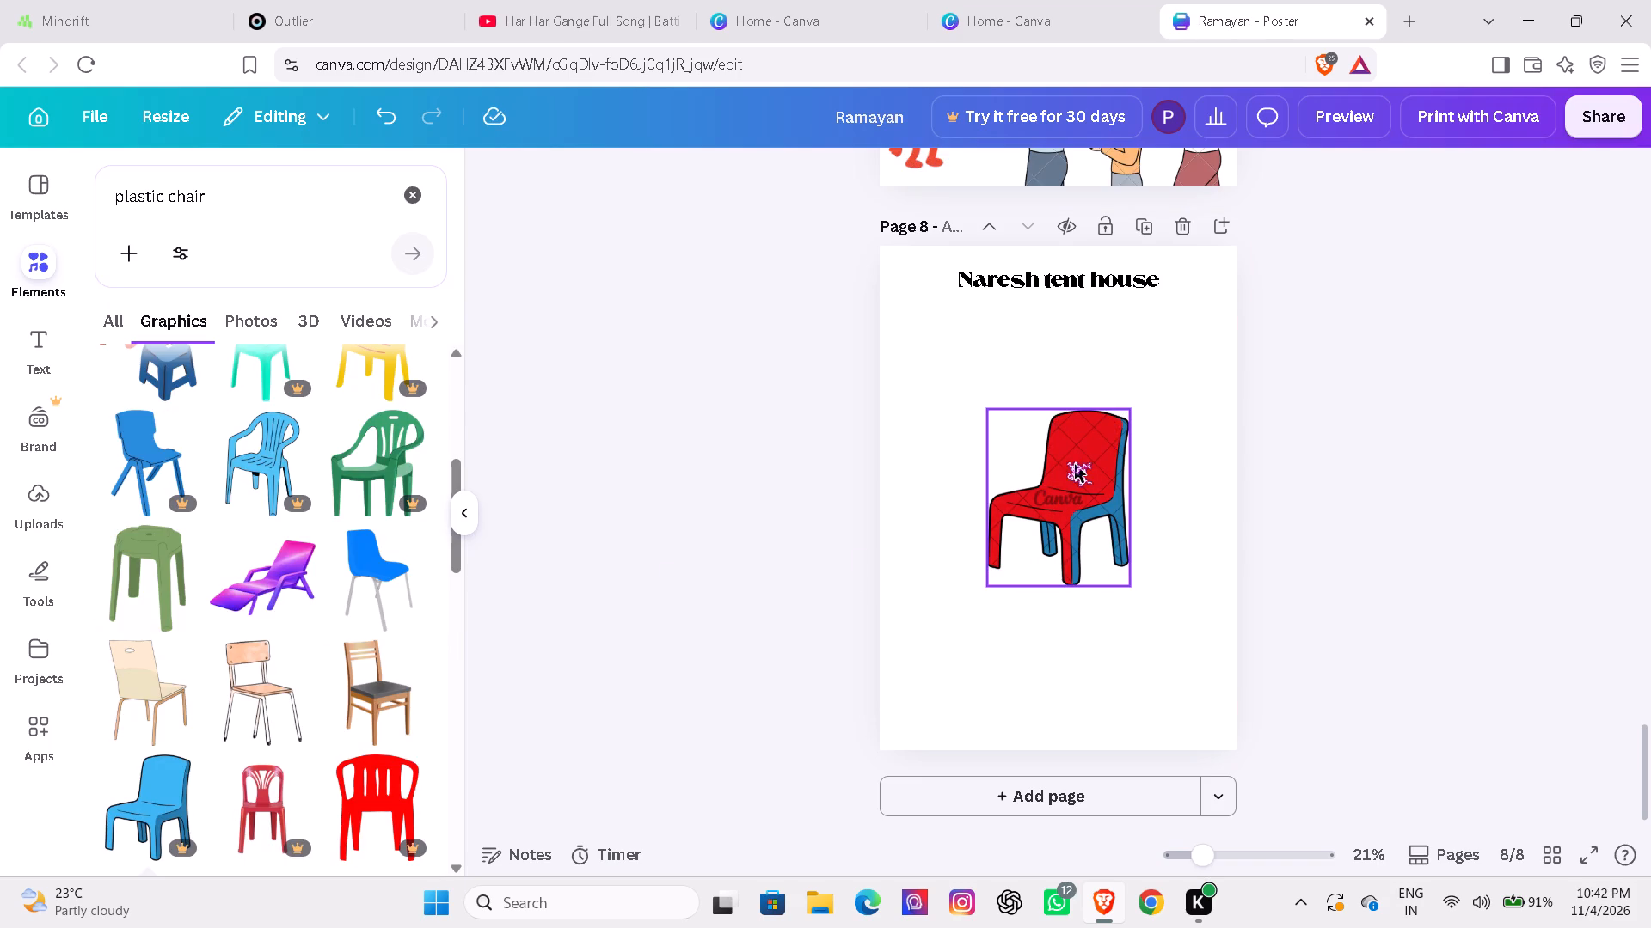
Recolour the chair's remaining dark-blue shading to a red from the graphic colours.
left_click(1075, 483)
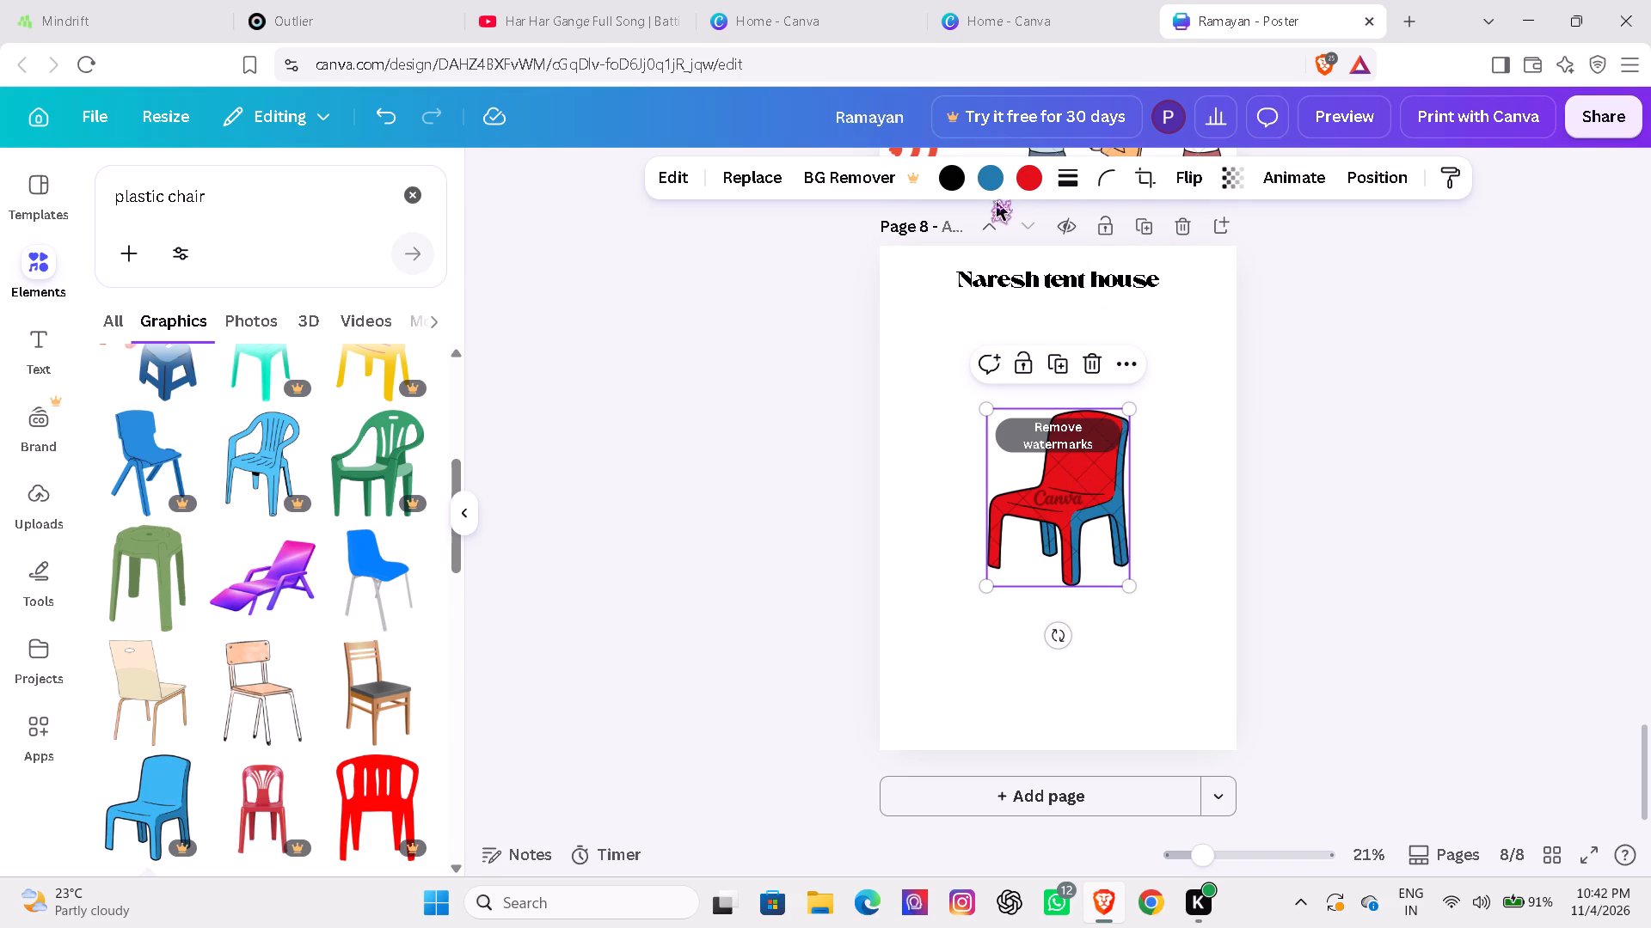
left_click(985, 180)
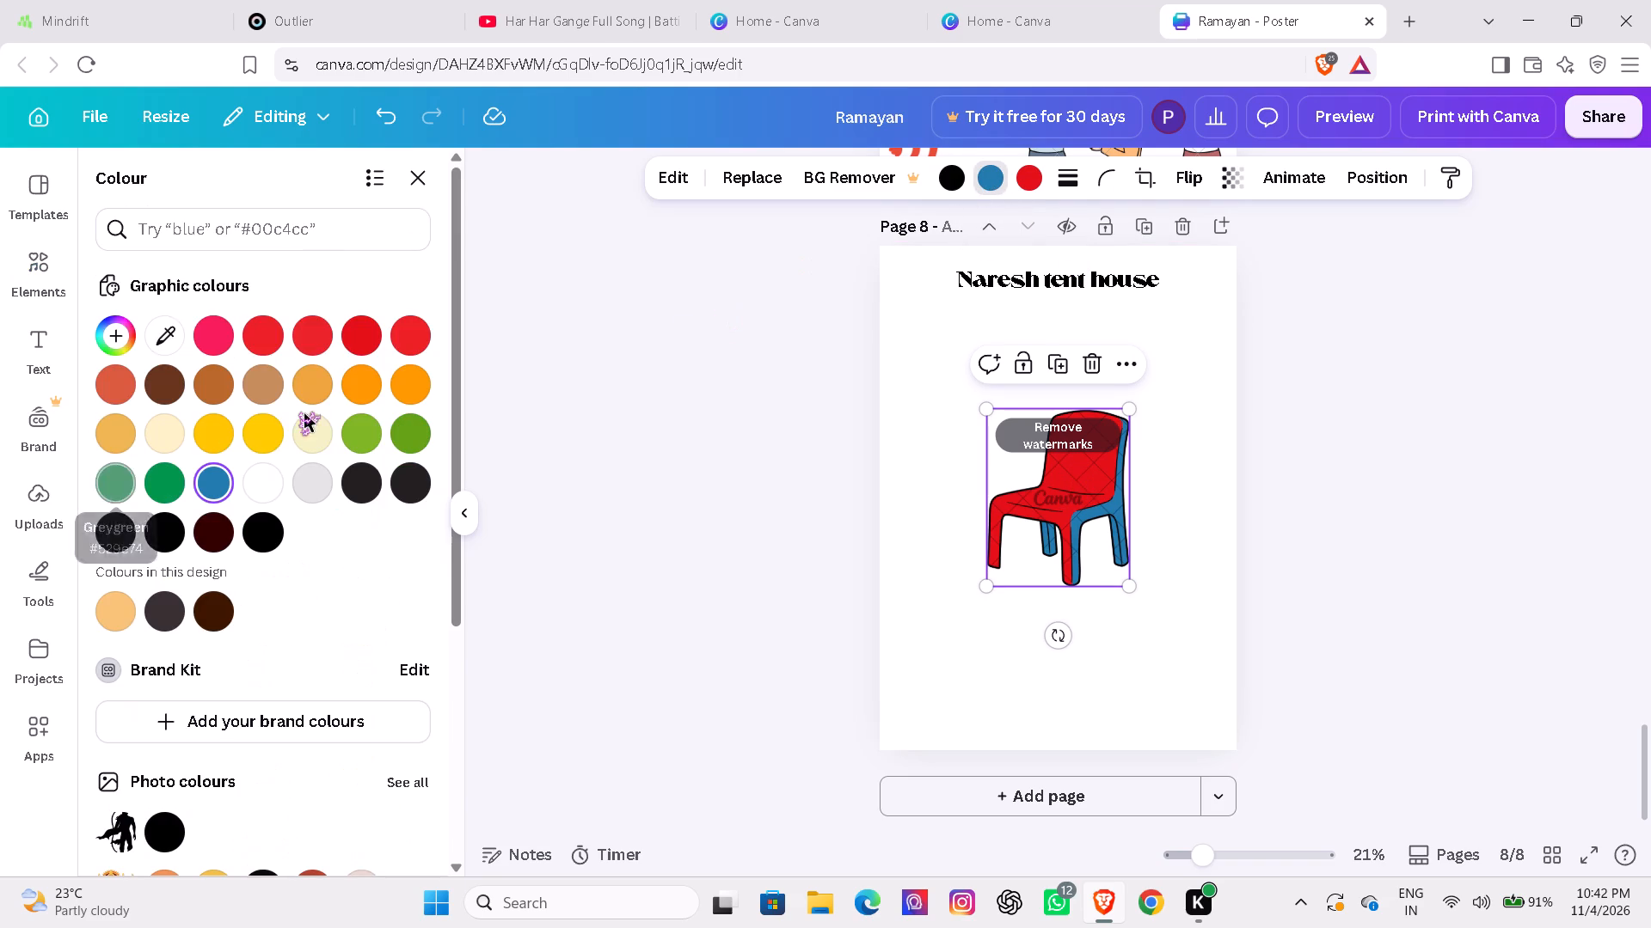
left_click(270, 341)
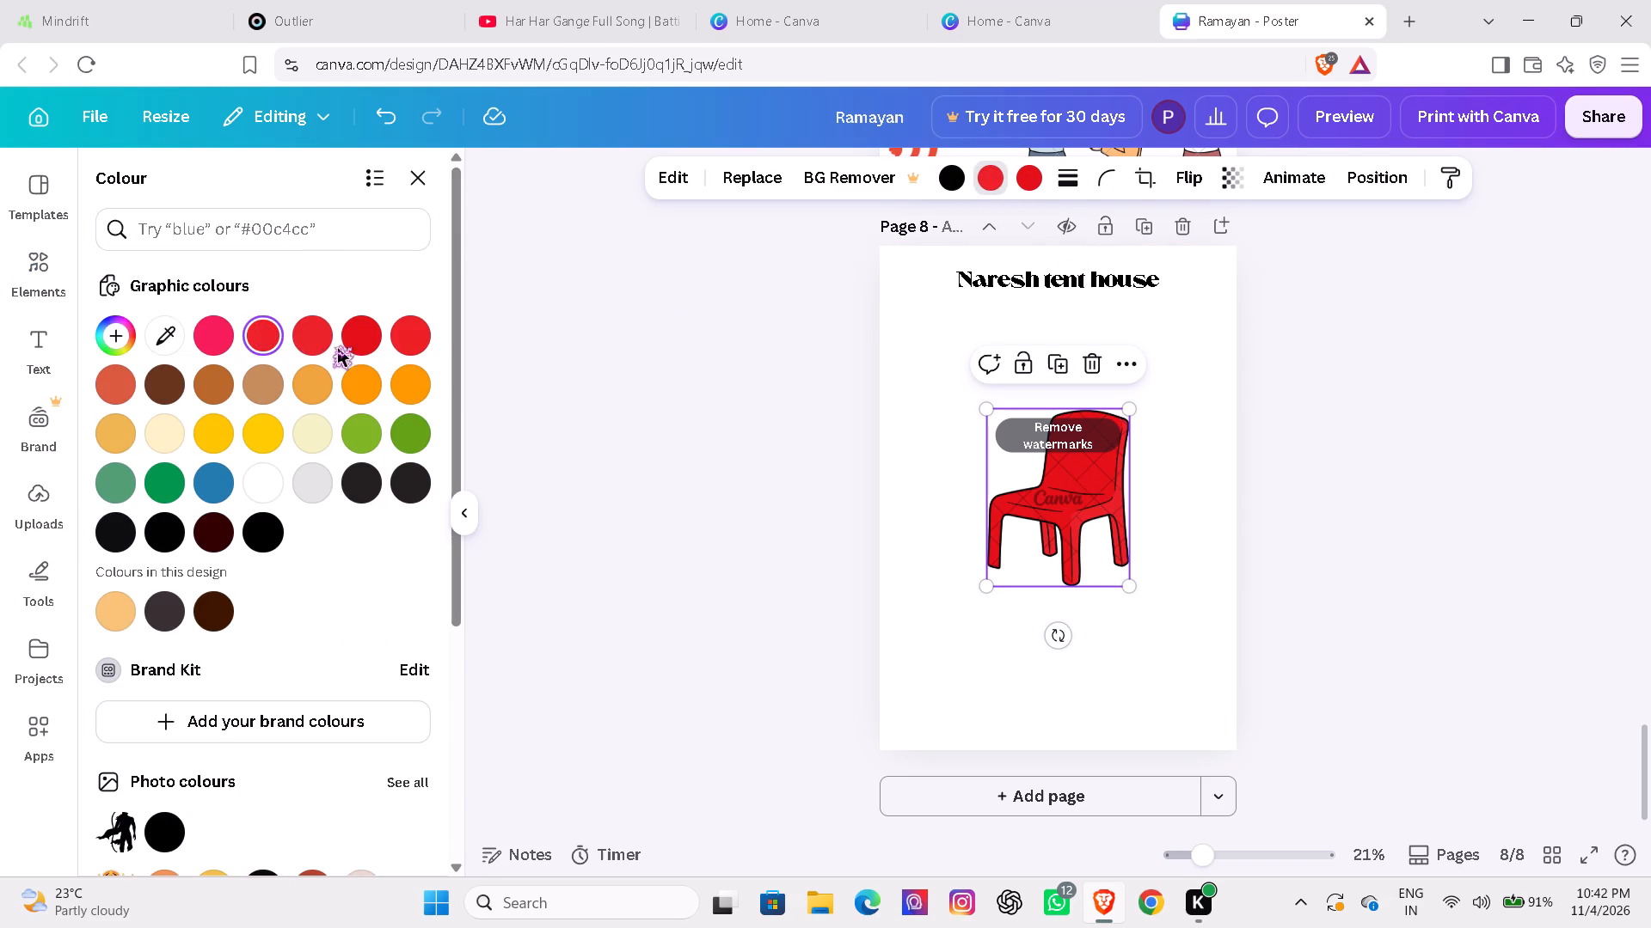
left_click(942, 571)
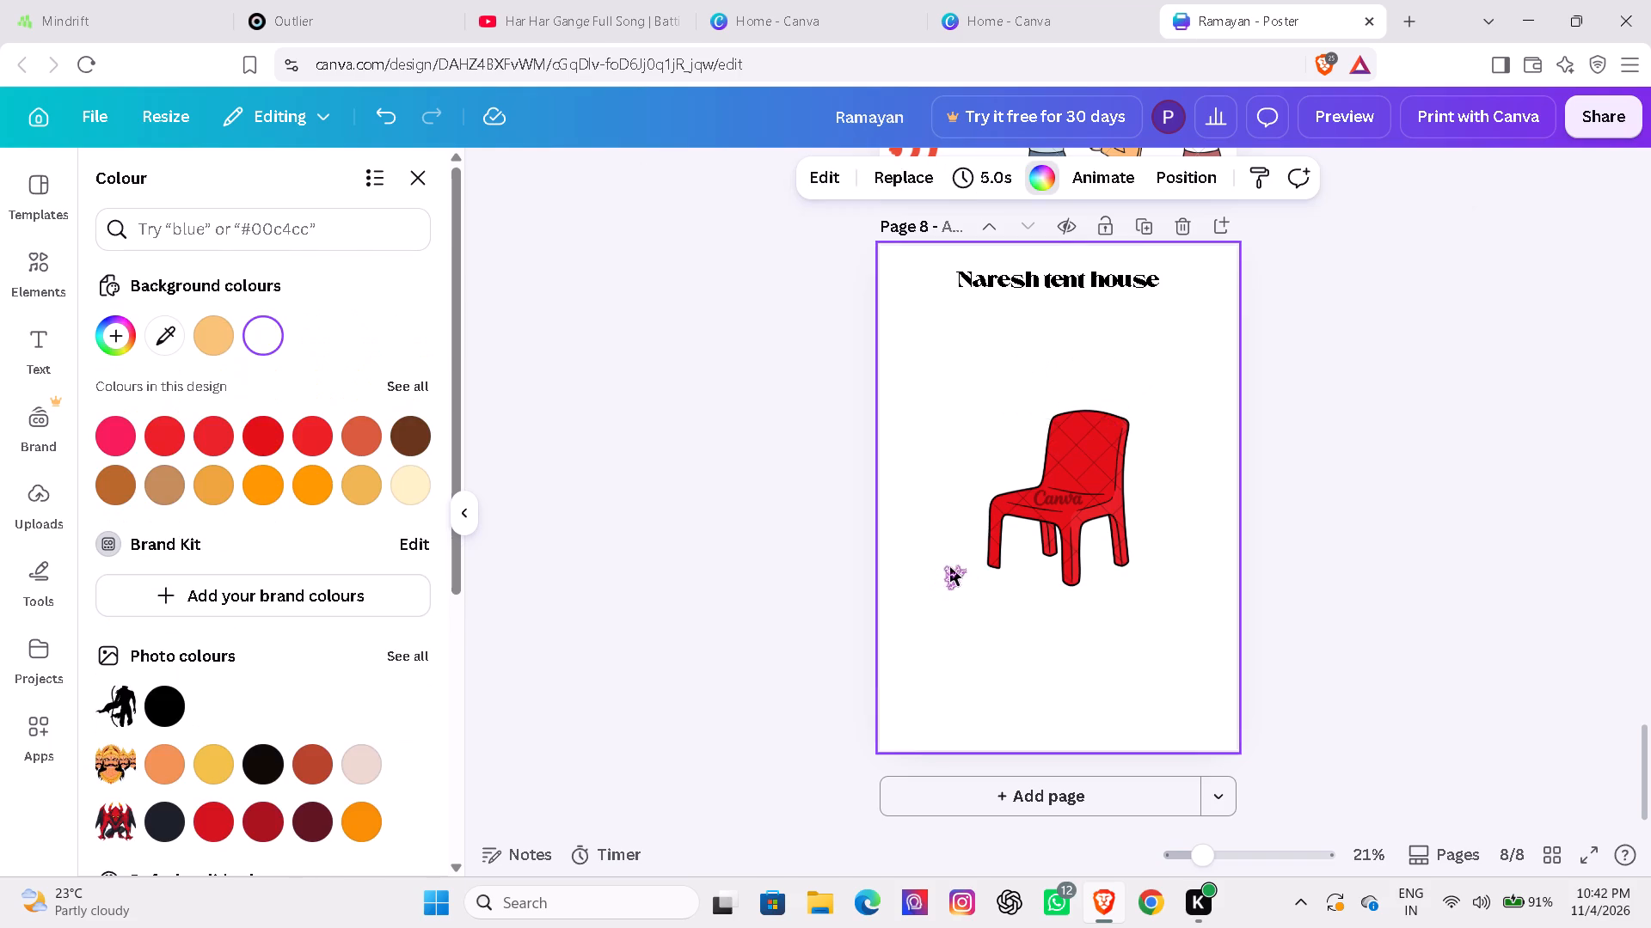
Shrink the red chair slightly and place it in the lower right half of page 8, aligned to the right margin.
left_click_drag(1023, 533, 1051, 547)
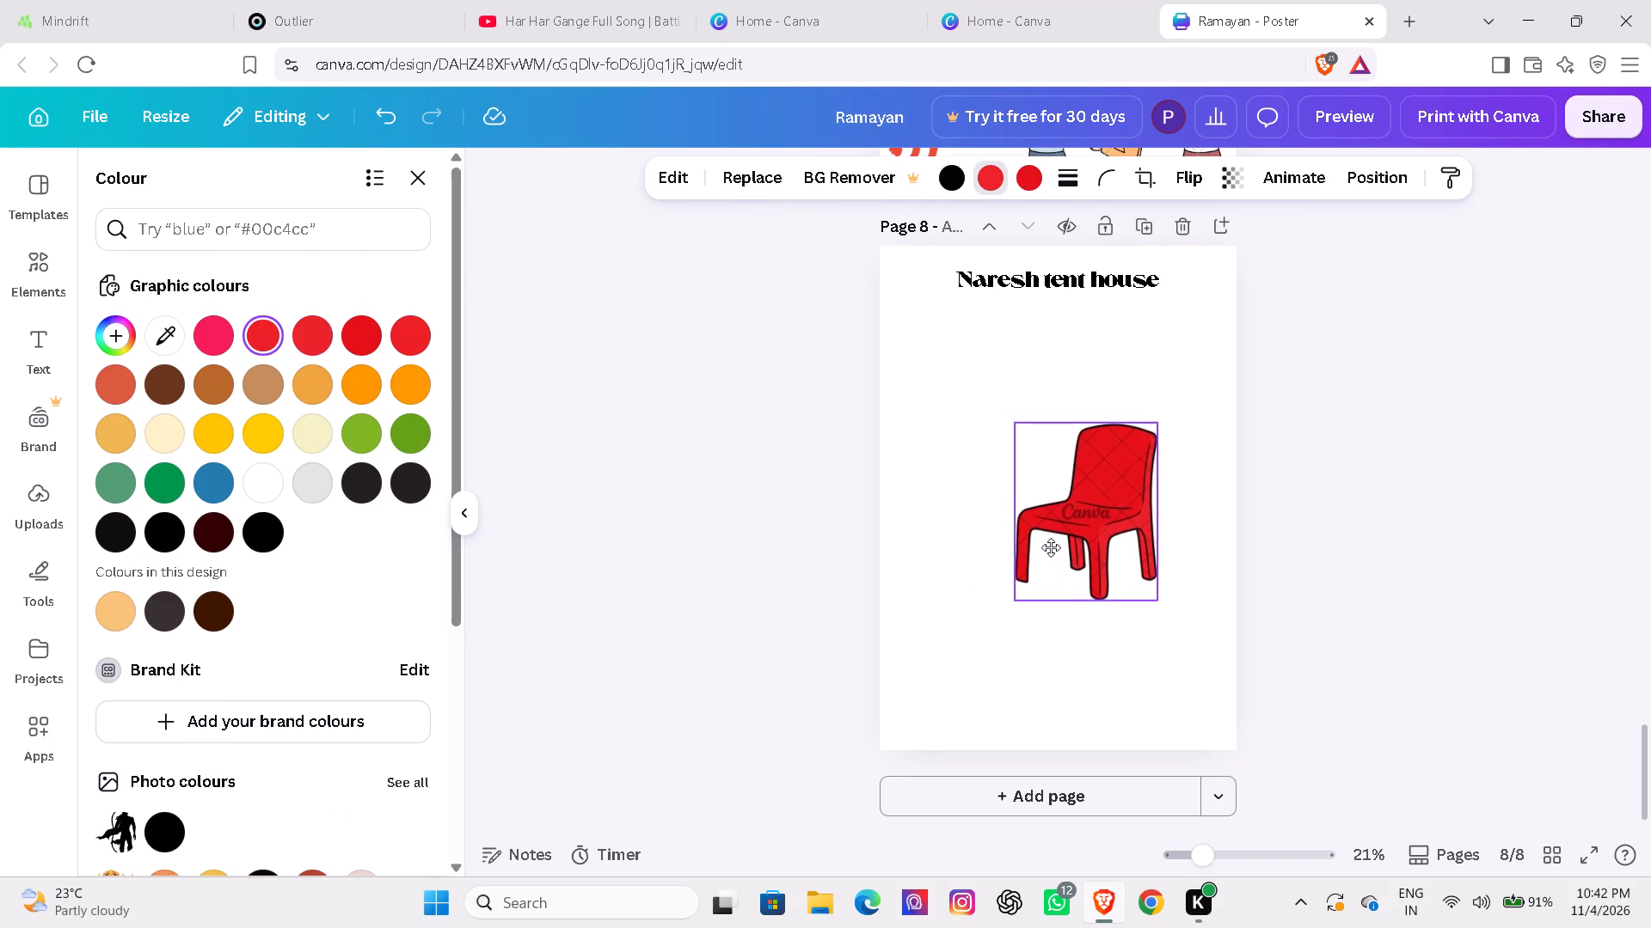
left_click_drag(1051, 547, 1047, 545)
left_click_drag(1007, 426, 1022, 451)
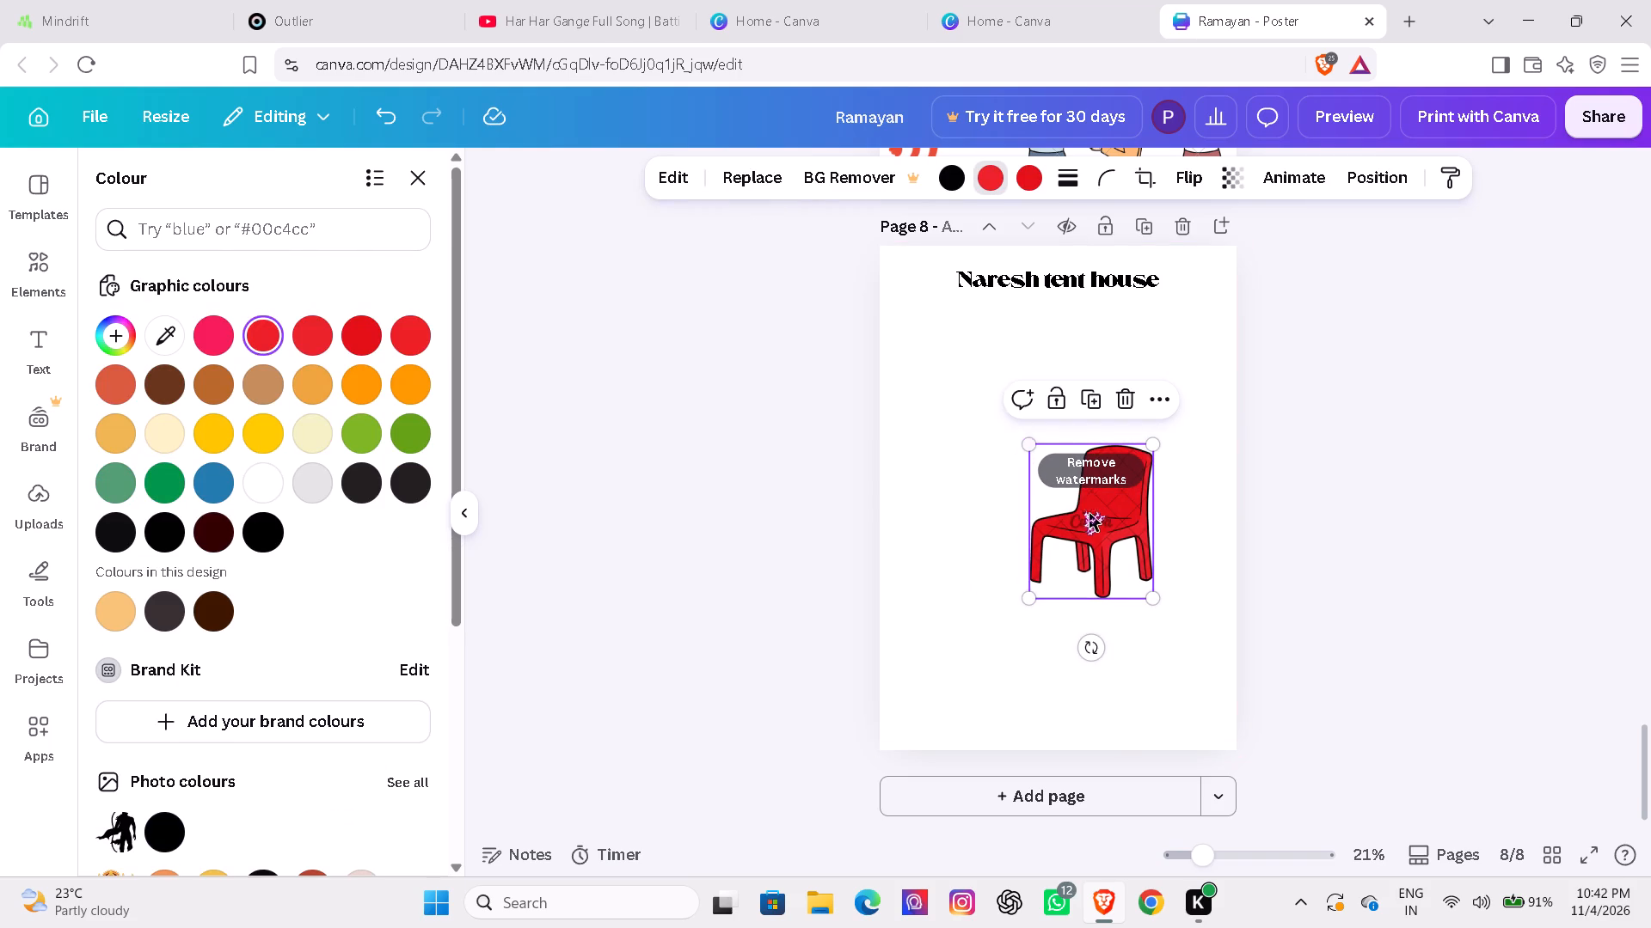
left_click_drag(1096, 517, 1136, 561)
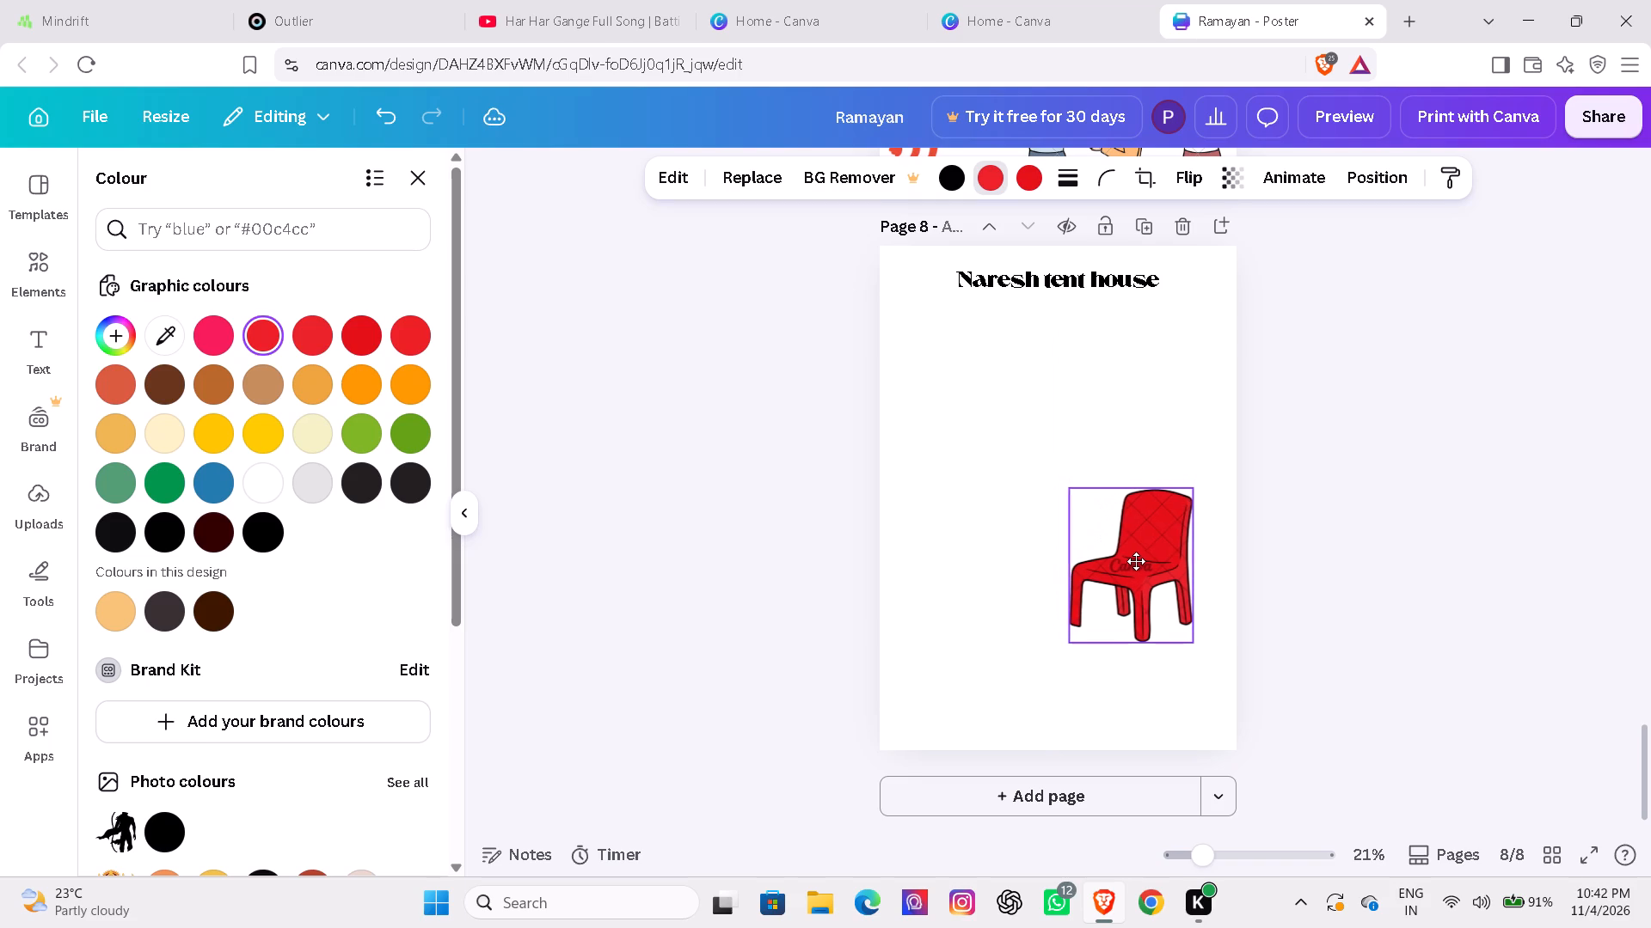
left_click_drag(1136, 561, 1137, 561)
right_click_drag(1137, 561, 1157, 576)
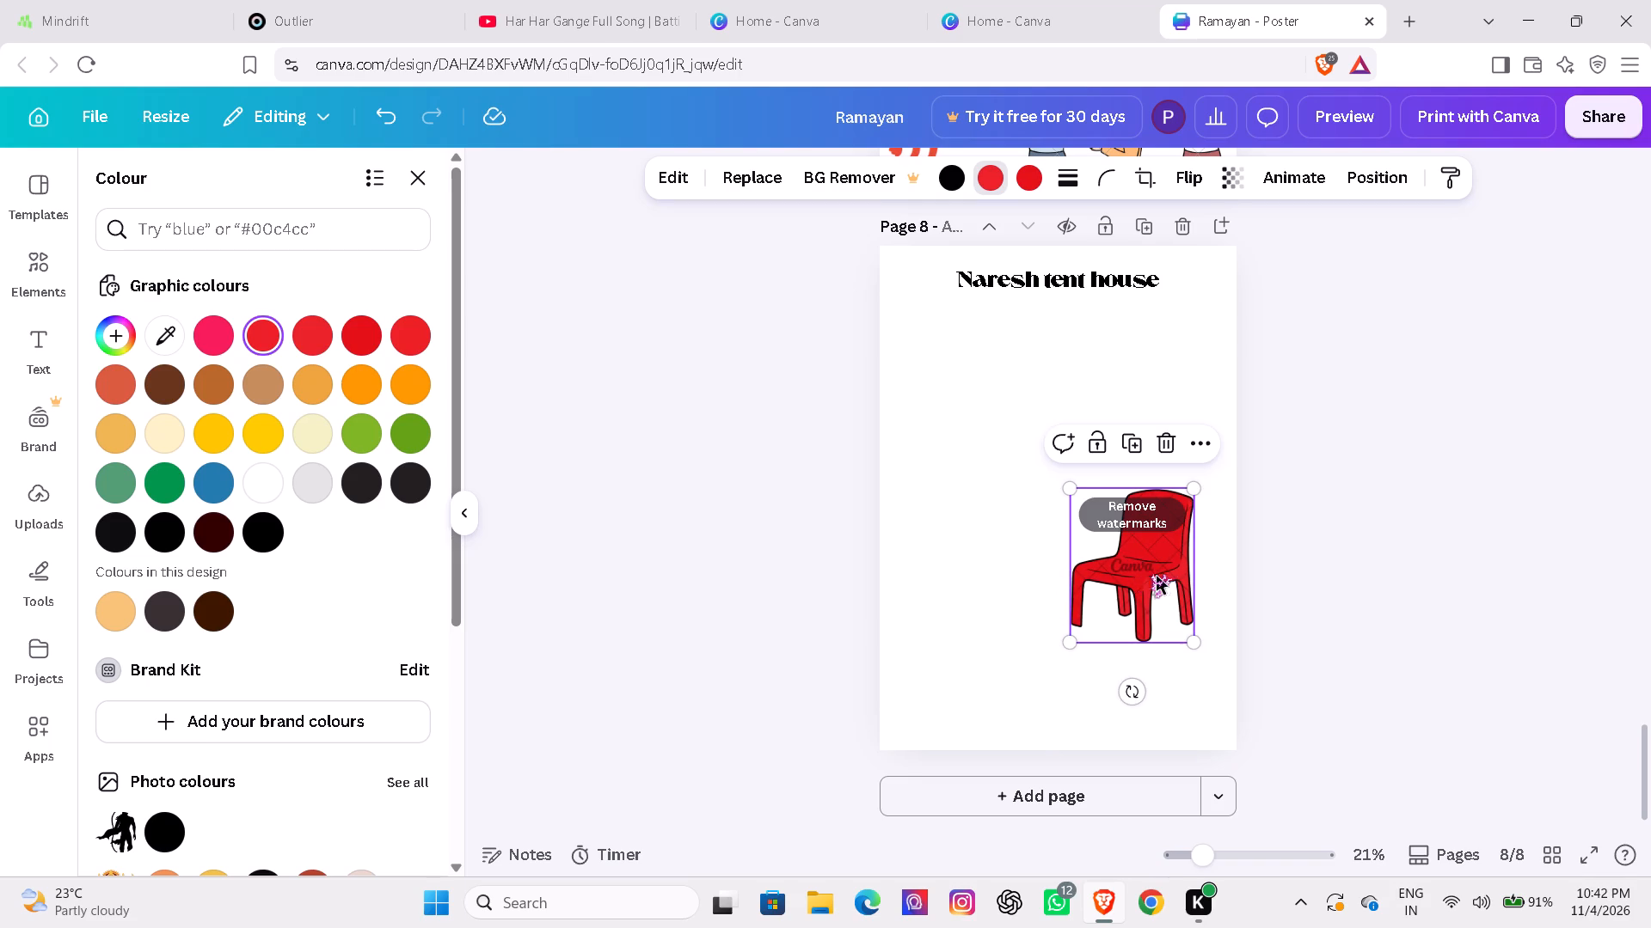
right_click_drag(1157, 576, 1156, 577)
left_click(1124, 571)
left_click(1124, 571)
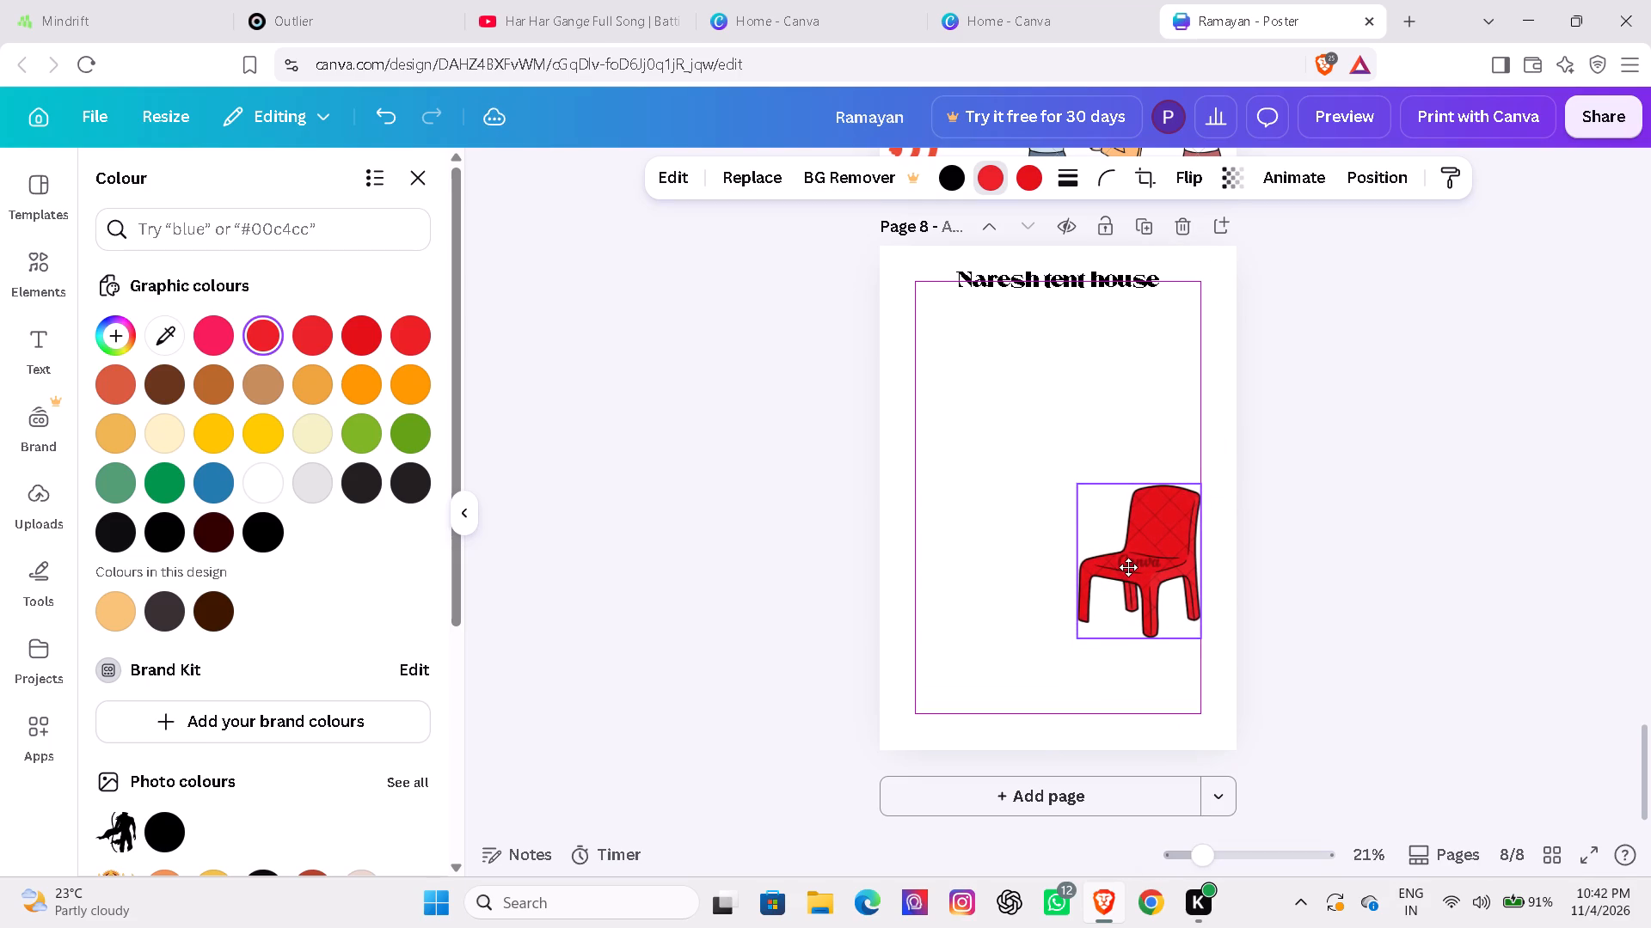
left_click(985, 589)
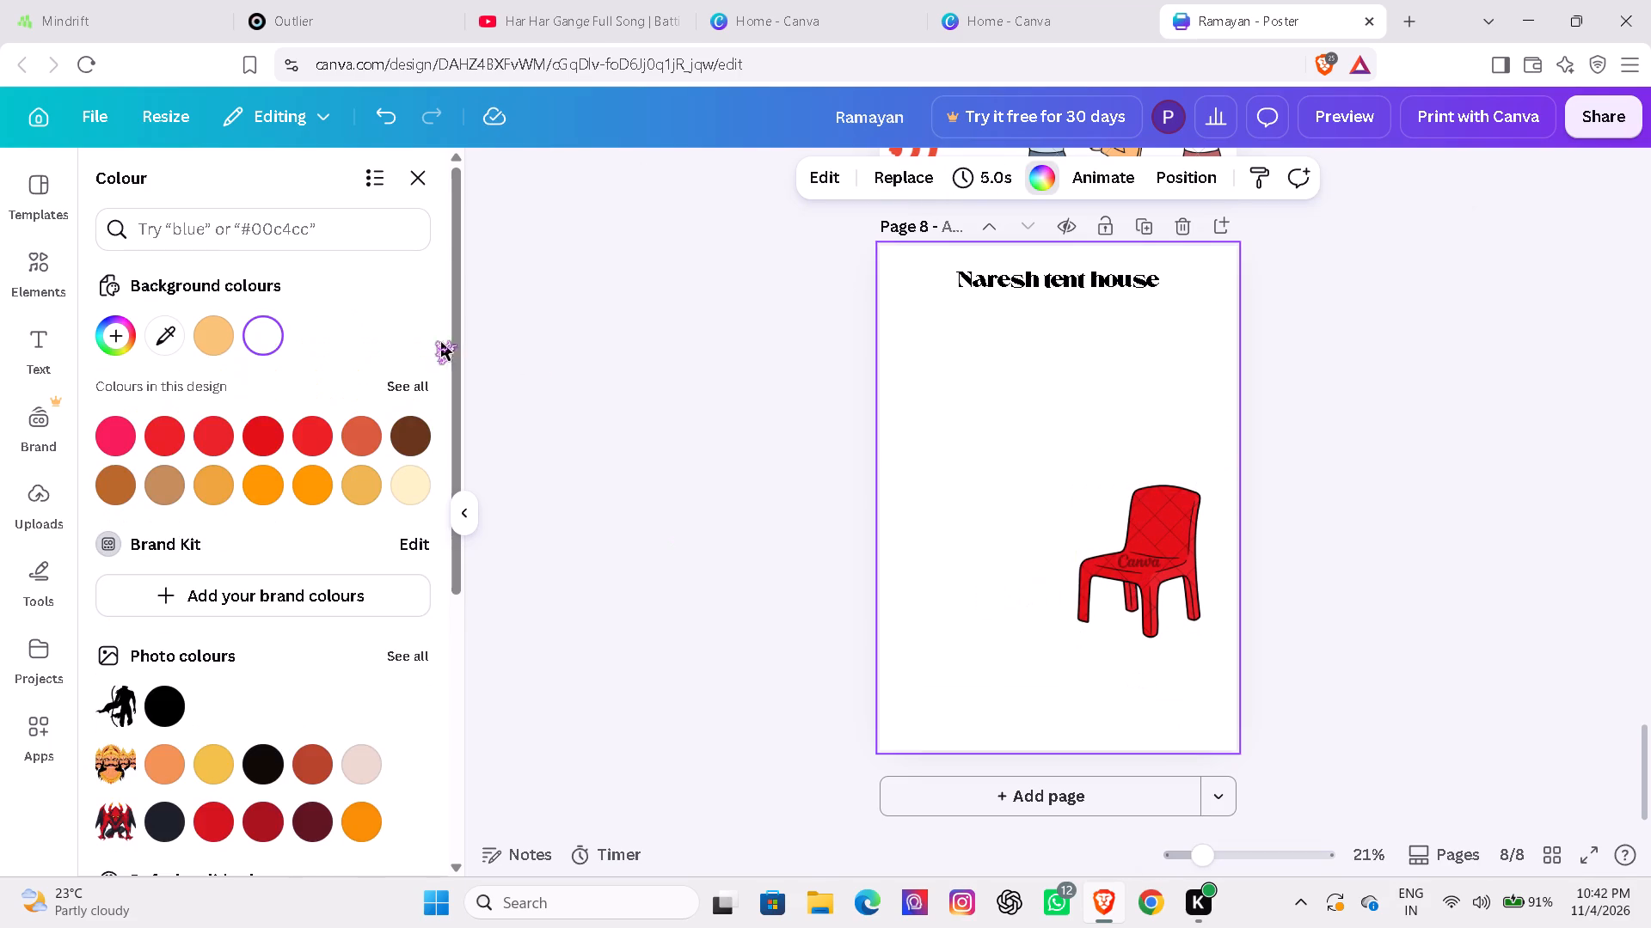
Start a colour search for the page 8 background.
left_click(144, 218)
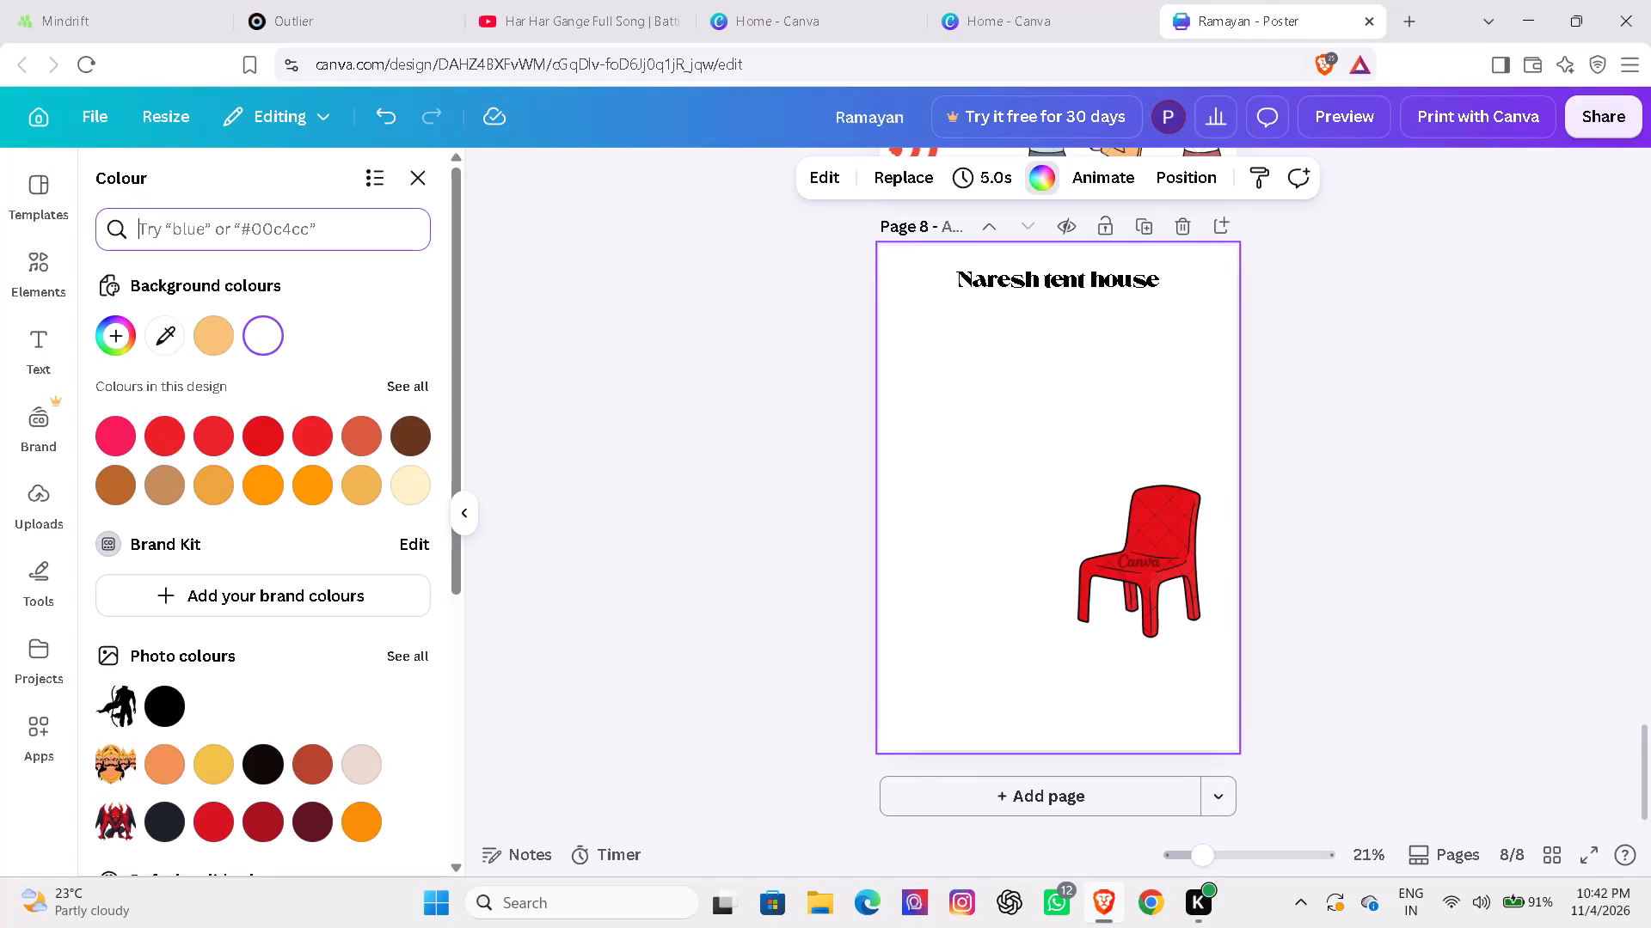
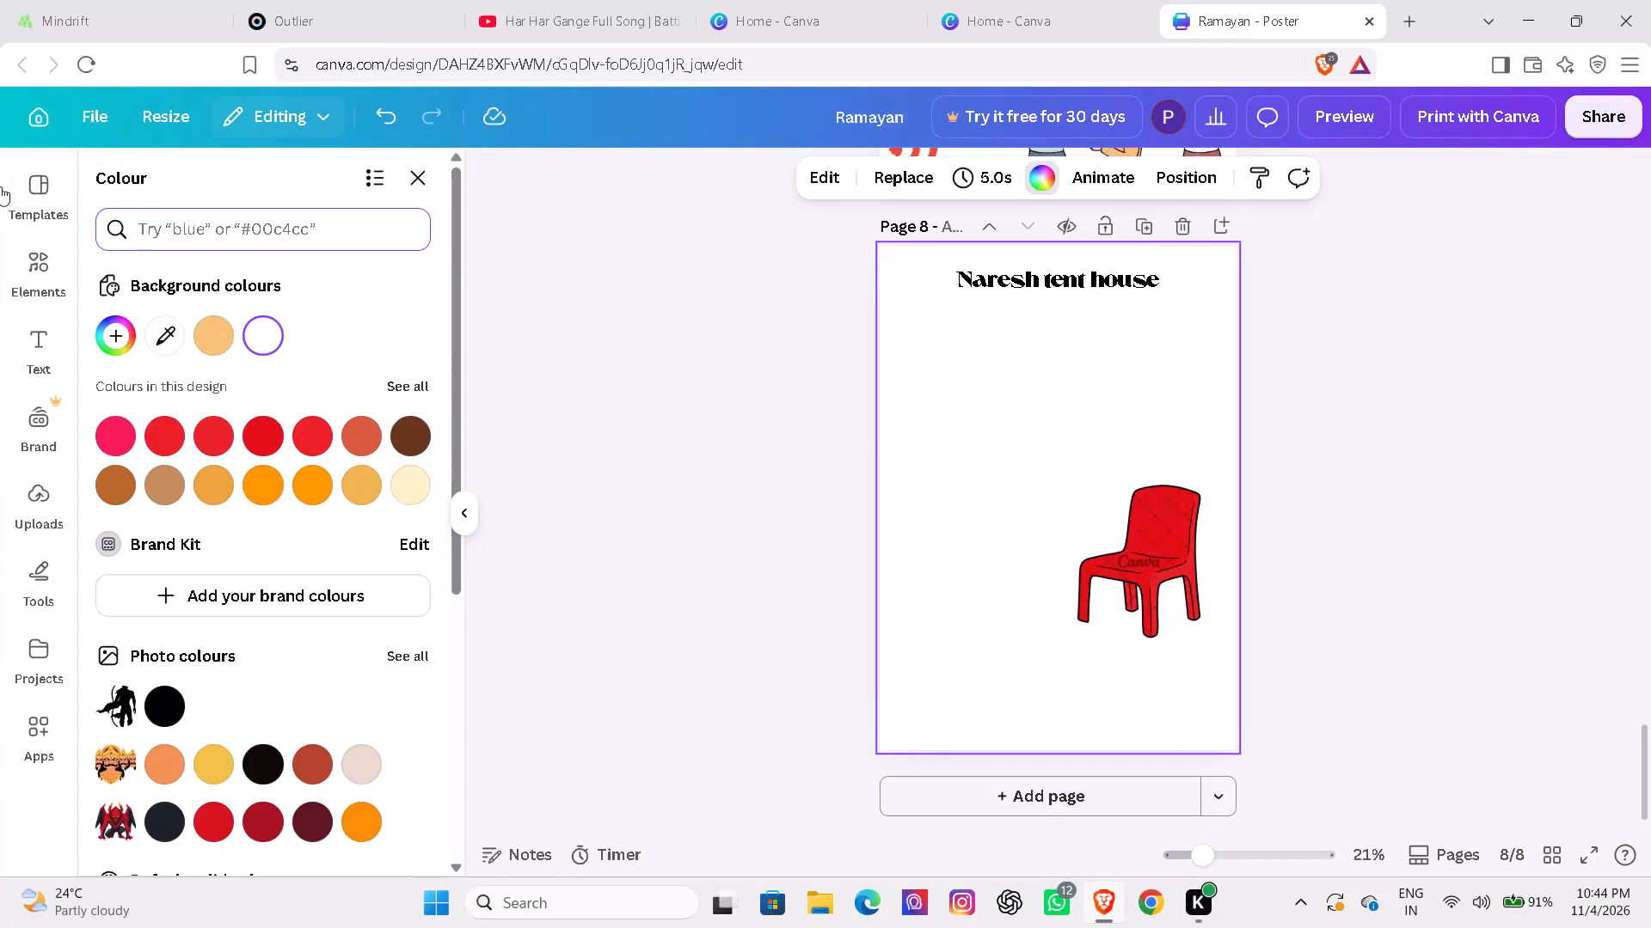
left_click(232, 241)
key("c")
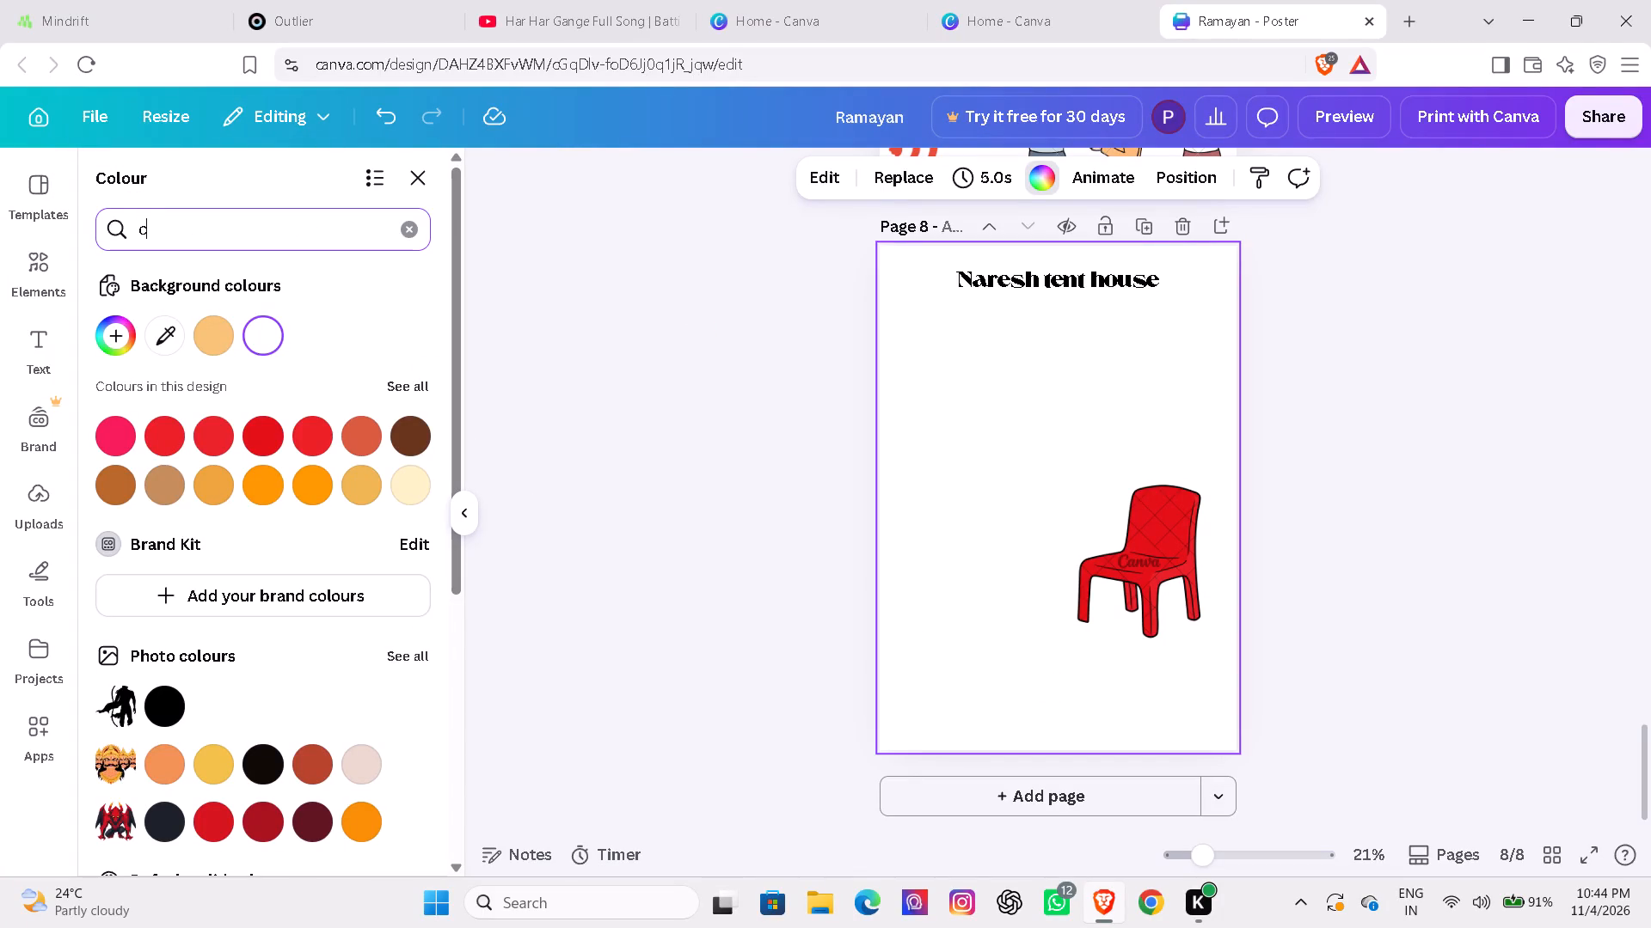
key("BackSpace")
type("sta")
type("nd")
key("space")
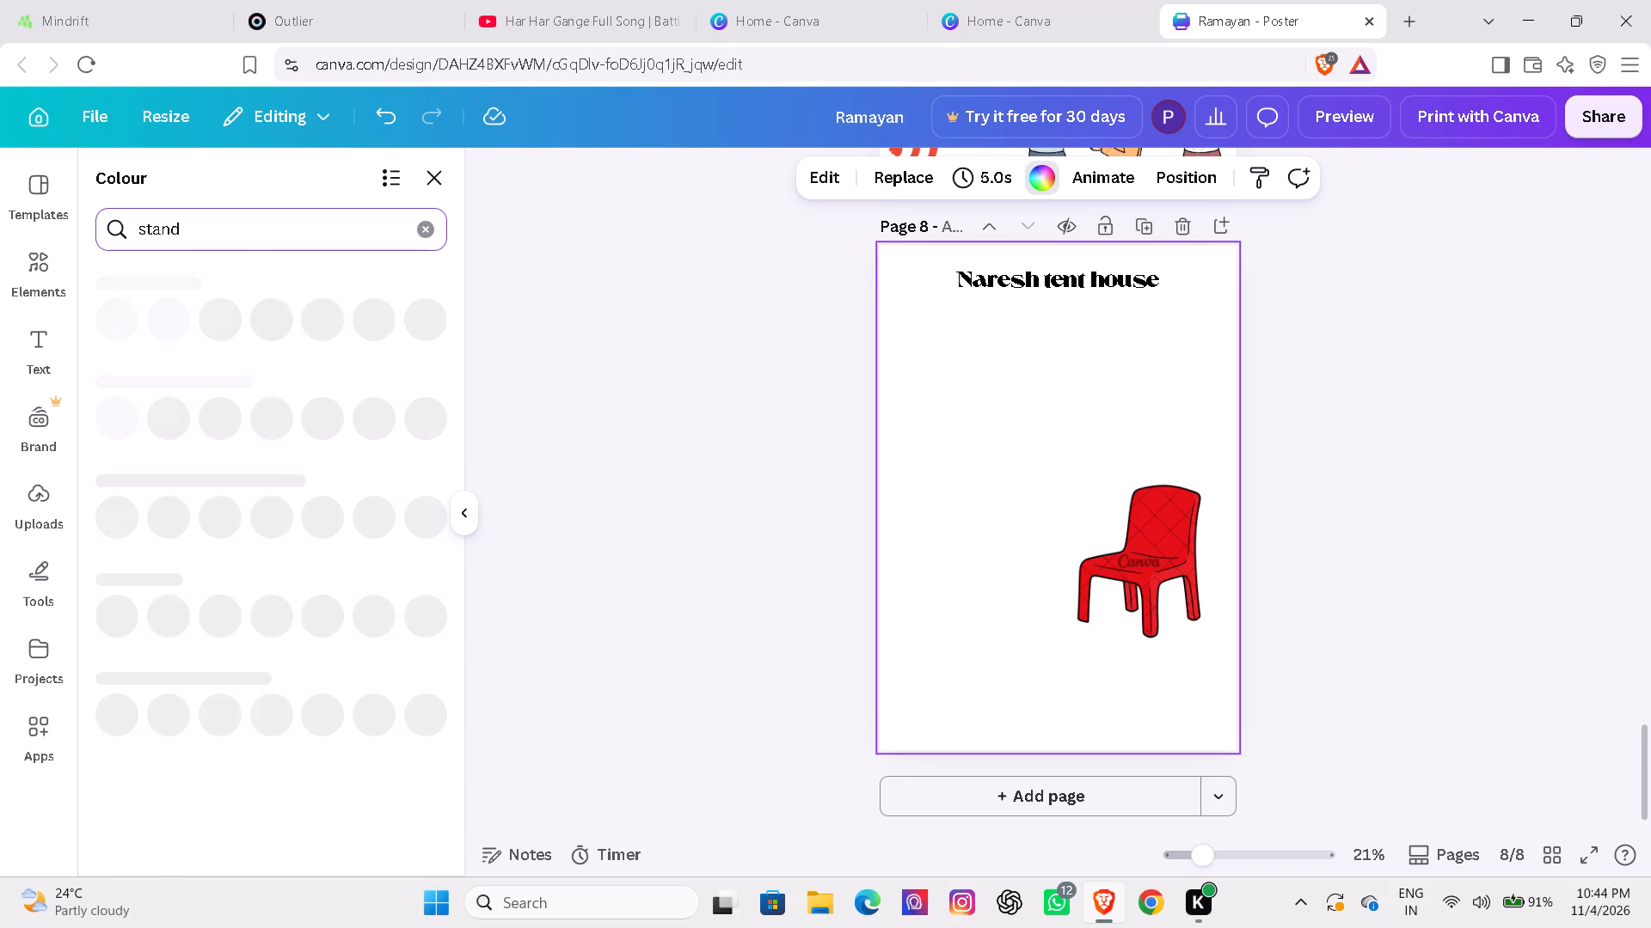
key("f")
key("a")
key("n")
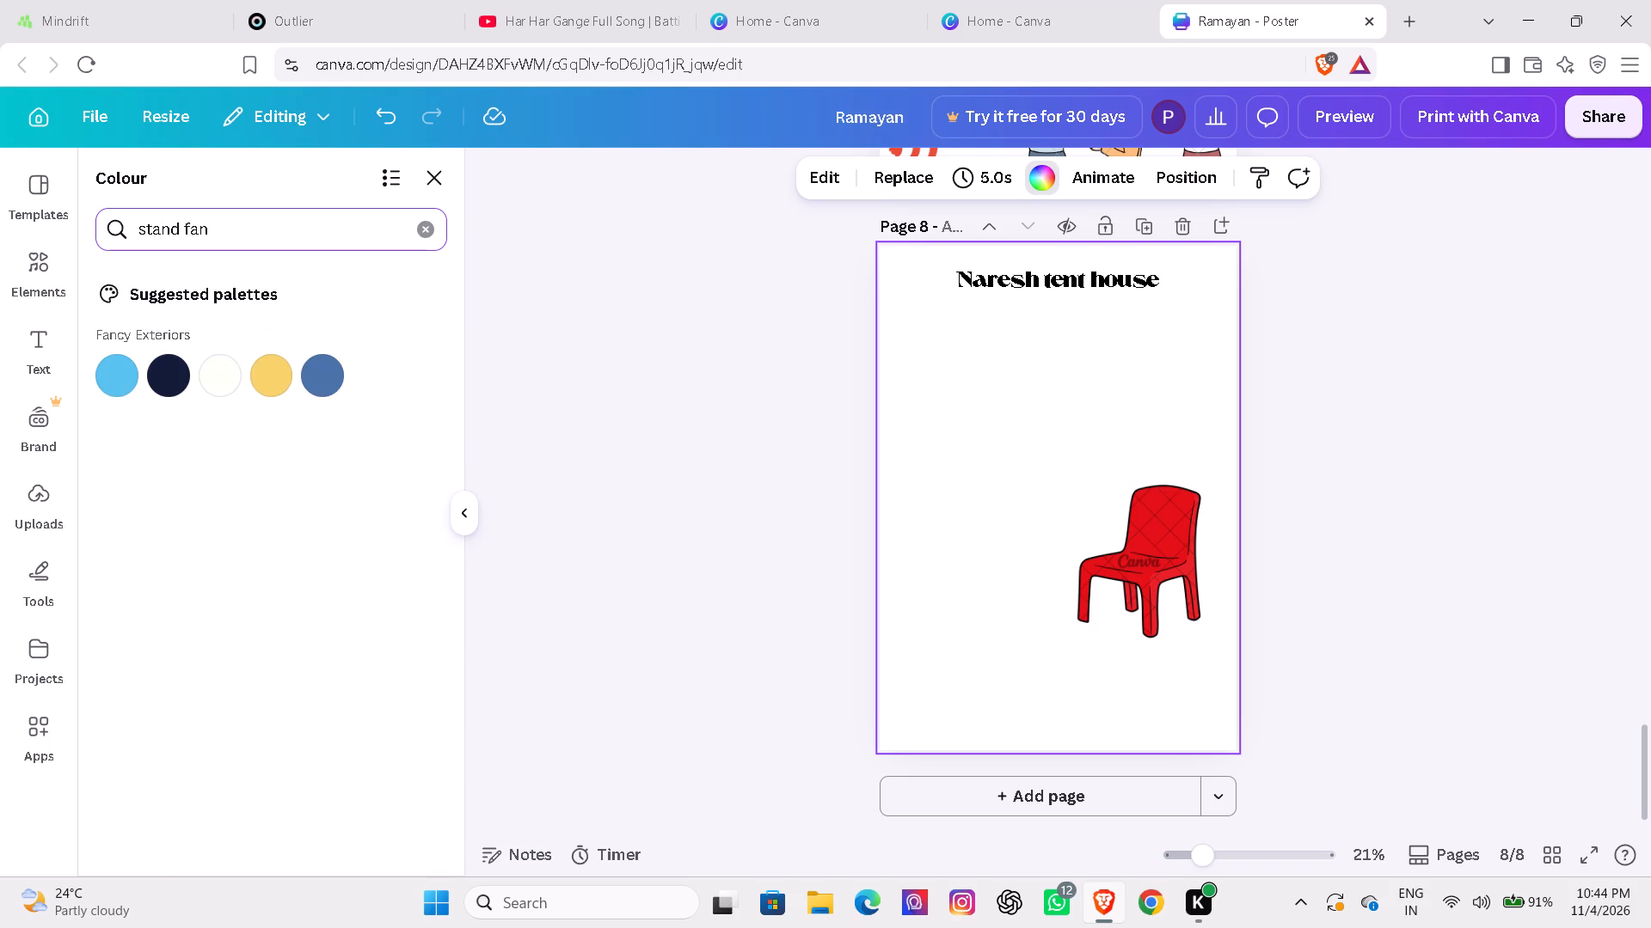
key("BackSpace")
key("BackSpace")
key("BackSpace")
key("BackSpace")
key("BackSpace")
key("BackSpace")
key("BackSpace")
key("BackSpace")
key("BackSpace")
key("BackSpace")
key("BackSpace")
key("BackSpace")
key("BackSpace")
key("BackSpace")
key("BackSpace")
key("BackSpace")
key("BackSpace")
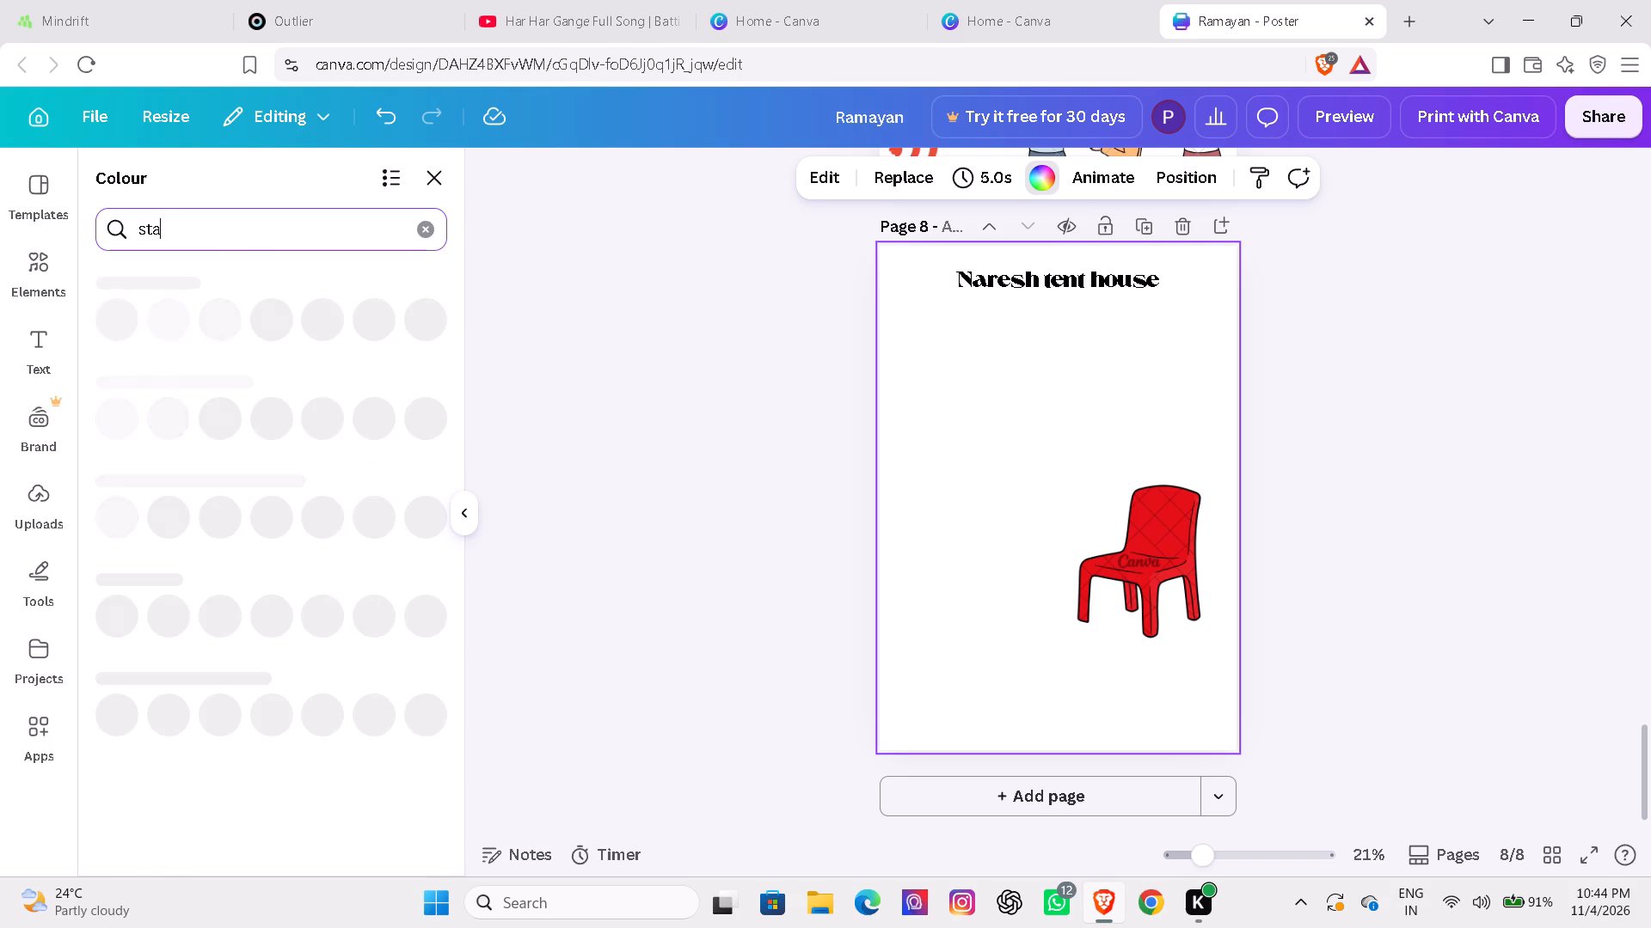
Search the element graphics for "stand fan", replacing the plastic chair search.
left_click(40, 261)
left_click(197, 213)
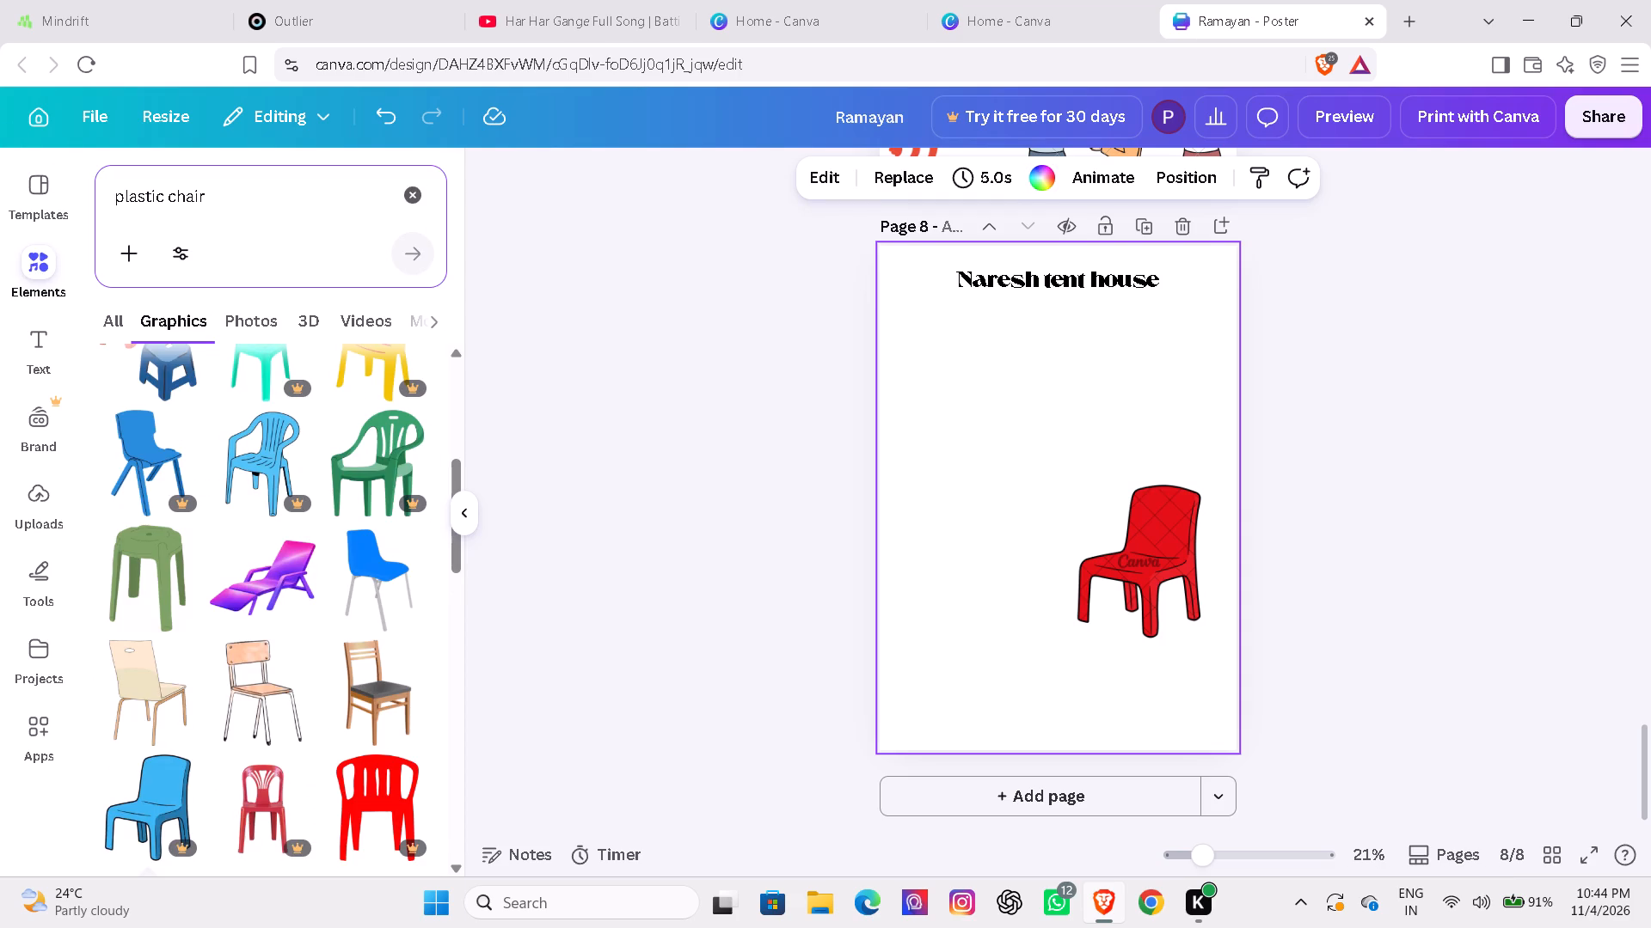
left_click(211, 199)
key("BackSpace")
key("BackSpace")
key("BackSpace")
key("BackSpace")
key("BackSpace")
key("BackSpace")
key("BackSpace")
key("BackSpace")
key("BackSpace")
key("BackSpace")
key("BackSpace")
key("BackSpace")
key("BackSpace")
key("BackSpace")
key("BackSpace")
key("BackSpace")
key("BackSpace")
key("BackSpace")
key("BackSpace")
key("BackSpace")
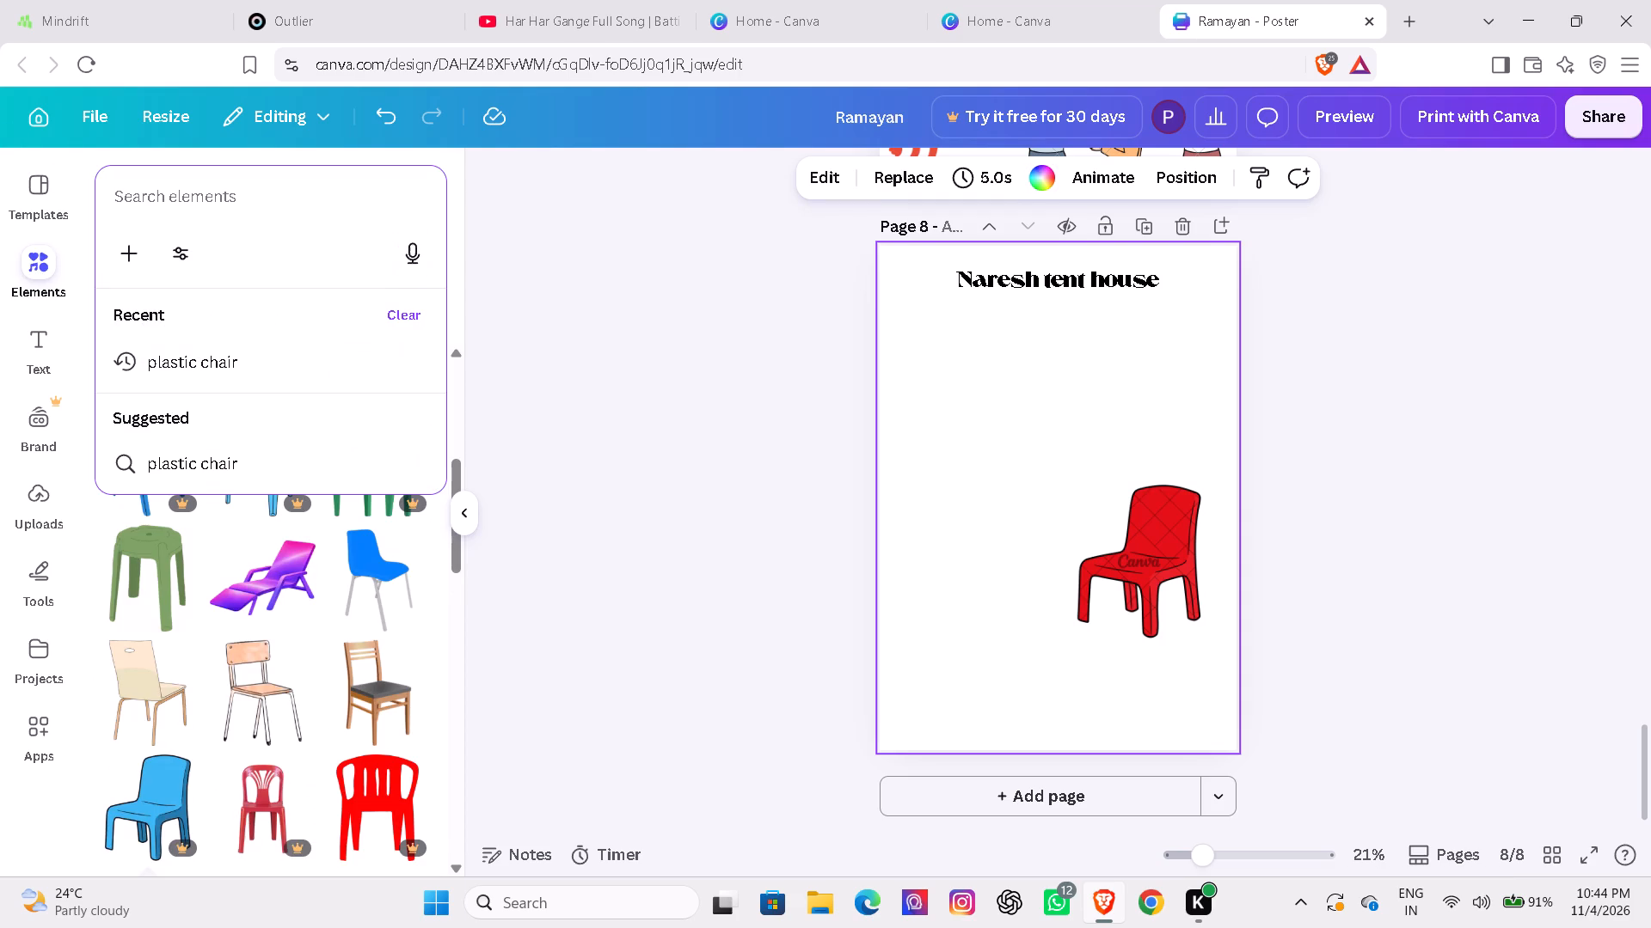
key("s")
key("t")
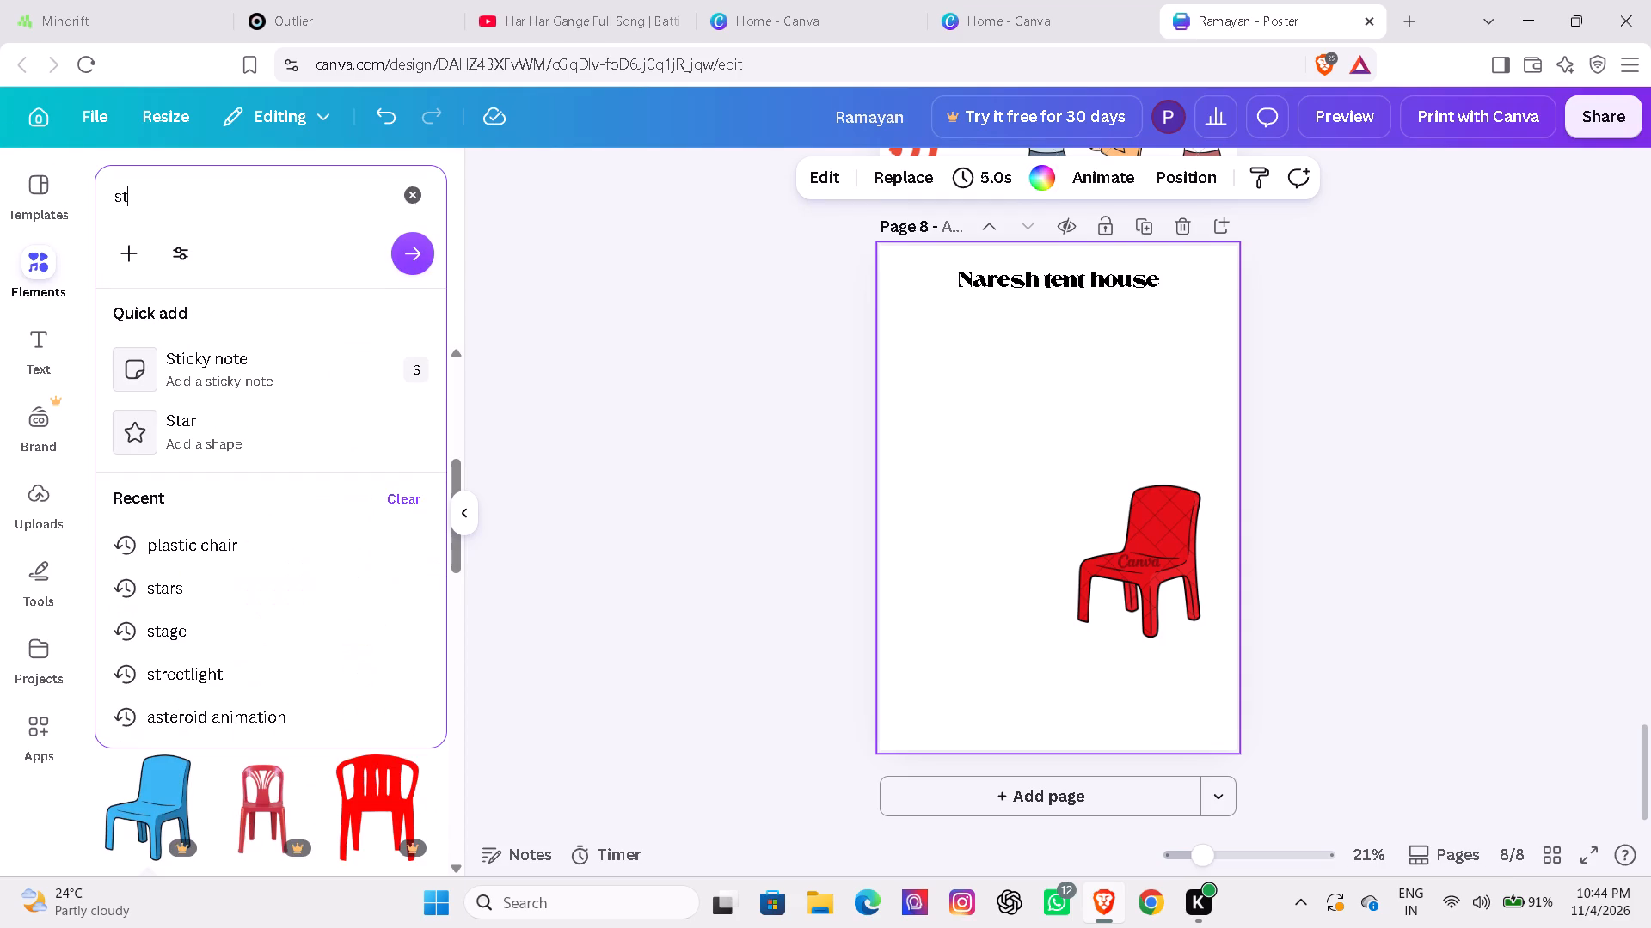
key("a")
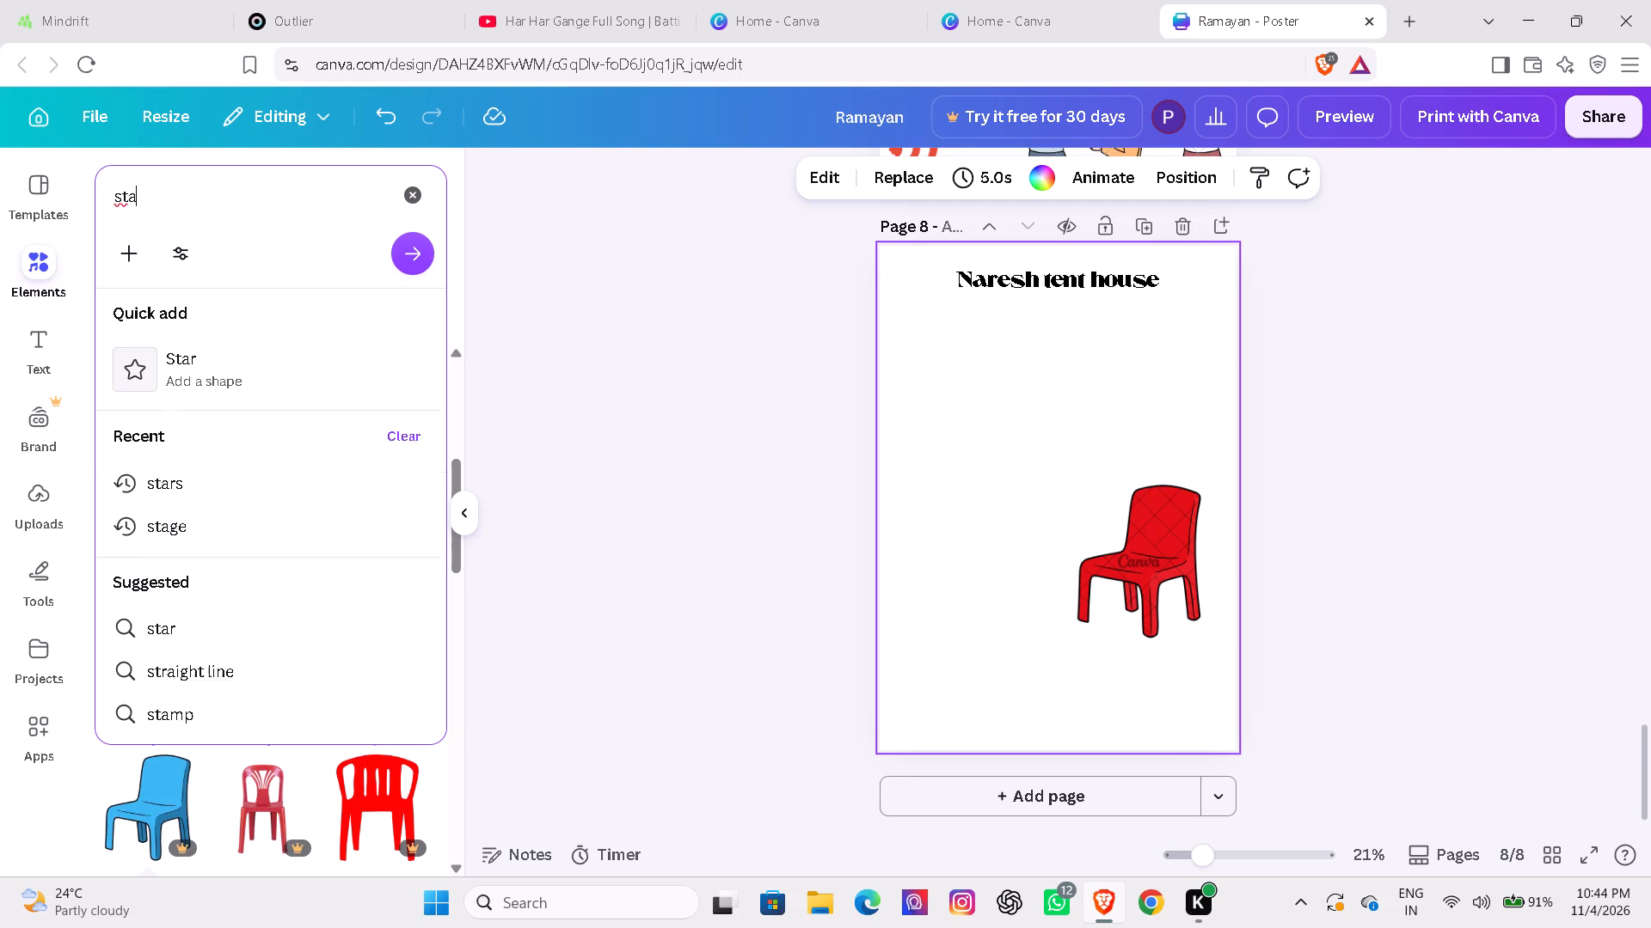
type("nd")
key("space")
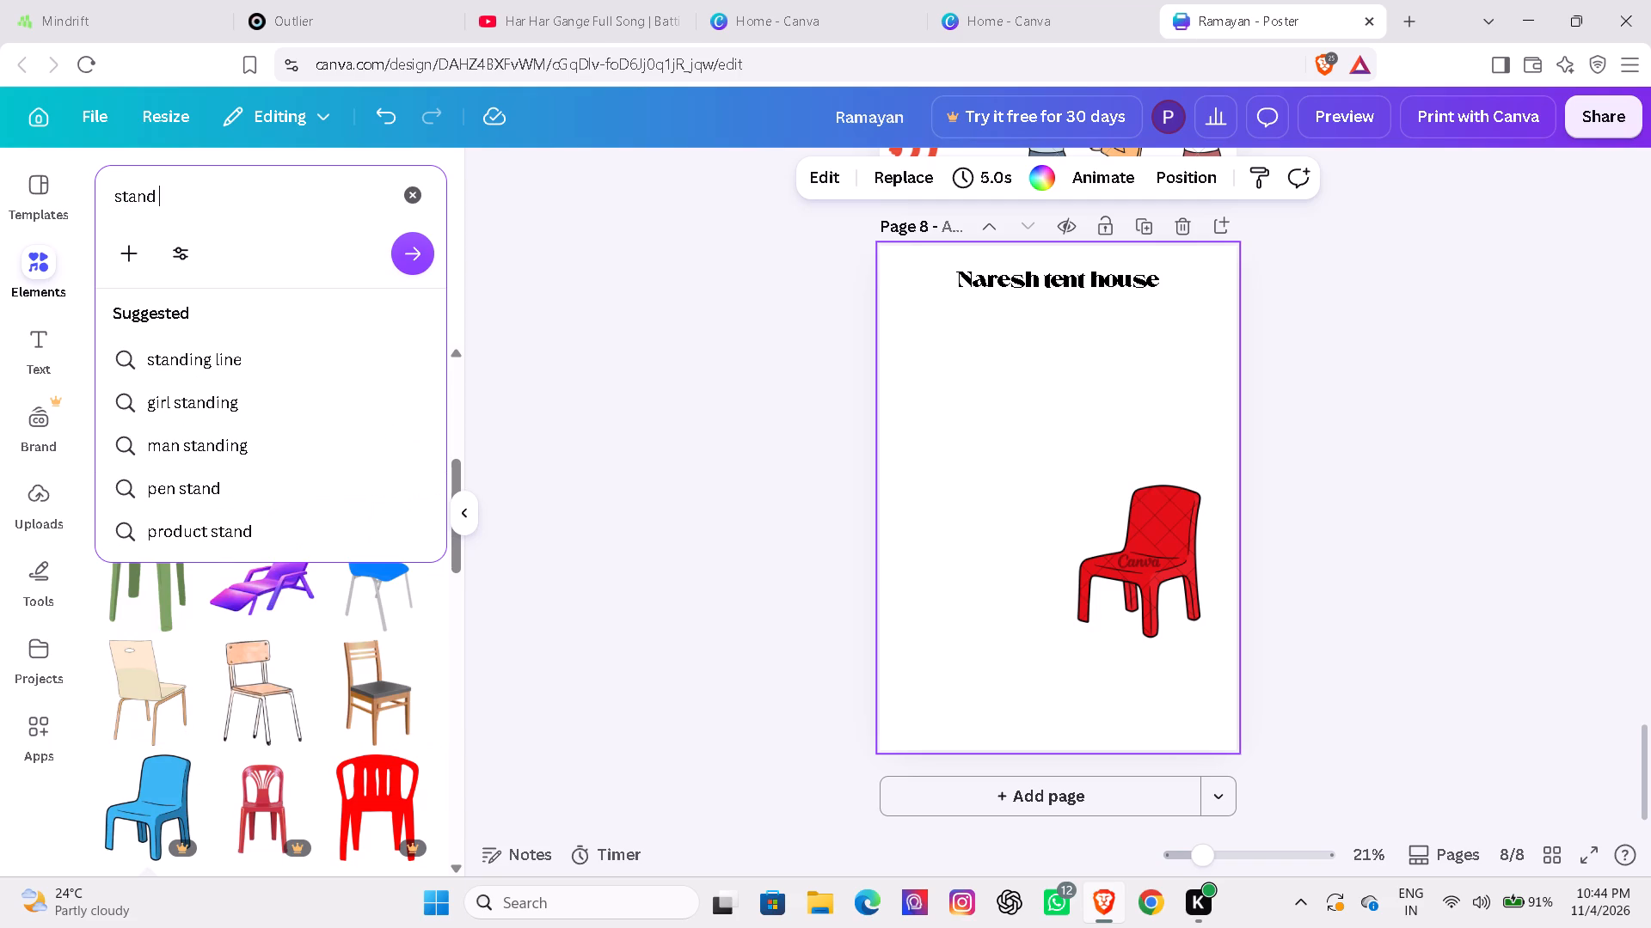
key("f")
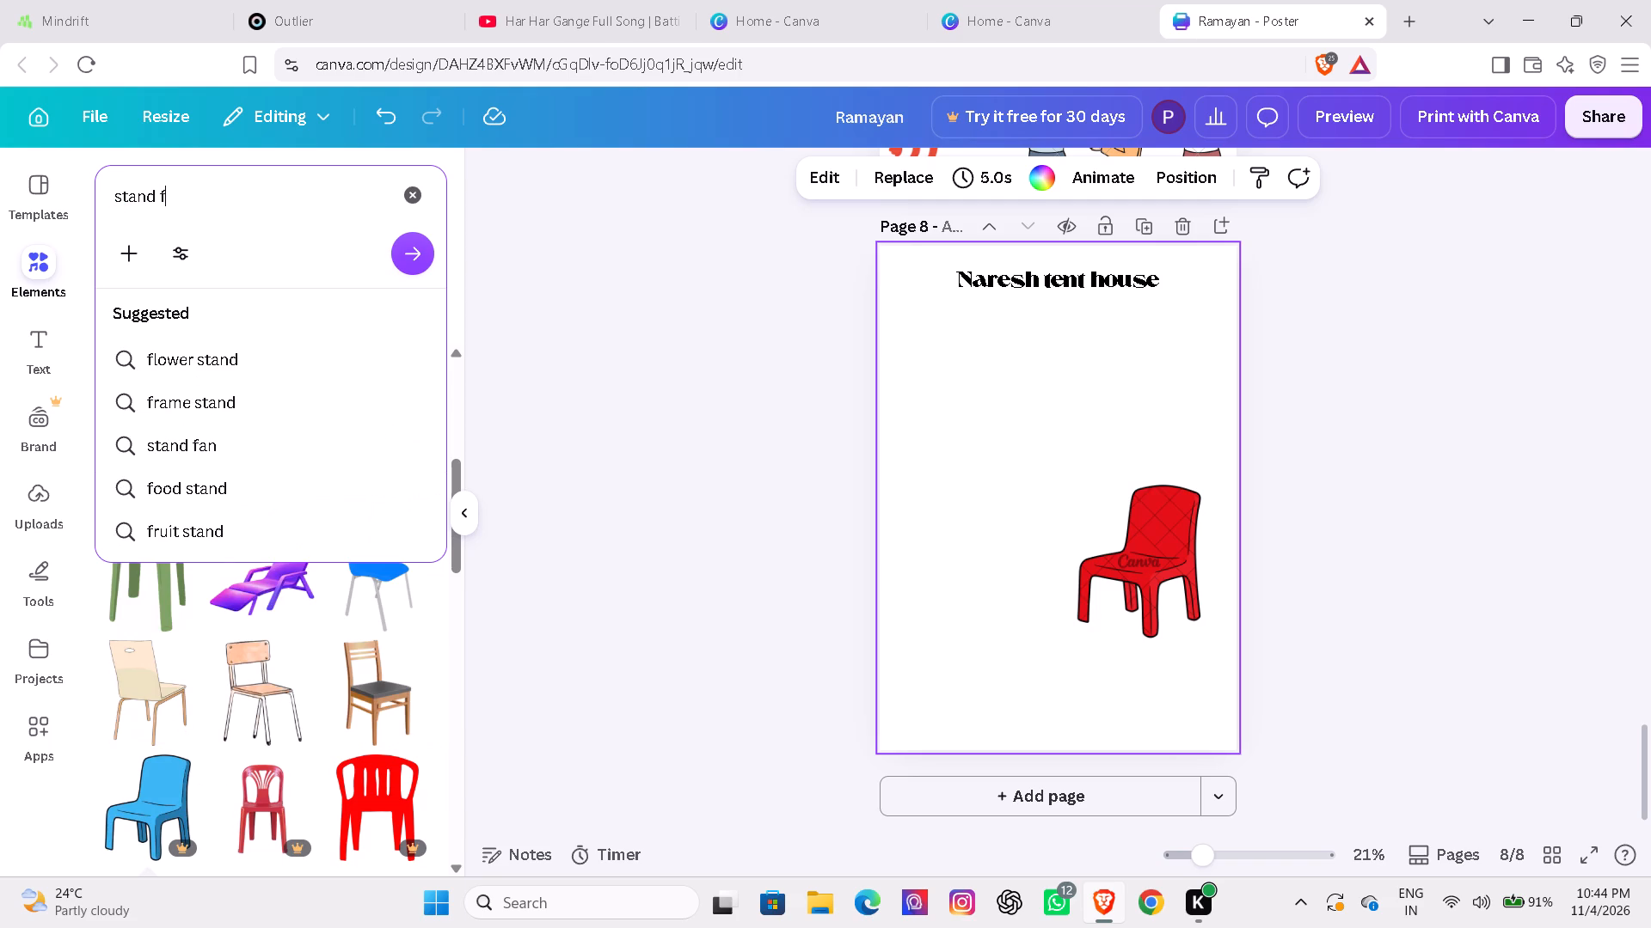
key("a")
key("n")
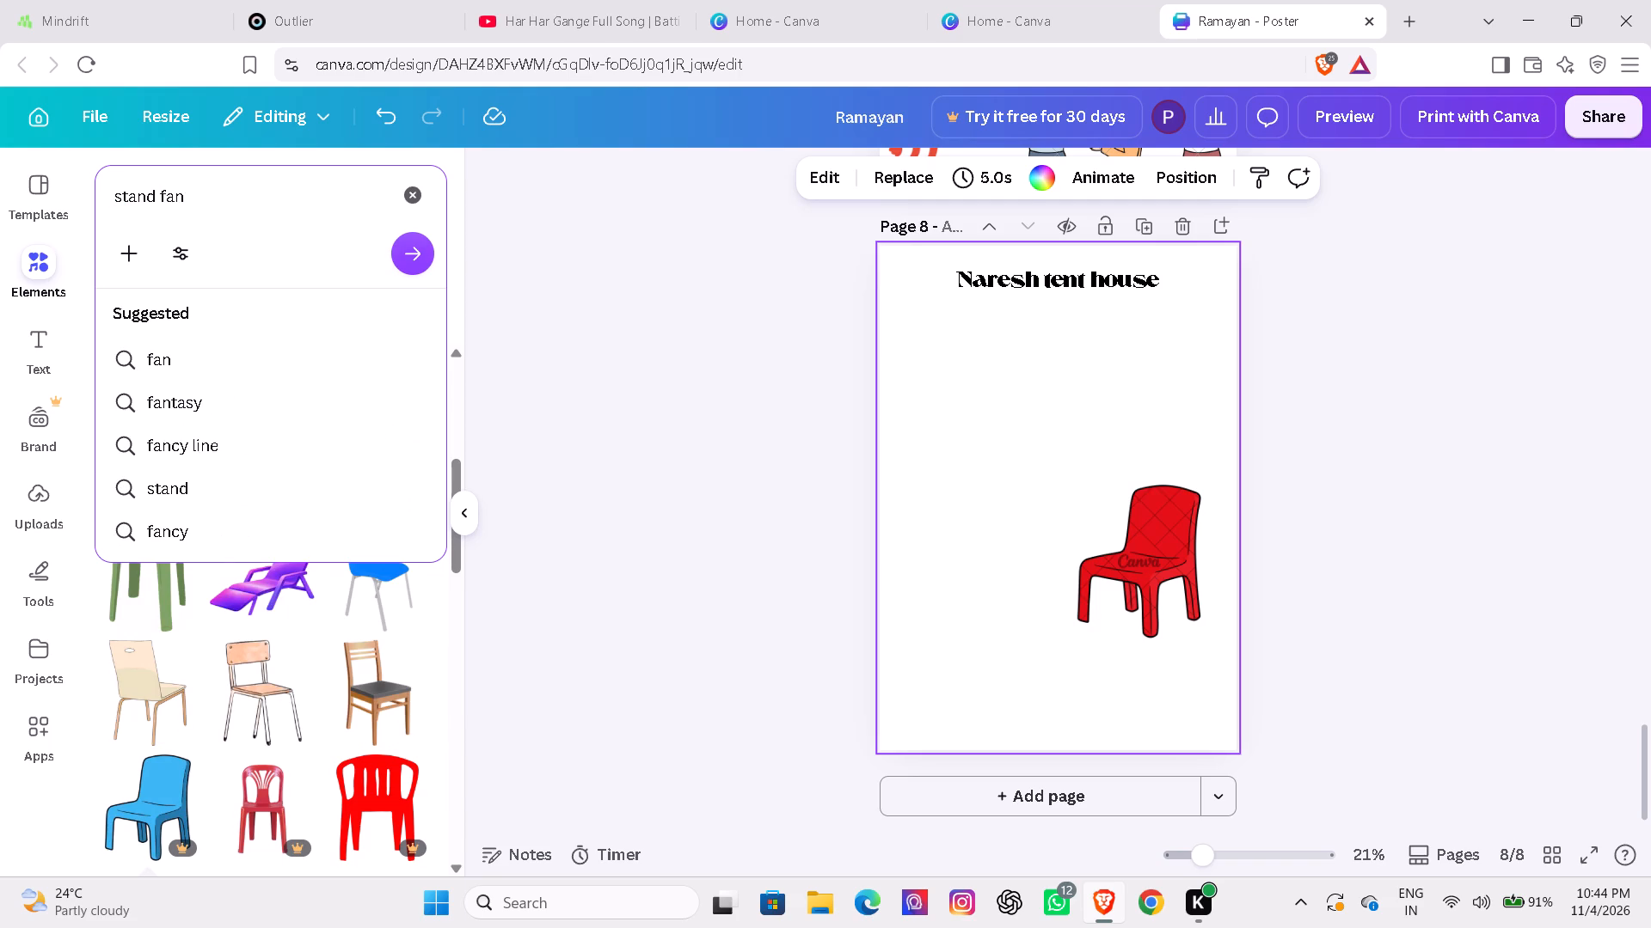
key("Return")
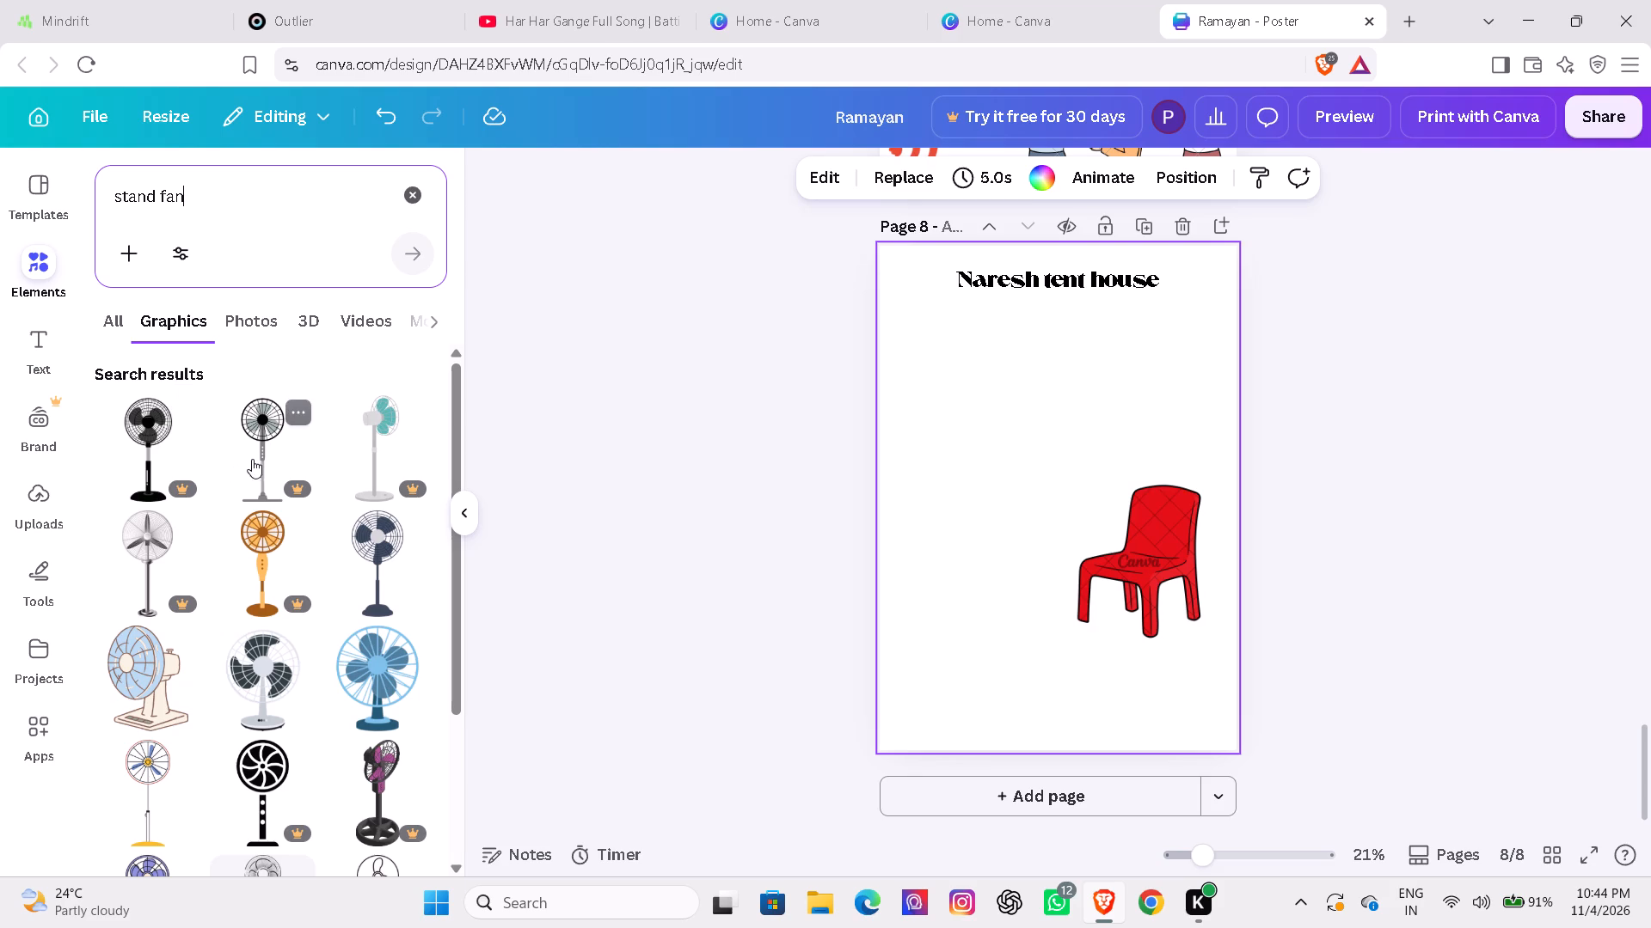
Add the black stand fan graphic to page 8 and place it just left of the red chair.
left_click_drag(449, 609, 438, 659)
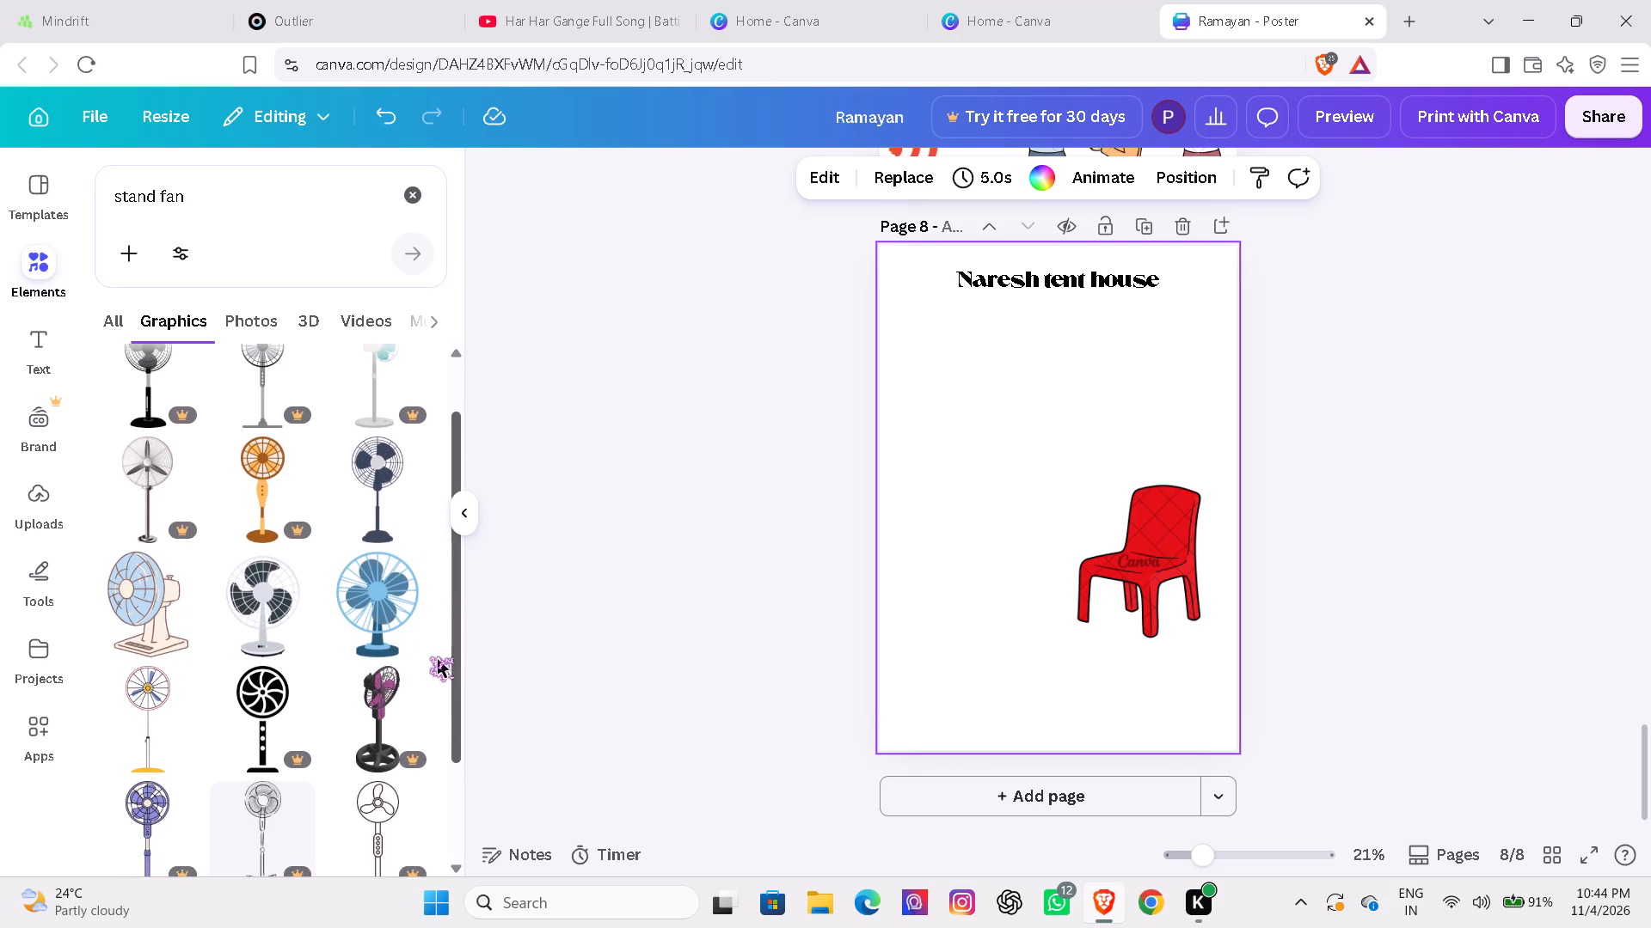
left_click_drag(438, 659, 452, 726)
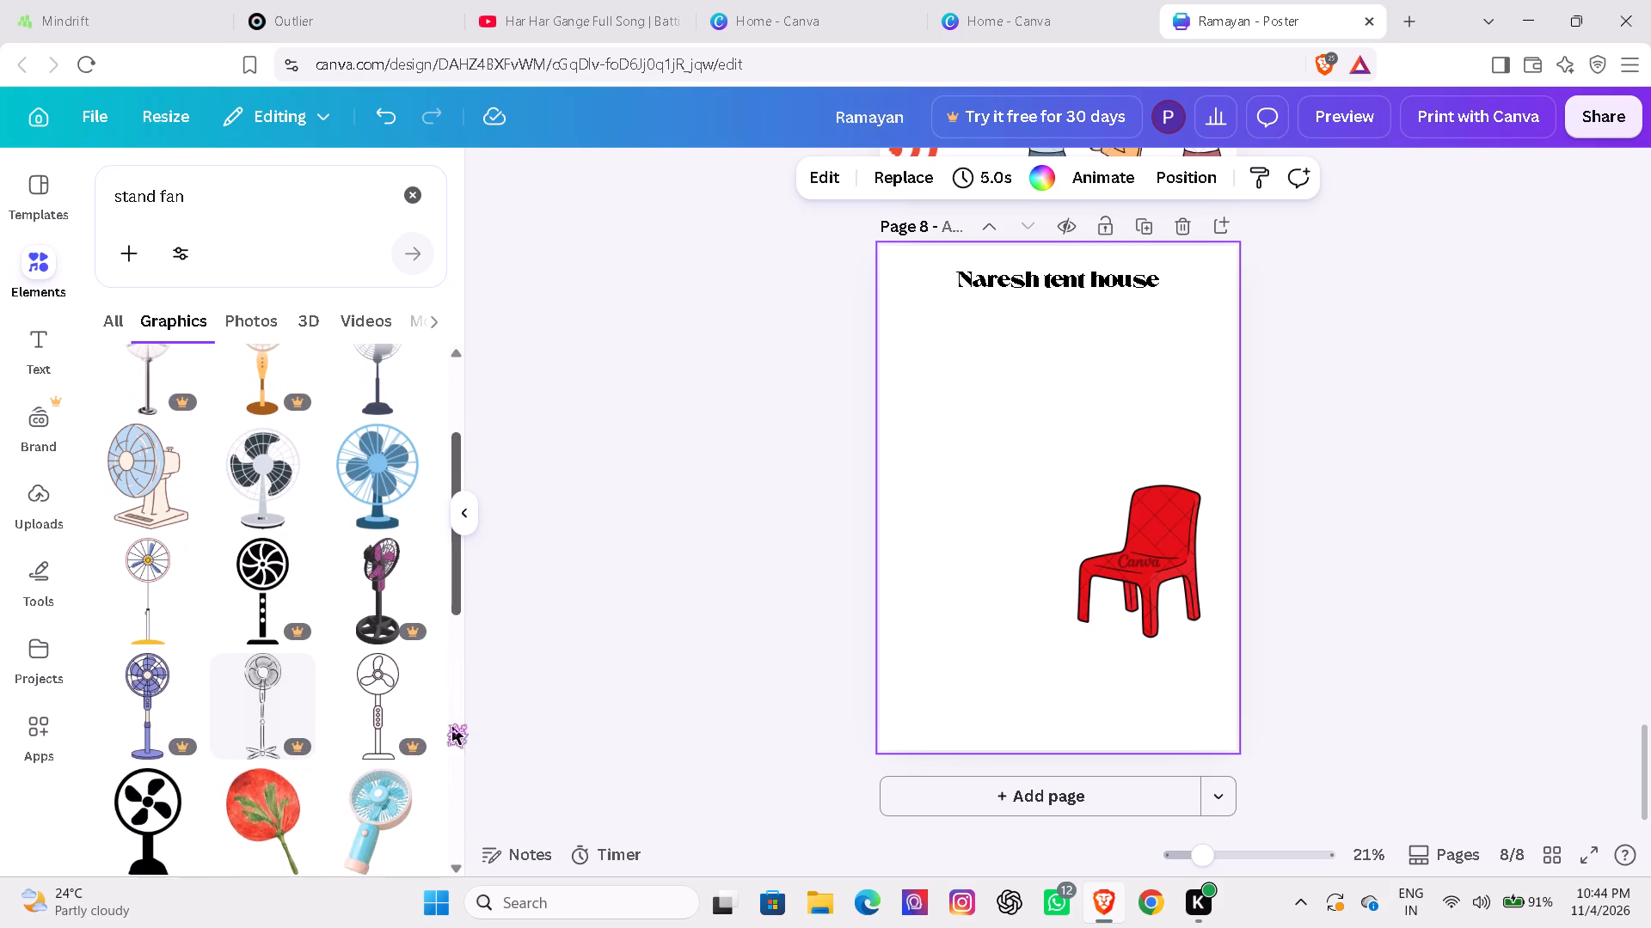
left_click_drag(452, 726, 456, 575)
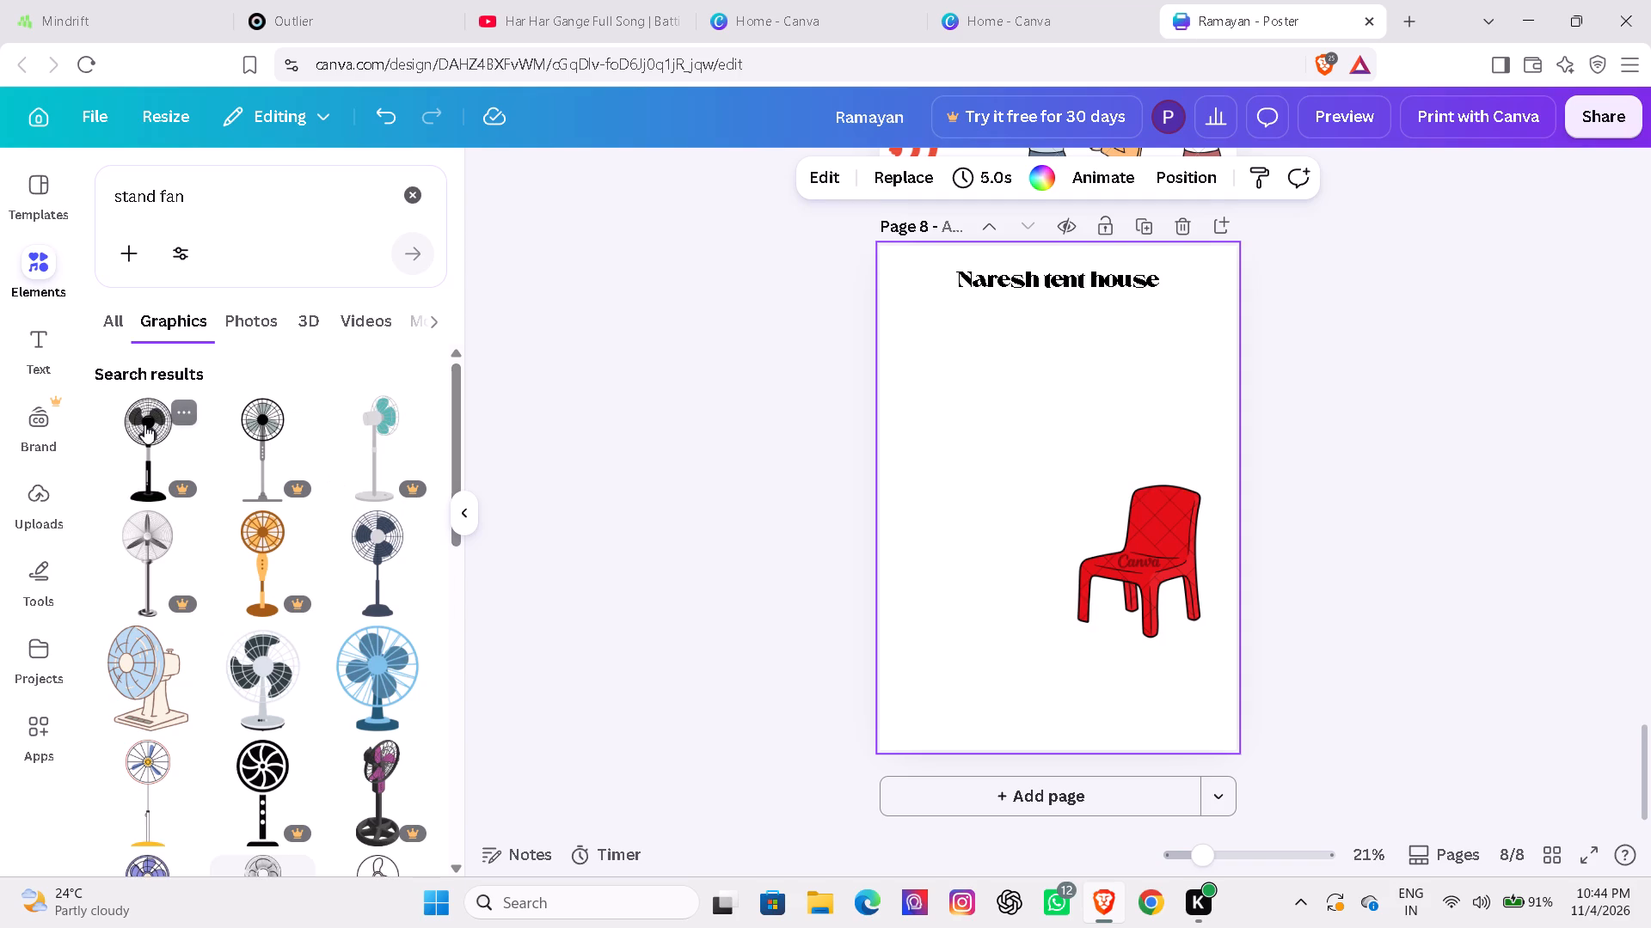
left_click(144, 424)
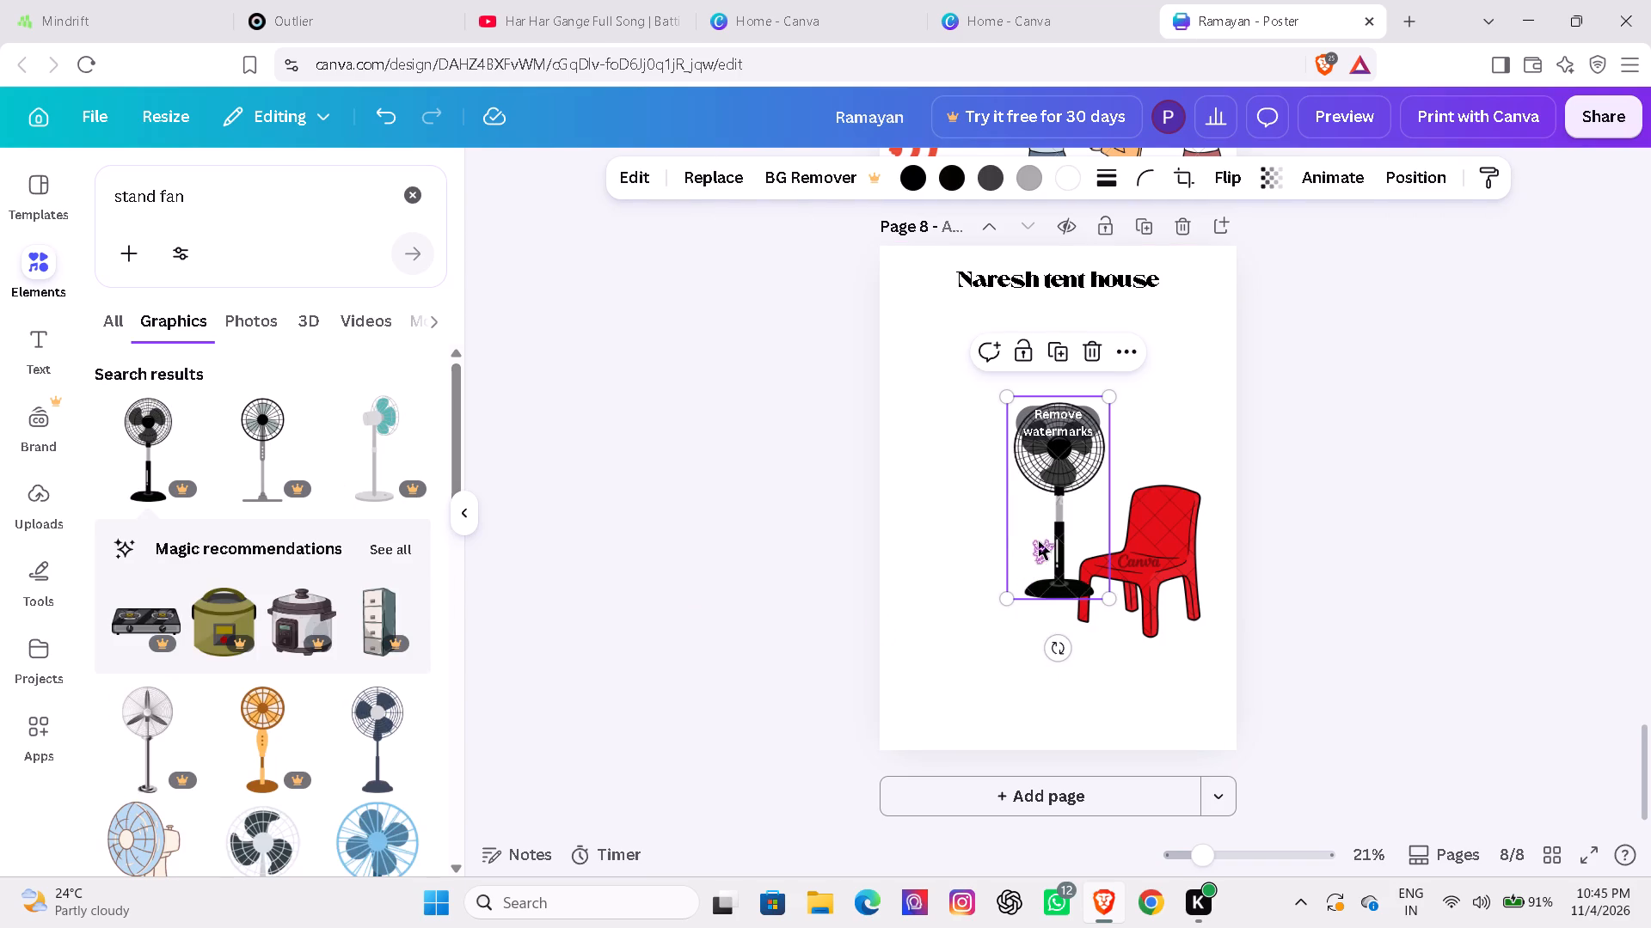
left_click_drag(1038, 541, 1021, 571)
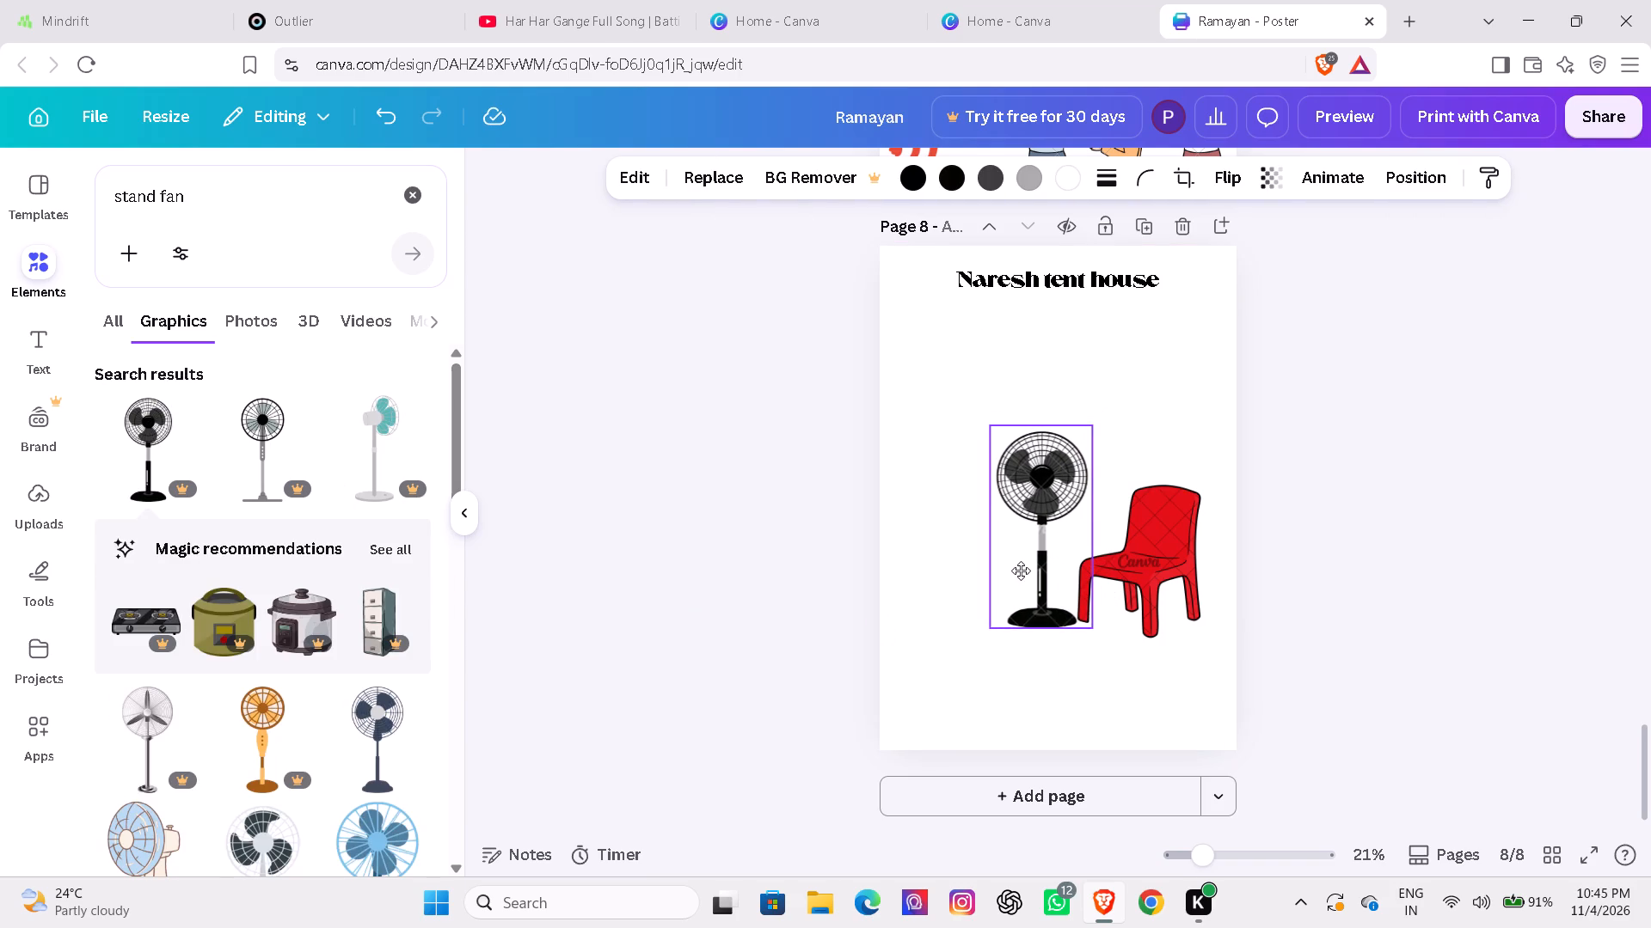
left_click_drag(1021, 571, 1021, 567)
left_click(1413, 644)
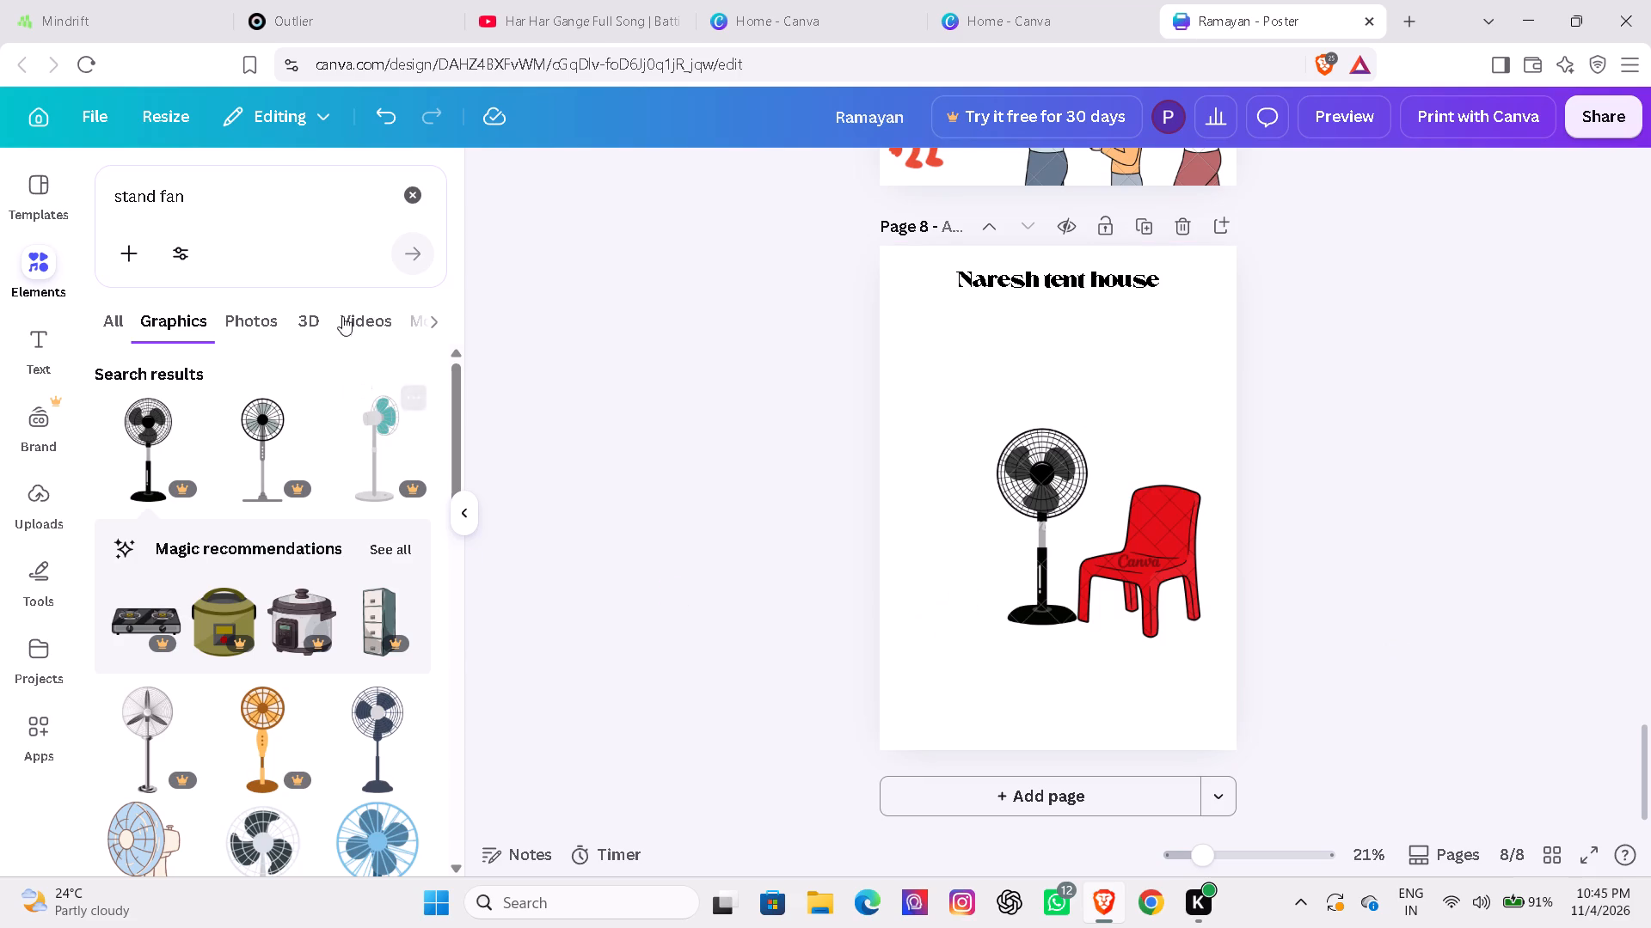
Search the element graphics for "matress" in place of the stand fan search.
left_click(292, 216)
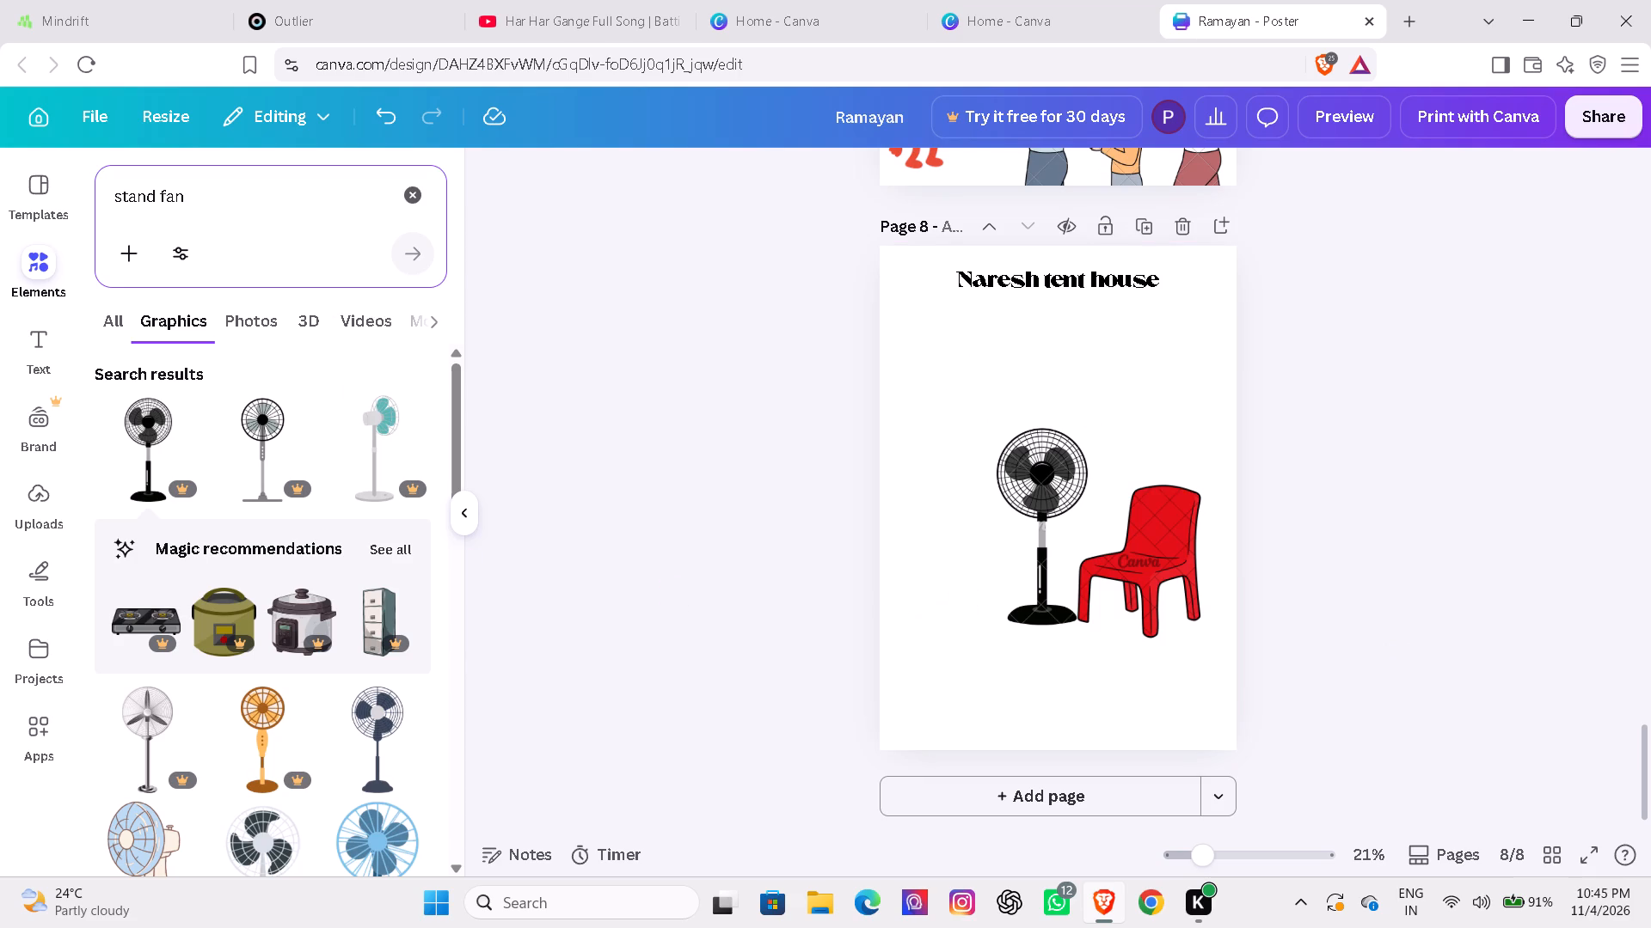
left_click(224, 214)
left_click(212, 195)
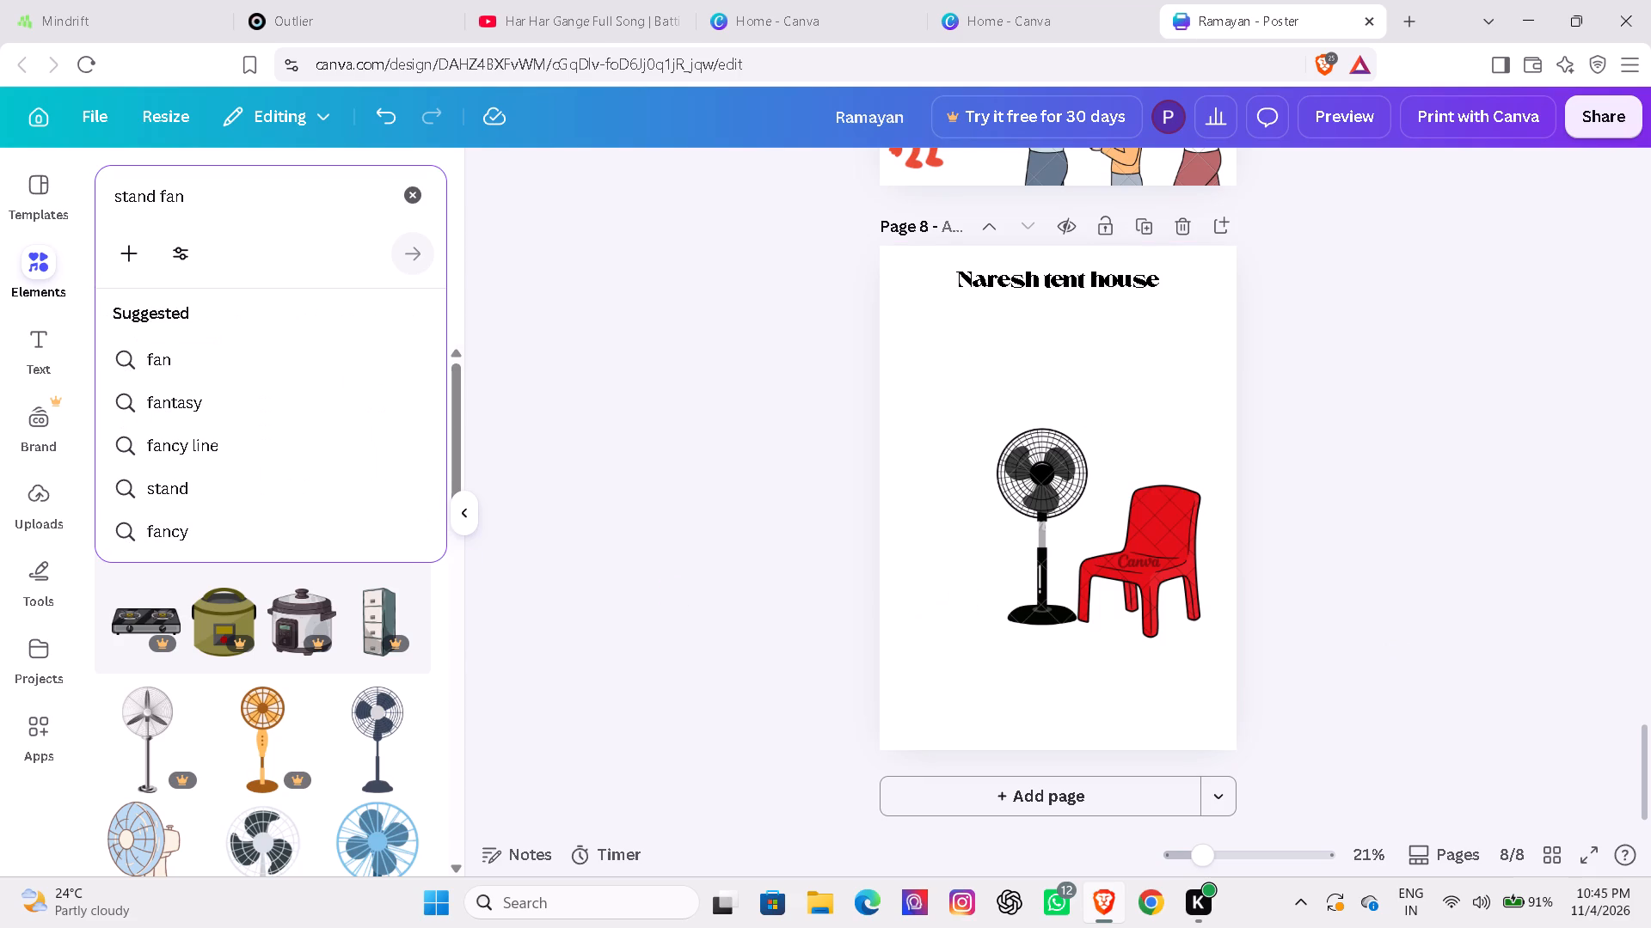
key("BackSpace")
key("BackSpace")
key("BackSpace")
key("BackSpace")
key("BackSpace")
key("BackSpace")
key("BackSpace")
key("BackSpace")
key("BackSpace")
key("BackSpace")
key("BackSpace")
key("BackSpace")
key("BackSpace")
key("BackSpace")
key("BackSpace")
key("BackSpace")
key("BackSpace")
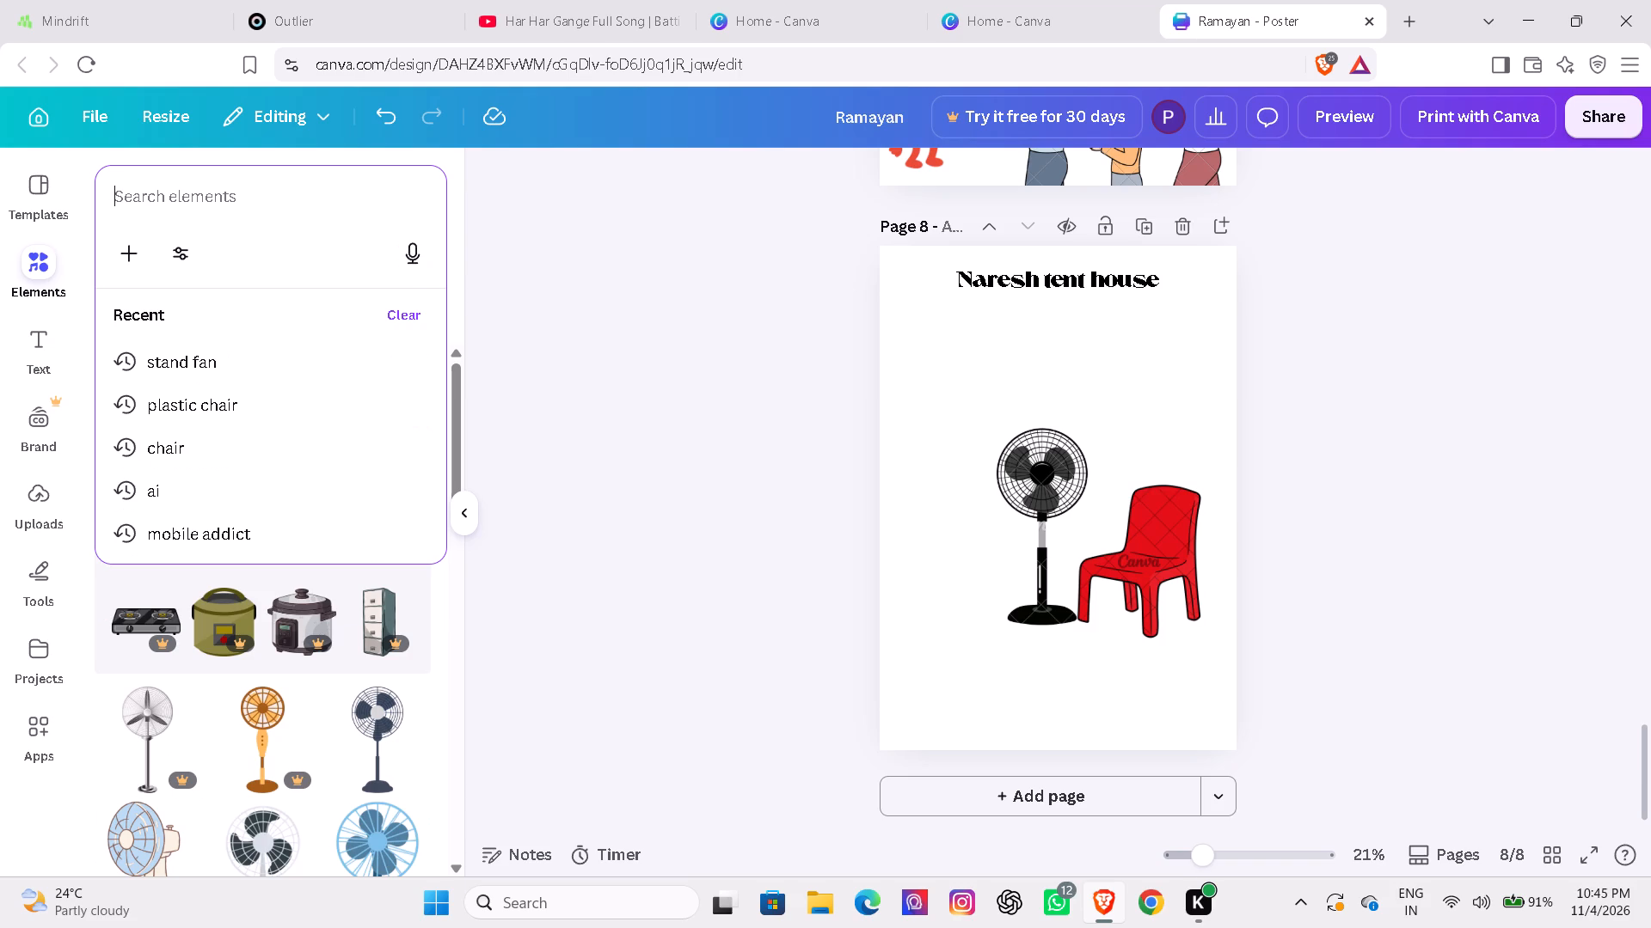
key("m")
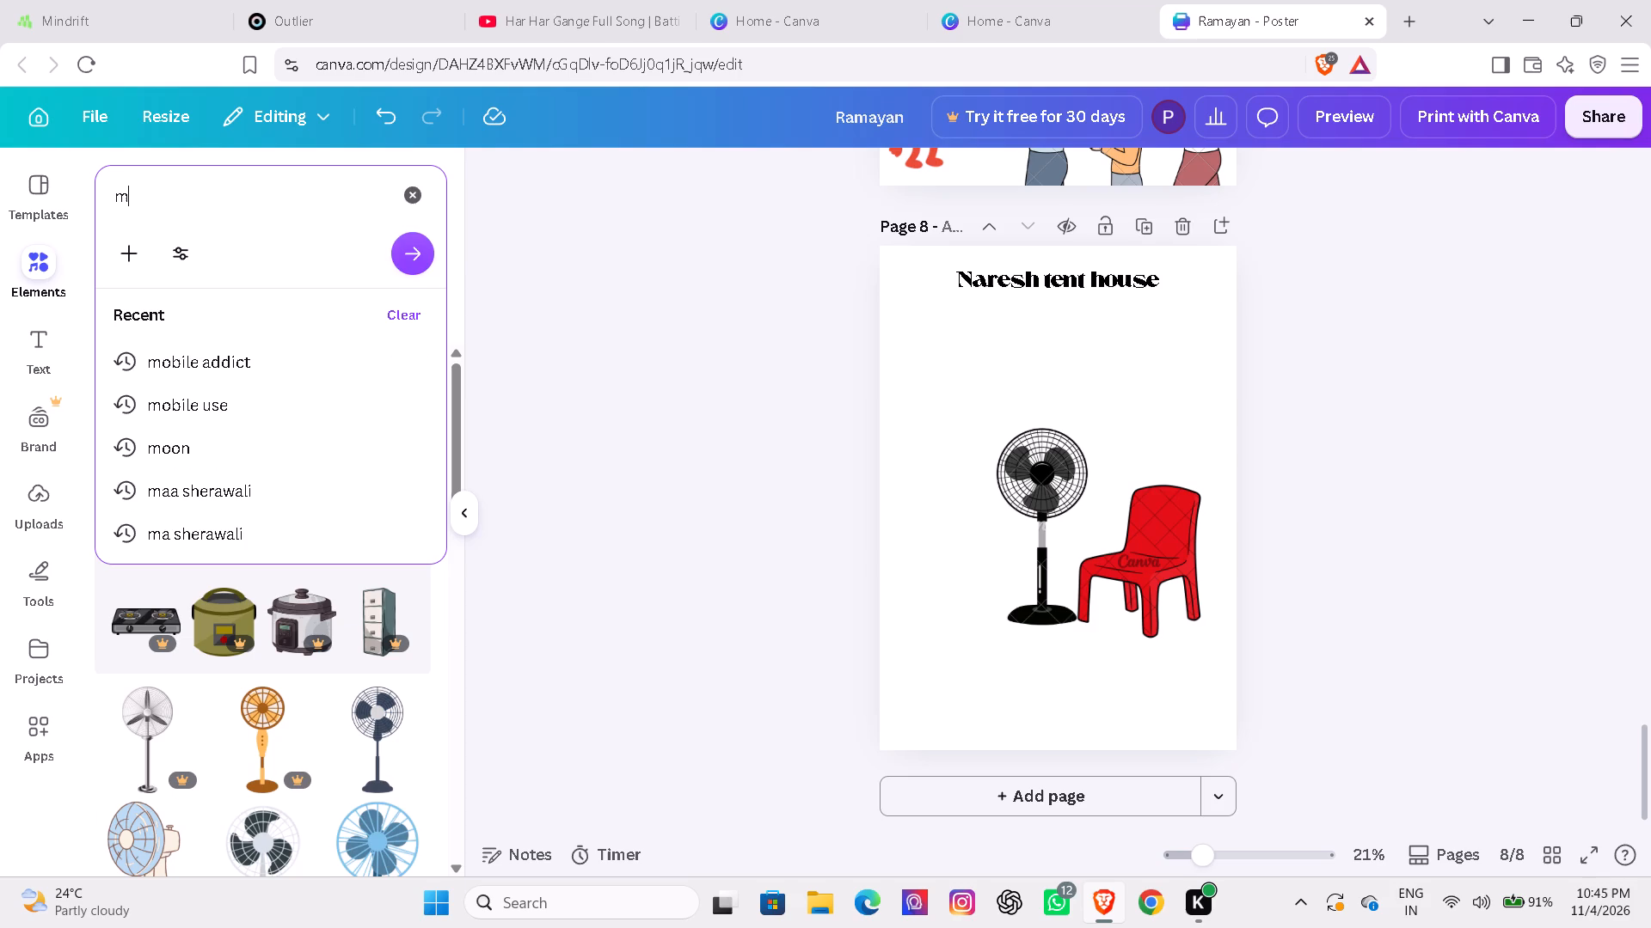
type("atress")
key("Return")
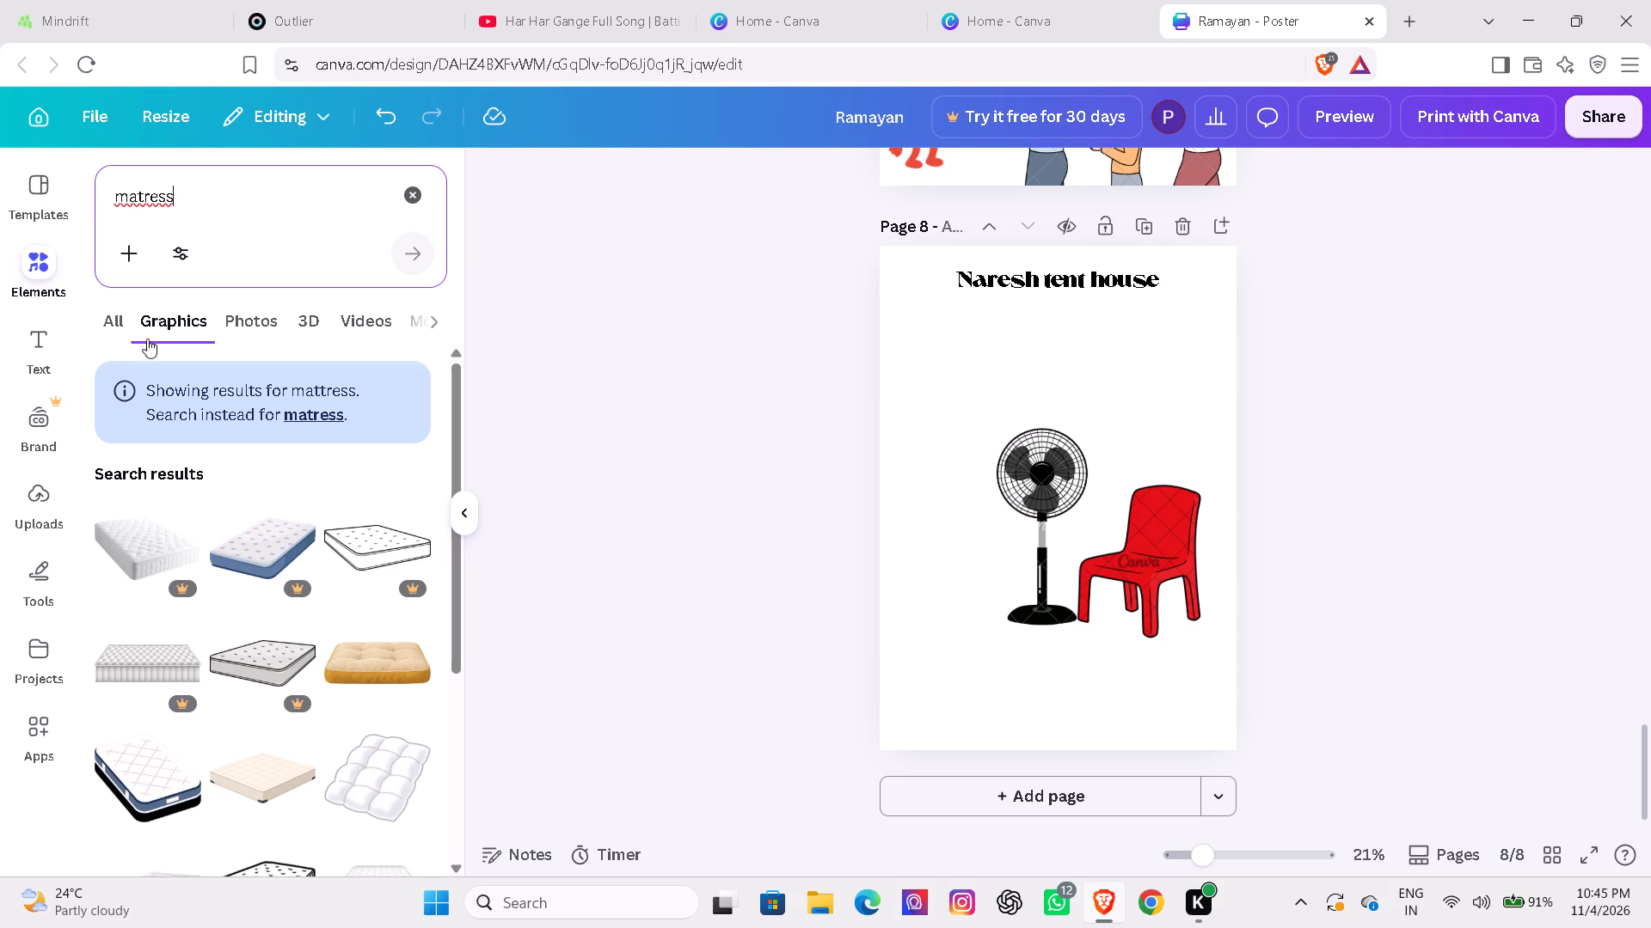
Add the blue-and-white dotted mattress graphic and move it to the bottom of page 8, below the fan.
left_click(232, 516)
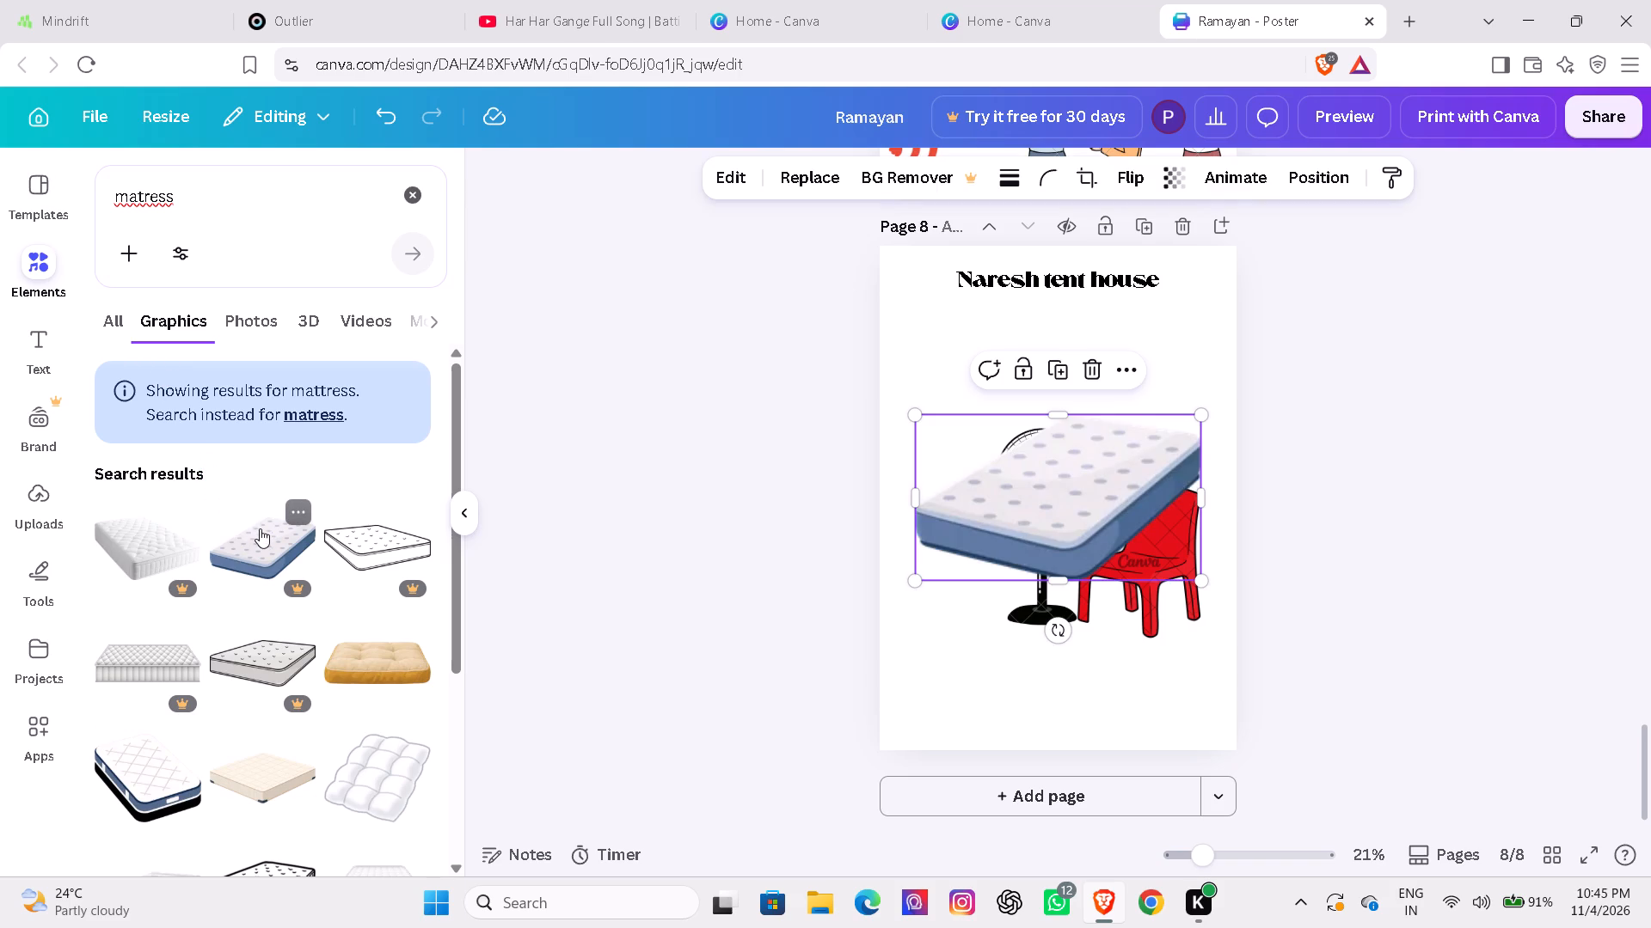
left_click_drag(984, 540, 965, 695)
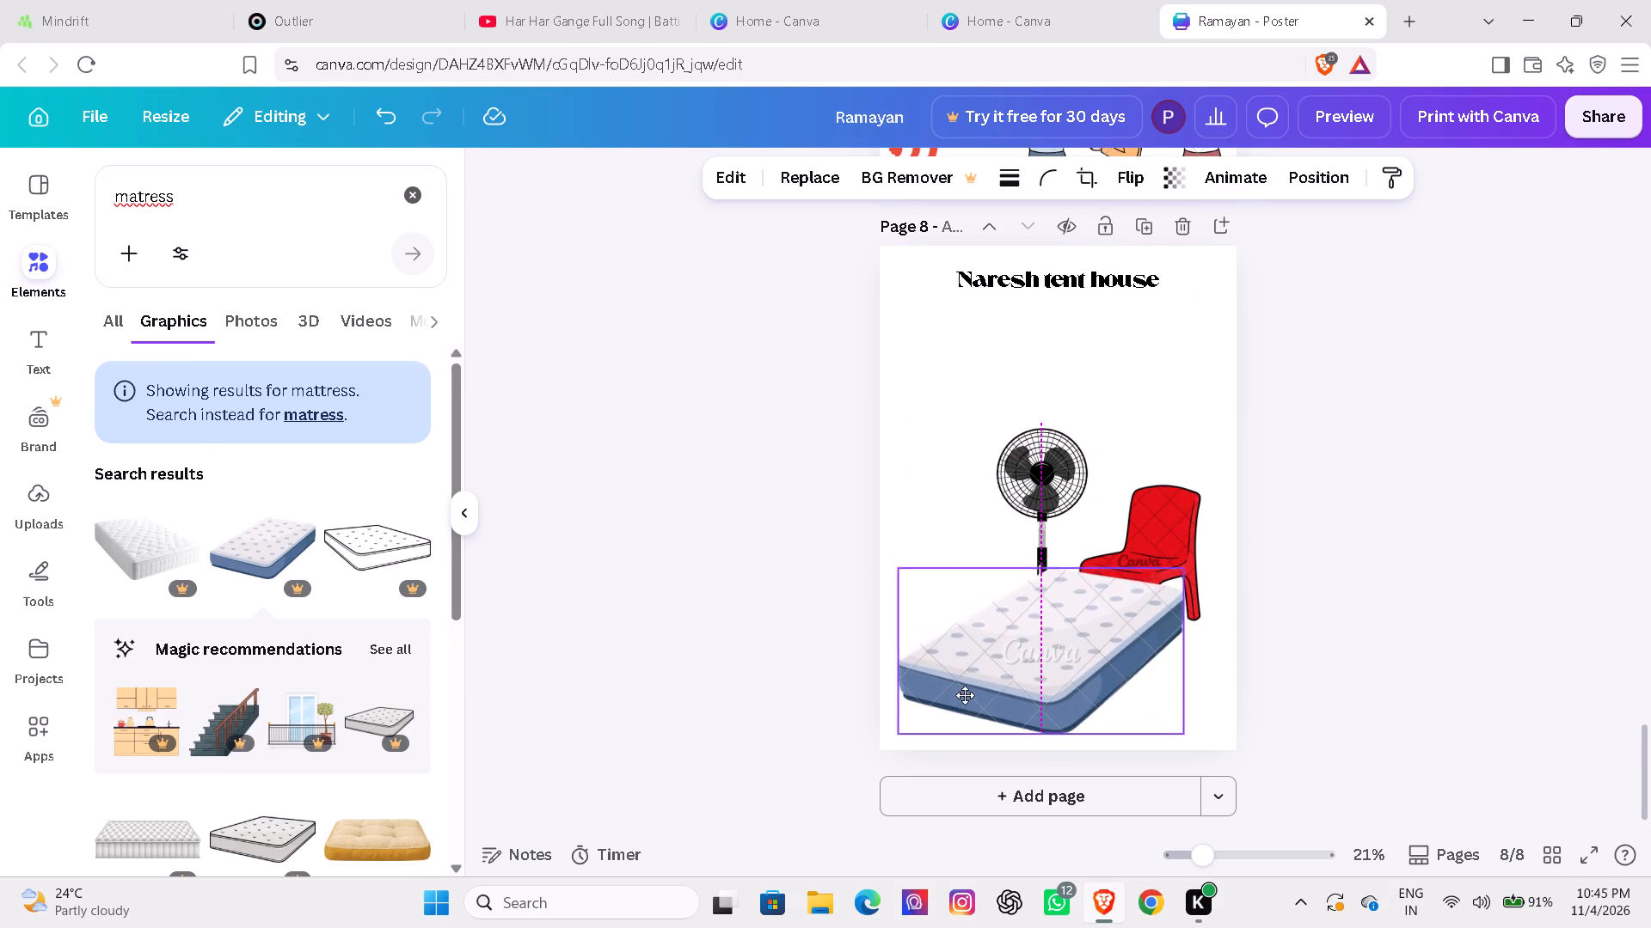
left_click_drag(965, 695, 967, 763)
Move the red chair and the stand fan slightly up to leave room for the mattress.
left_click_drag(1166, 595, 1173, 577)
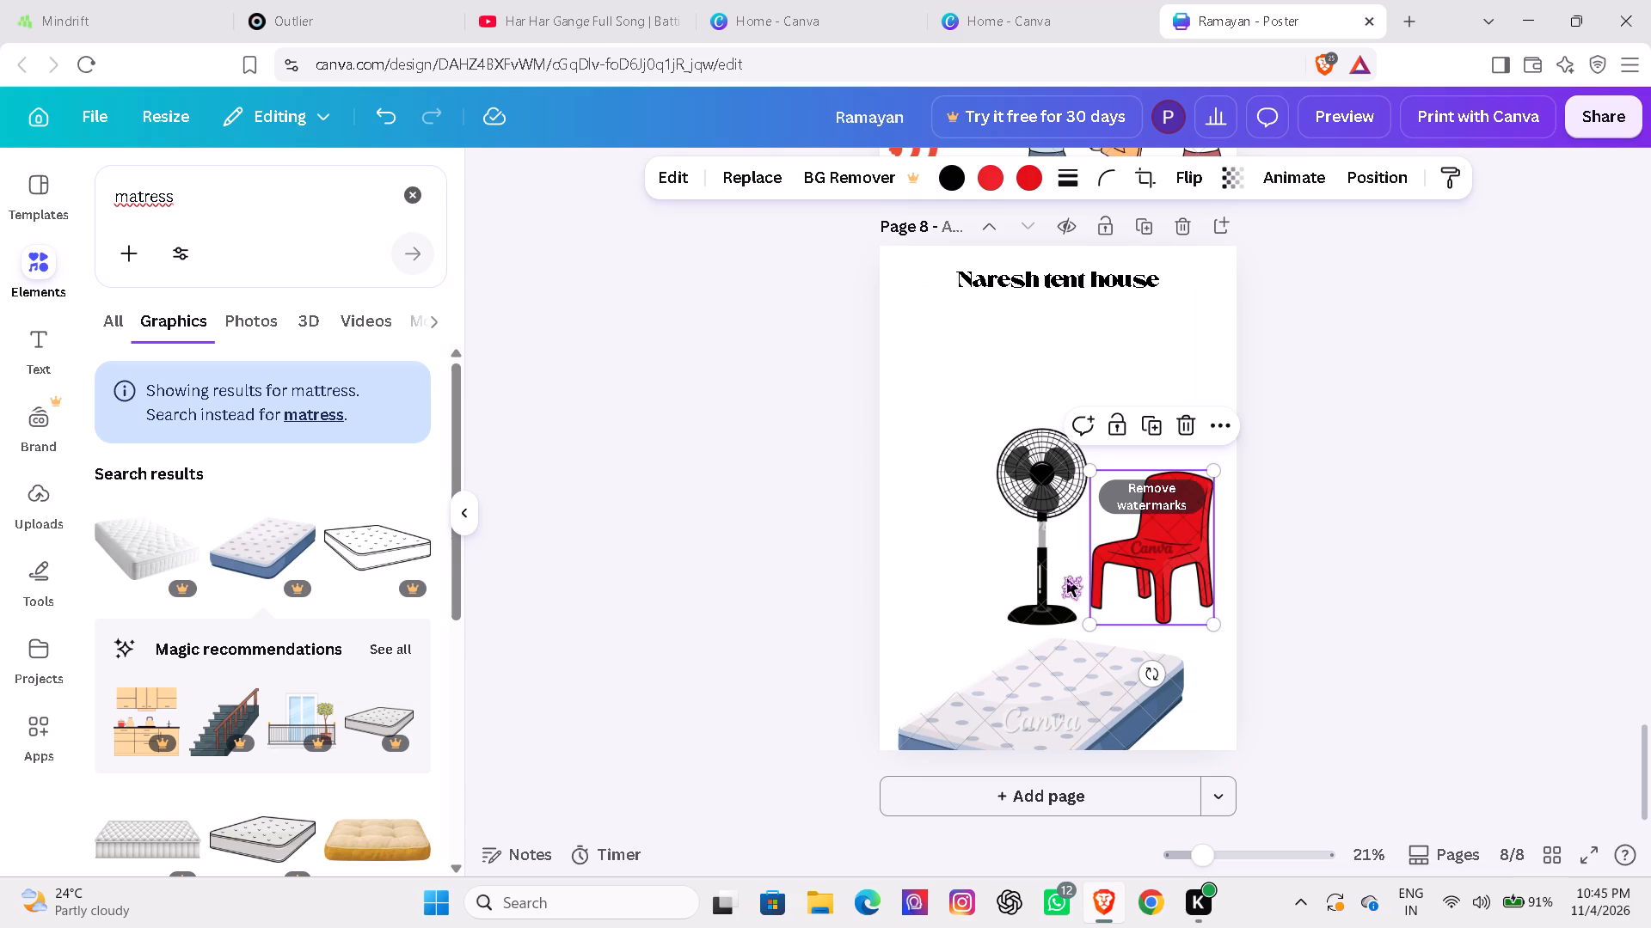
left_click_drag(1060, 582, 1059, 569)
Shrink the mattress graphic to about 25.9 wide by 15 high and fit it inside page 8's bottom edge, below the fan and chair.
left_click_drag(1091, 668, 1097, 650)
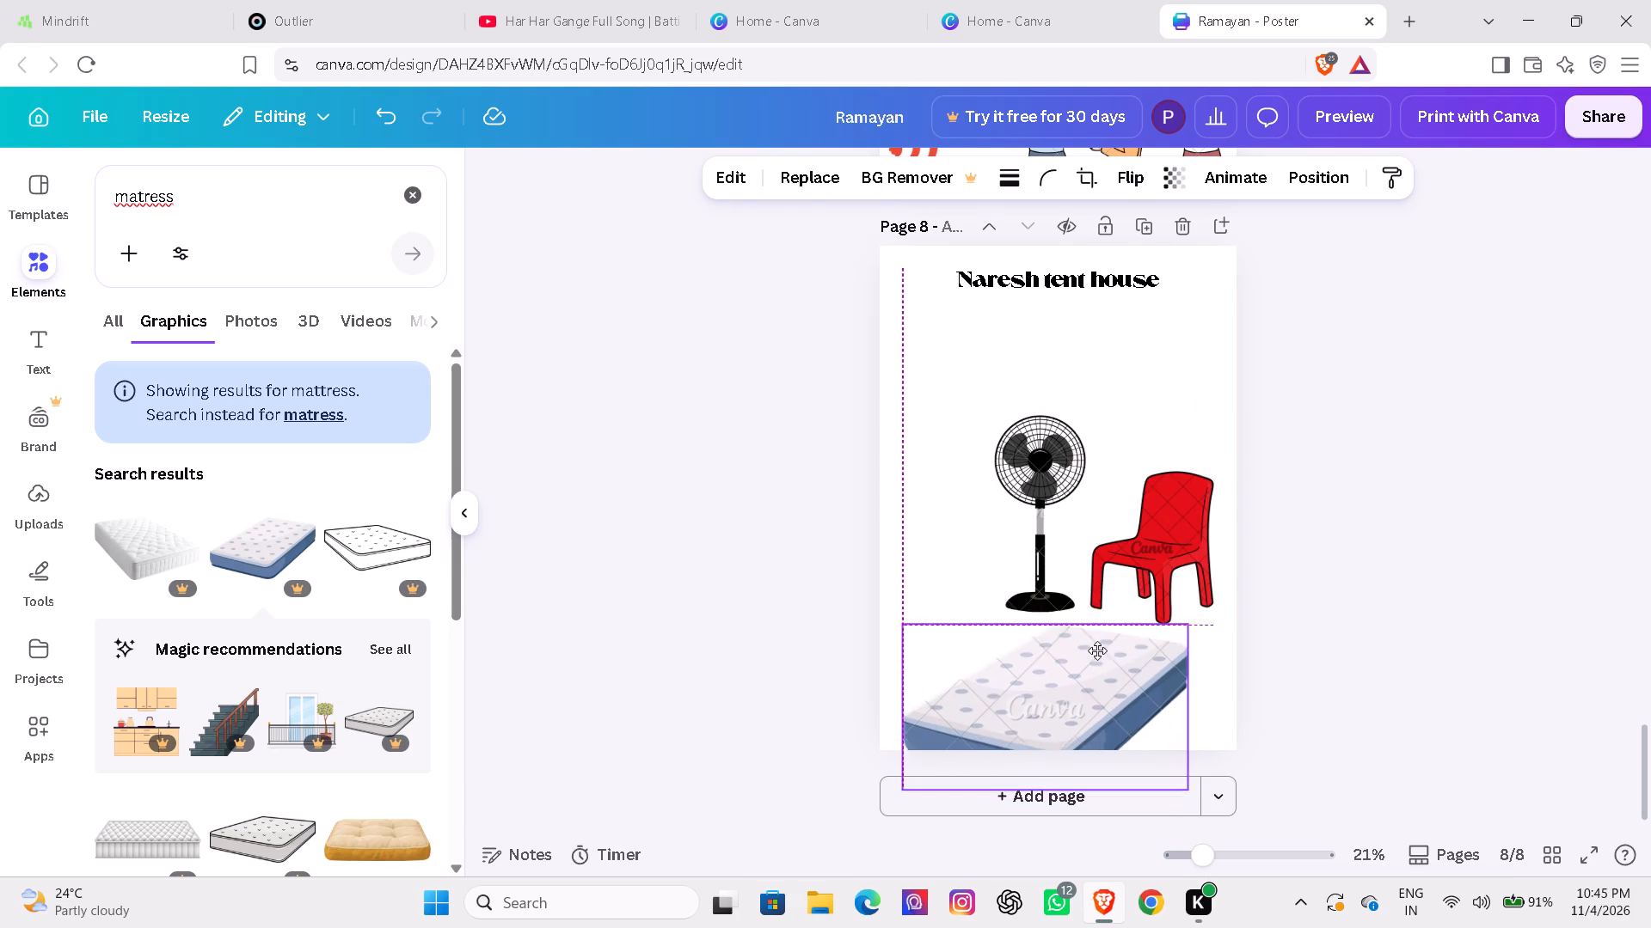
left_click_drag(1097, 650, 1099, 644)
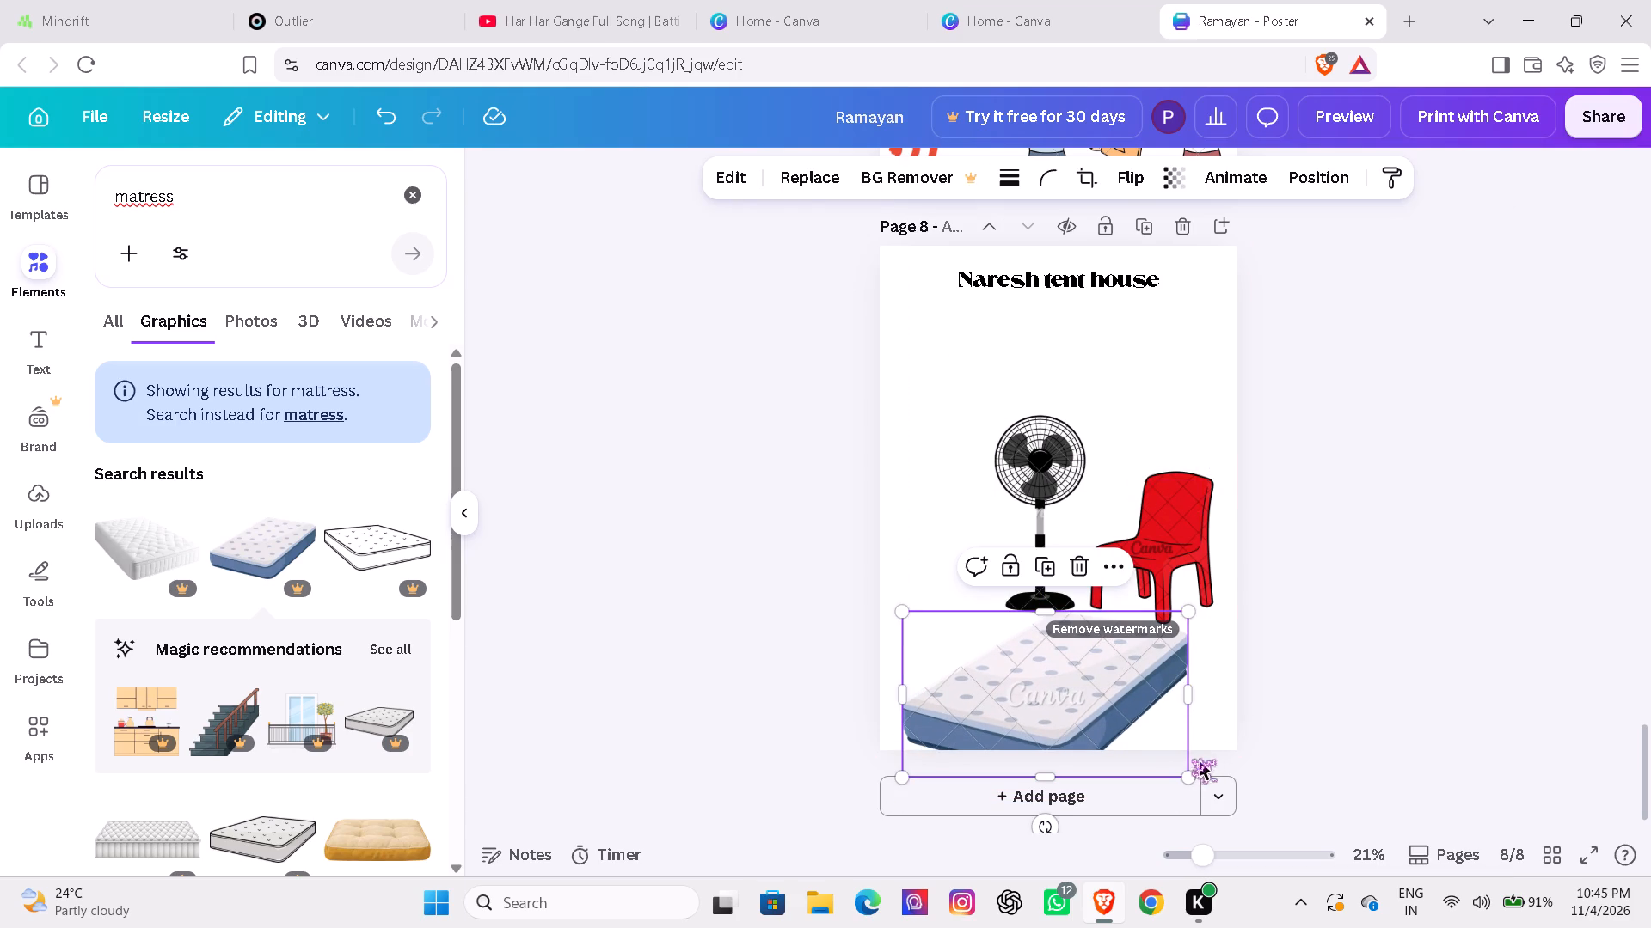
left_click_drag(1189, 775, 1164, 742)
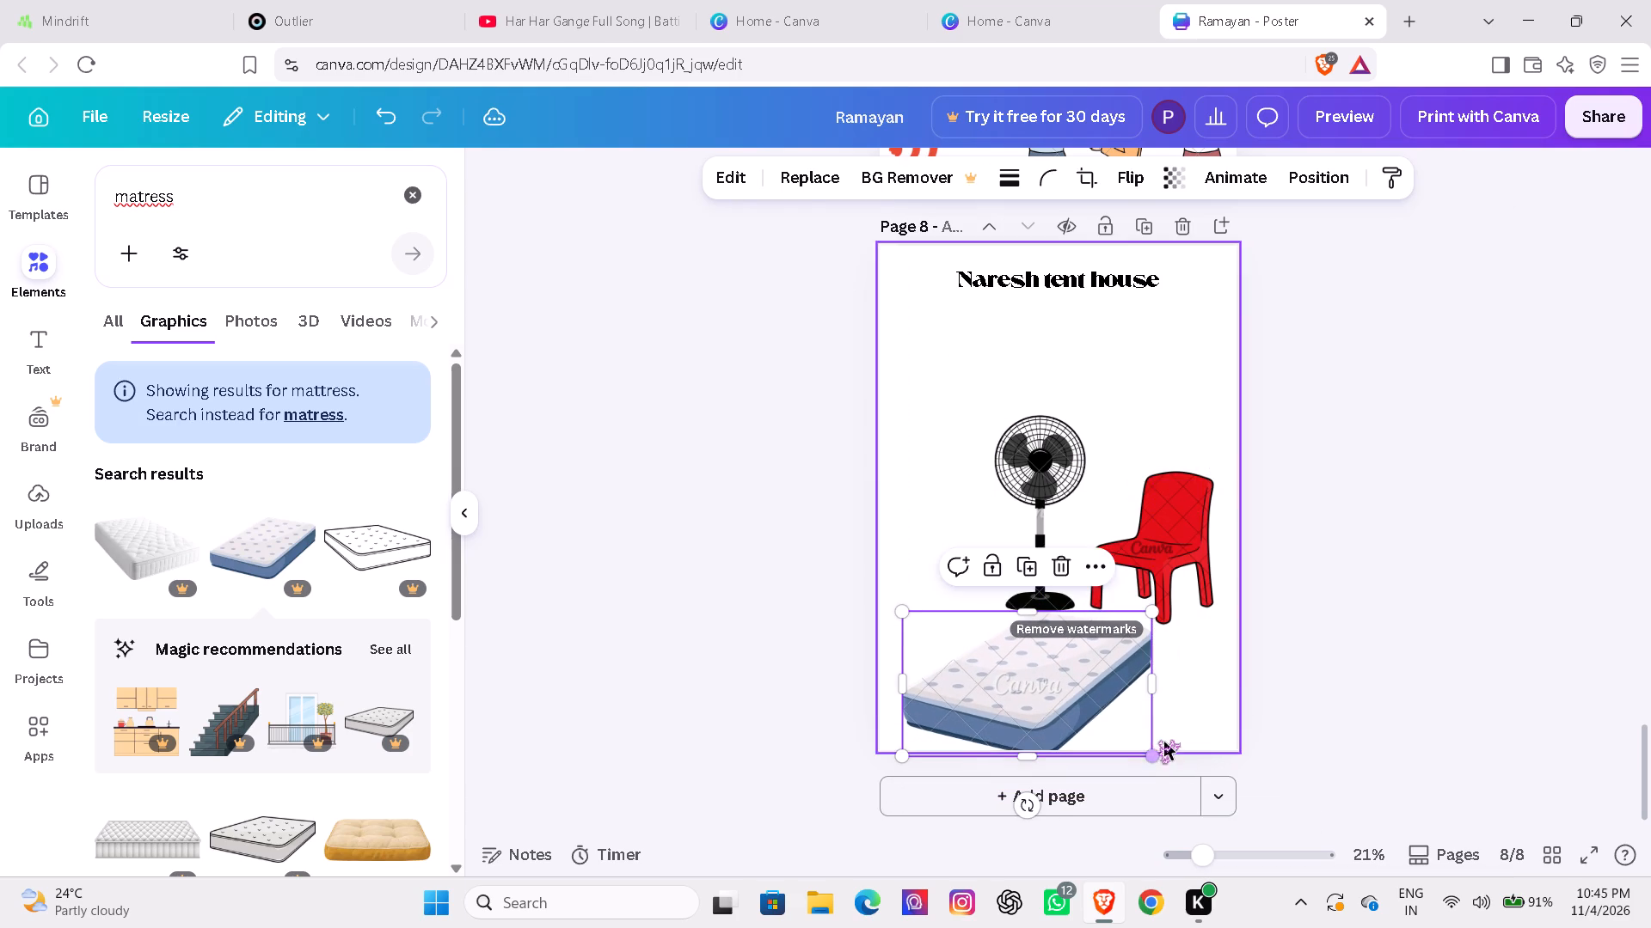
left_click_drag(1050, 699, 1087, 698)
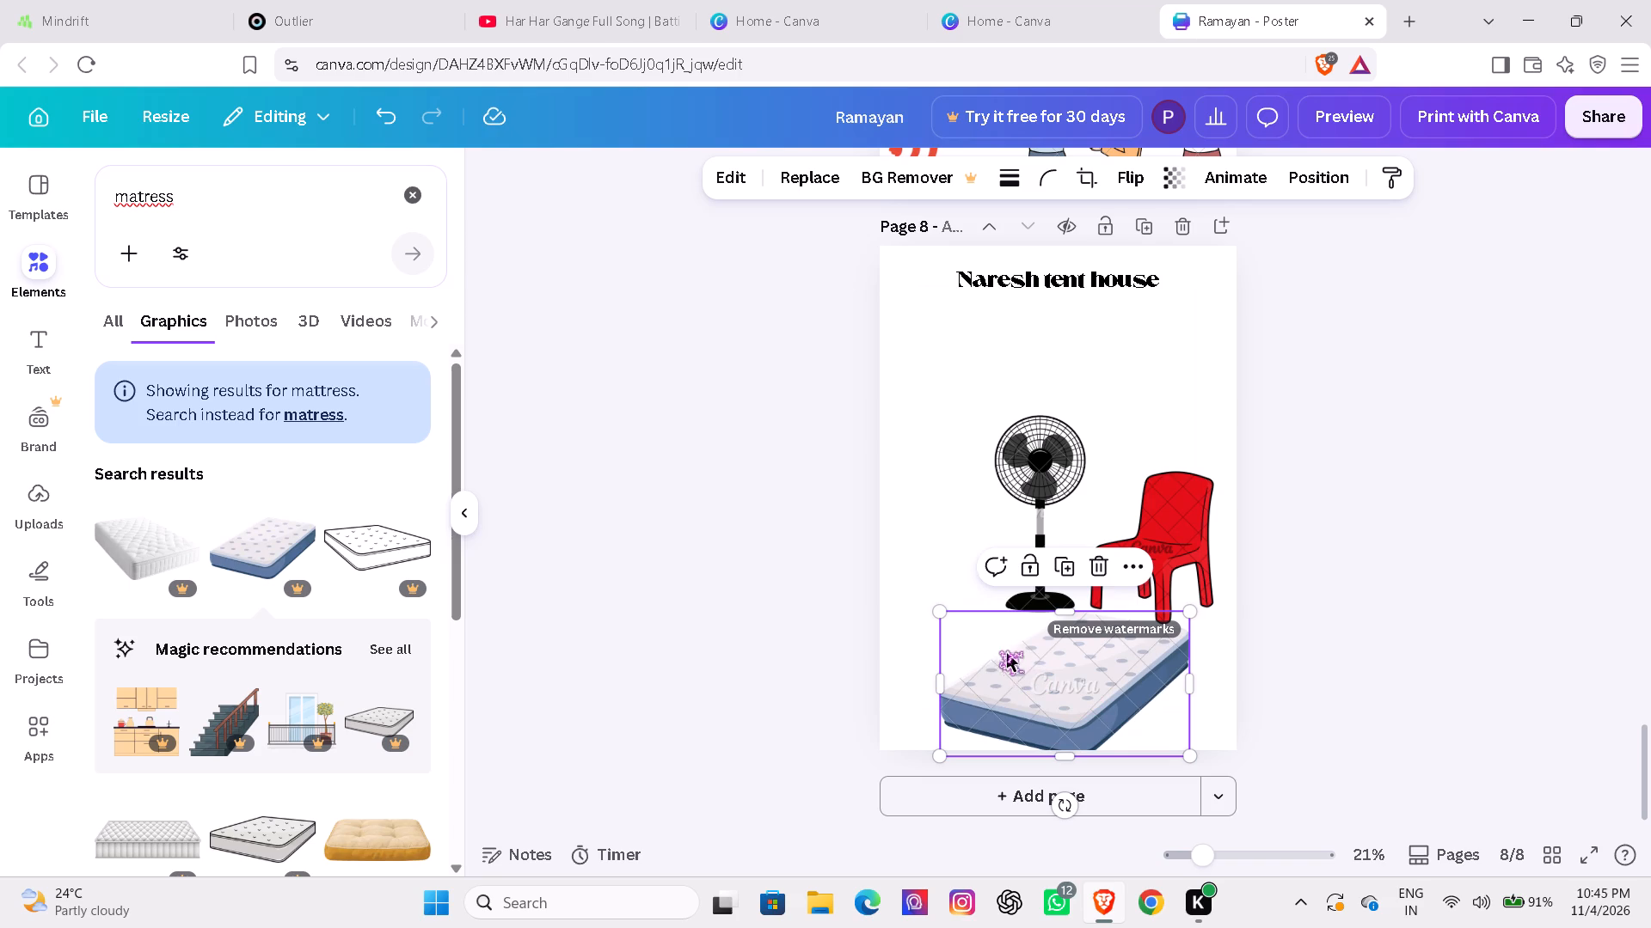
left_click_drag(943, 617, 965, 647)
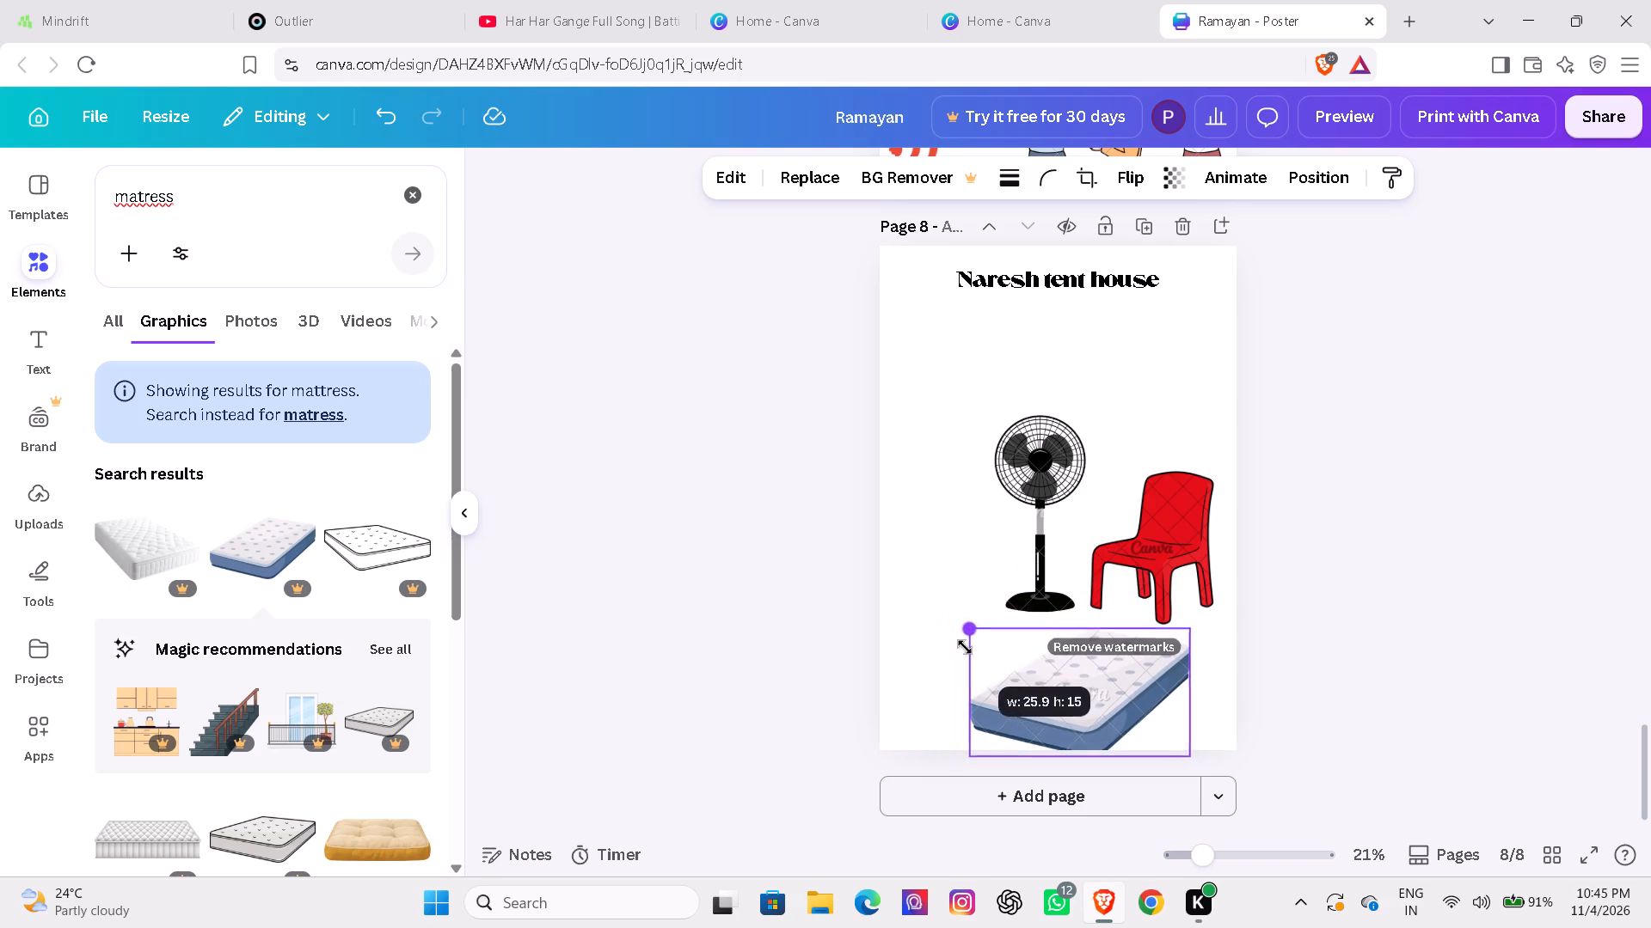
left_click_drag(965, 647, 967, 646)
left_click_drag(1052, 669, 1053, 669)
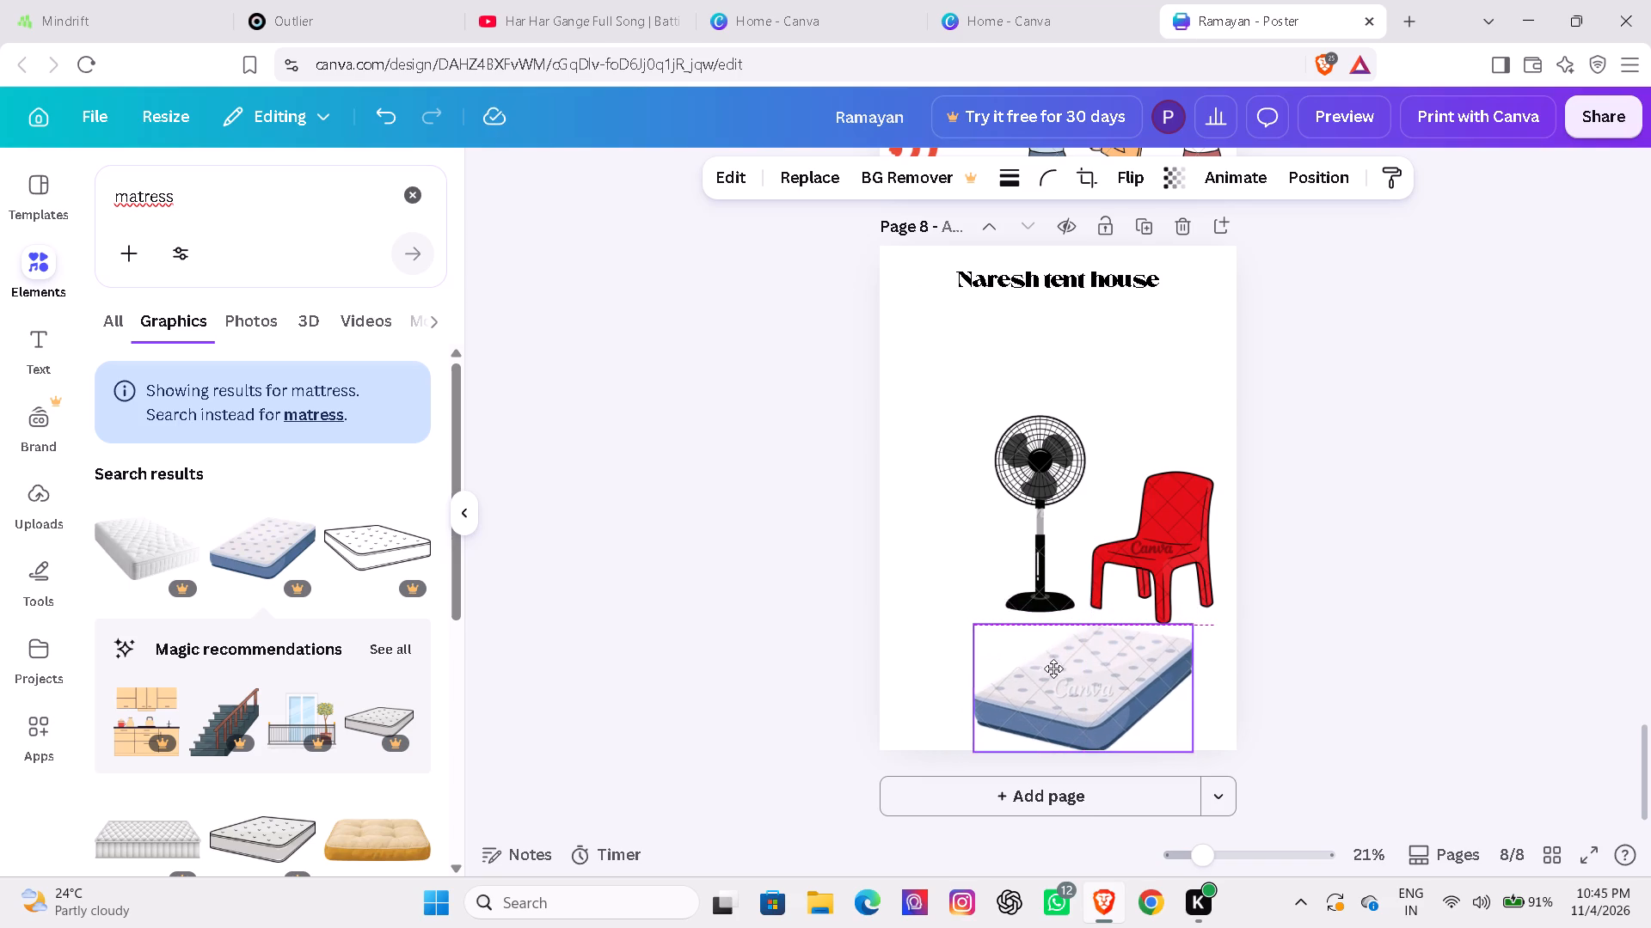
left_click_drag(1053, 669, 1060, 663)
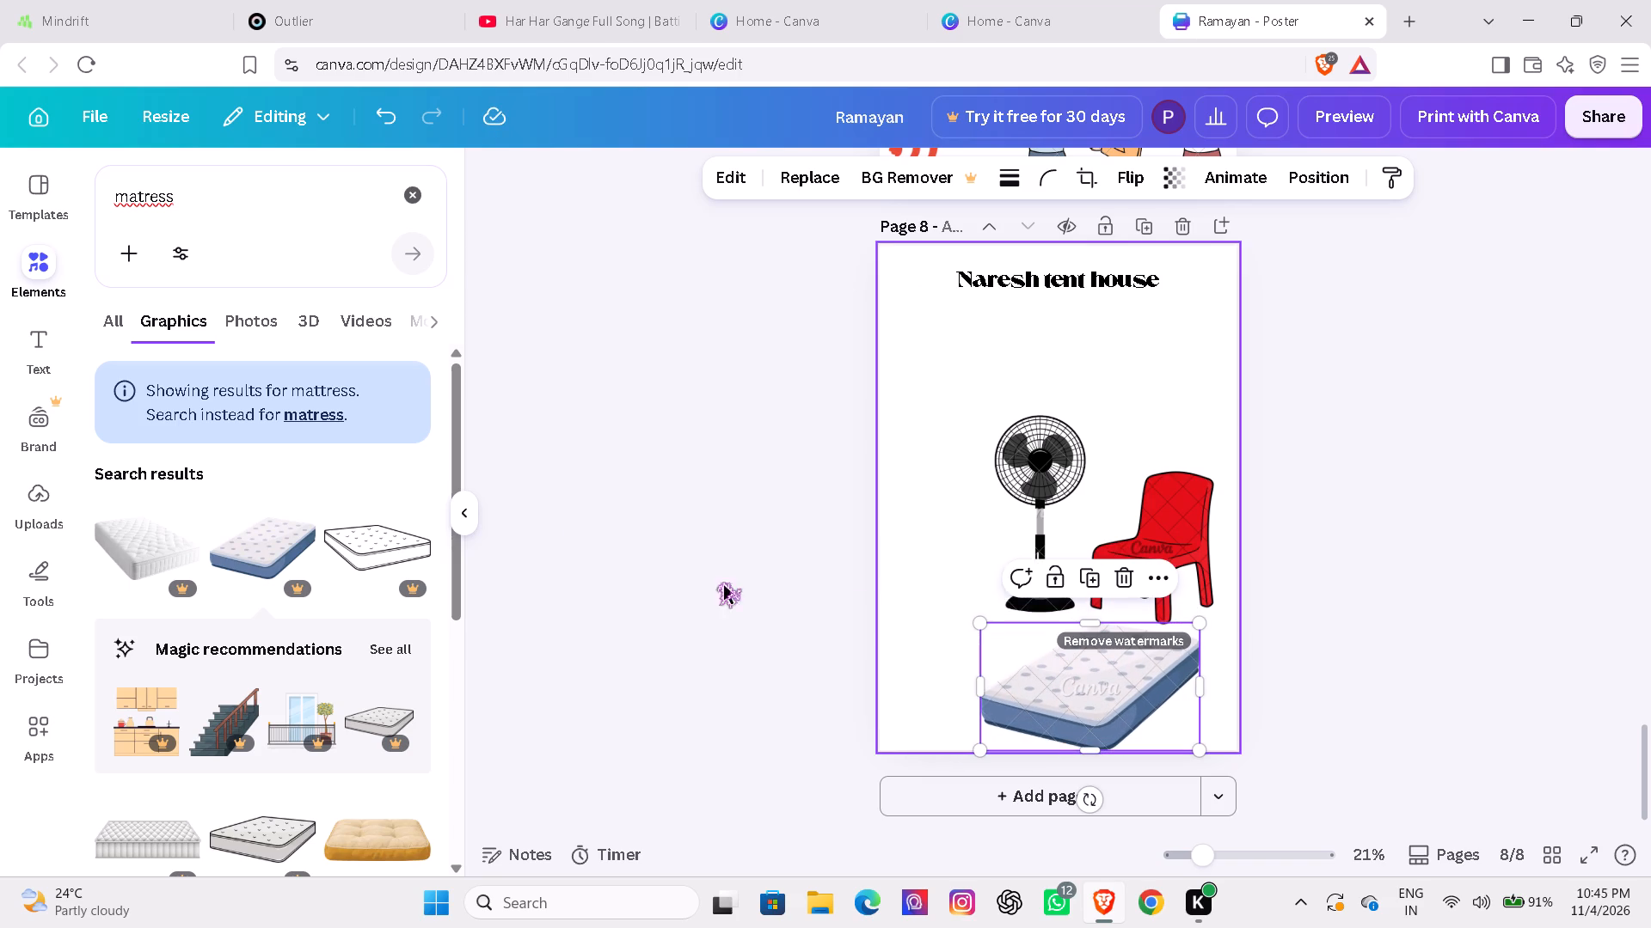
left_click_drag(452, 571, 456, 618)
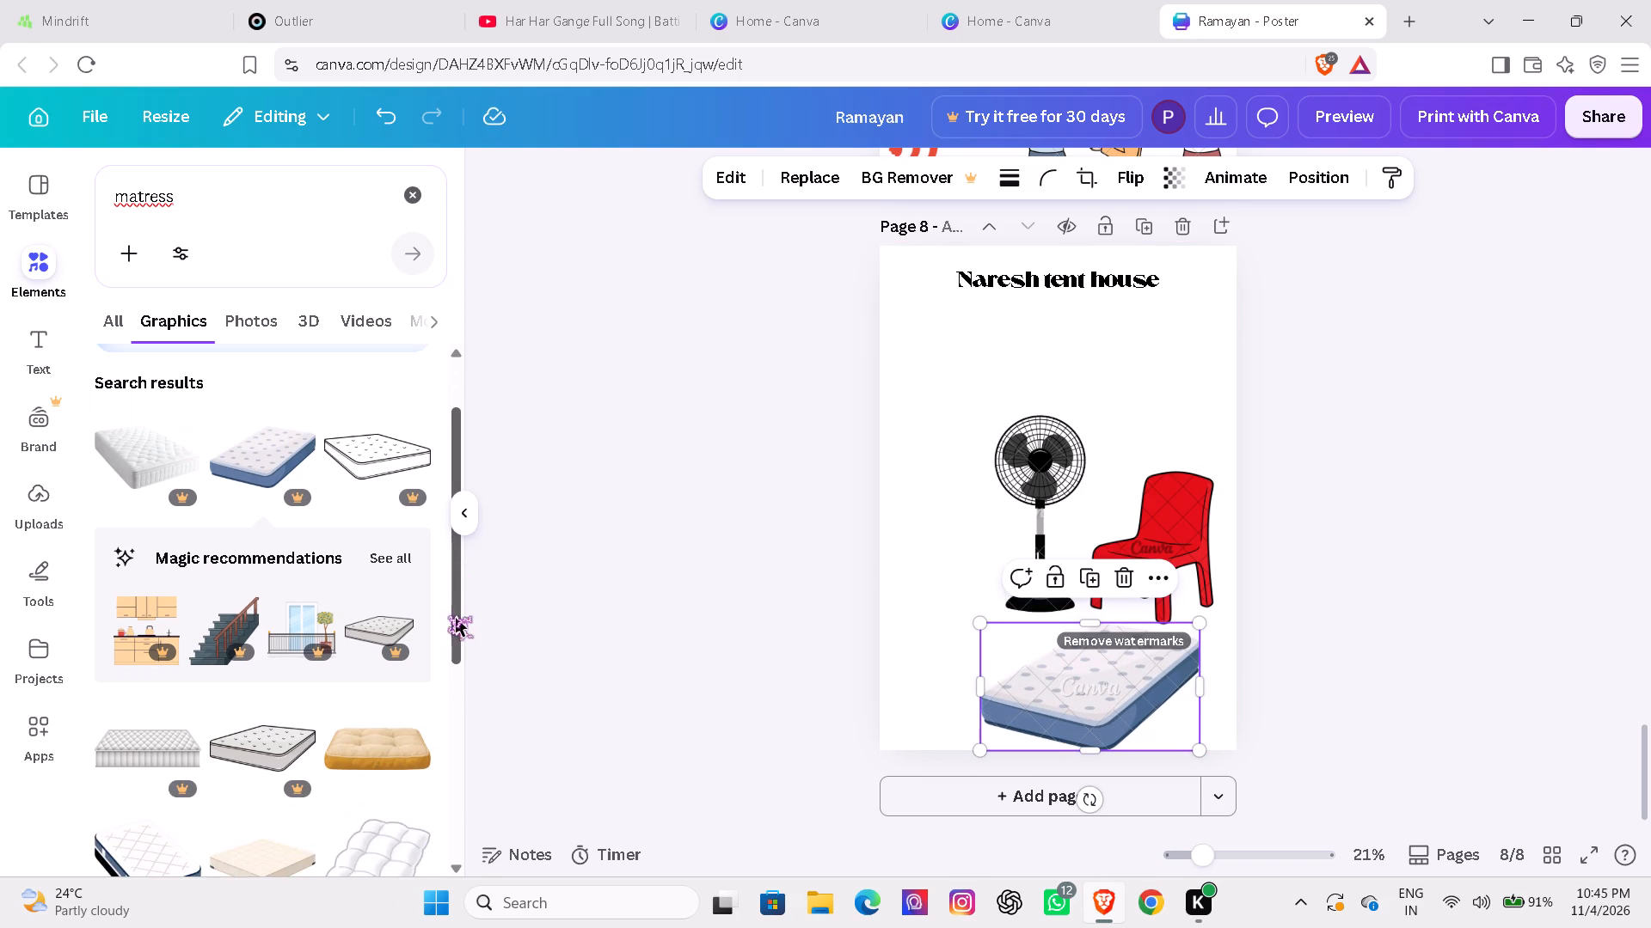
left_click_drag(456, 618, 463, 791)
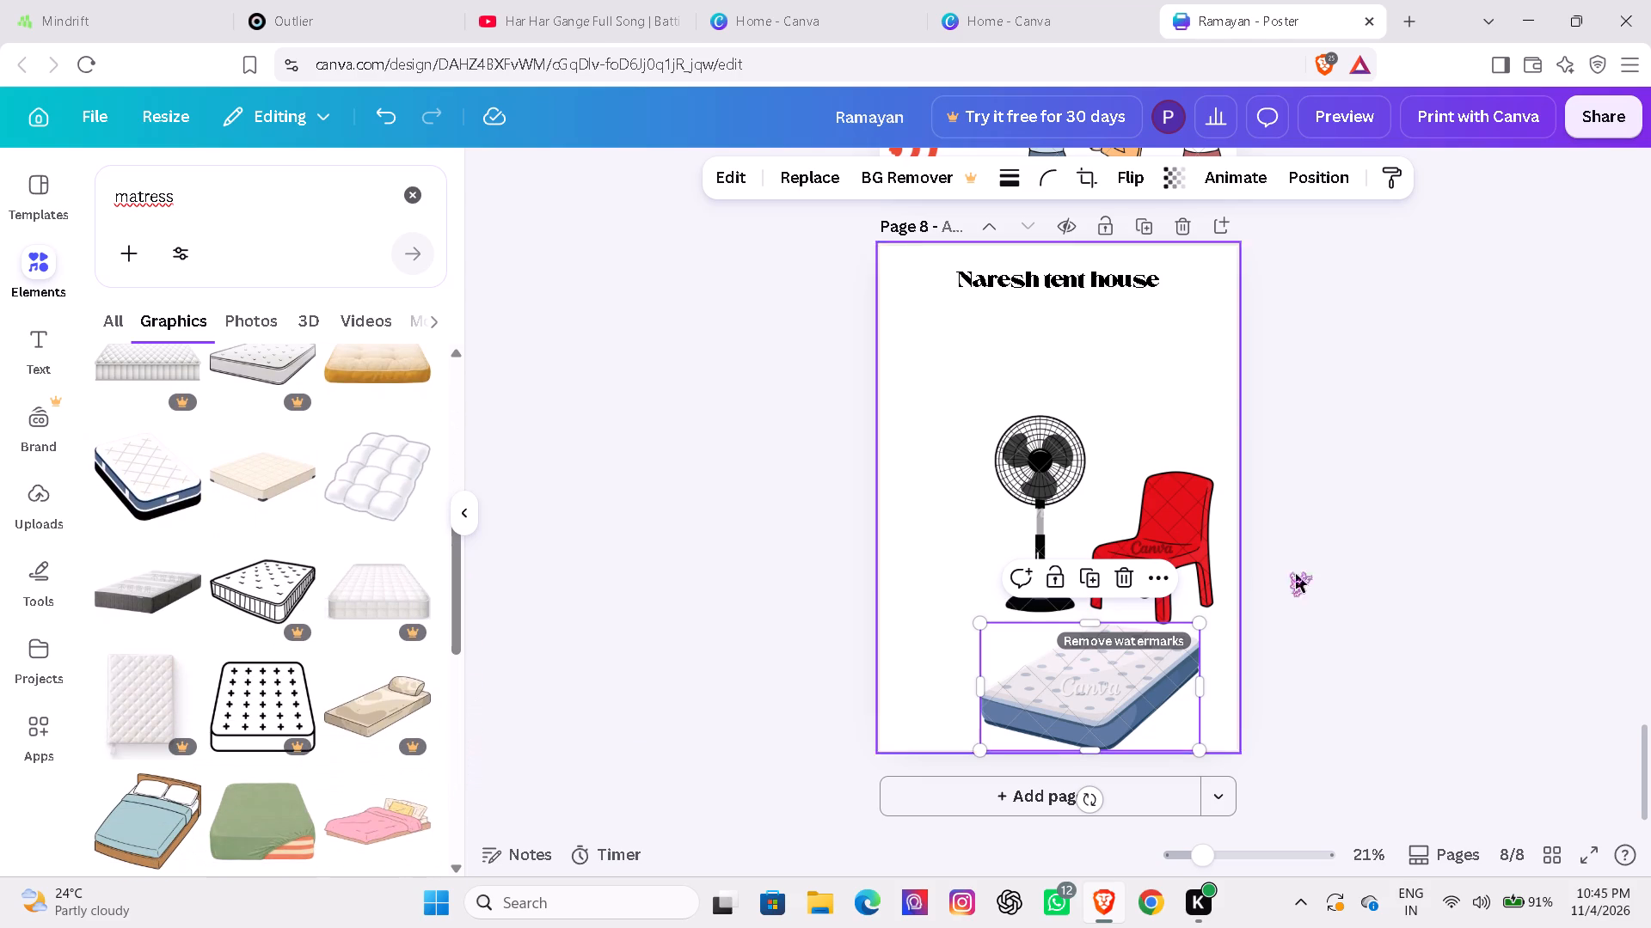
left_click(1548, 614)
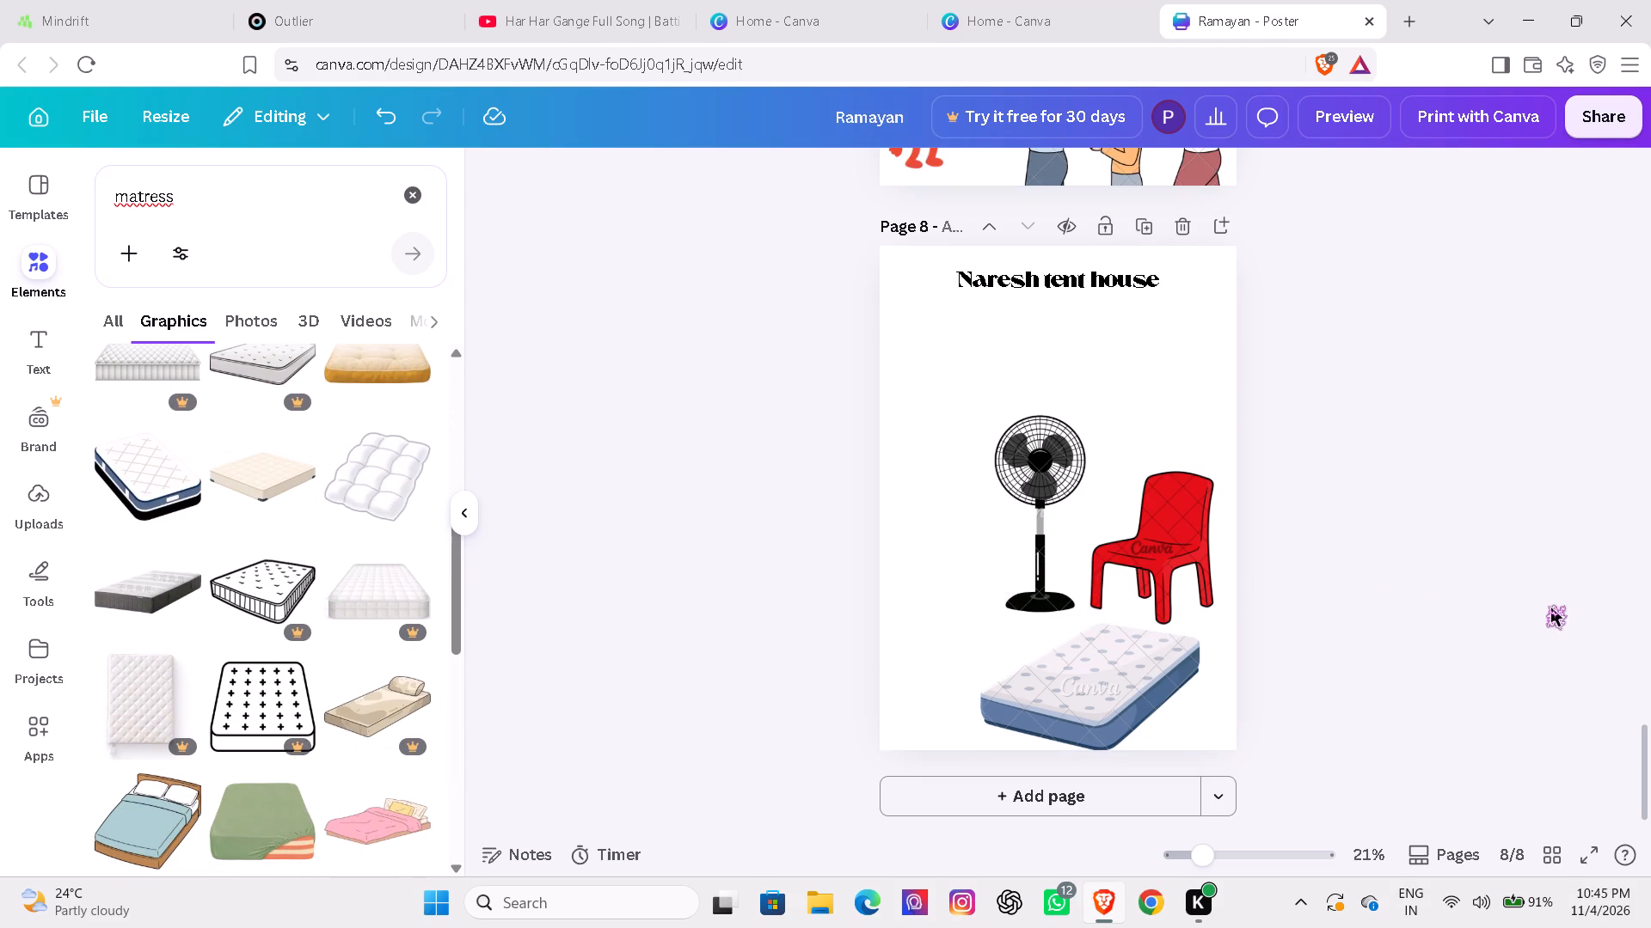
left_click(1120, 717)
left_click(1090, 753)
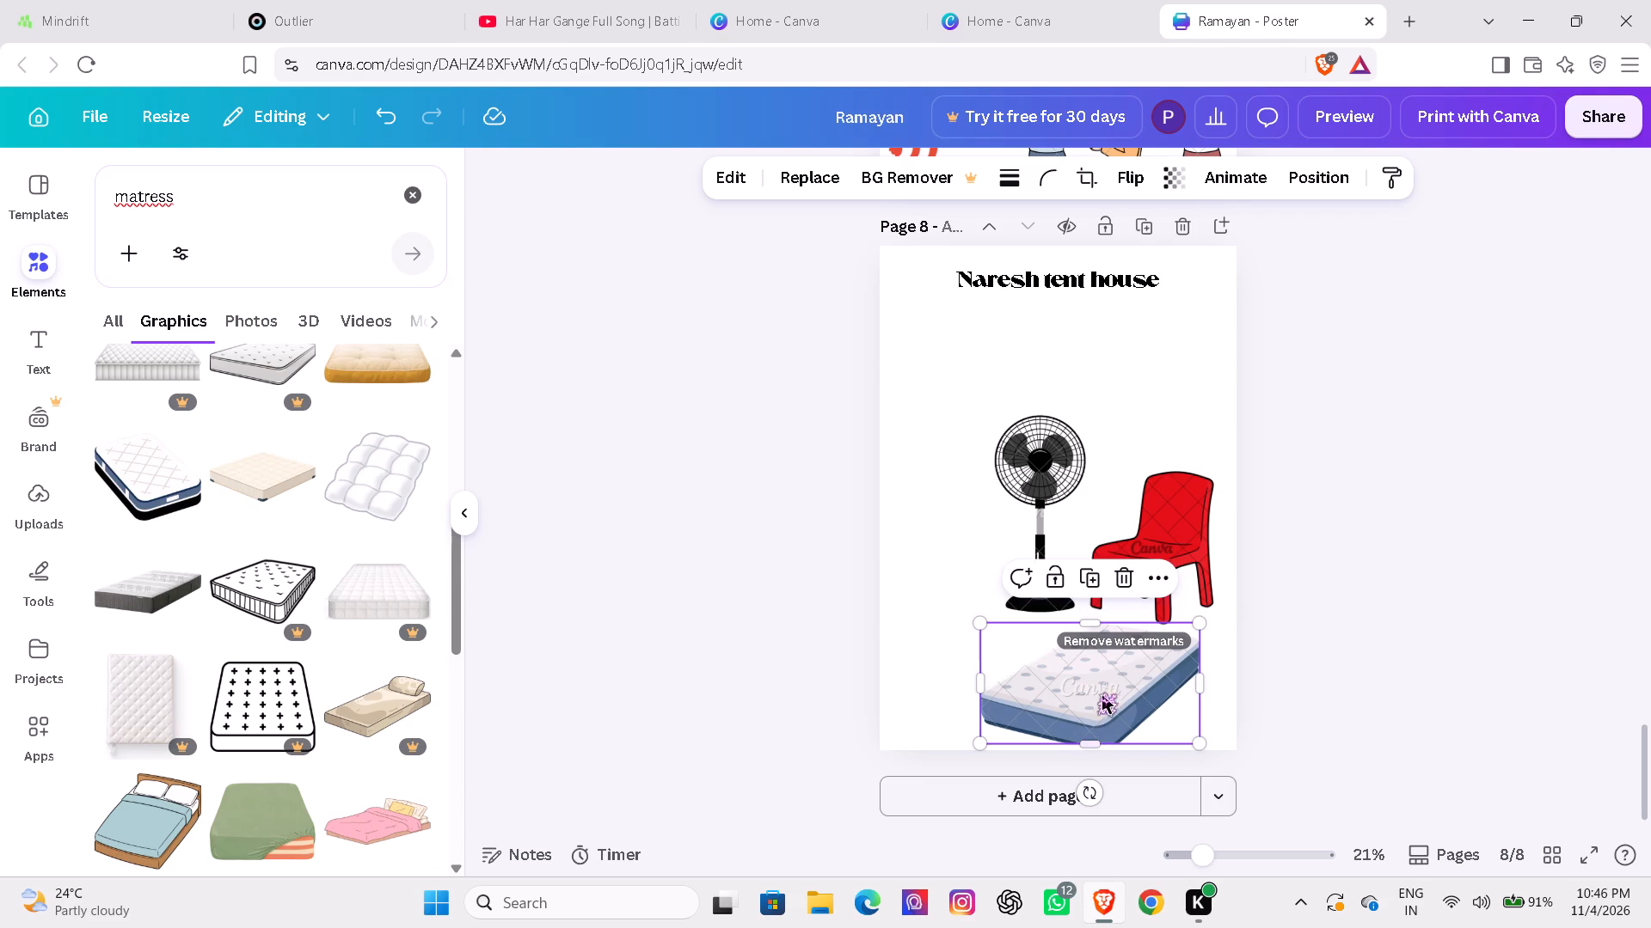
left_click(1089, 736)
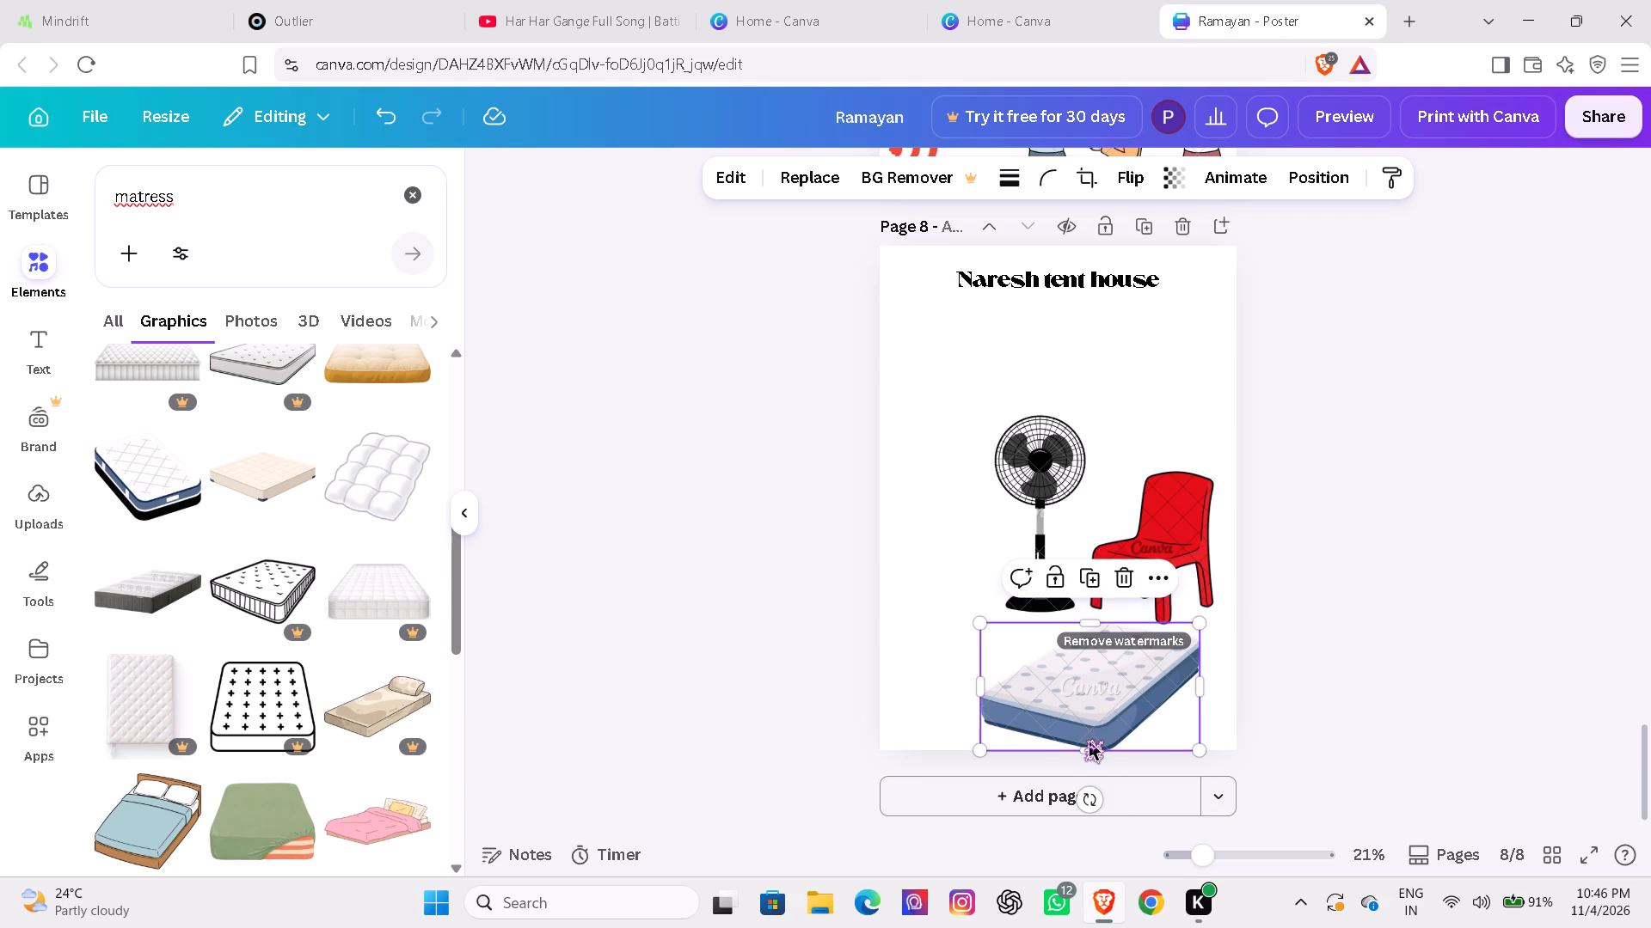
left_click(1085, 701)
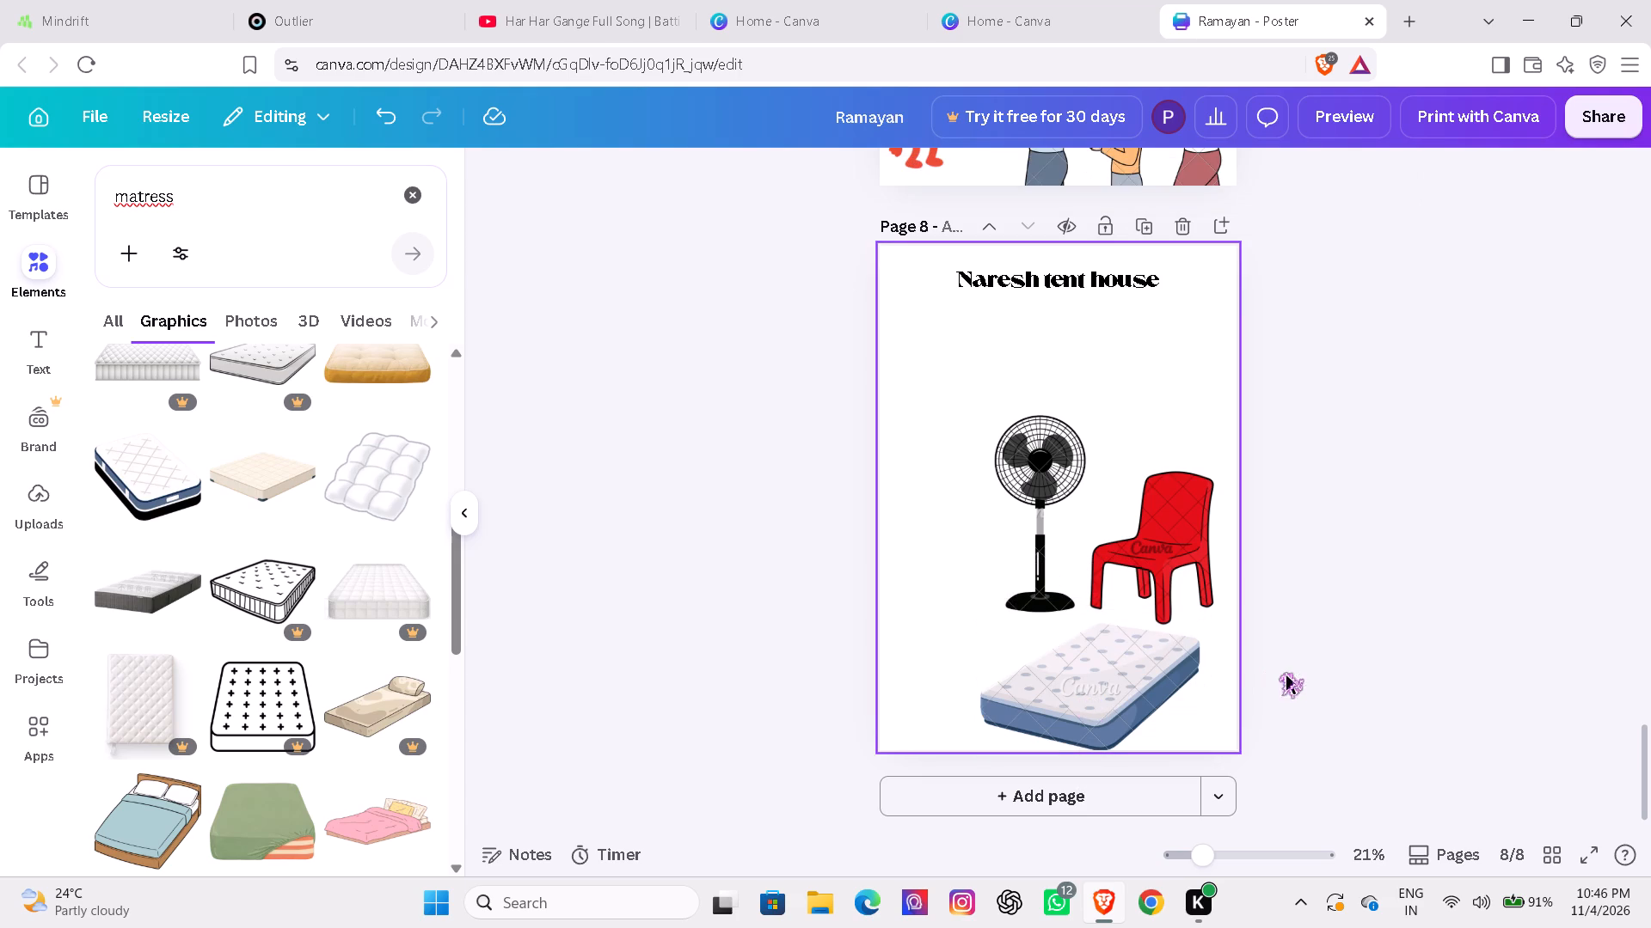
Space out the graphics by moving the red chair and stand fan slightly up and the mattress toward the page's right edge.
left_click_drag(1156, 568, 1156, 554)
left_click_drag(1027, 585, 1026, 574)
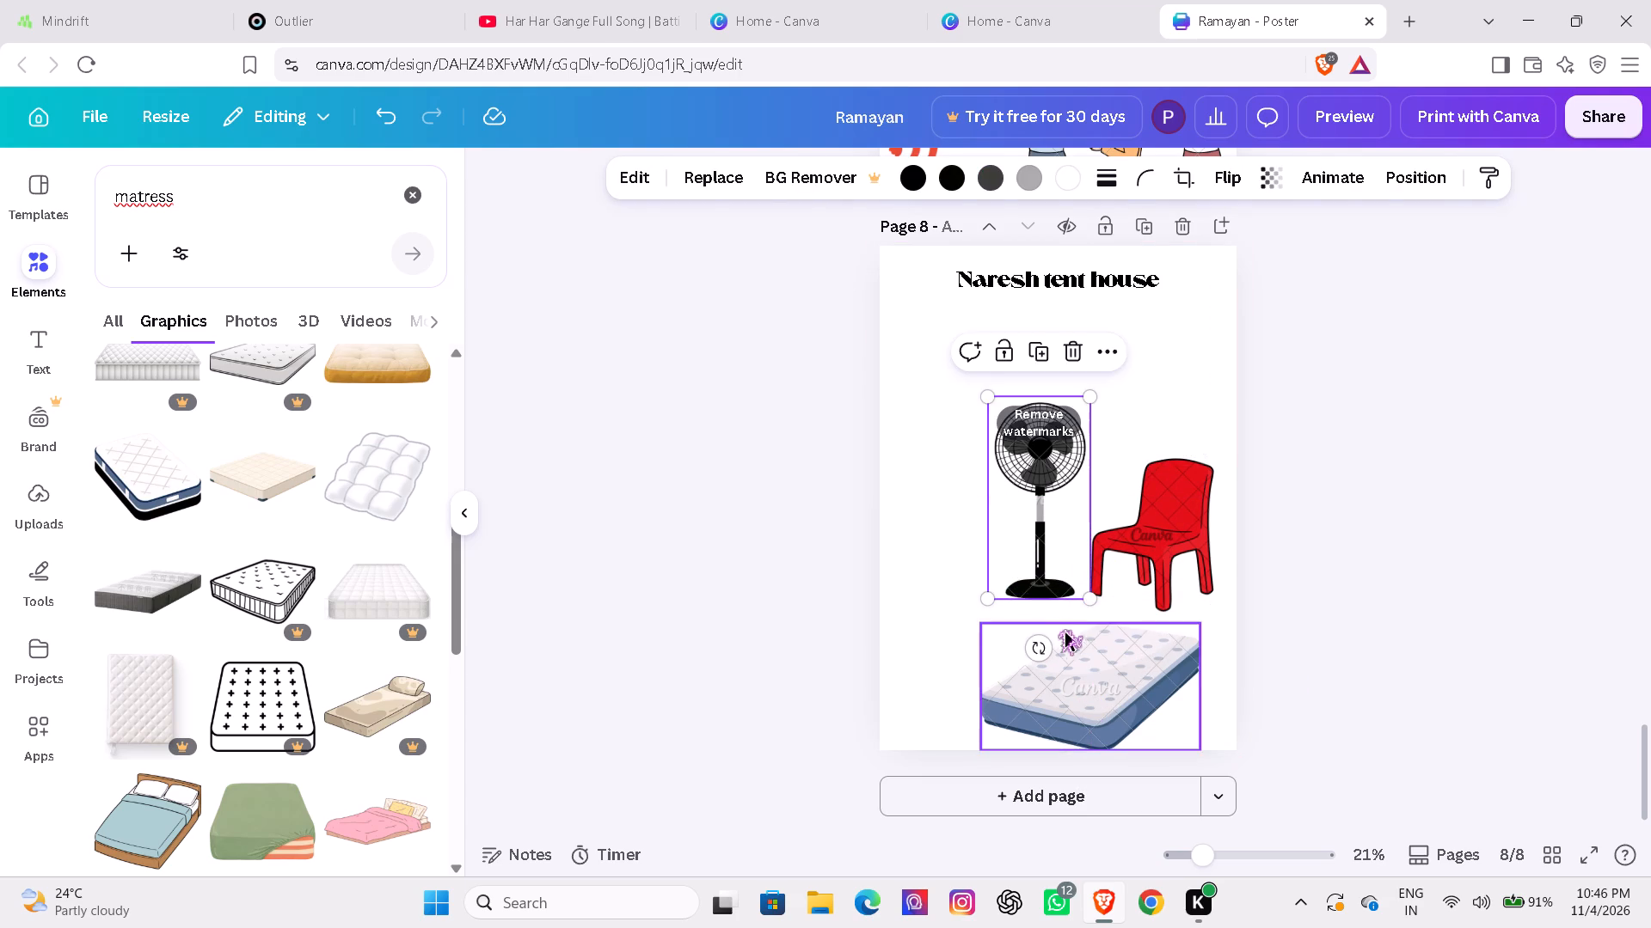
left_click_drag(1071, 656, 1094, 652)
left_click(1350, 646)
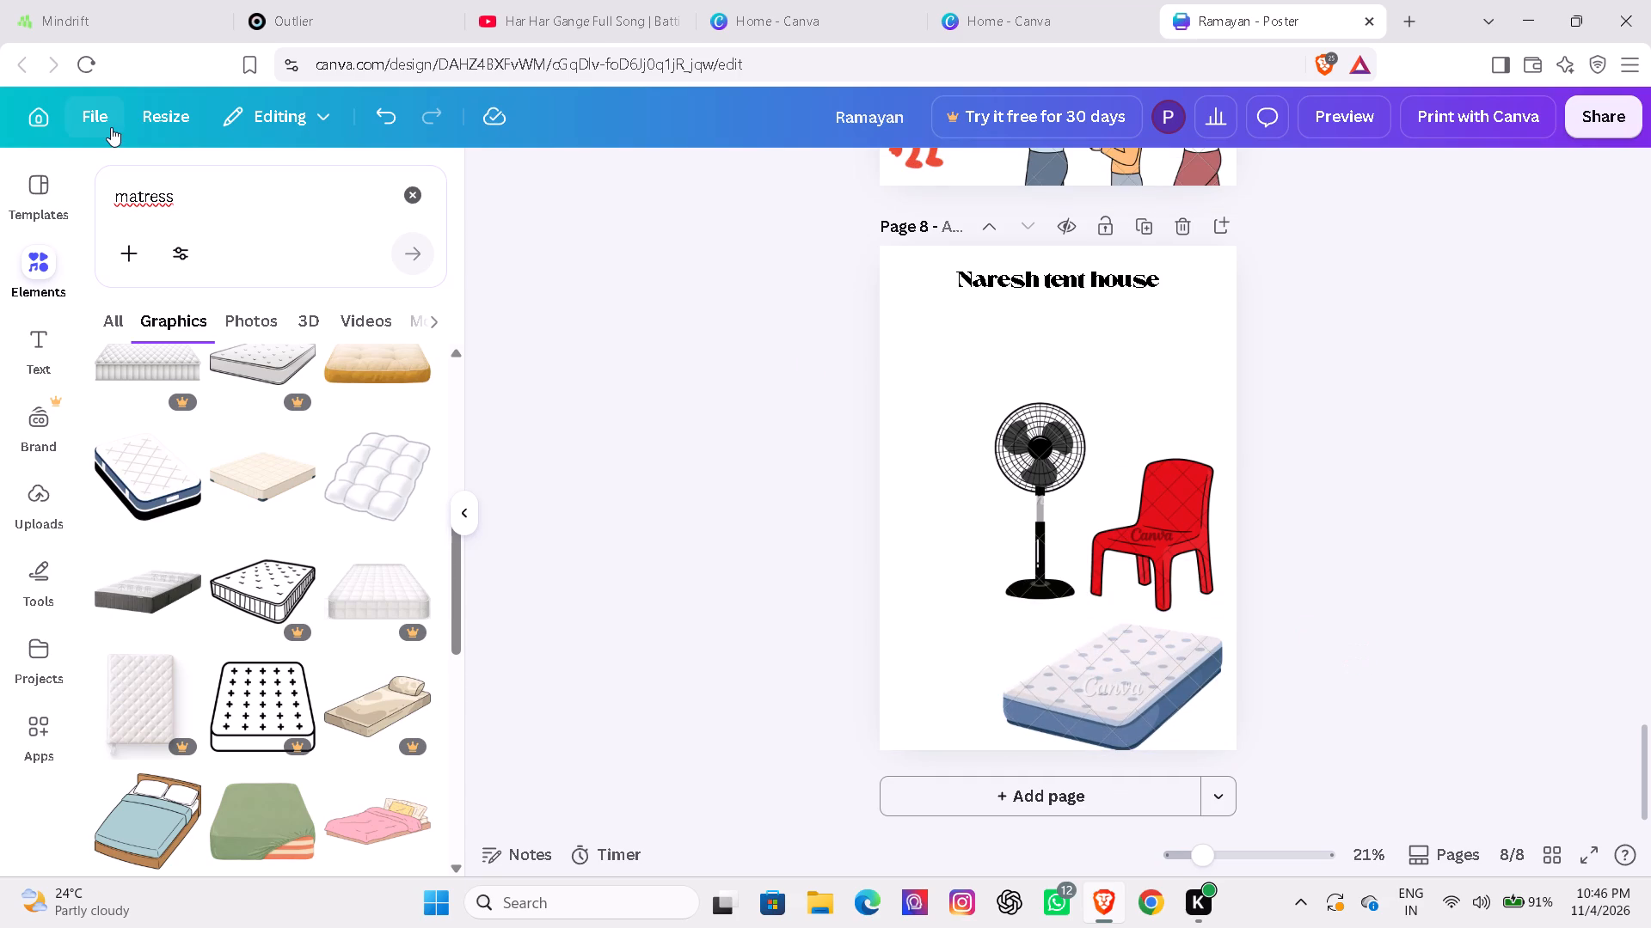
Search the element graphics for "ceiling fan" in place of the mattress search.
left_click(181, 186)
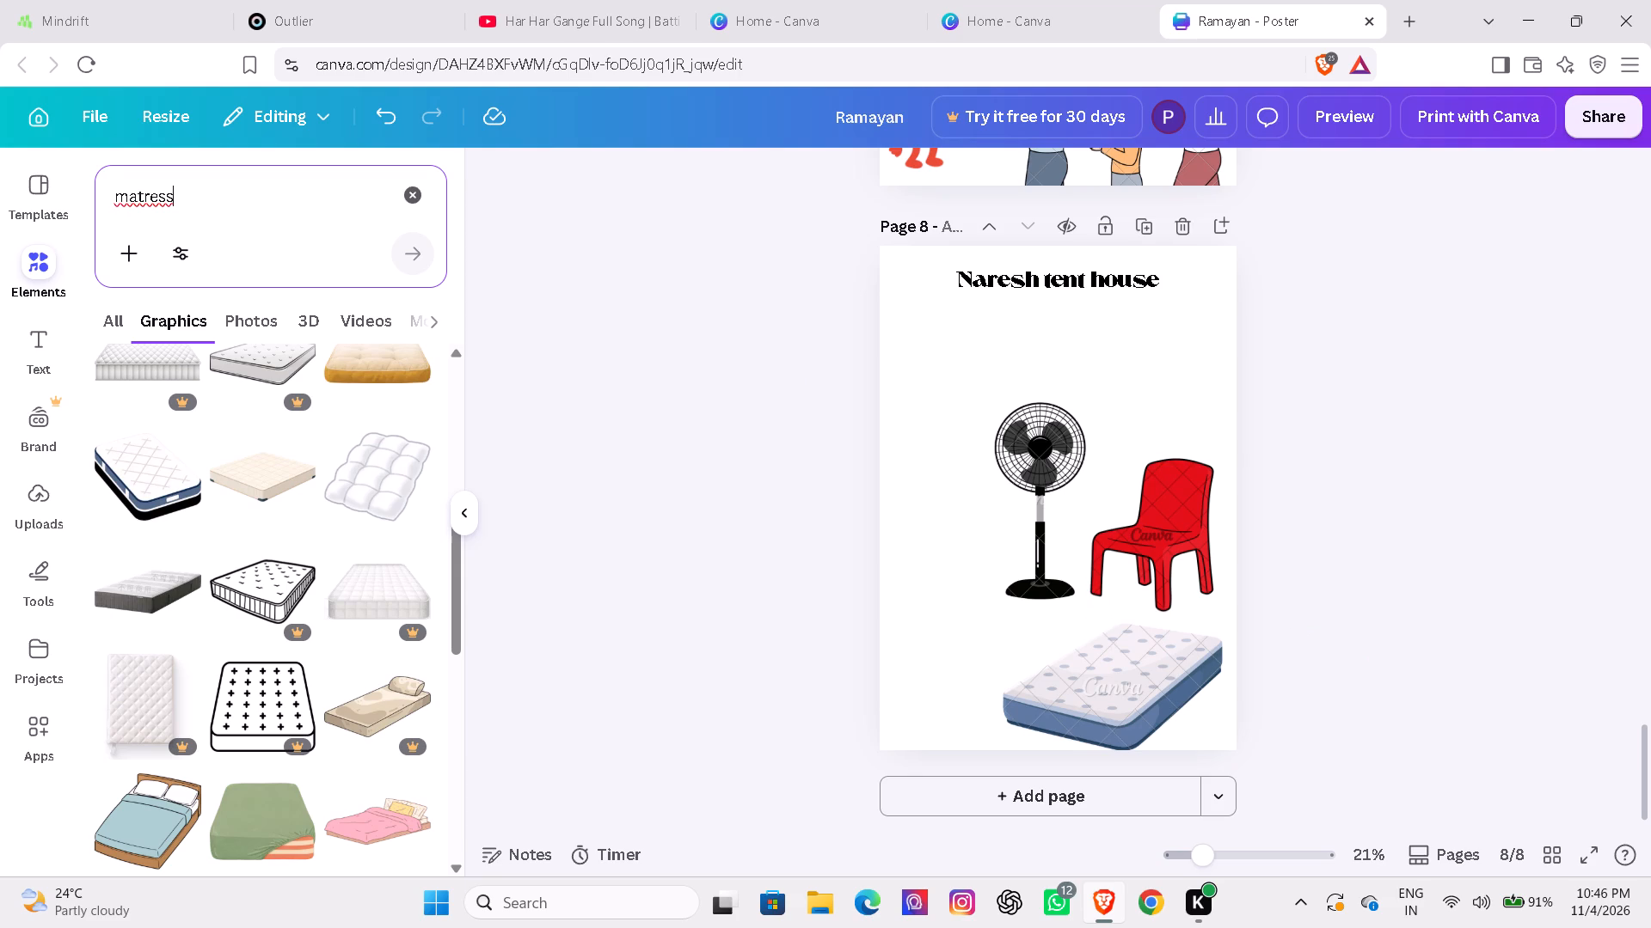
key("BackSpace")
key("BackSpace")
key("BackSpace")
key("BackSpace")
key("BackSpace")
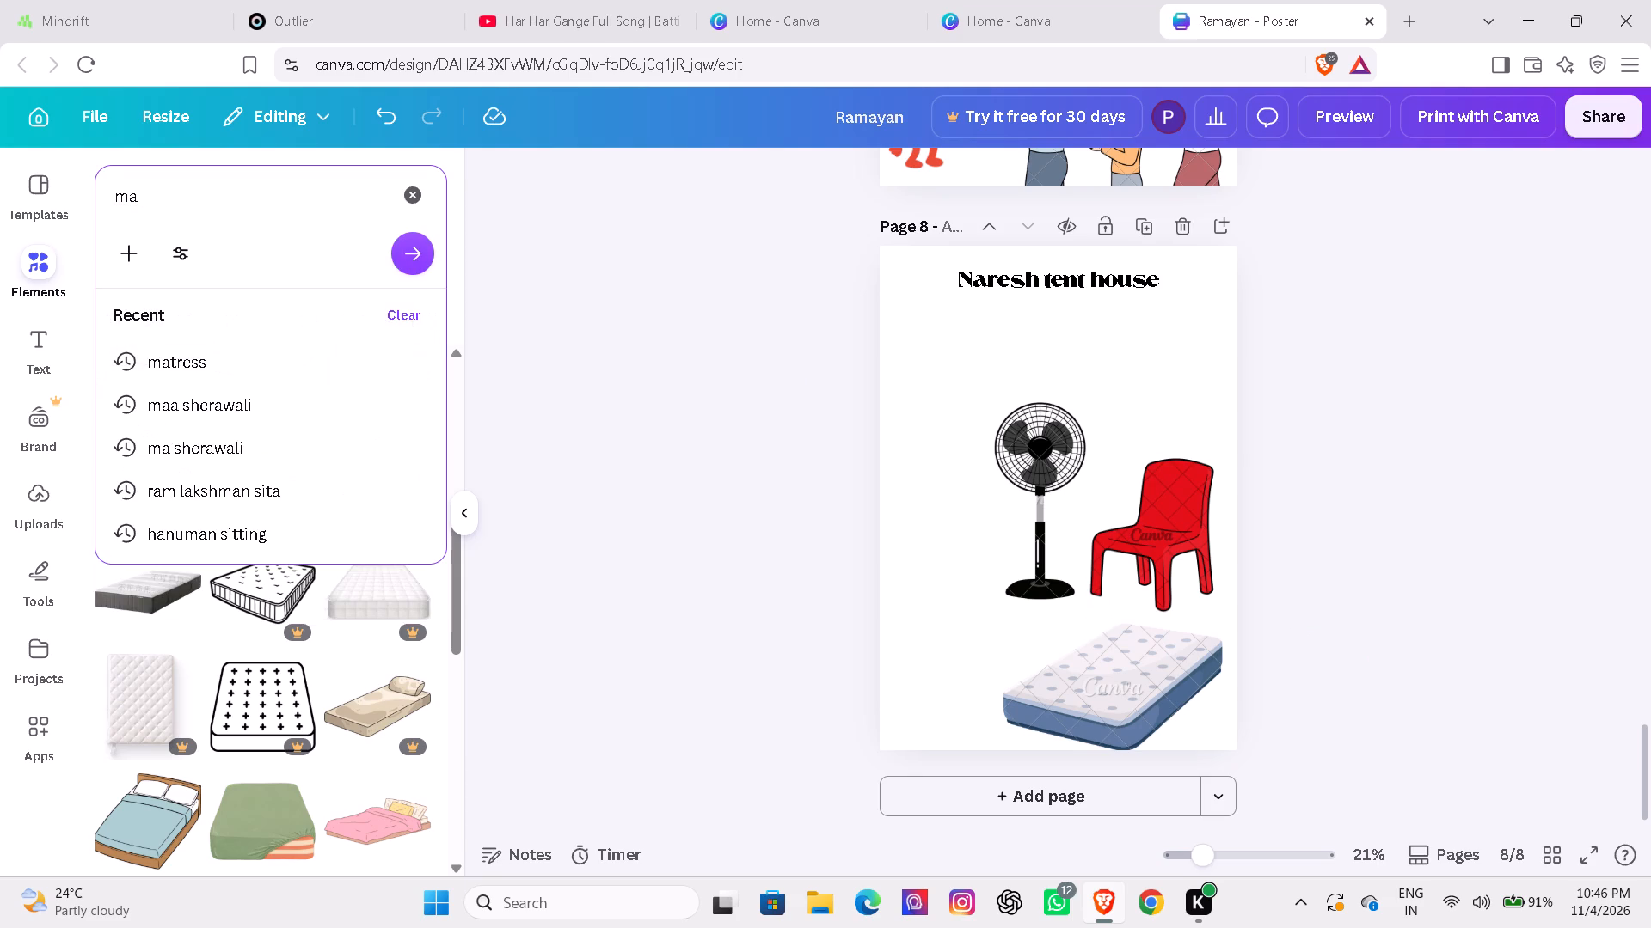
key("BackSpace")
key("BackSpace")
type("ce")
key("i")
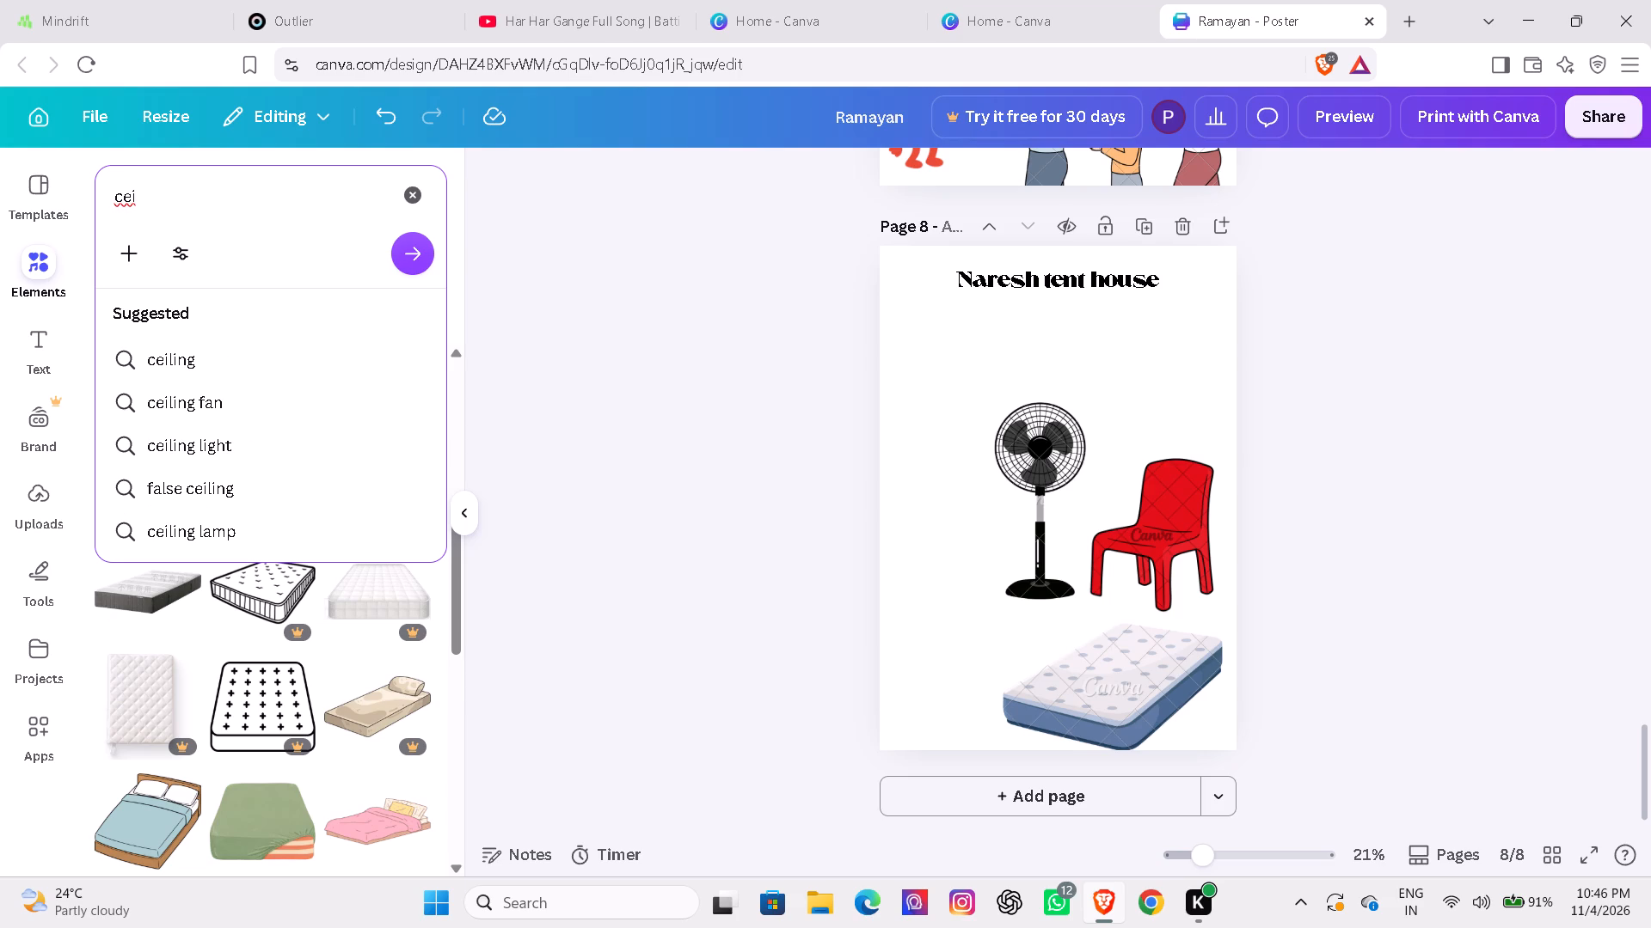
key("l")
key("i")
key("n")
key("g")
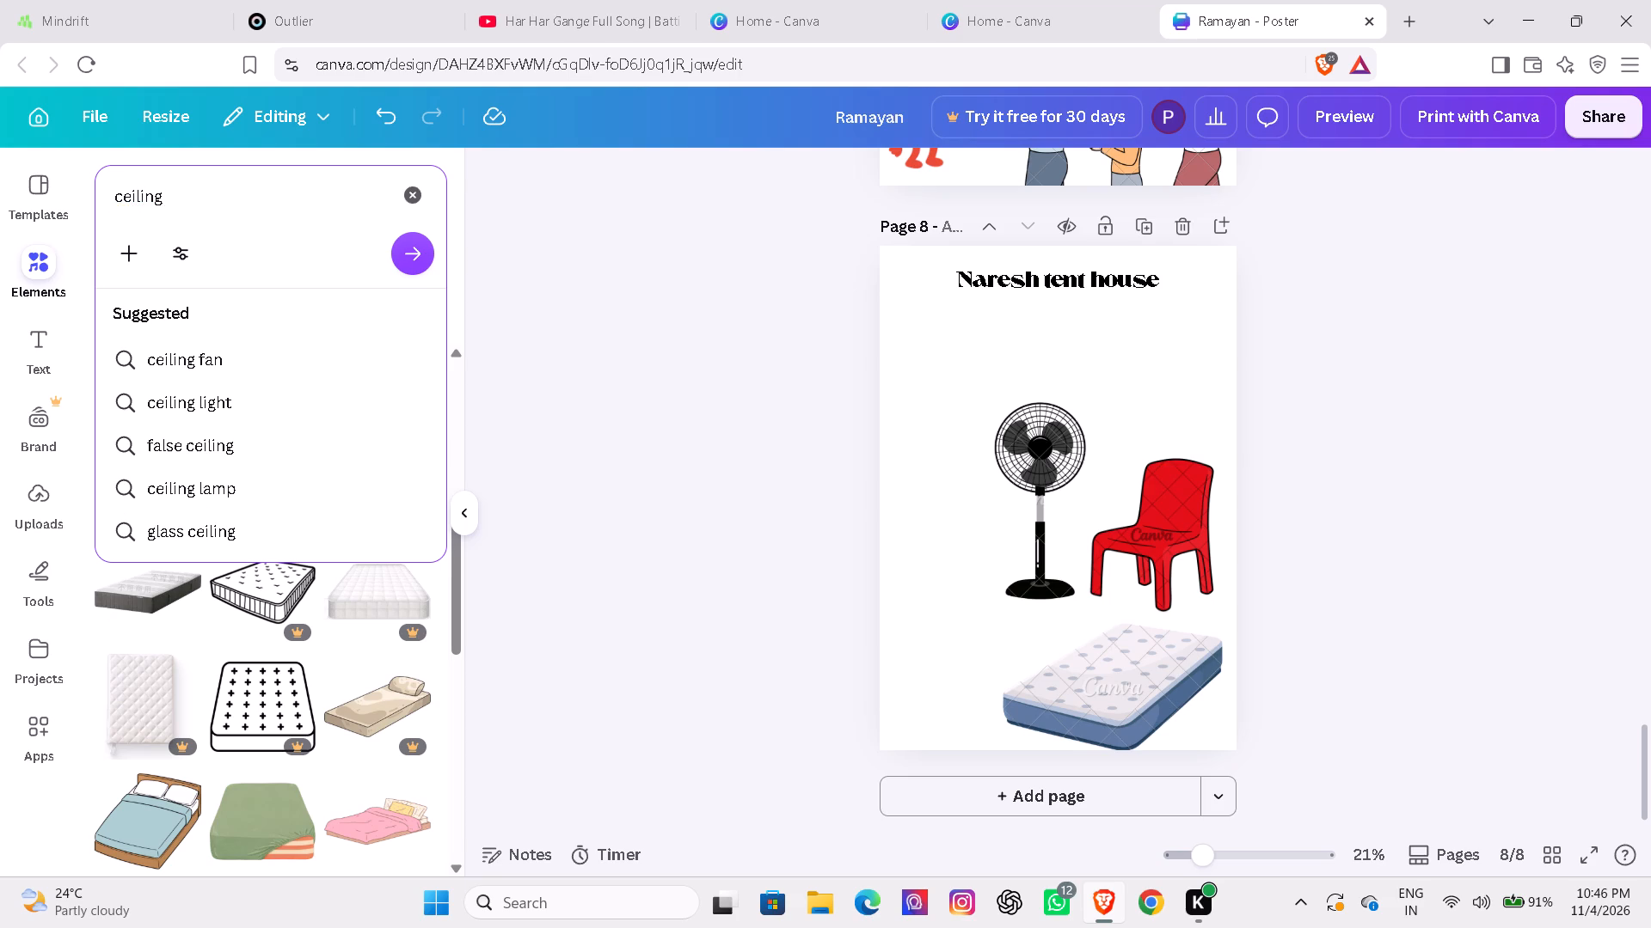
key("space")
key("f")
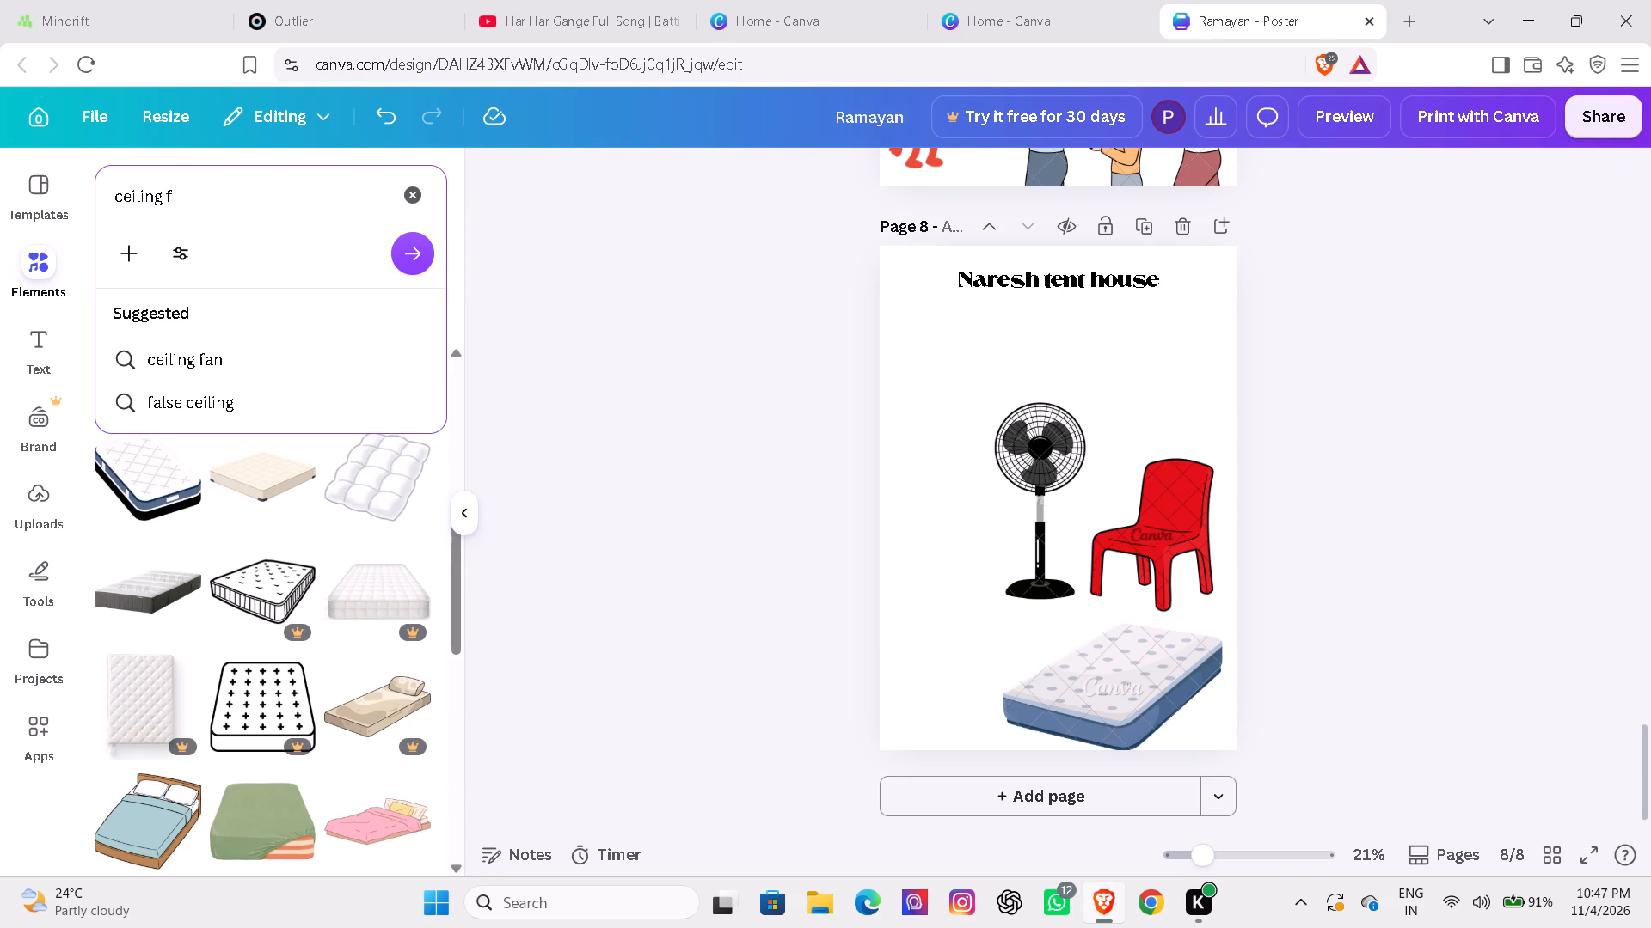
key("a")
key("n")
key("Return")
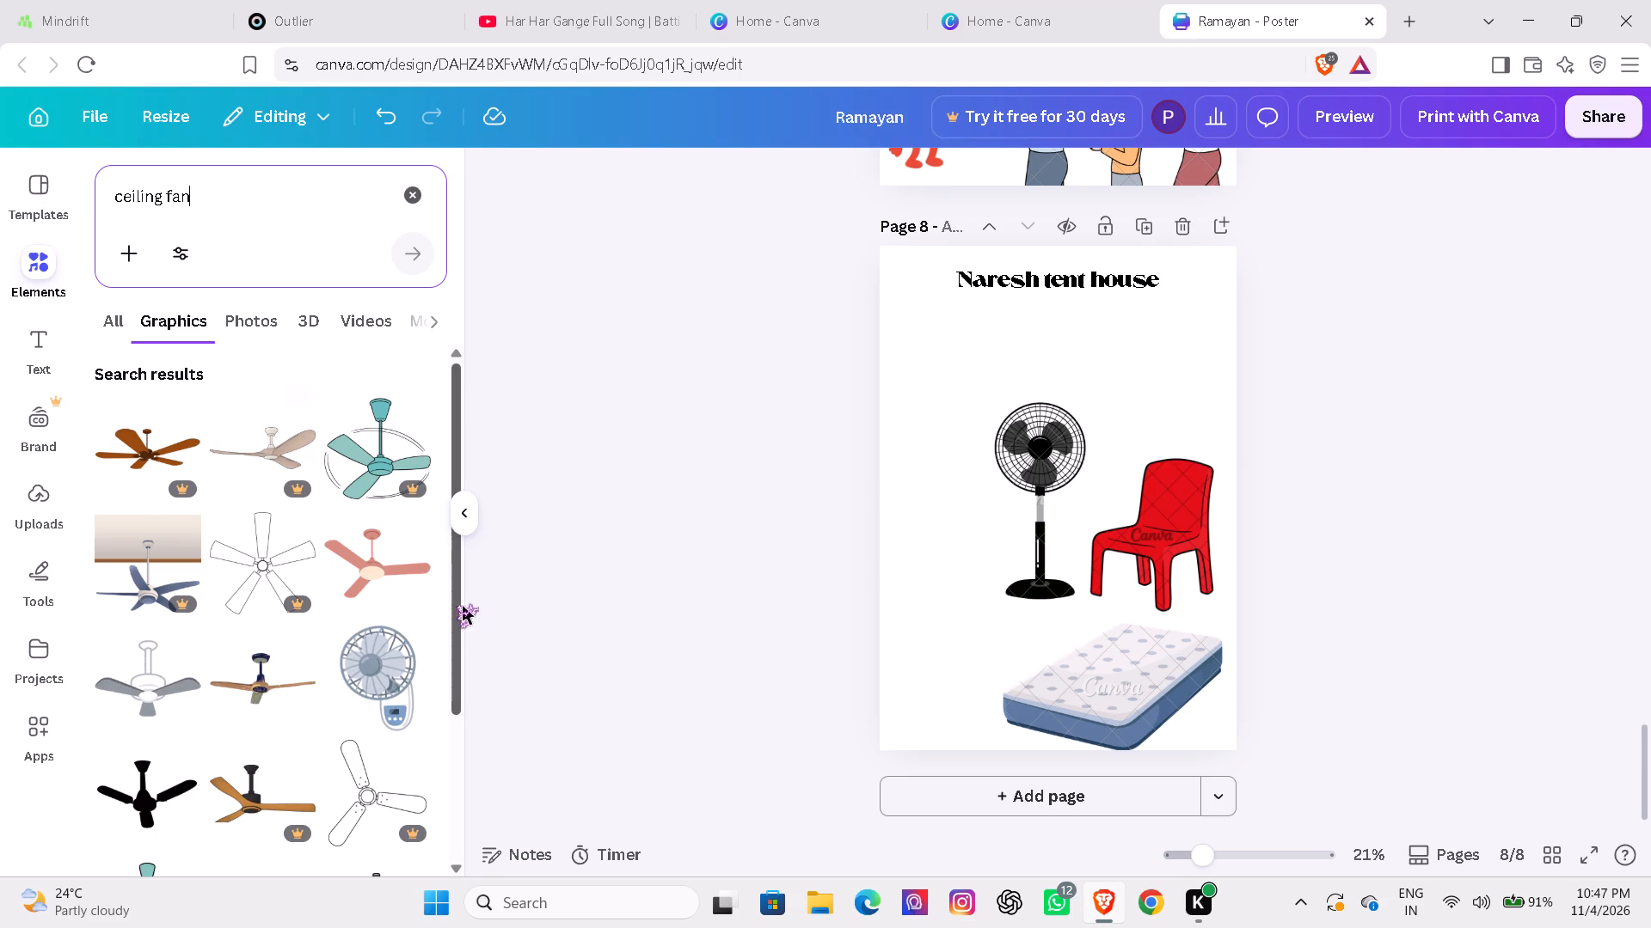
Add the black spinning ceiling fan graphic from the search results and place it beside the mattress at page 8's left edge.
left_click_drag(460, 607, 476, 684)
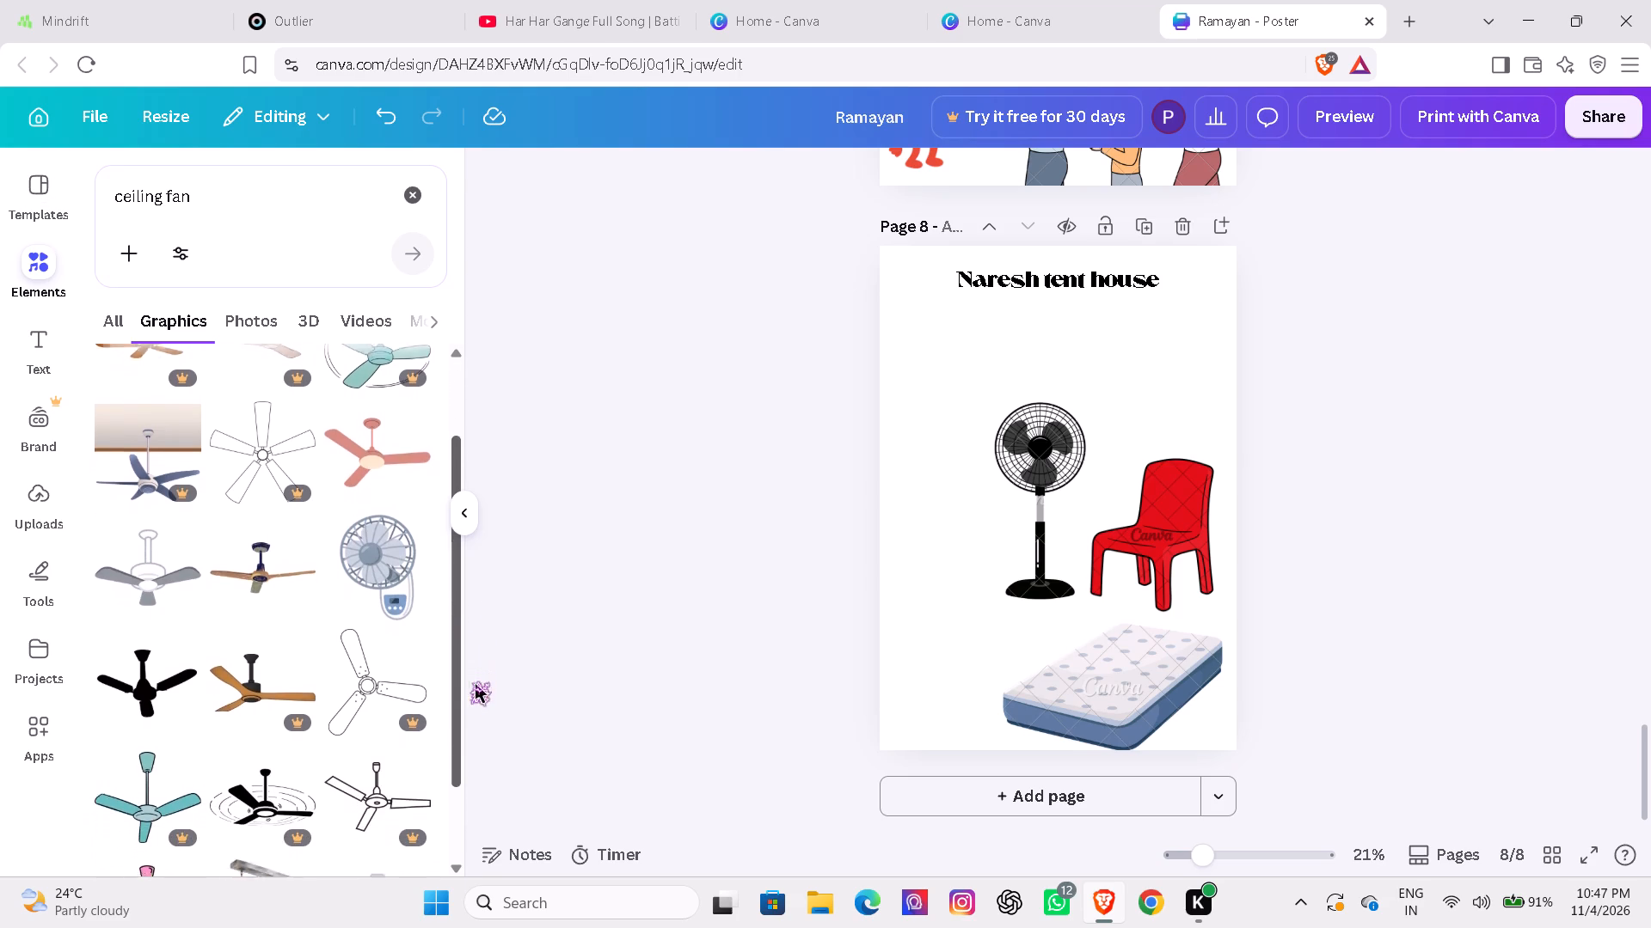
left_click_drag(476, 684, 460, 706)
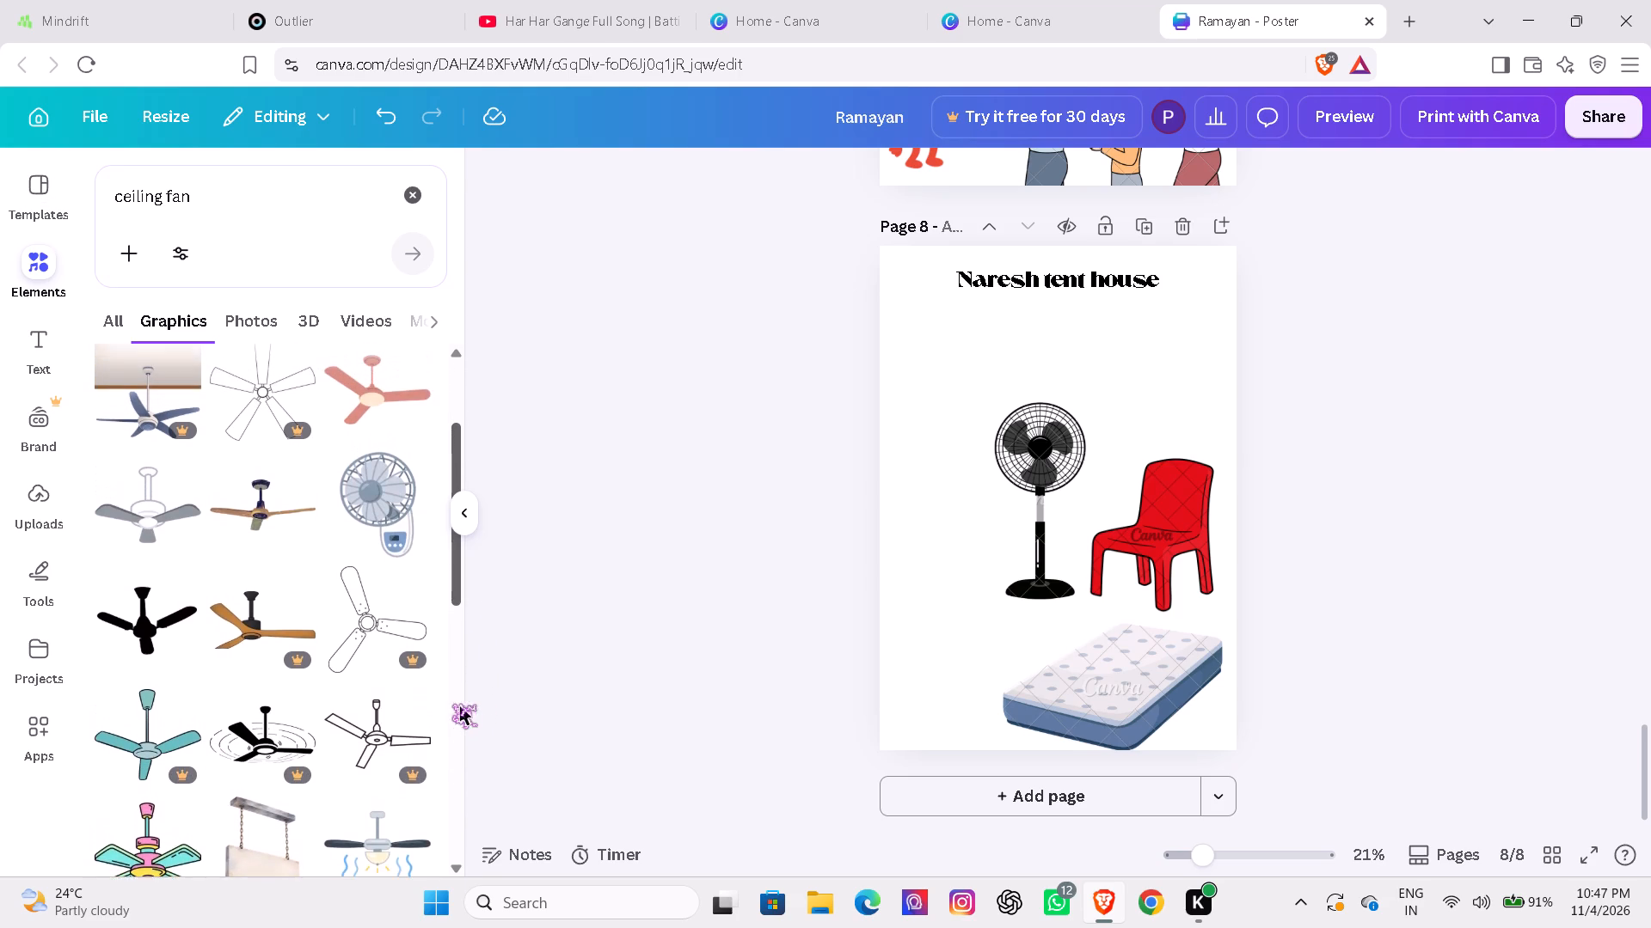
left_click_drag(460, 706, 448, 753)
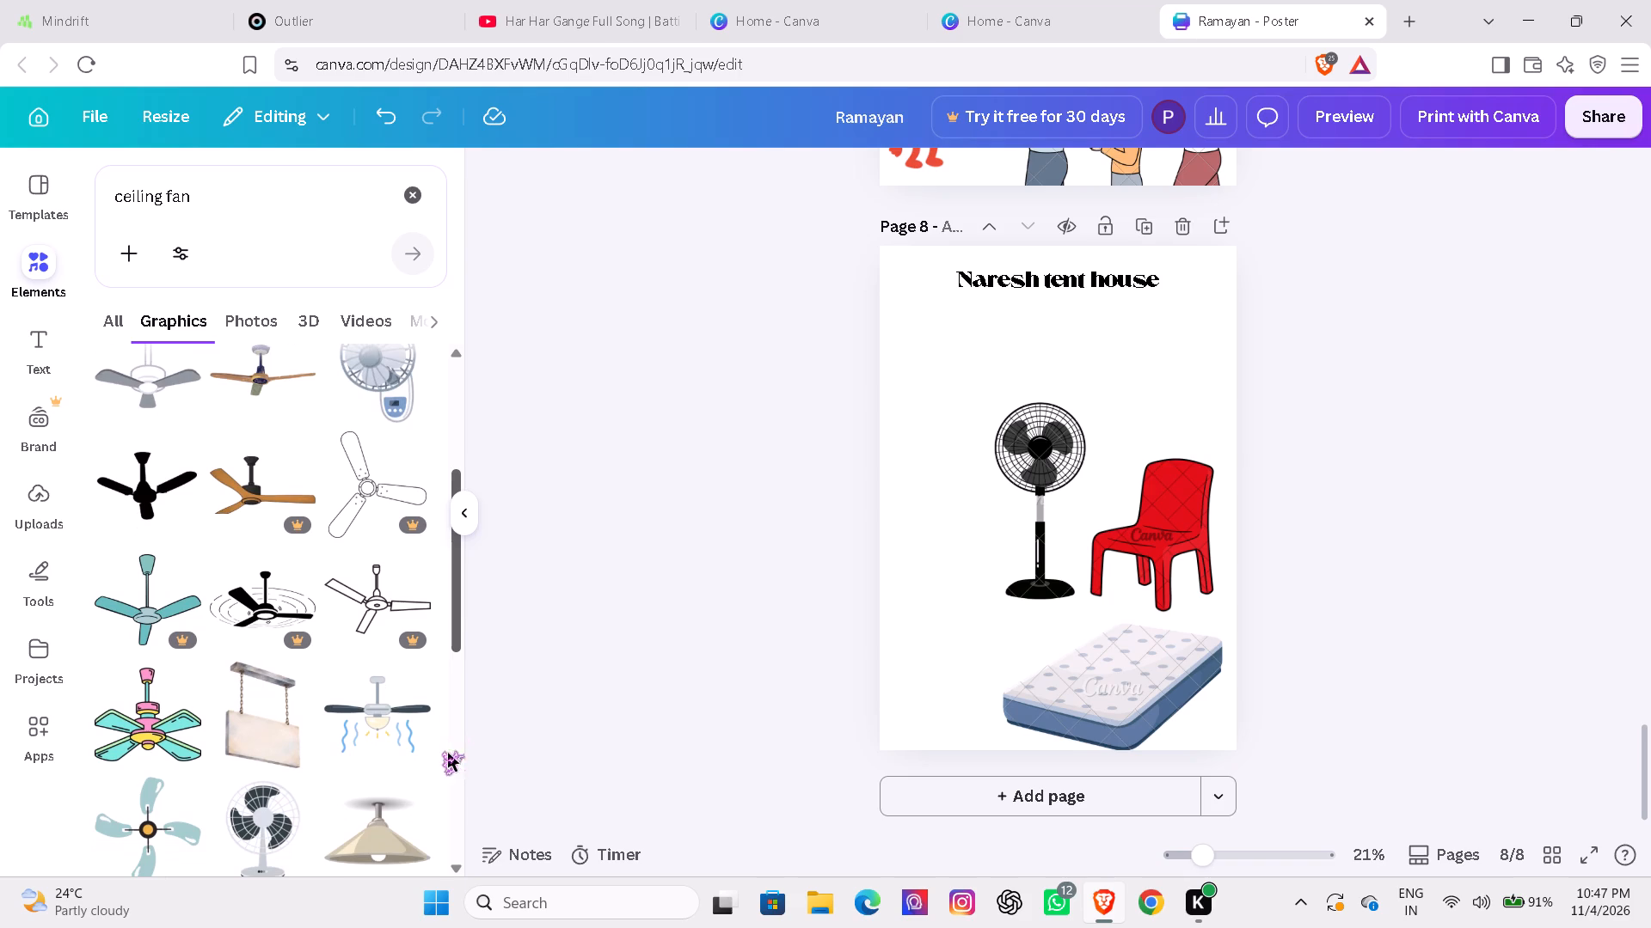
left_click_drag(448, 753, 435, 722)
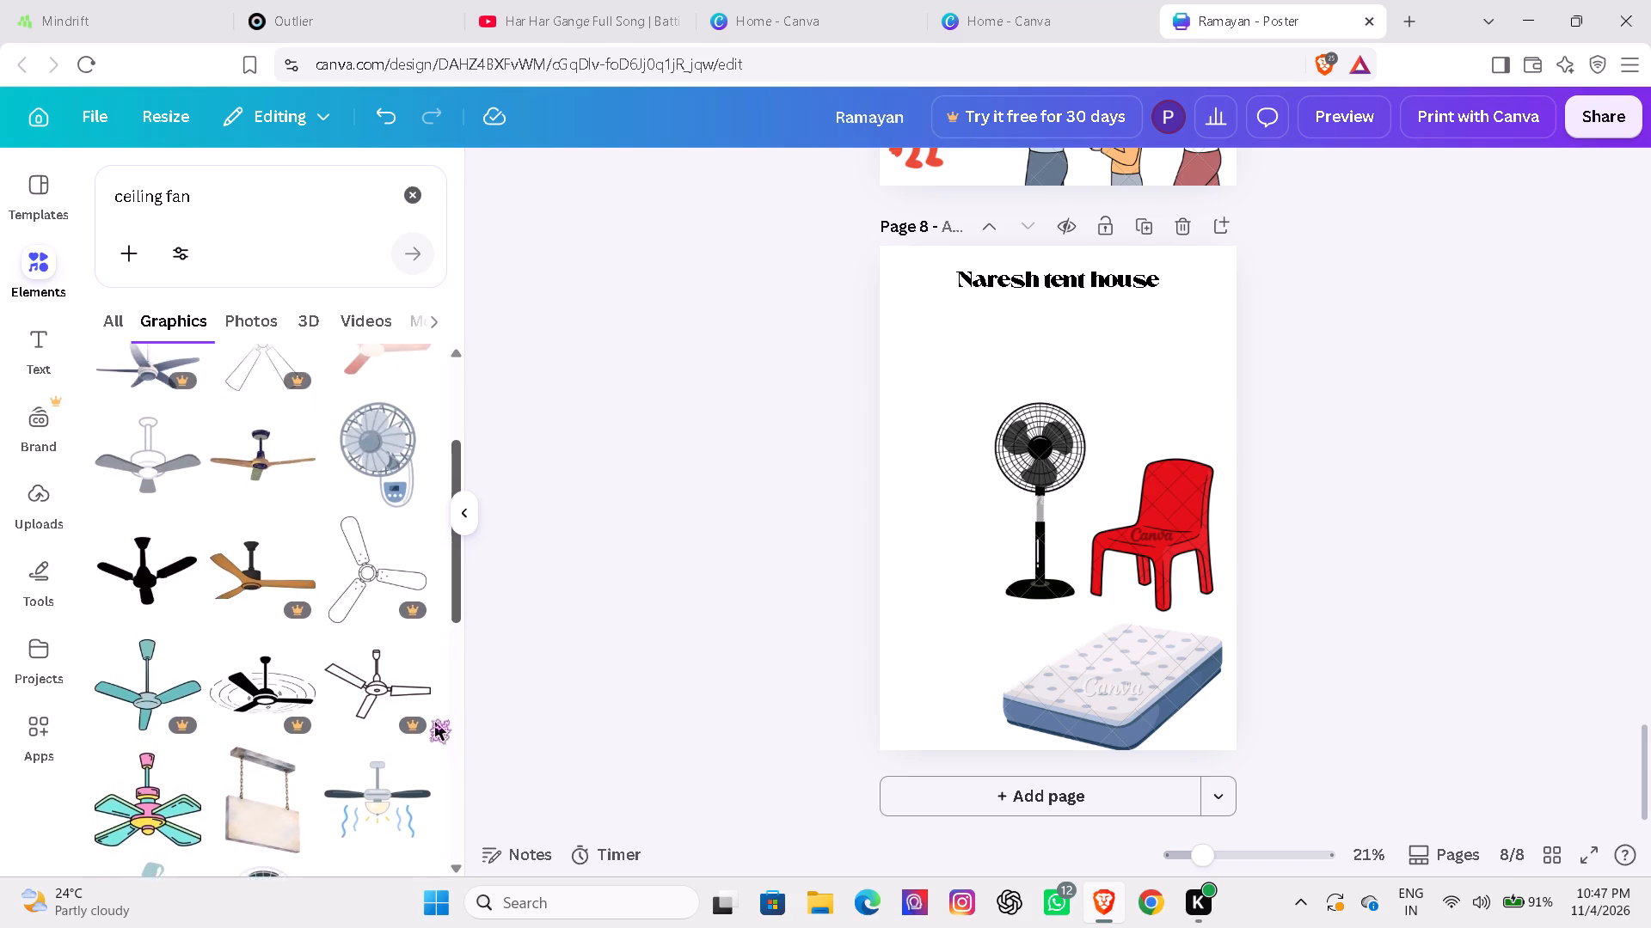
left_click_drag(435, 722, 439, 683)
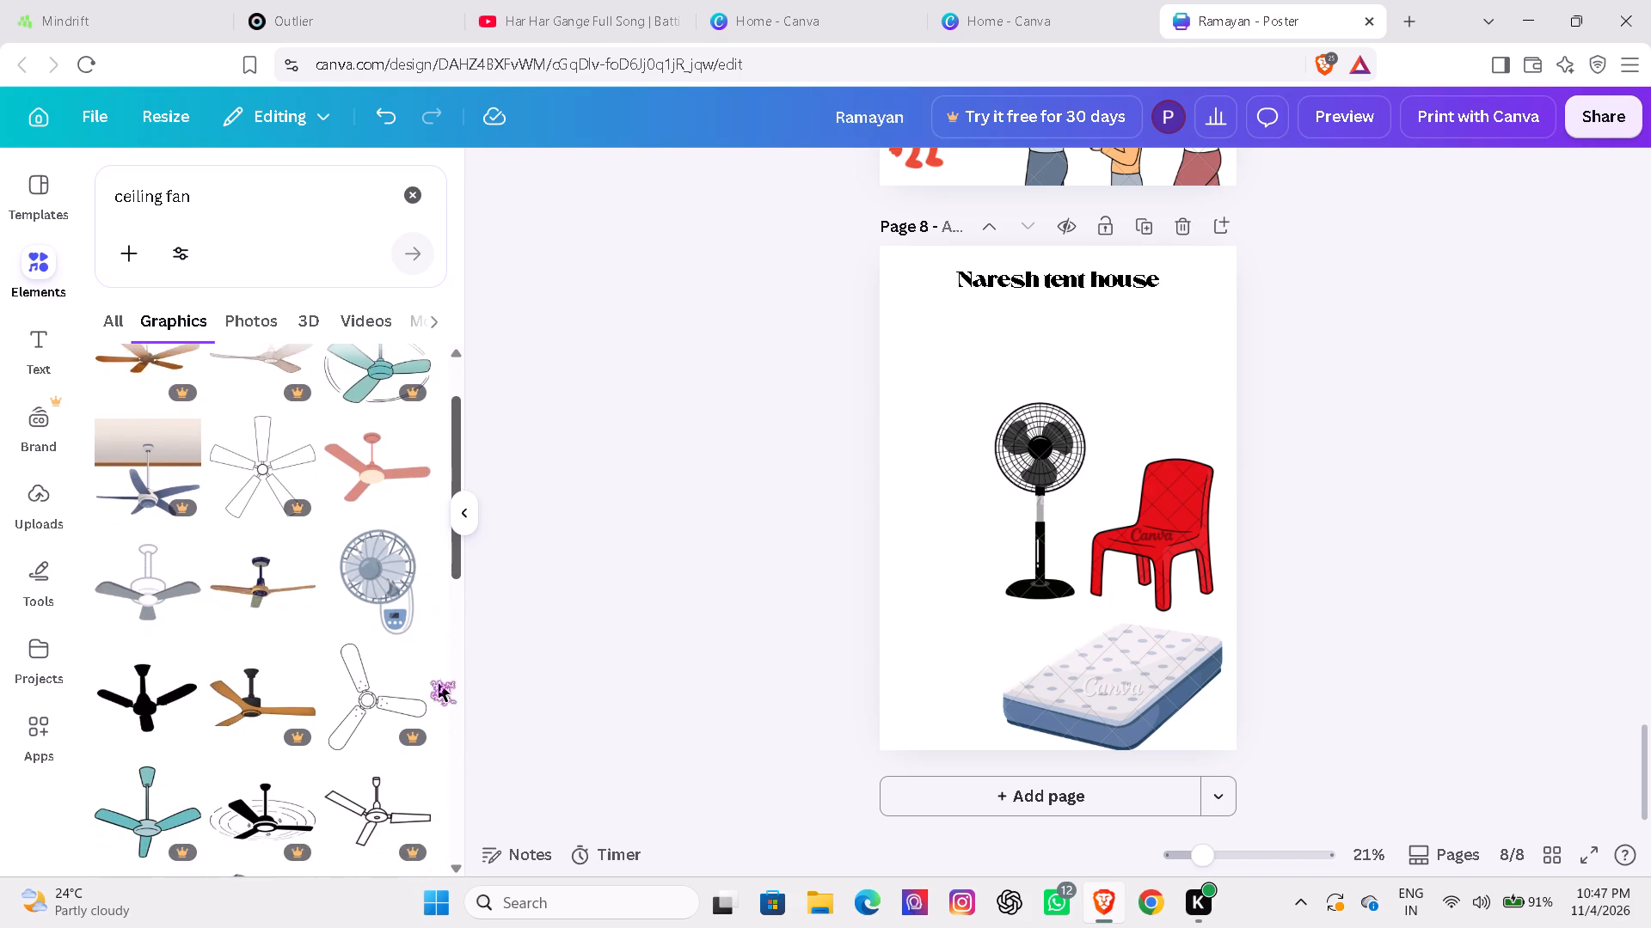
left_click_drag(439, 683, 415, 775)
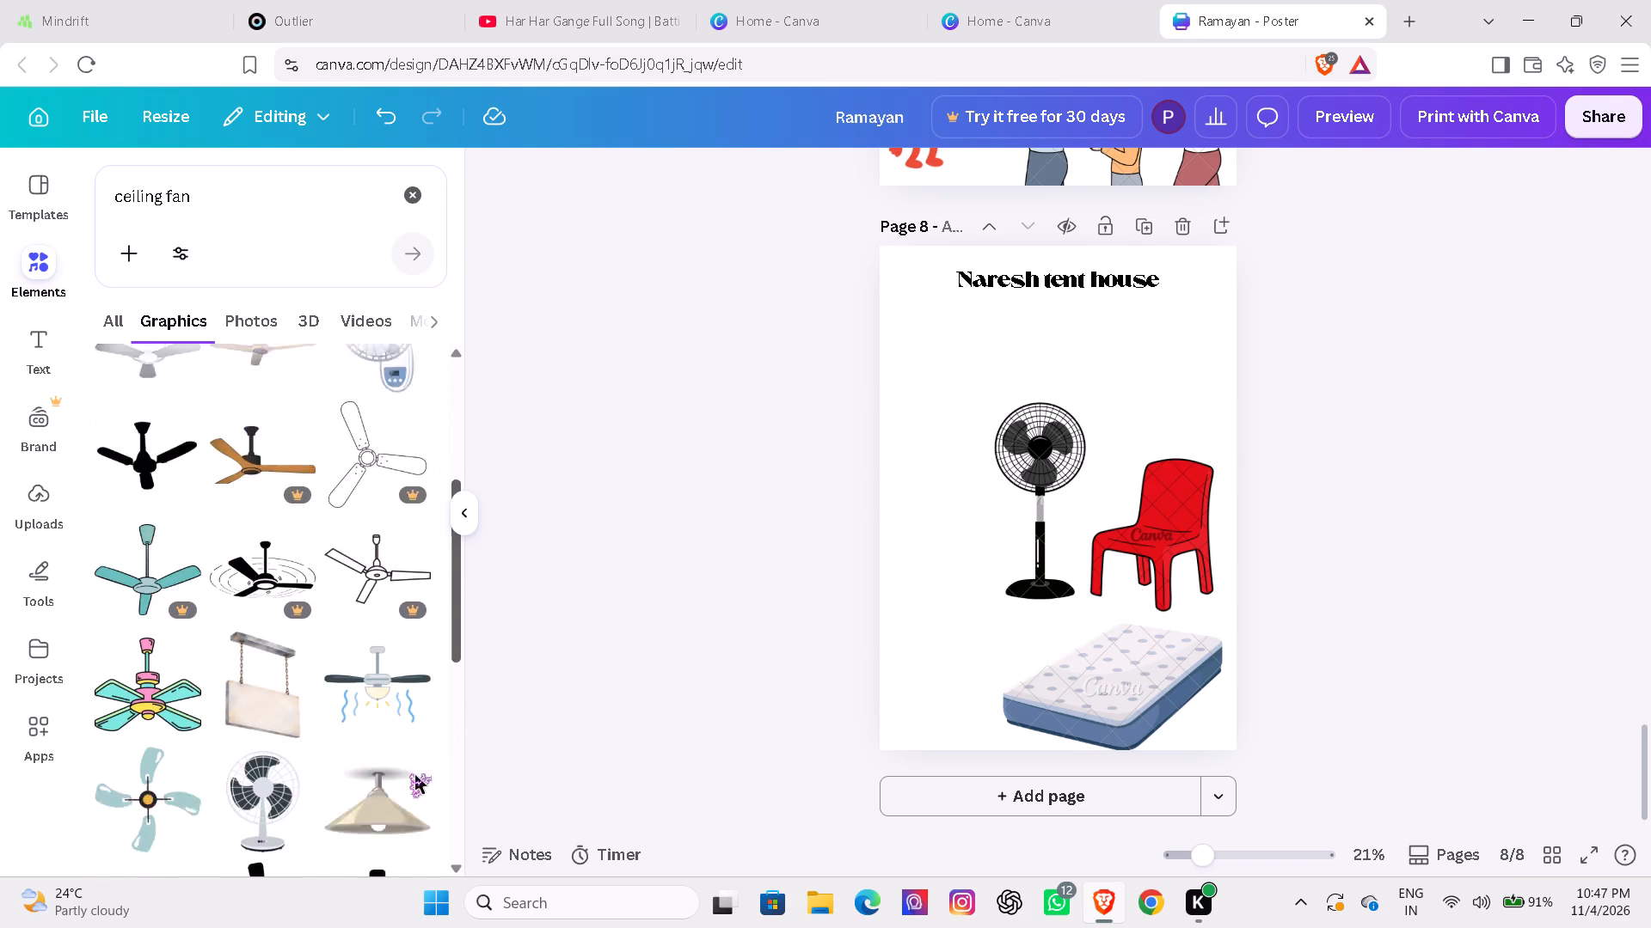
left_click_drag(415, 775, 396, 813)
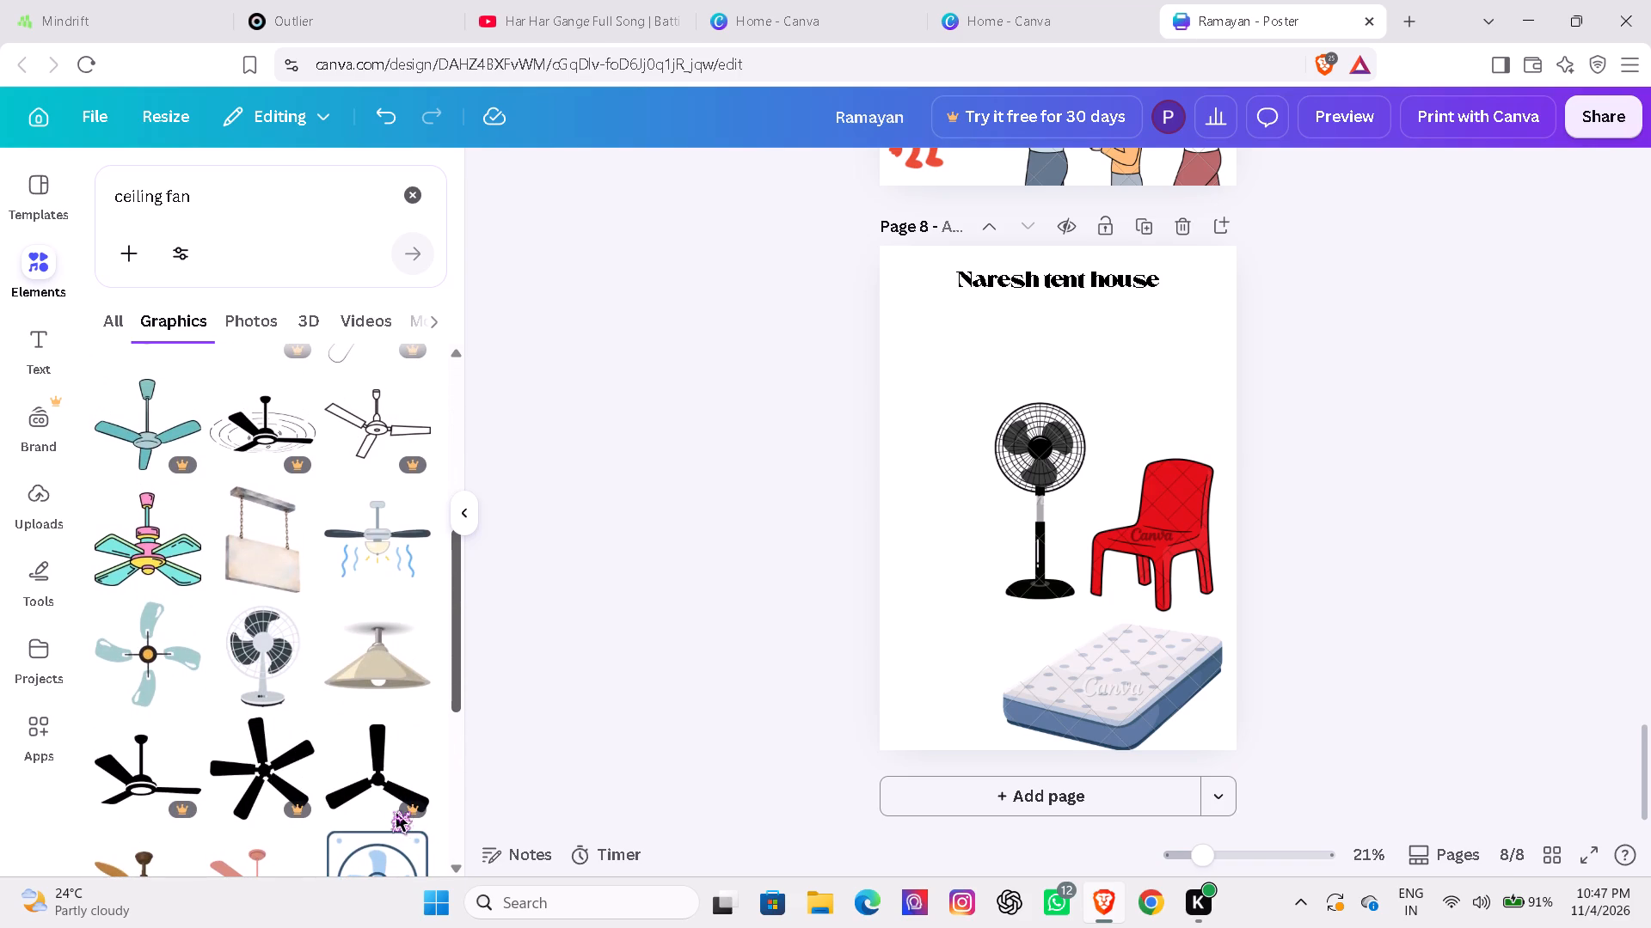
left_click_drag(396, 813, 396, 808)
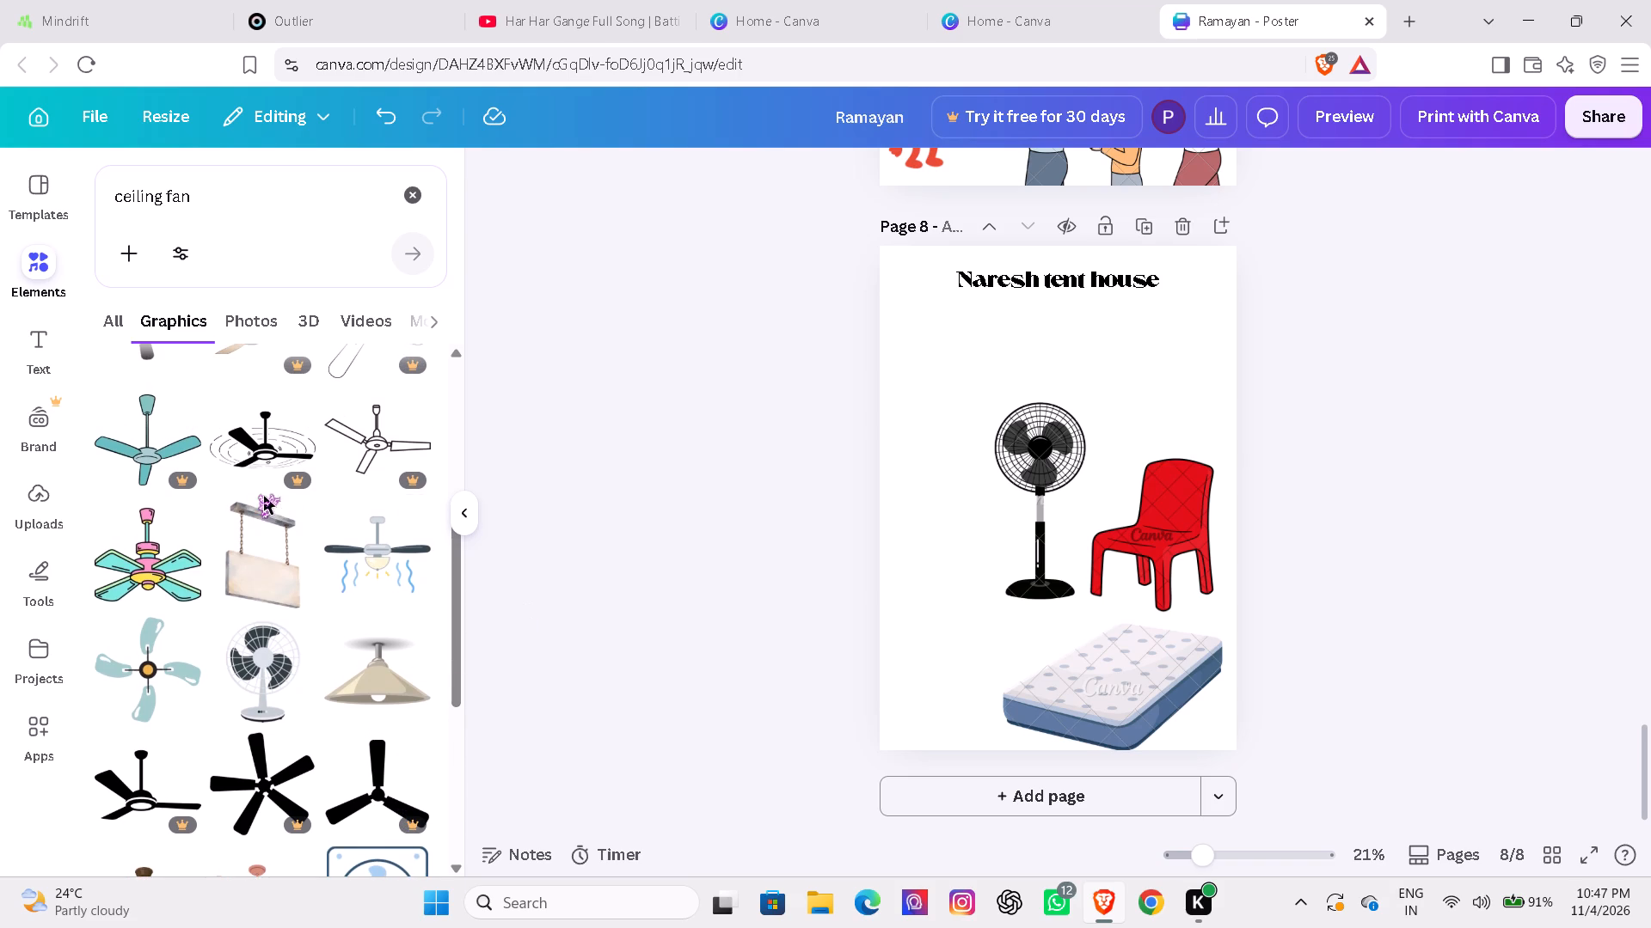
left_click(261, 467)
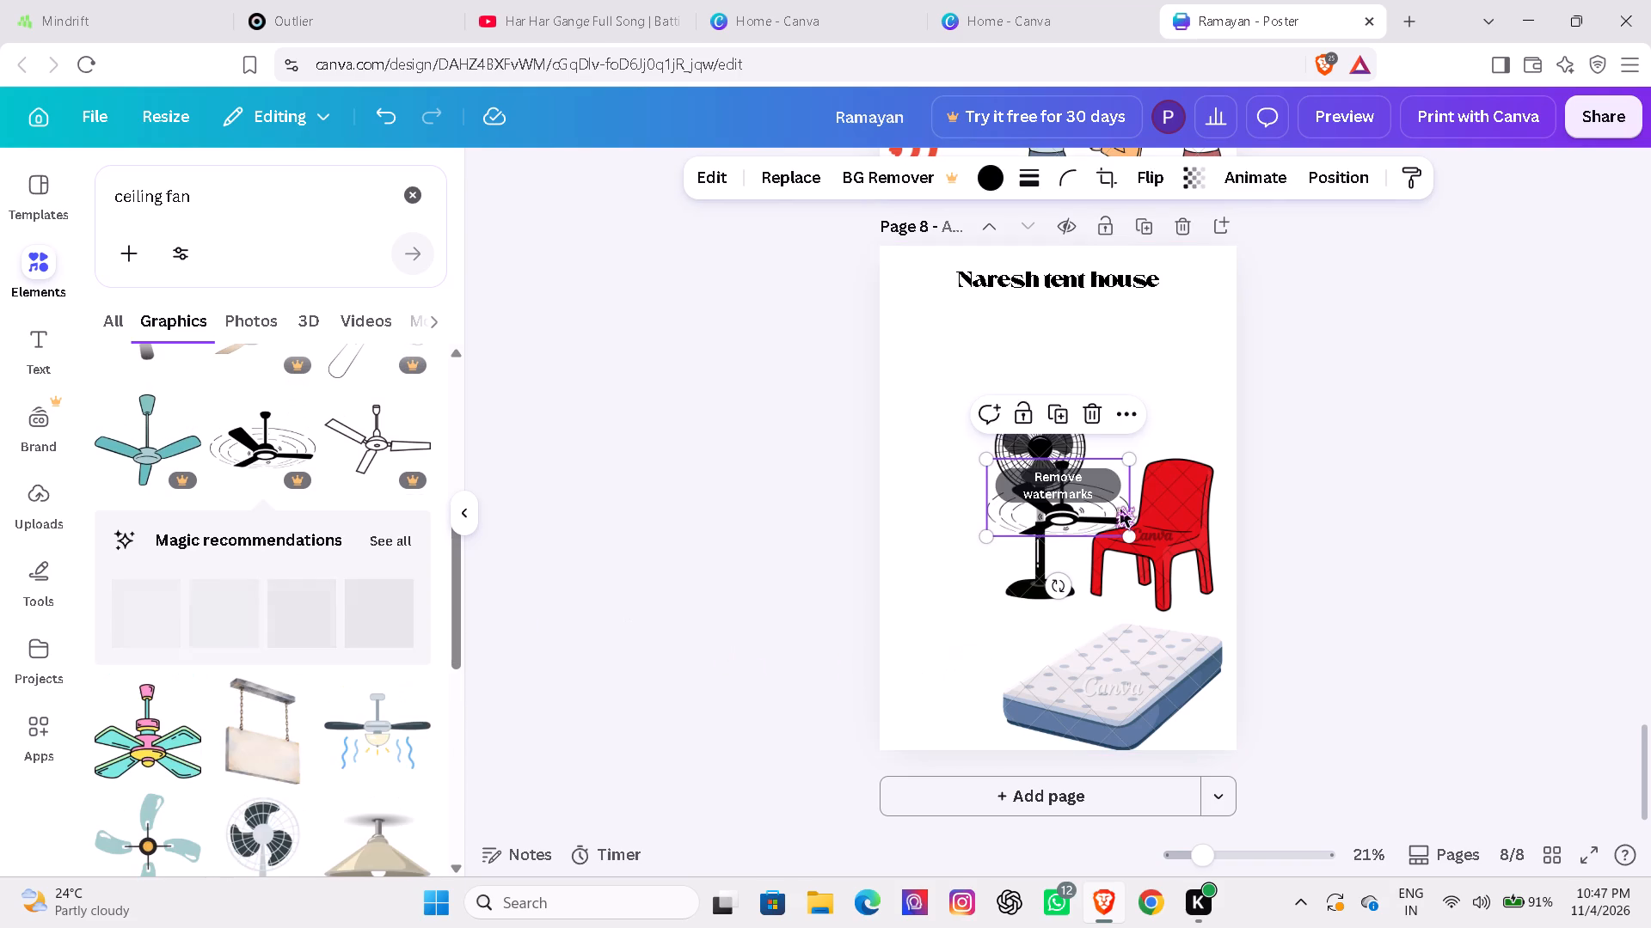
left_click_drag(1097, 515, 992, 681)
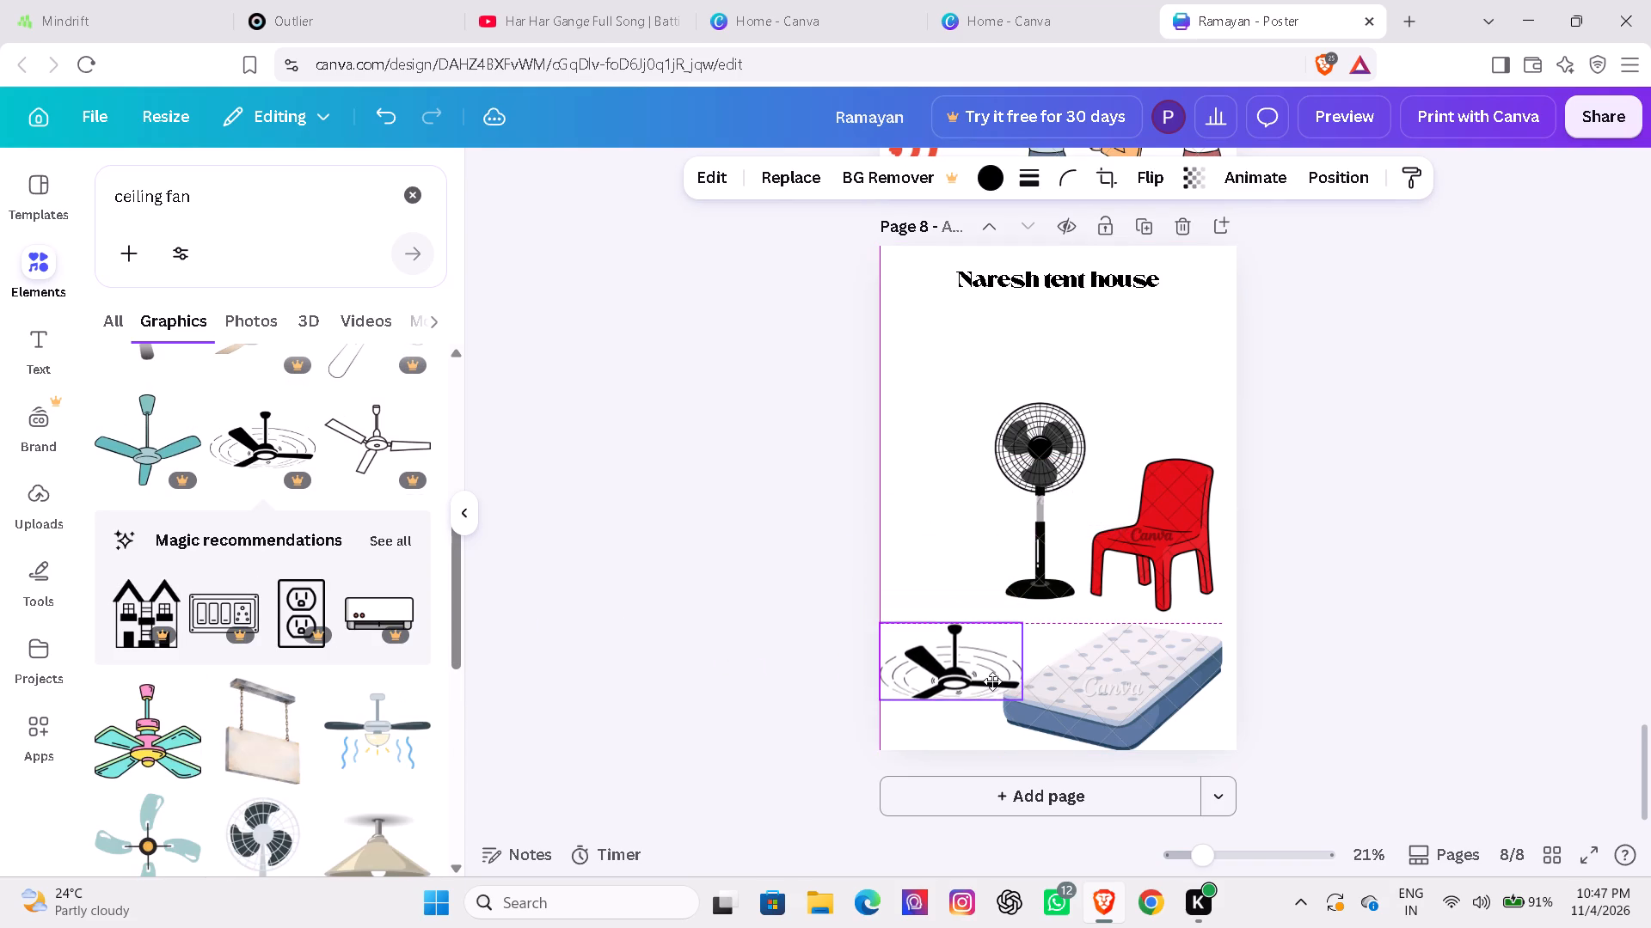
left_click_drag(992, 681, 985, 665)
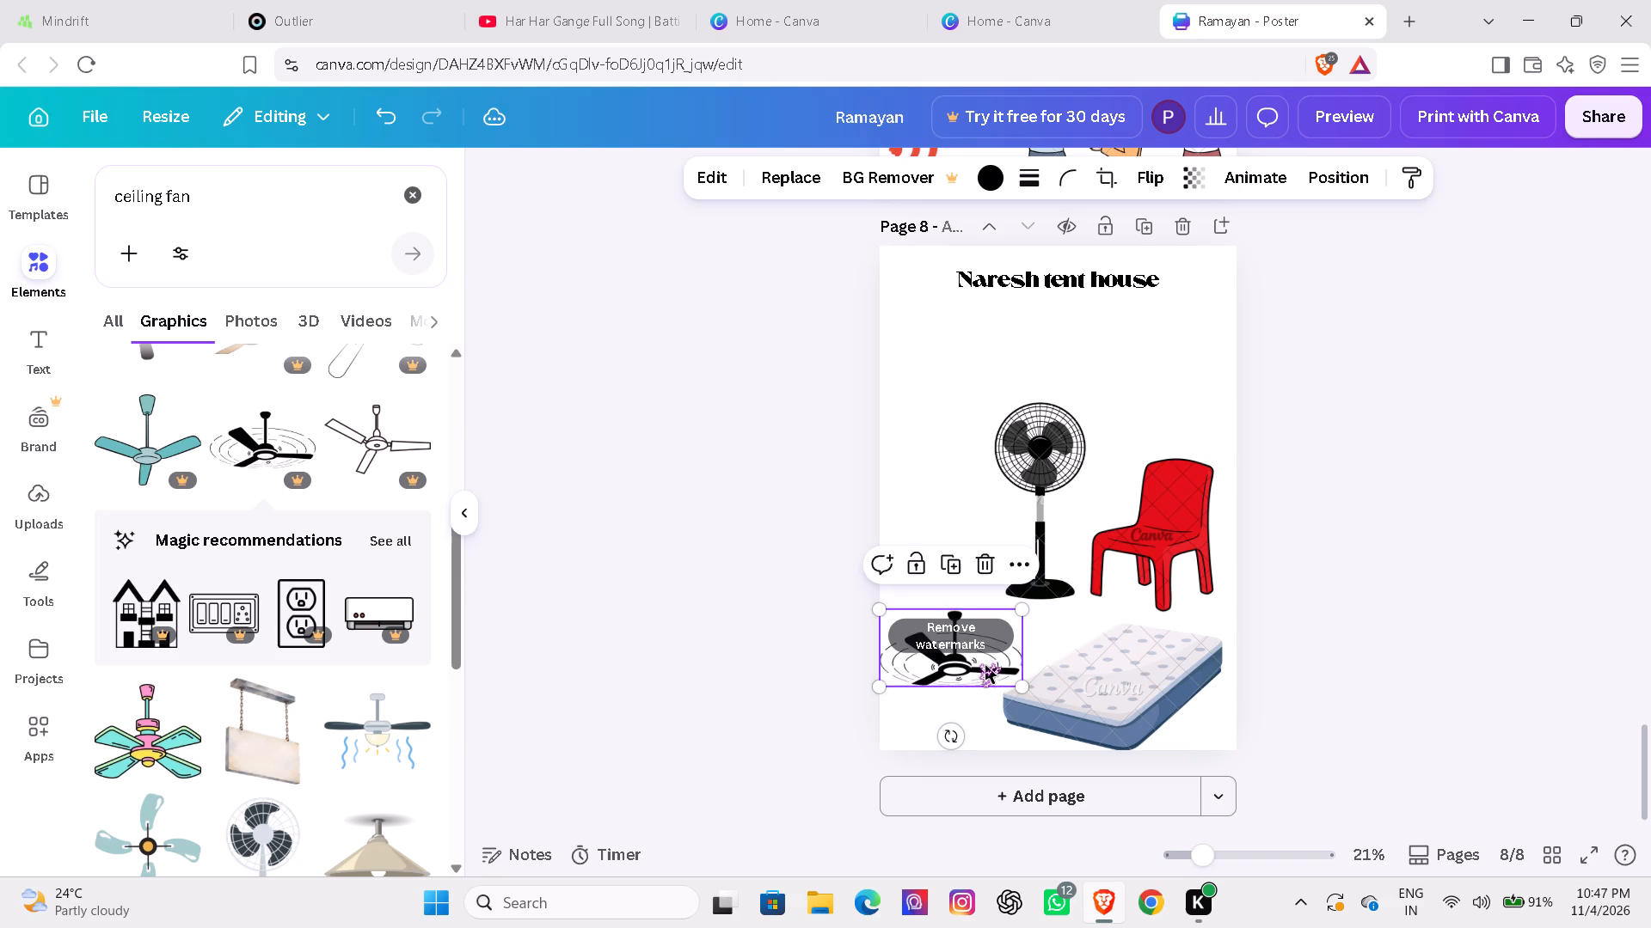
left_click(1453, 668)
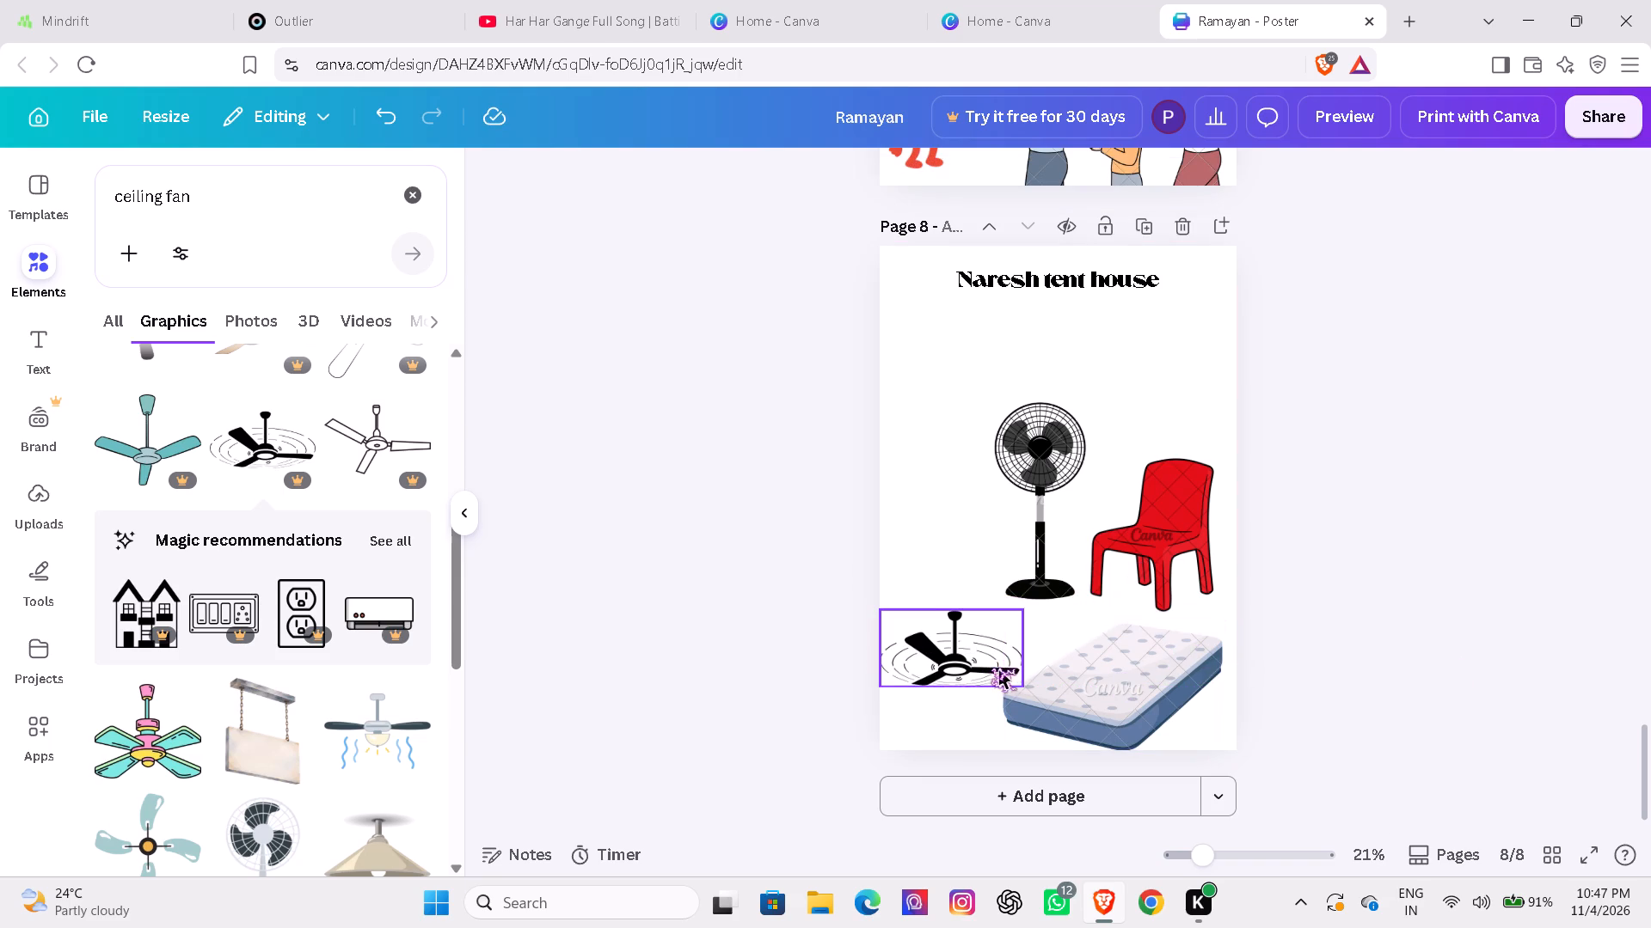
left_click(965, 656)
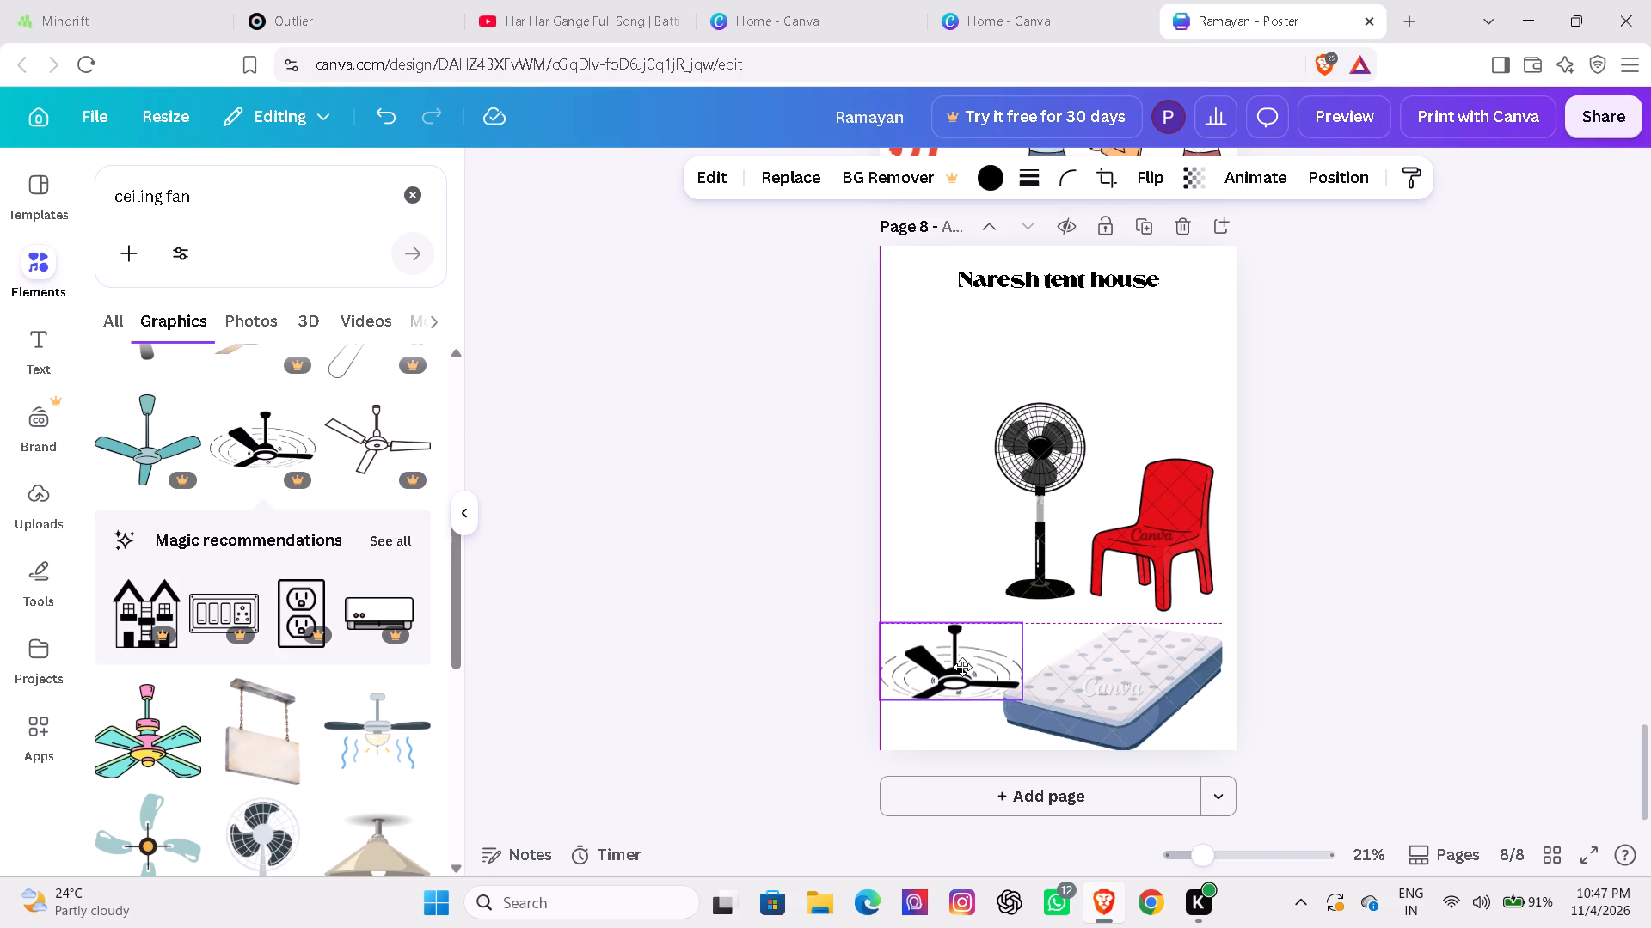
left_click(1397, 698)
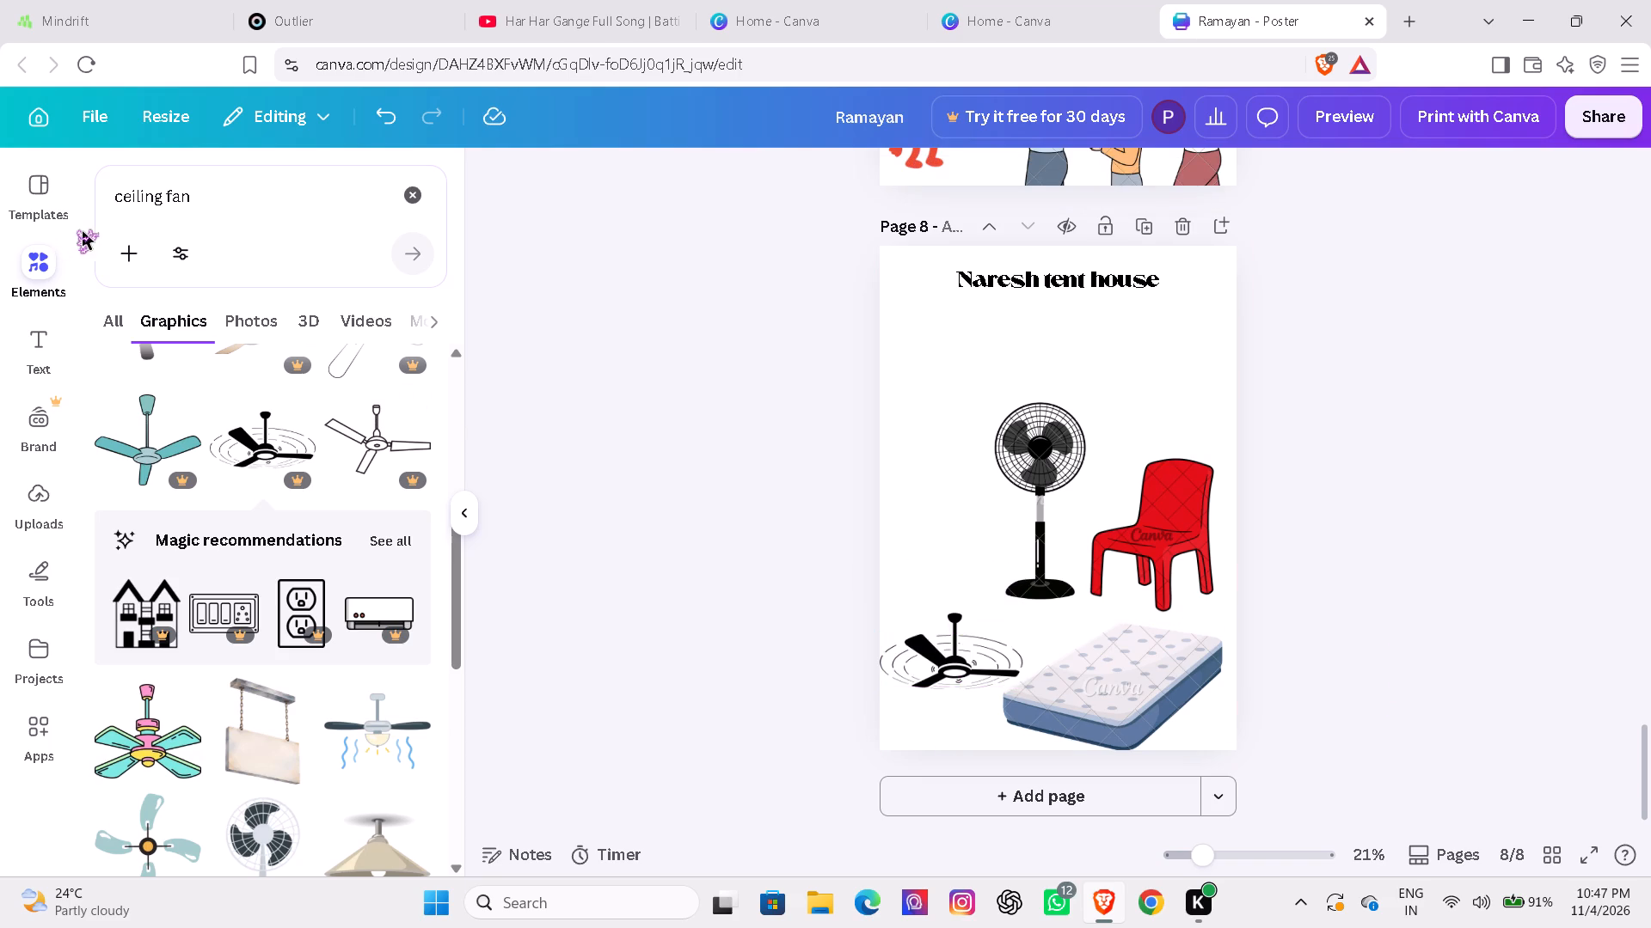
Search the element graphics for "dining" in place of the ceiling fan search.
left_click(212, 194)
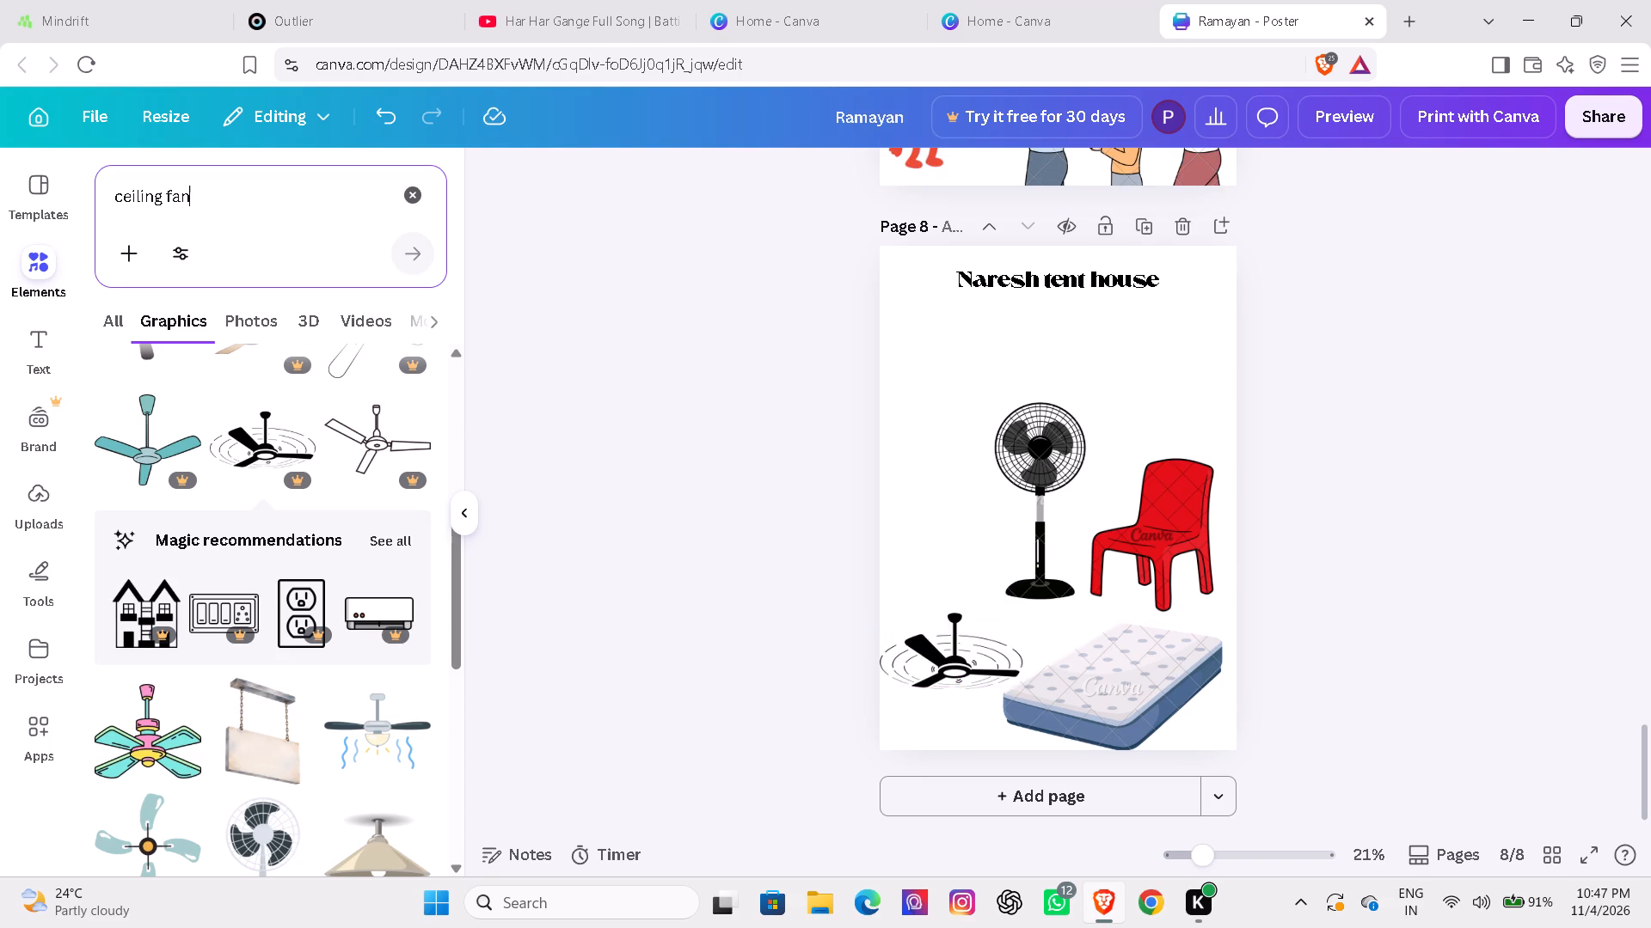
key("BackSpace")
key("BackSpace")
key("BackSpace")
key("BackSpace")
key("BackSpace")
key("BackSpace")
key("BackSpace")
key("BackSpace")
key("BackSpace")
key("BackSpace")
key("BackSpace")
key("BackSpace")
key("BackSpace")
key("BackSpace")
key("BackSpace")
key("BackSpace")
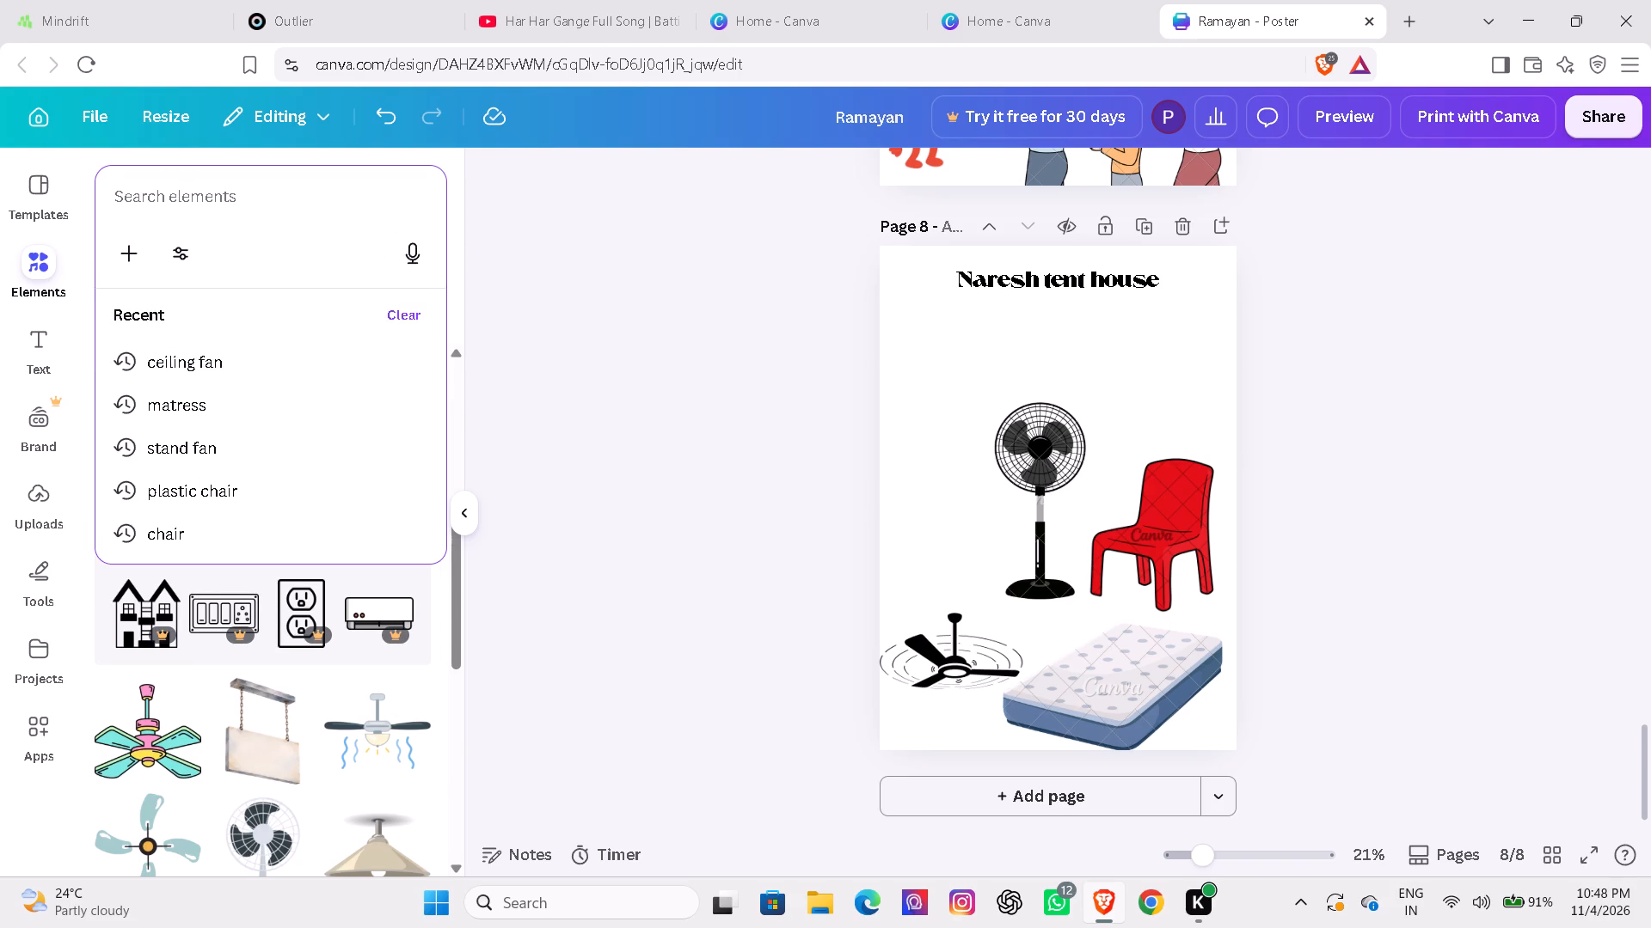
key("d")
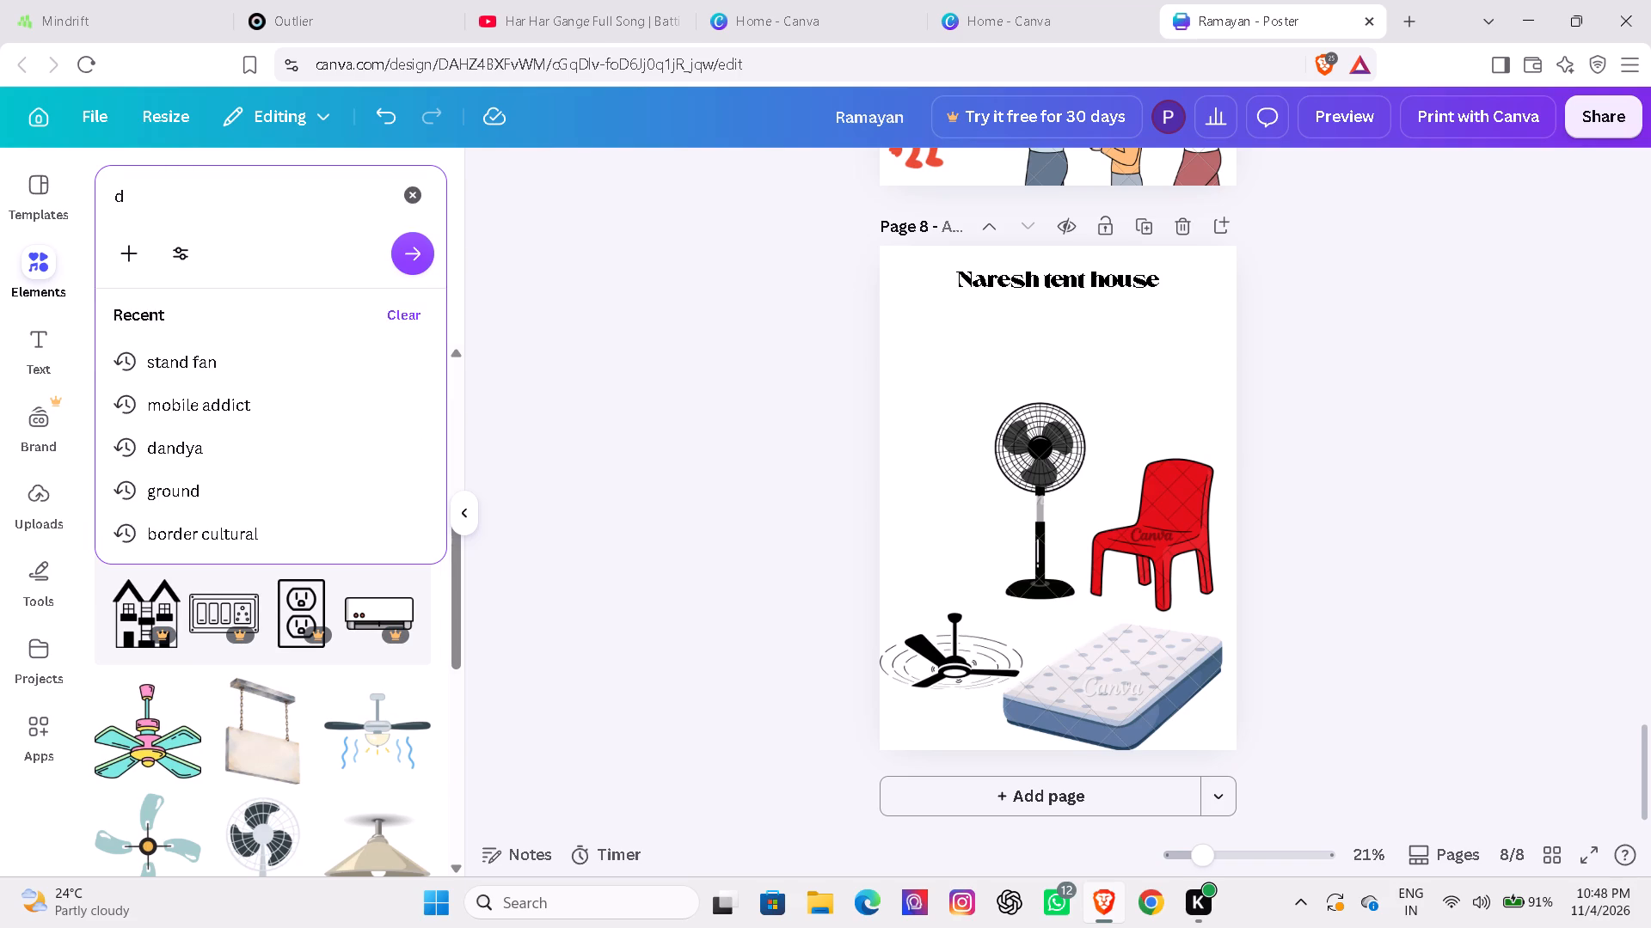
type("ining")
key("Return")
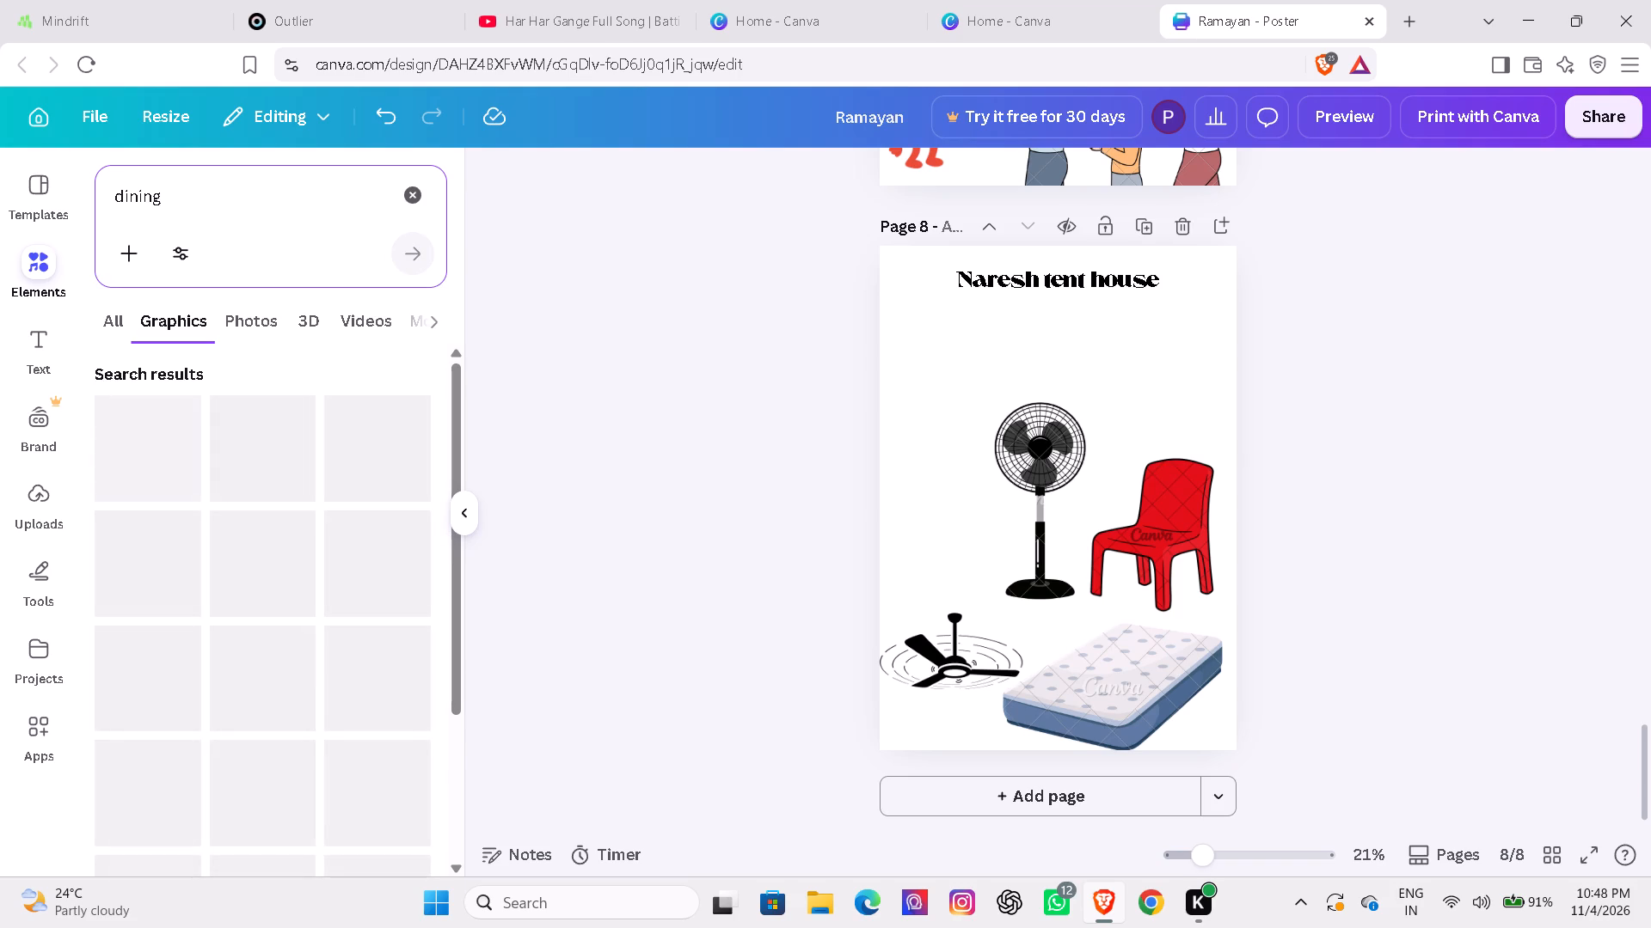
Refine the graphics search to "dining table plastic".
key("BackSpace")
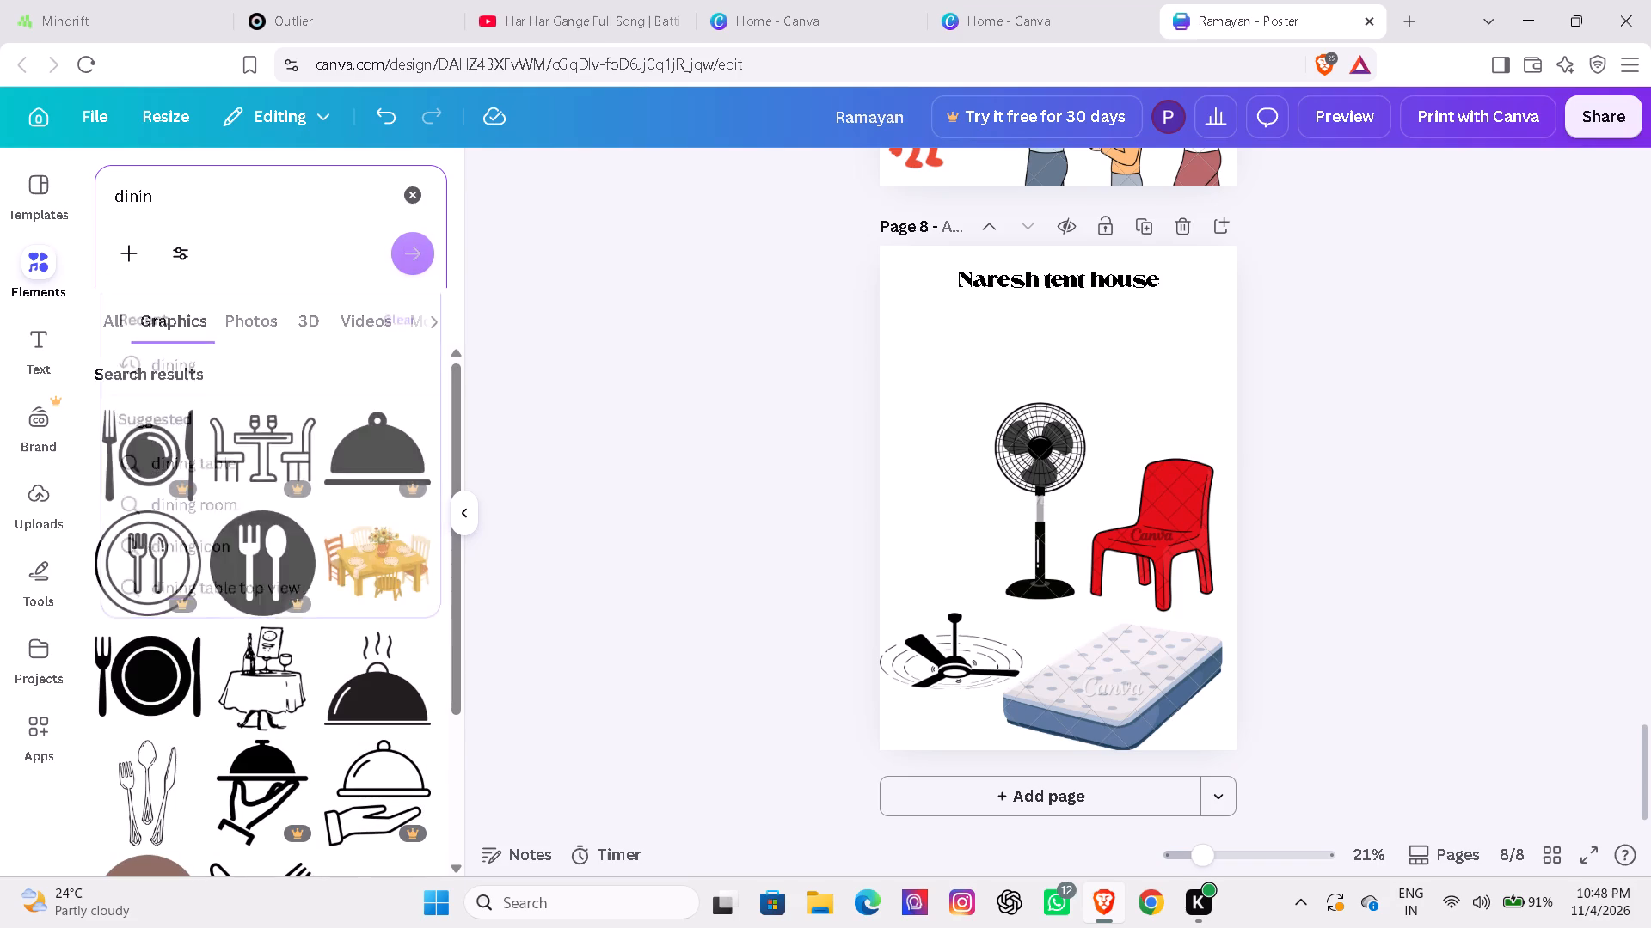
key("BackSpace")
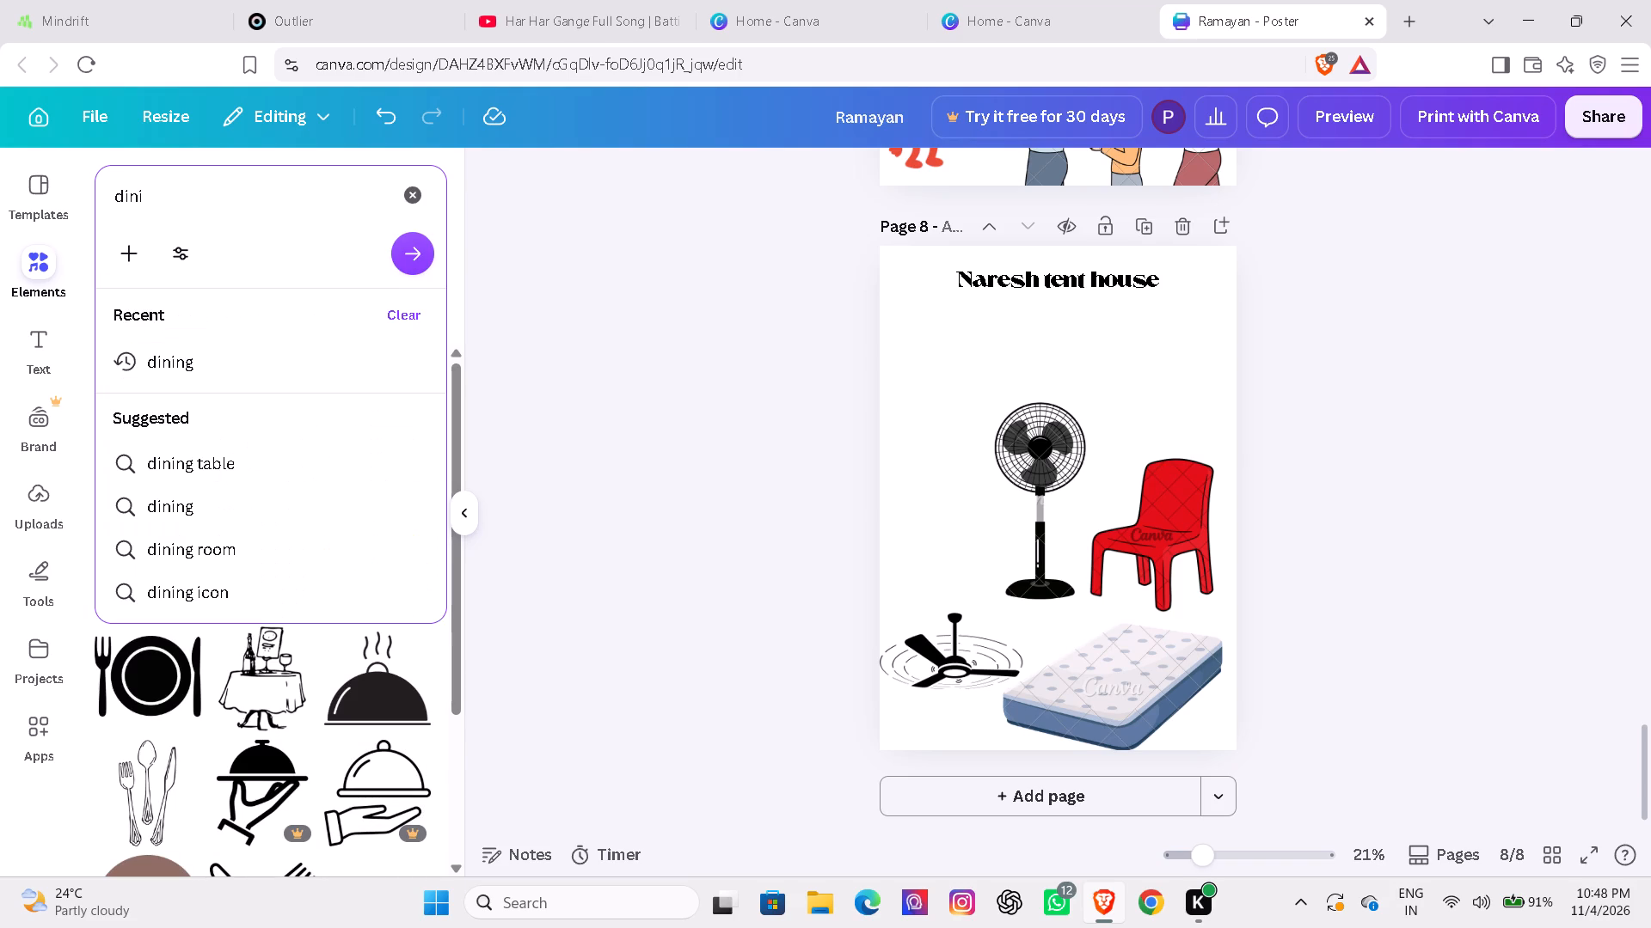
type("ng")
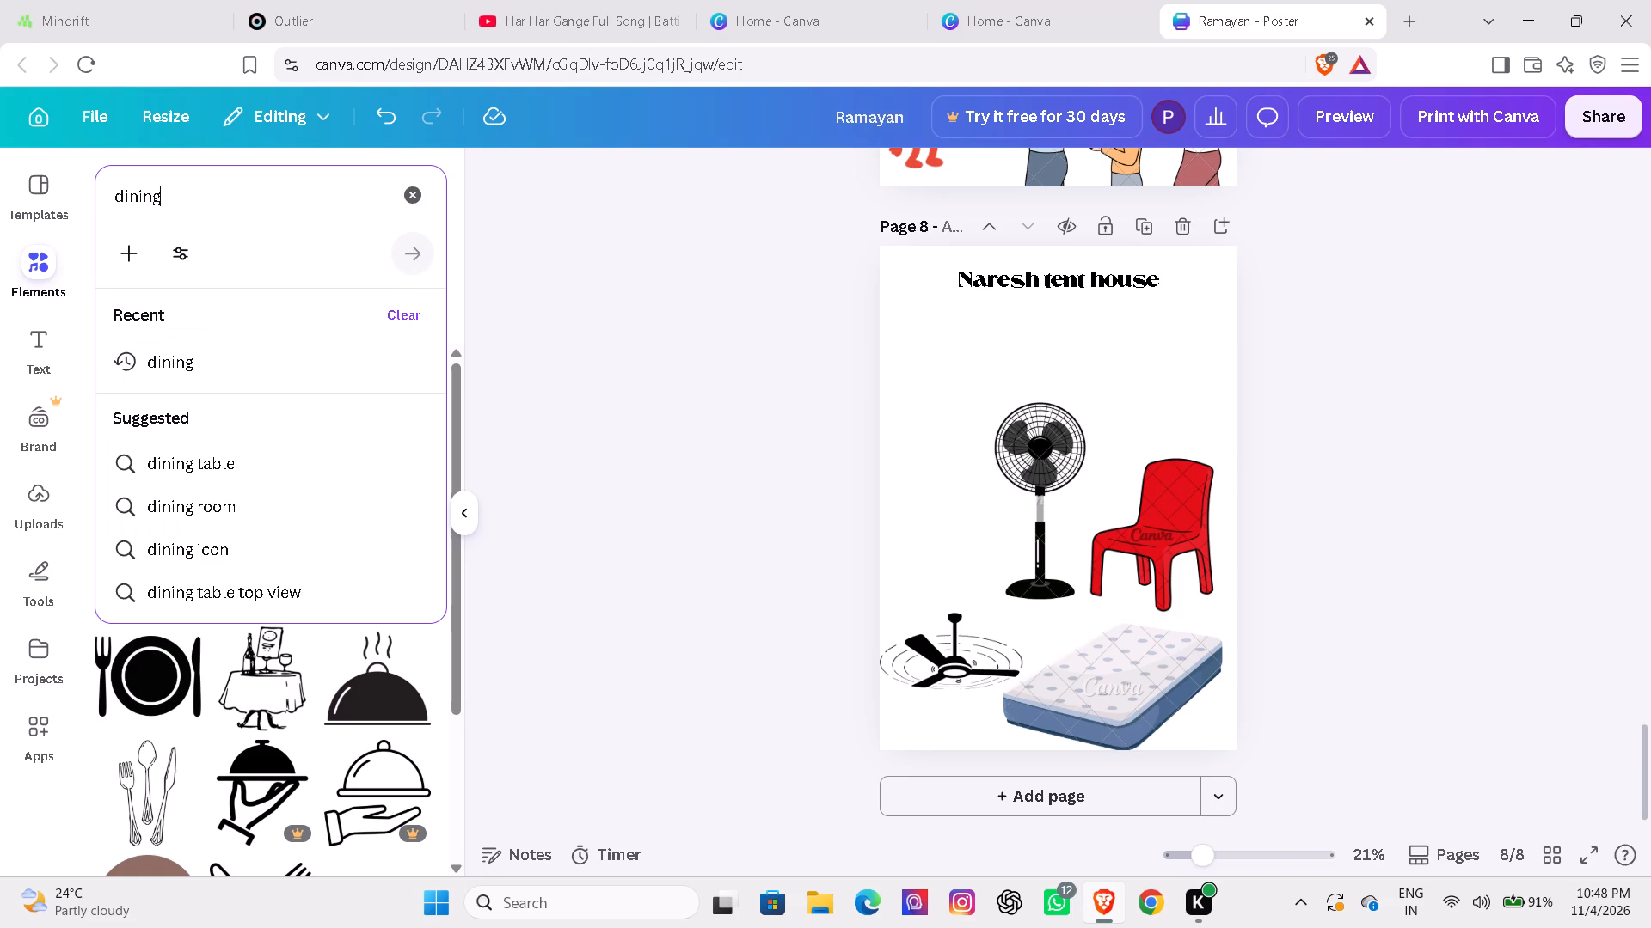
key("space")
type("ta")
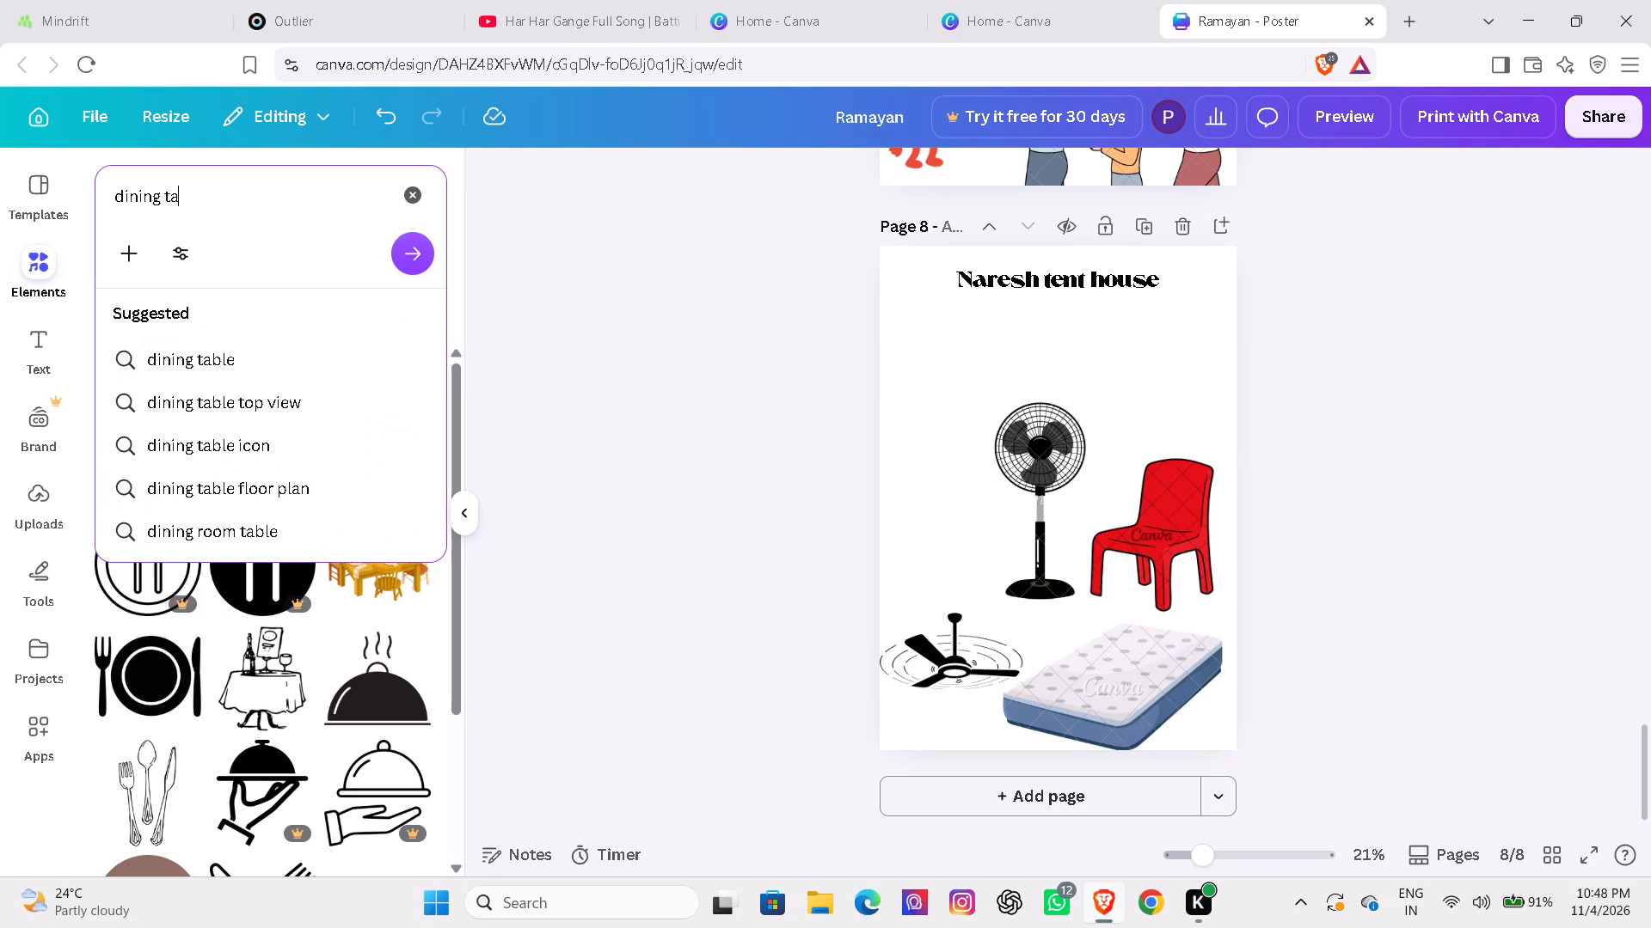
type("bl")
type("e plastic")
key("Return")
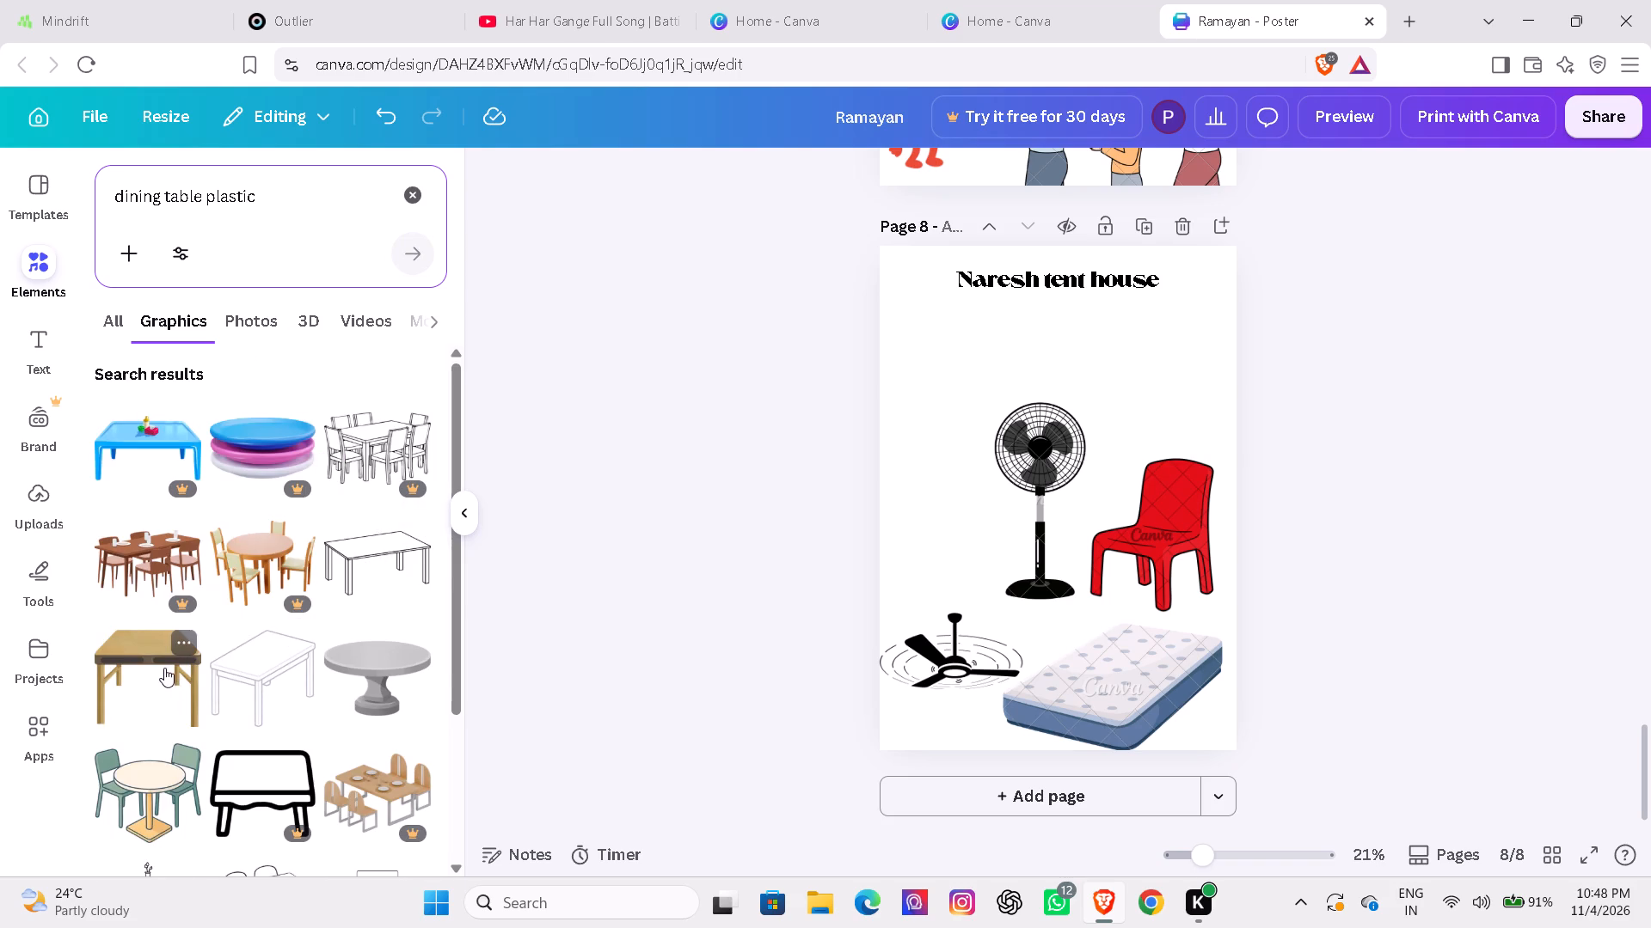
Browse the "dining table plastic" graphics and photo results for a suitable table.
left_click_drag(448, 620, 448, 658)
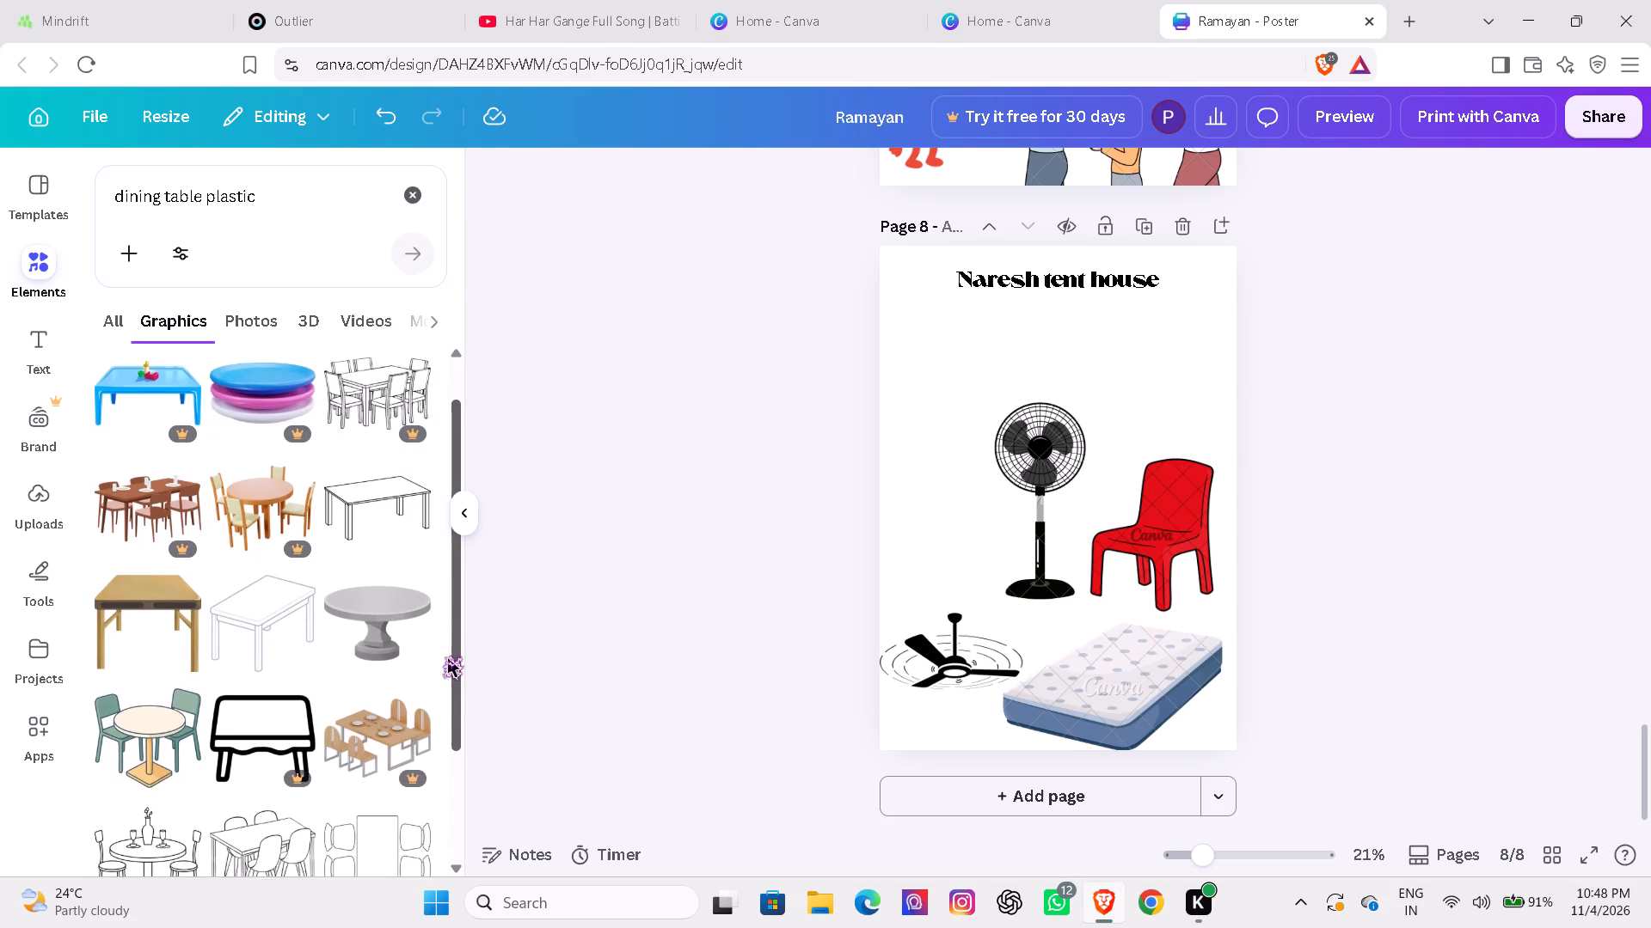
left_click_drag(448, 658, 448, 650)
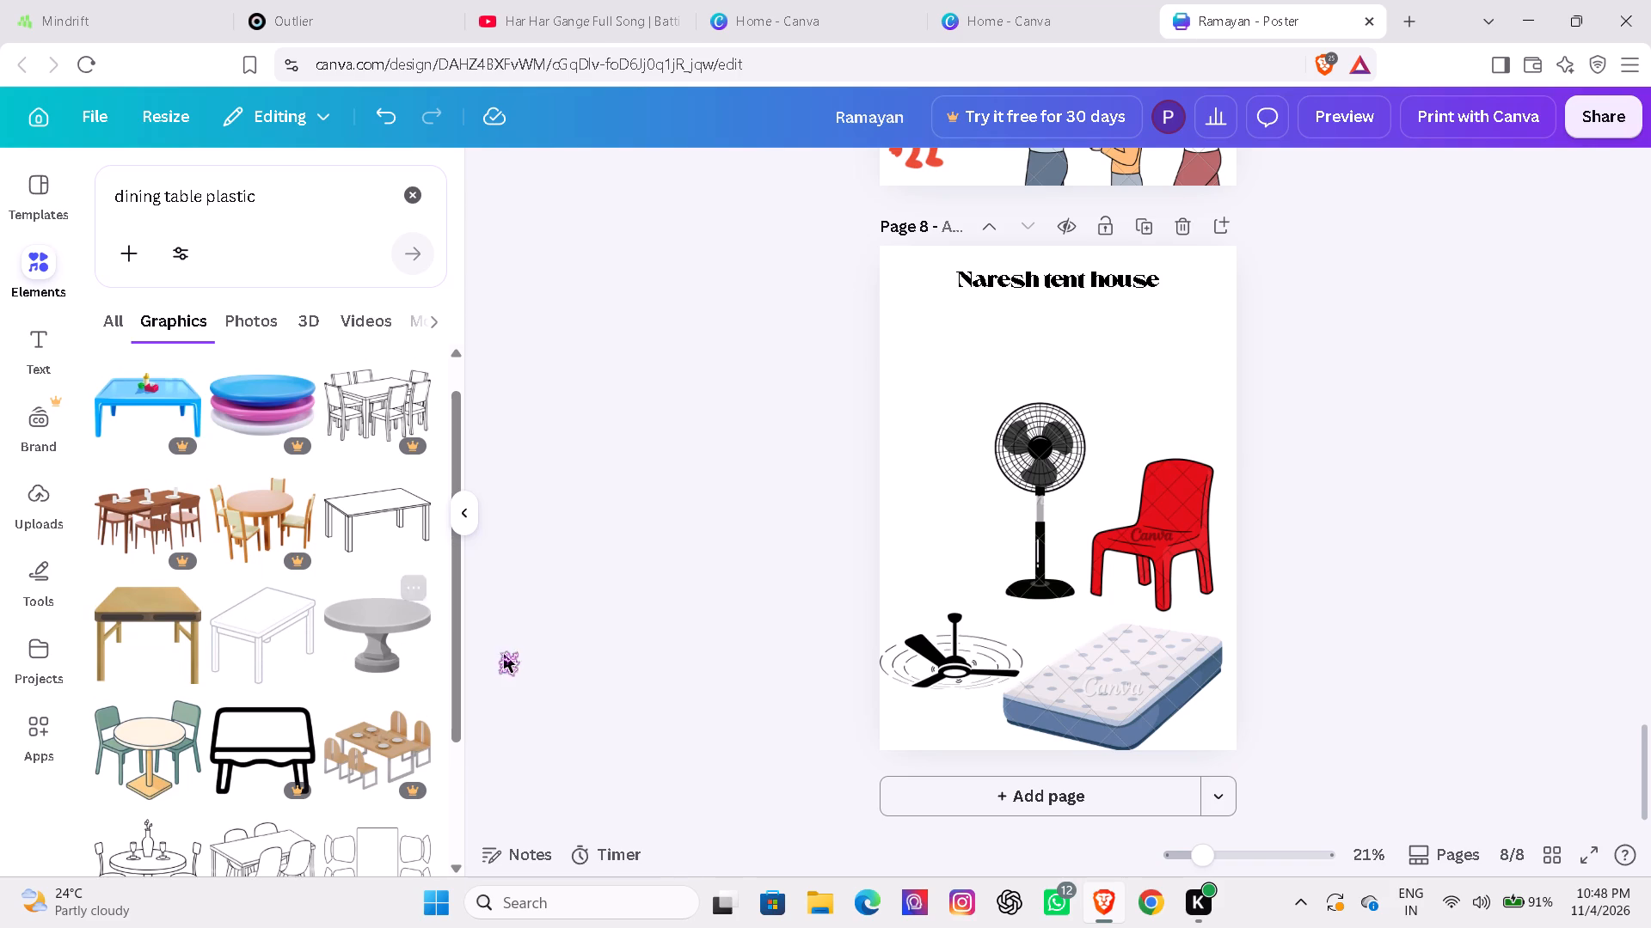
left_click_drag(460, 671, 458, 844)
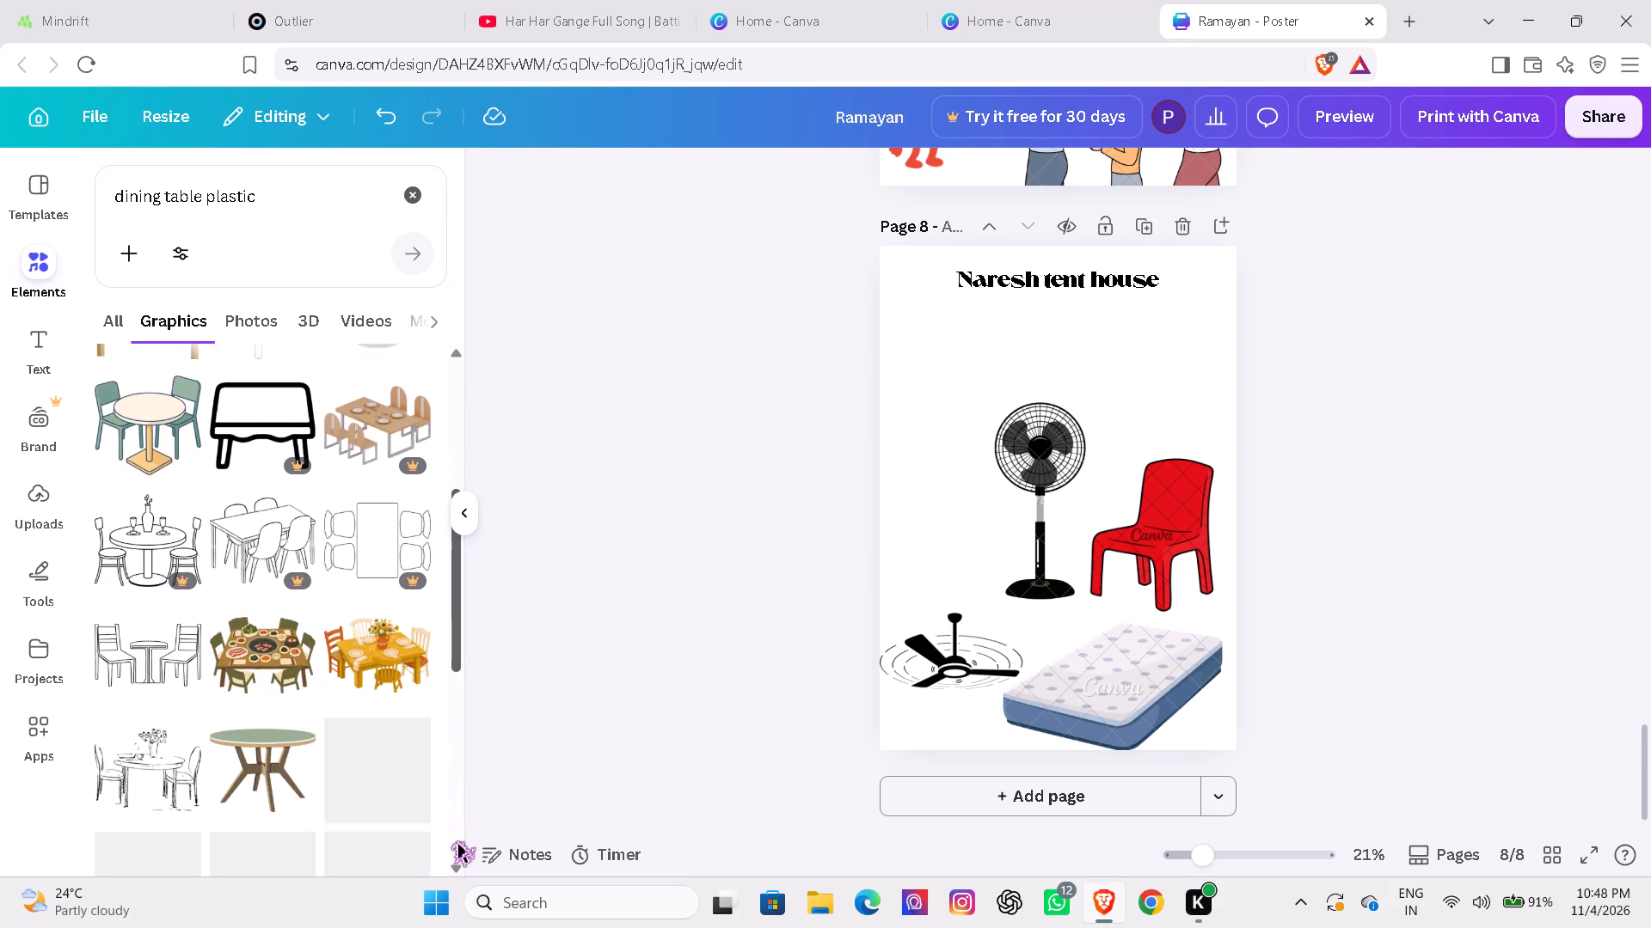
left_click_drag(458, 844, 457, 927)
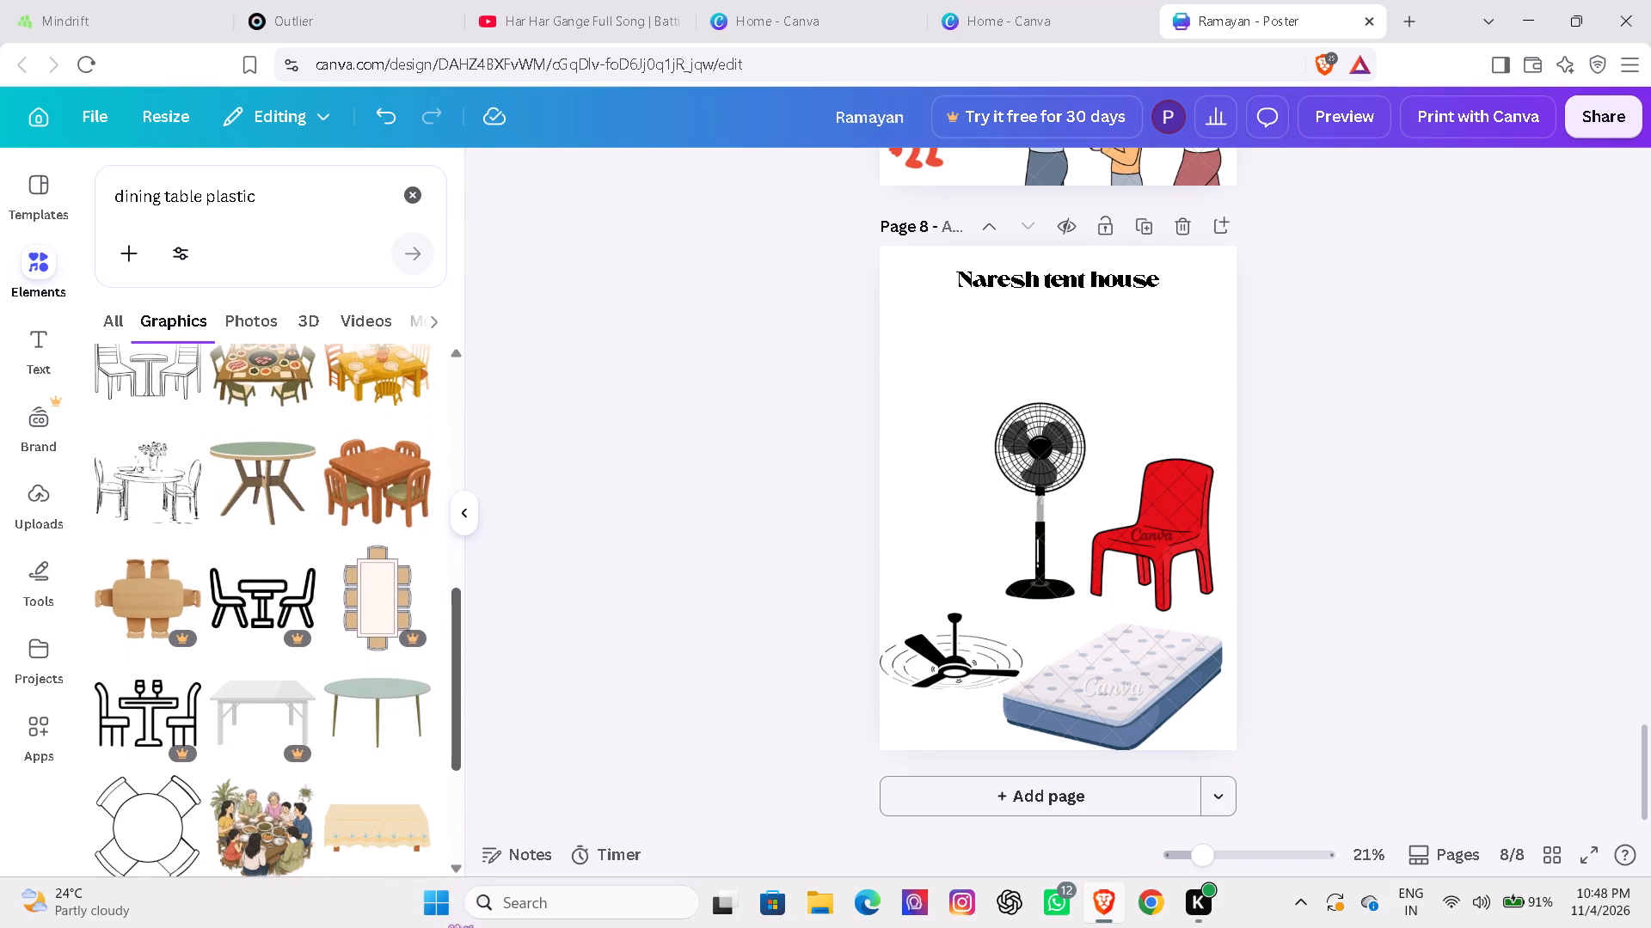
left_click_drag(457, 927, 427, 643)
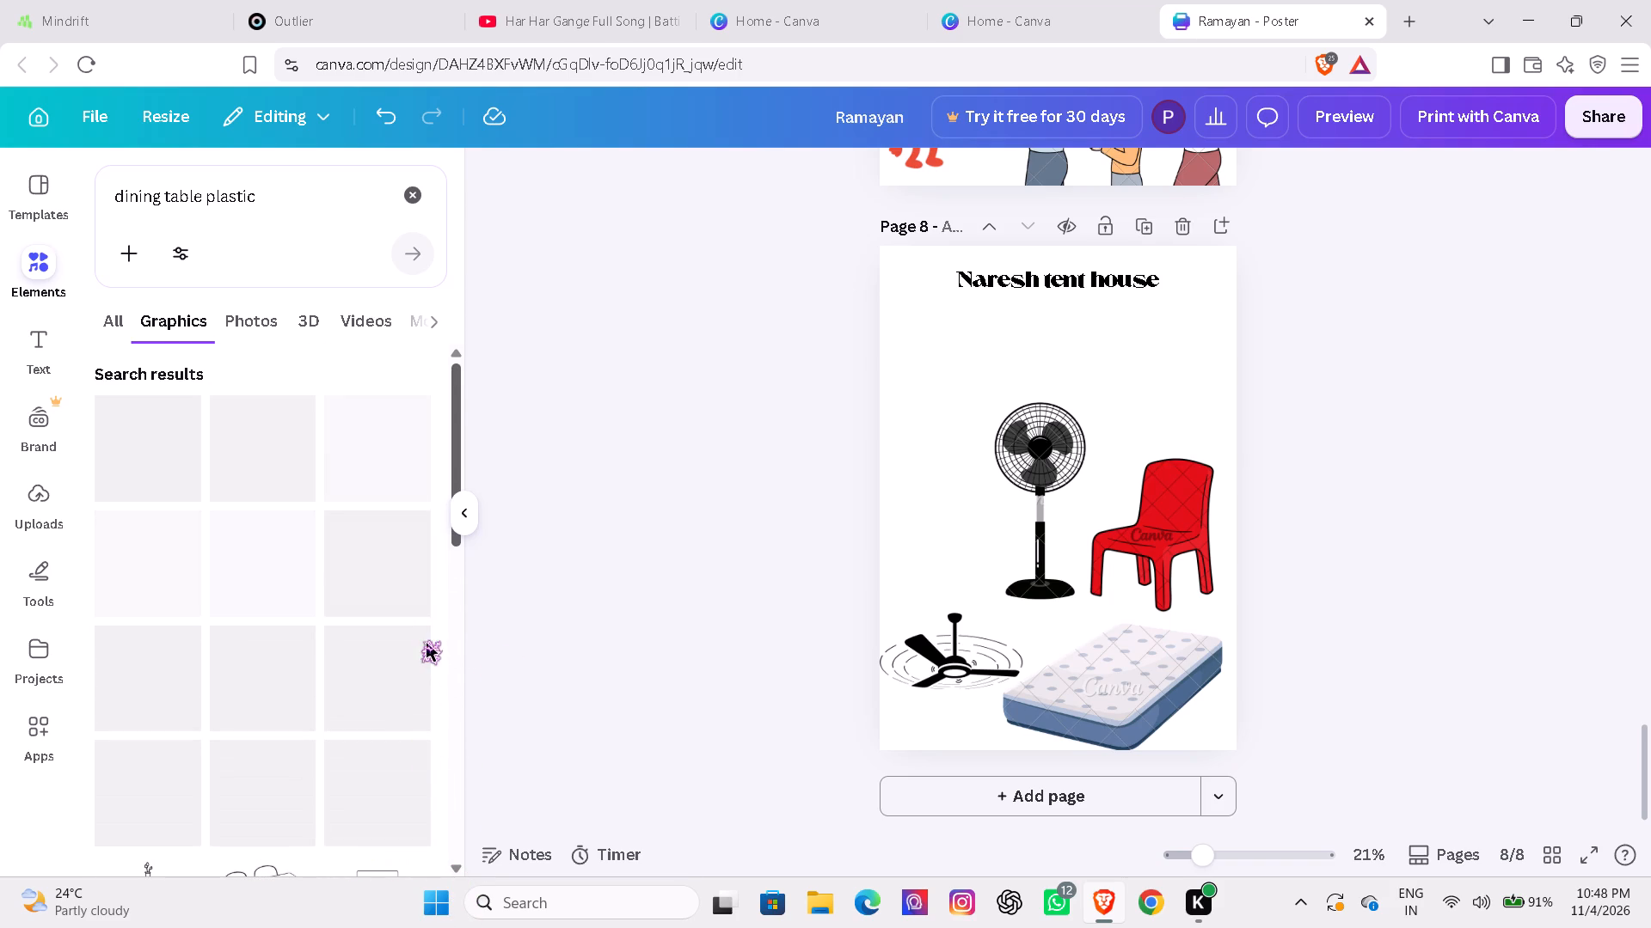
left_click_drag(427, 643, 427, 764)
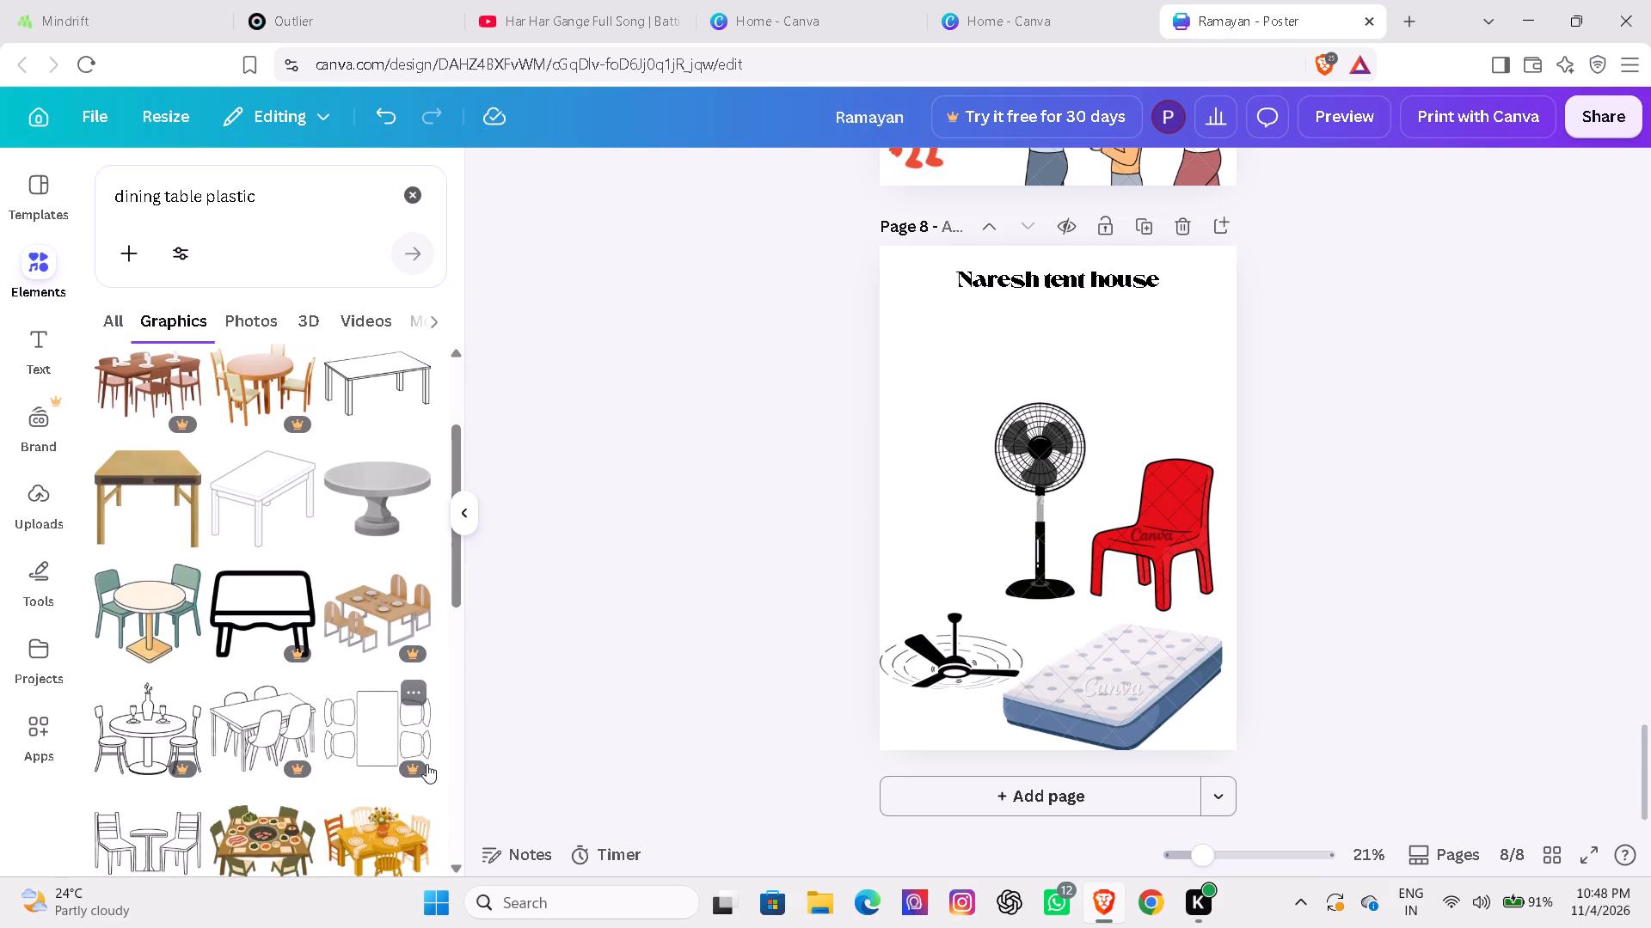
left_click(241, 319)
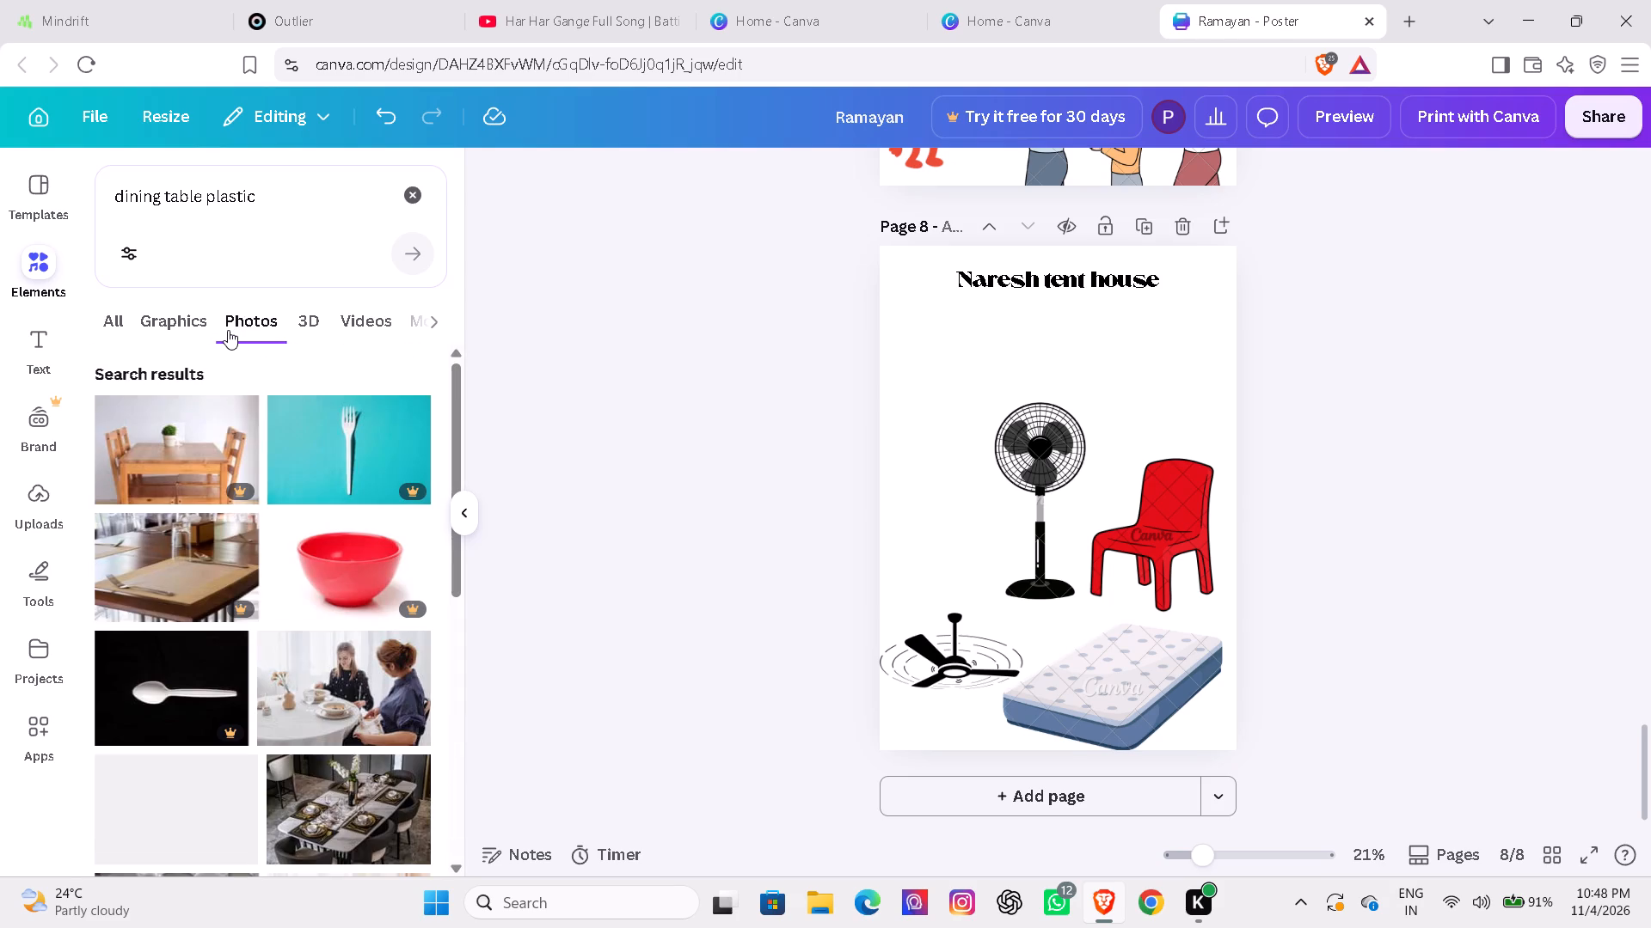
left_click(215, 323)
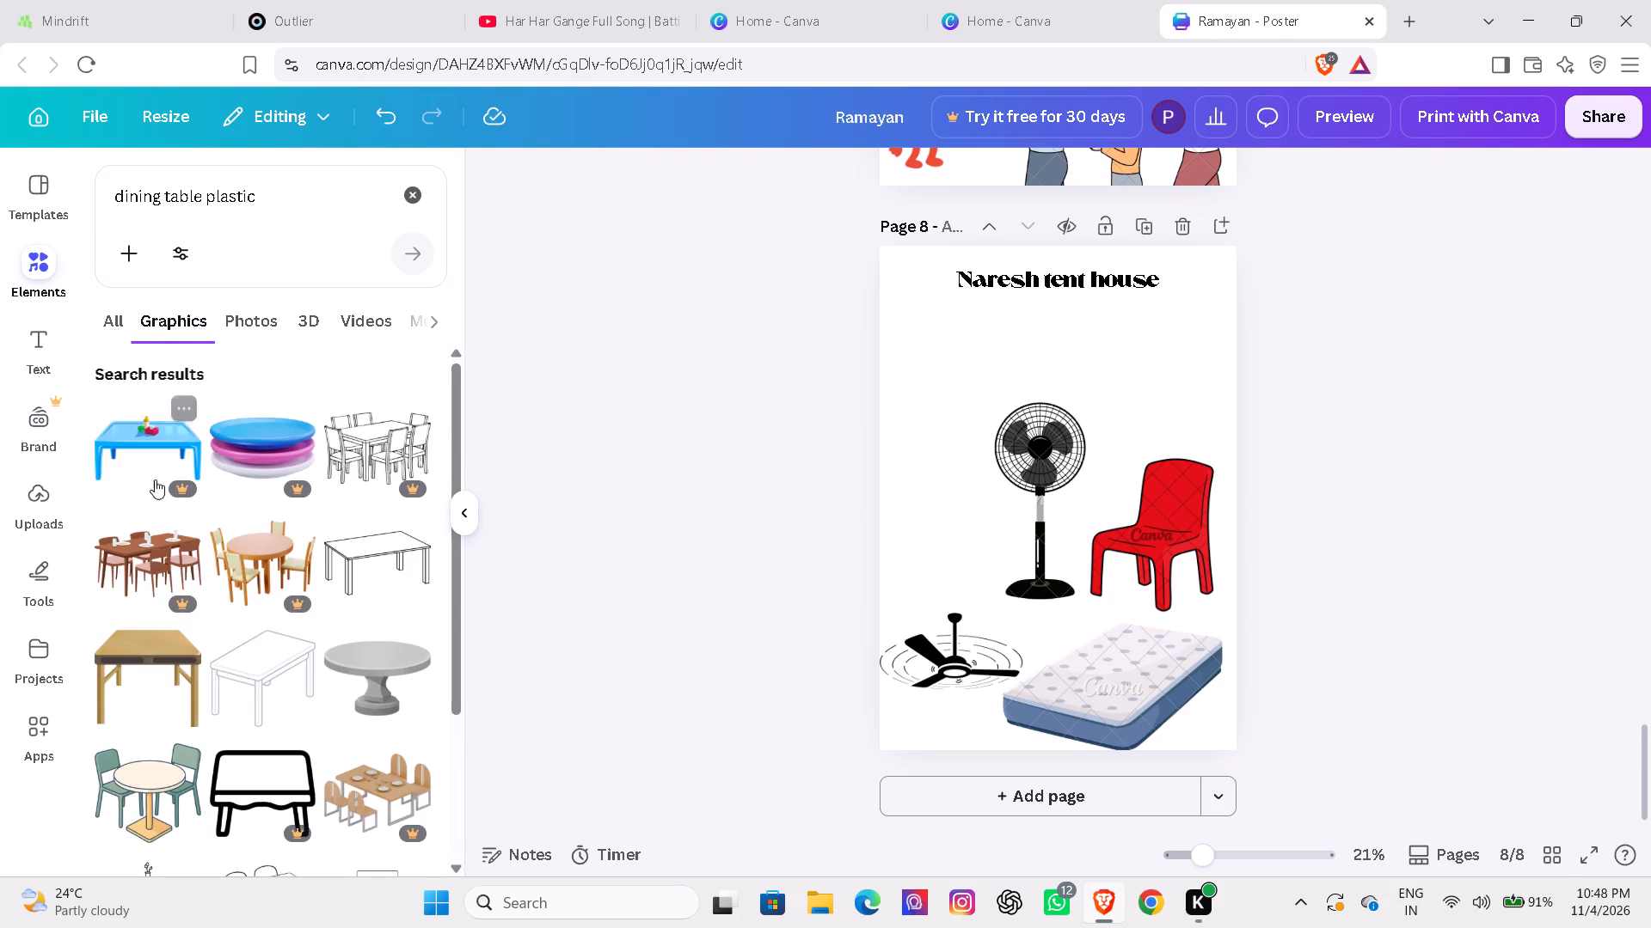
Add the plain wooden table graphic to page 8, shrink it, and place it above the ceiling fan at the page's left edge.
left_click(140, 651)
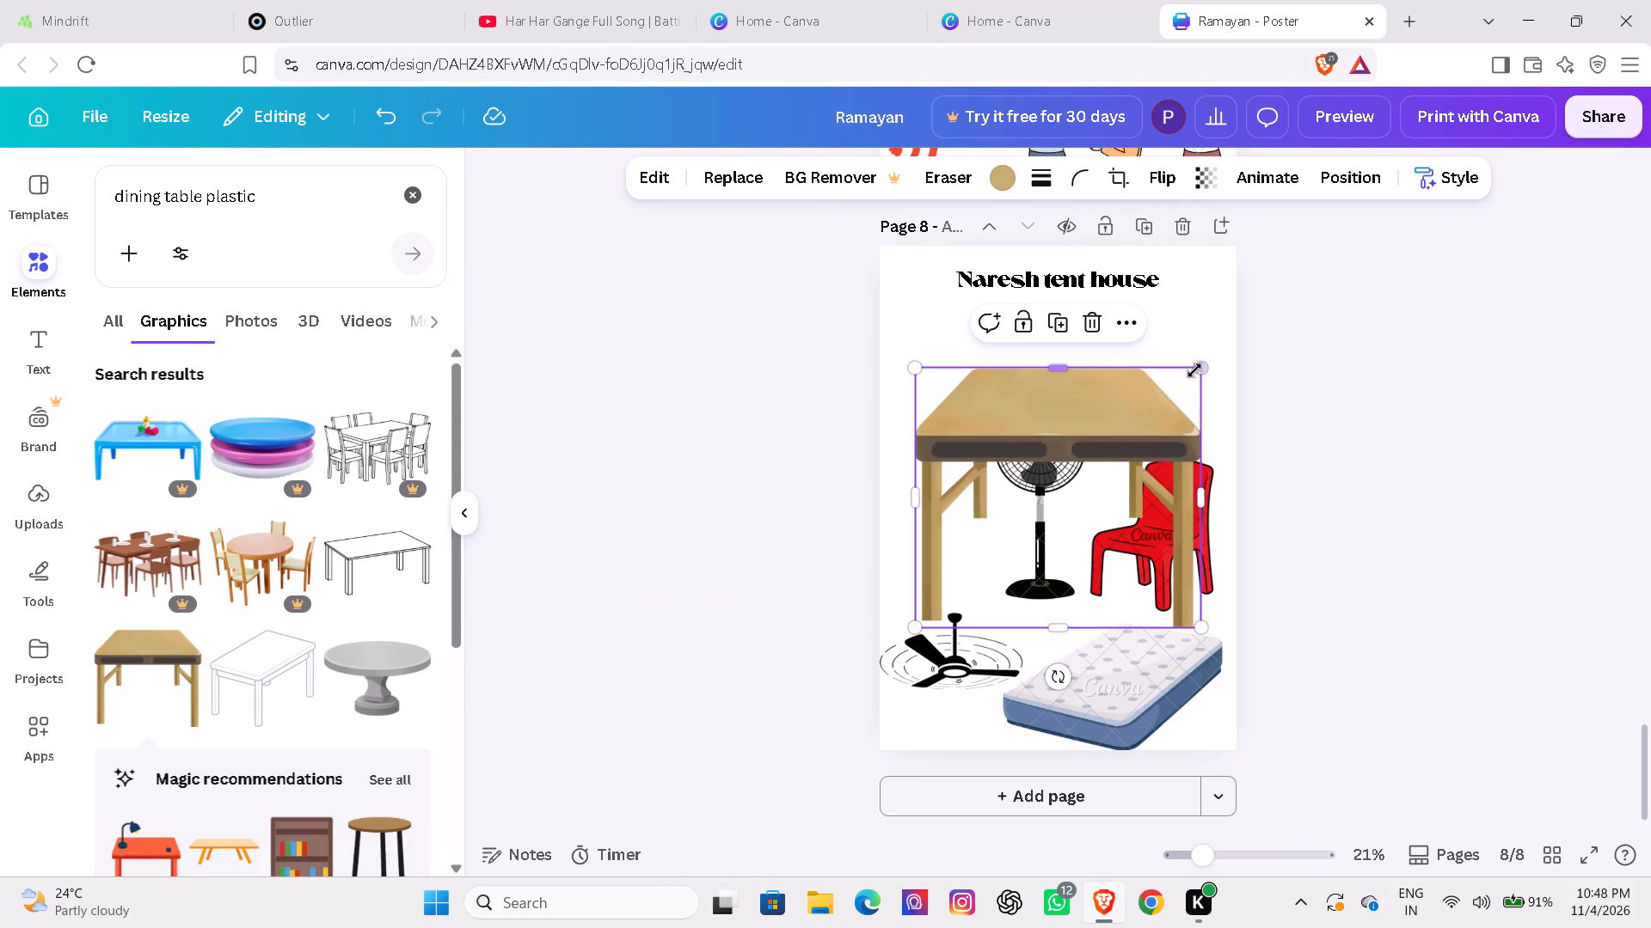
left_click_drag(1199, 370, 1091, 489)
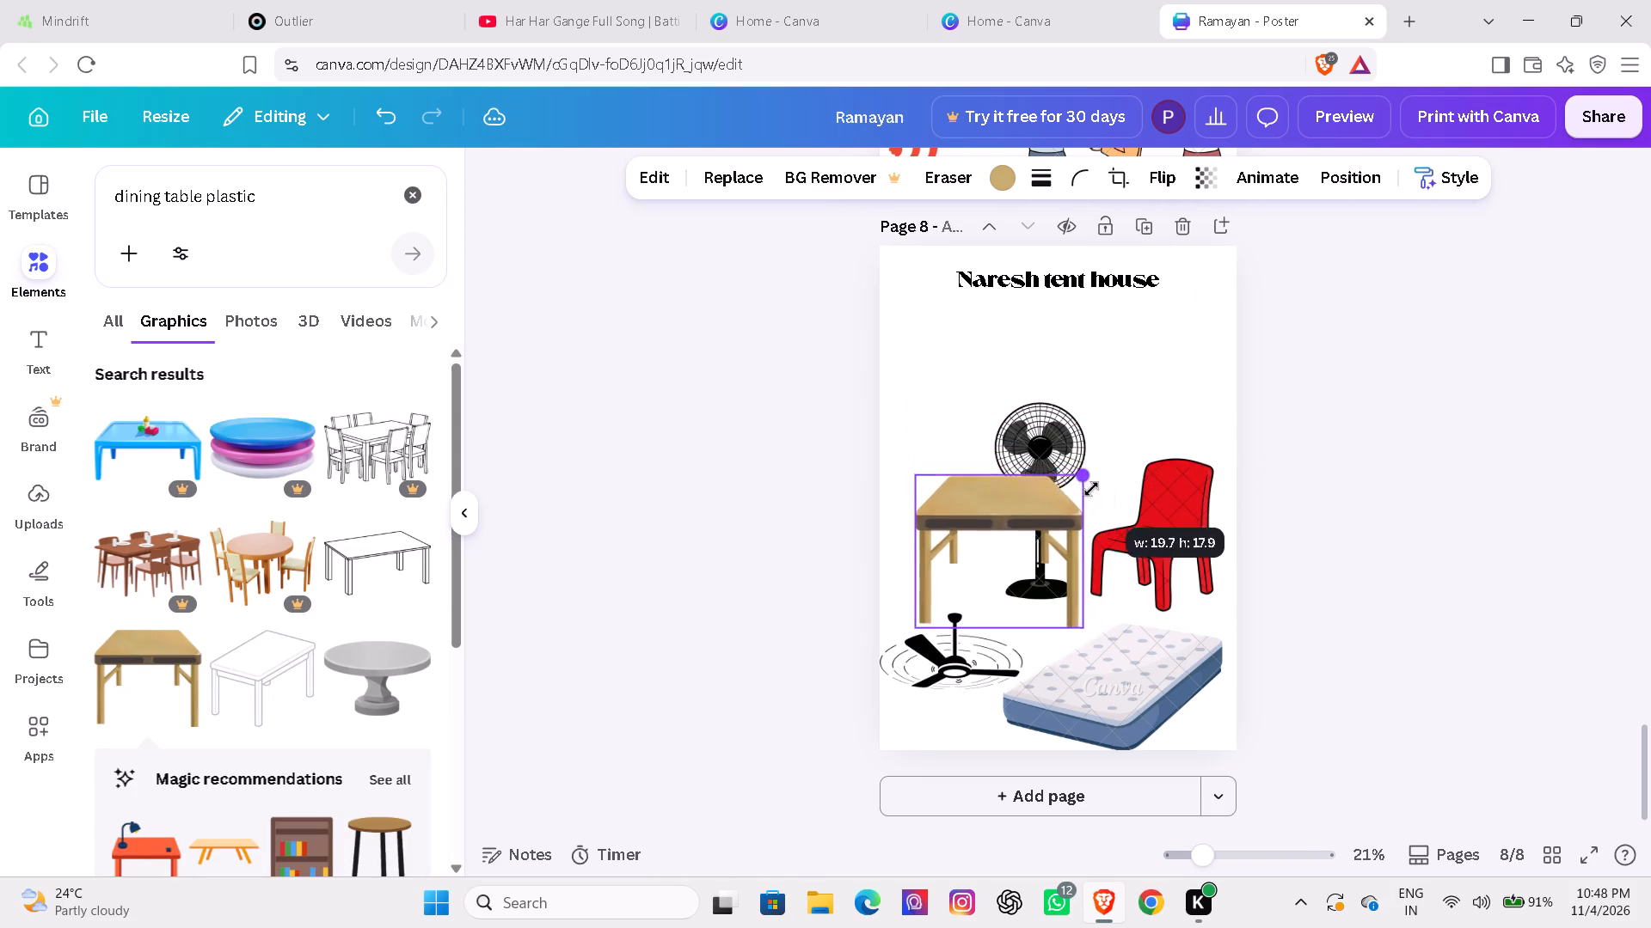
left_click_drag(1091, 489, 1079, 502)
left_click_drag(1010, 526, 972, 520)
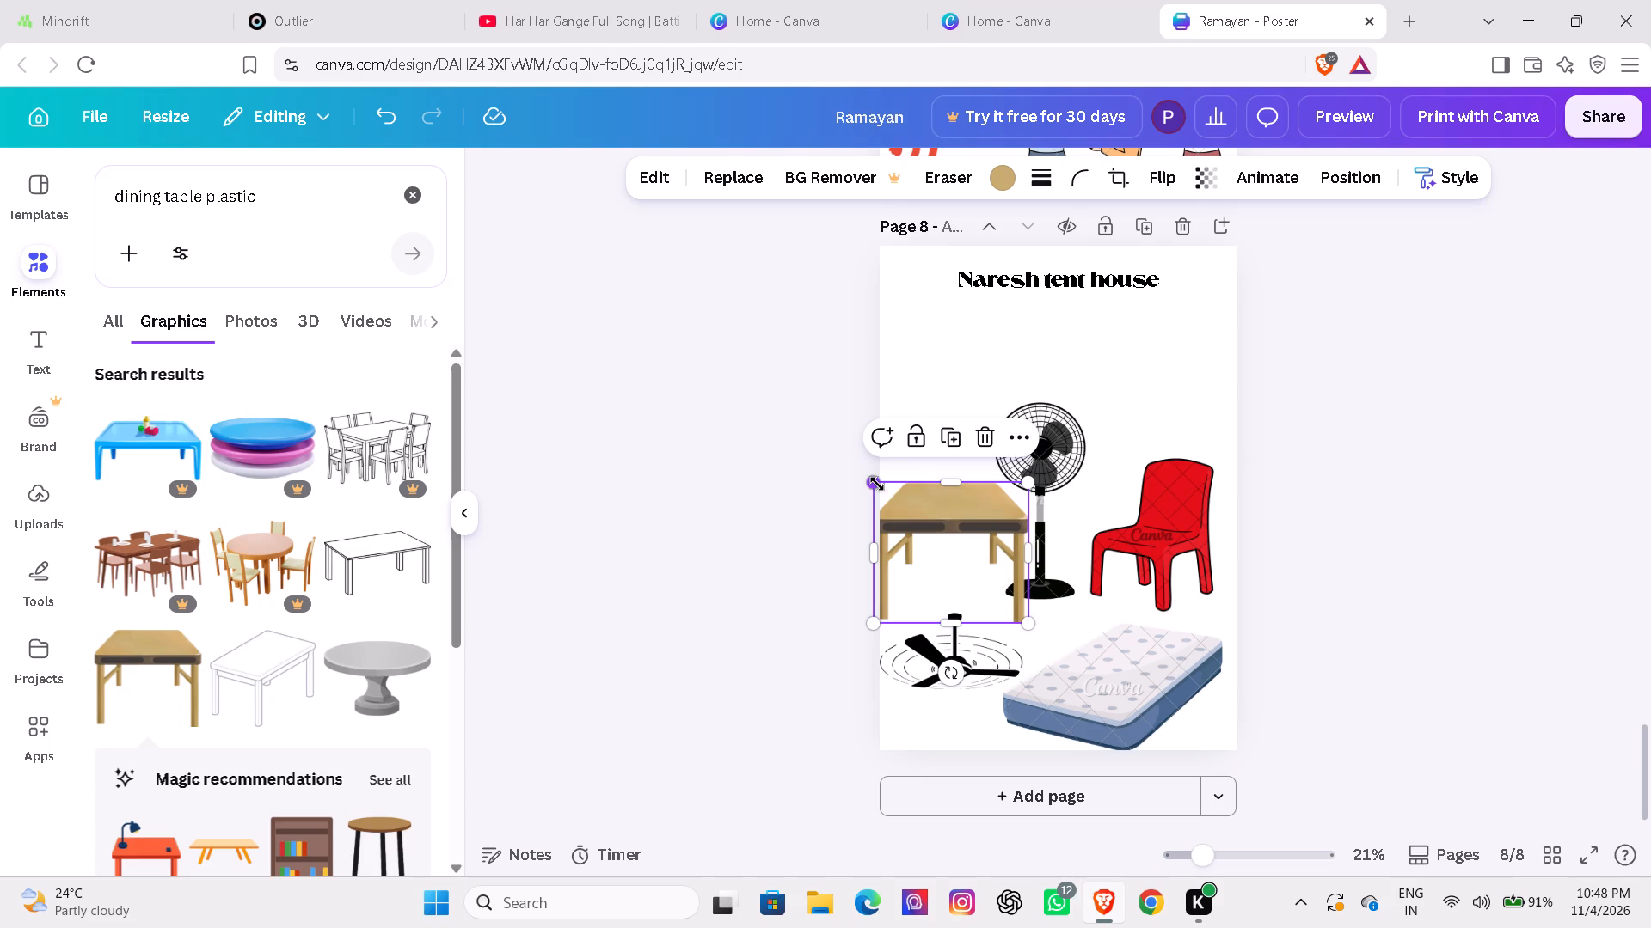
left_click_drag(877, 484, 894, 500)
left_click(929, 504)
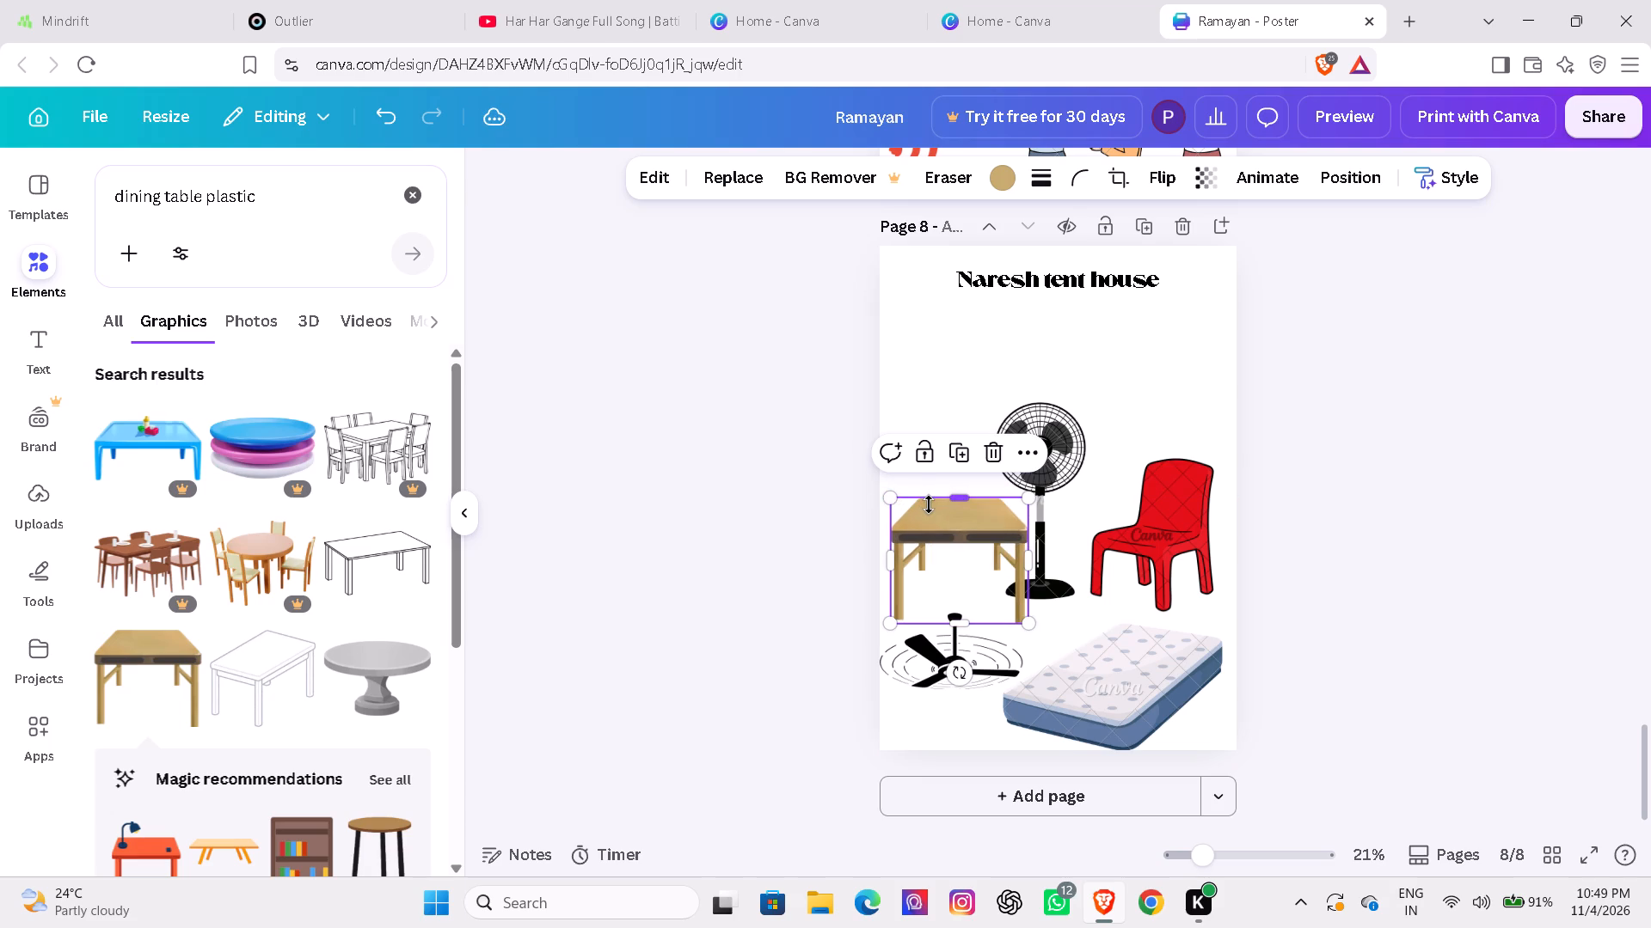
left_click(942, 504)
left_click_drag(955, 531, 943, 514)
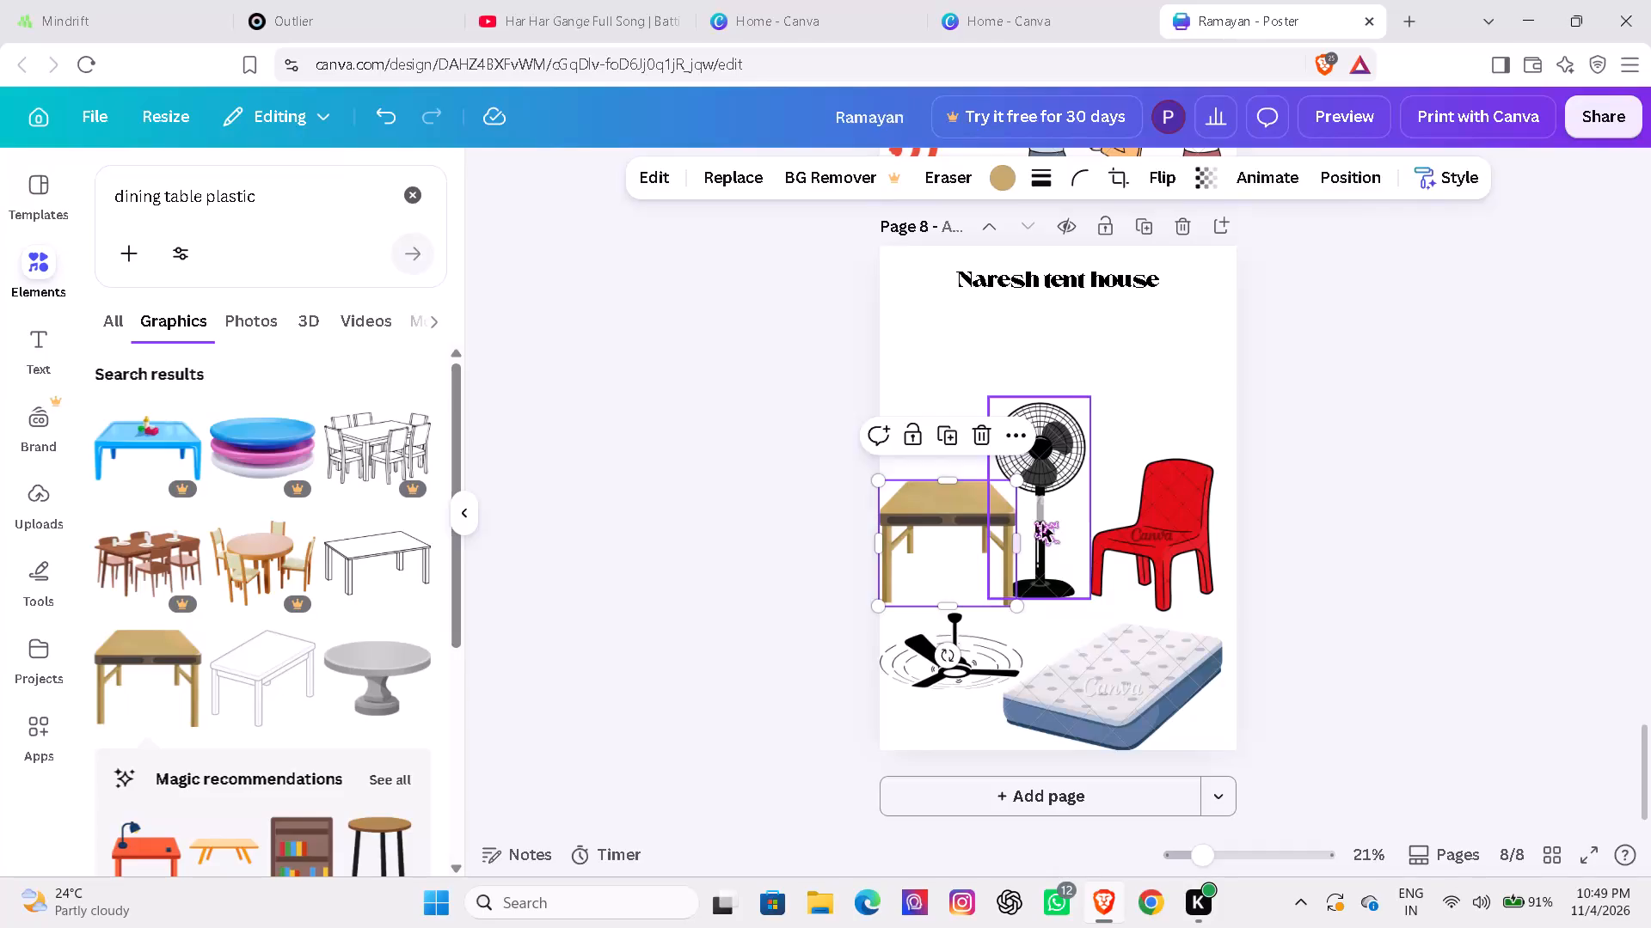
Shift the stand fan slightly away from the table, toward the red chair.
left_click(1042, 523)
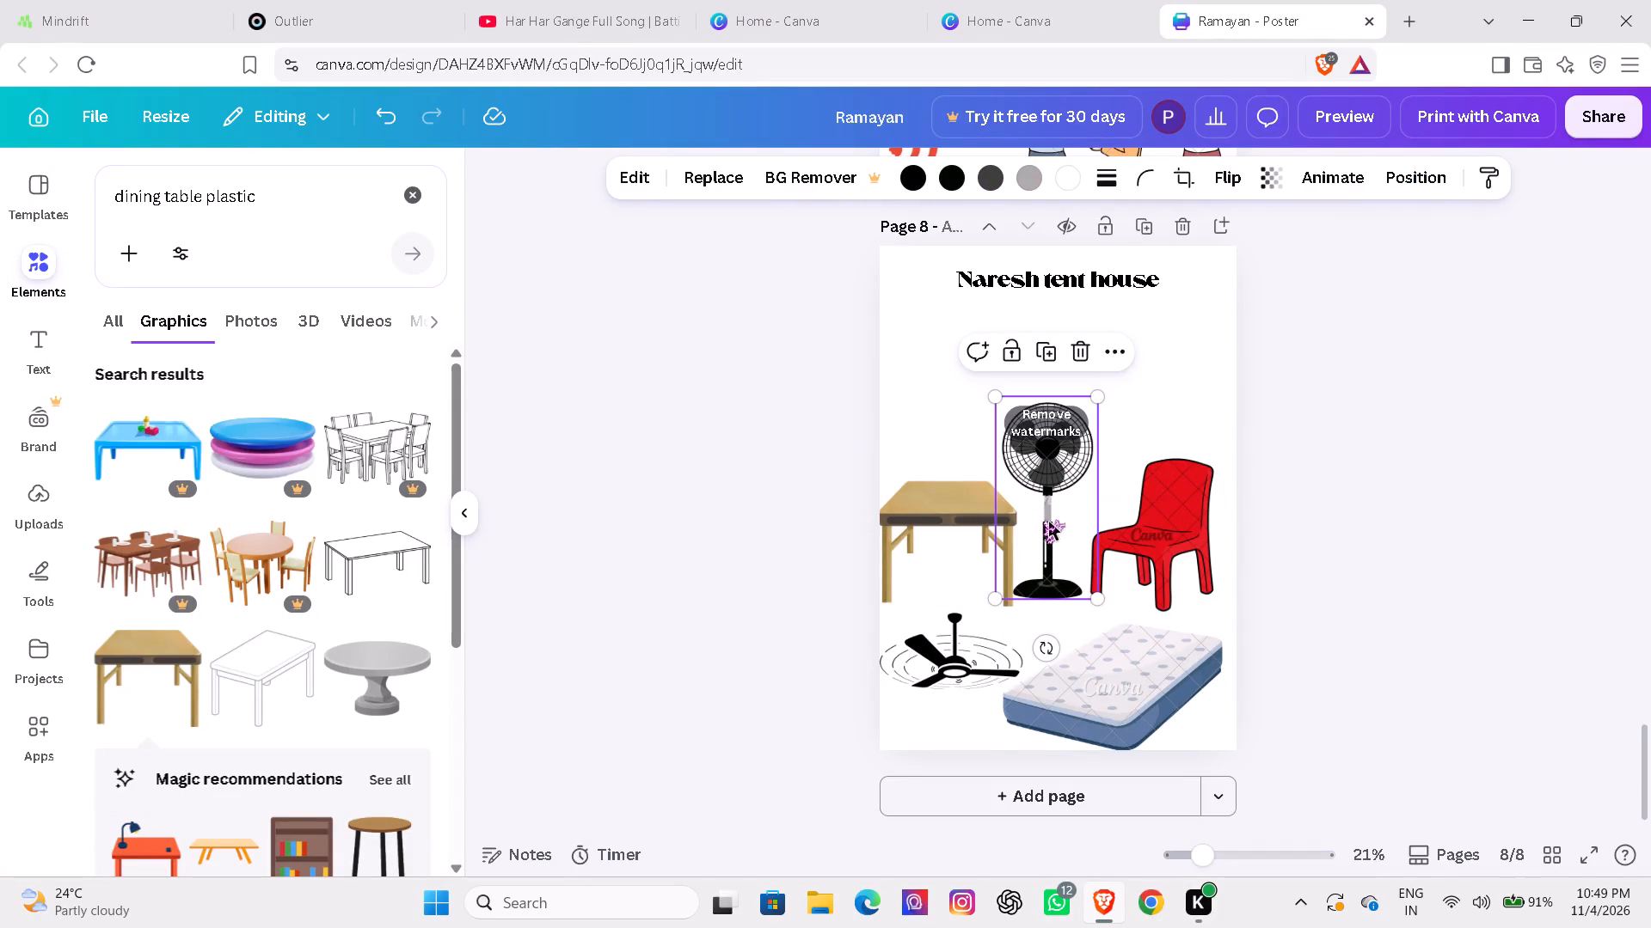
left_click(1124, 425)
Recolour the wooden table graphic red using a red already in the design's colours.
left_click(998, 502)
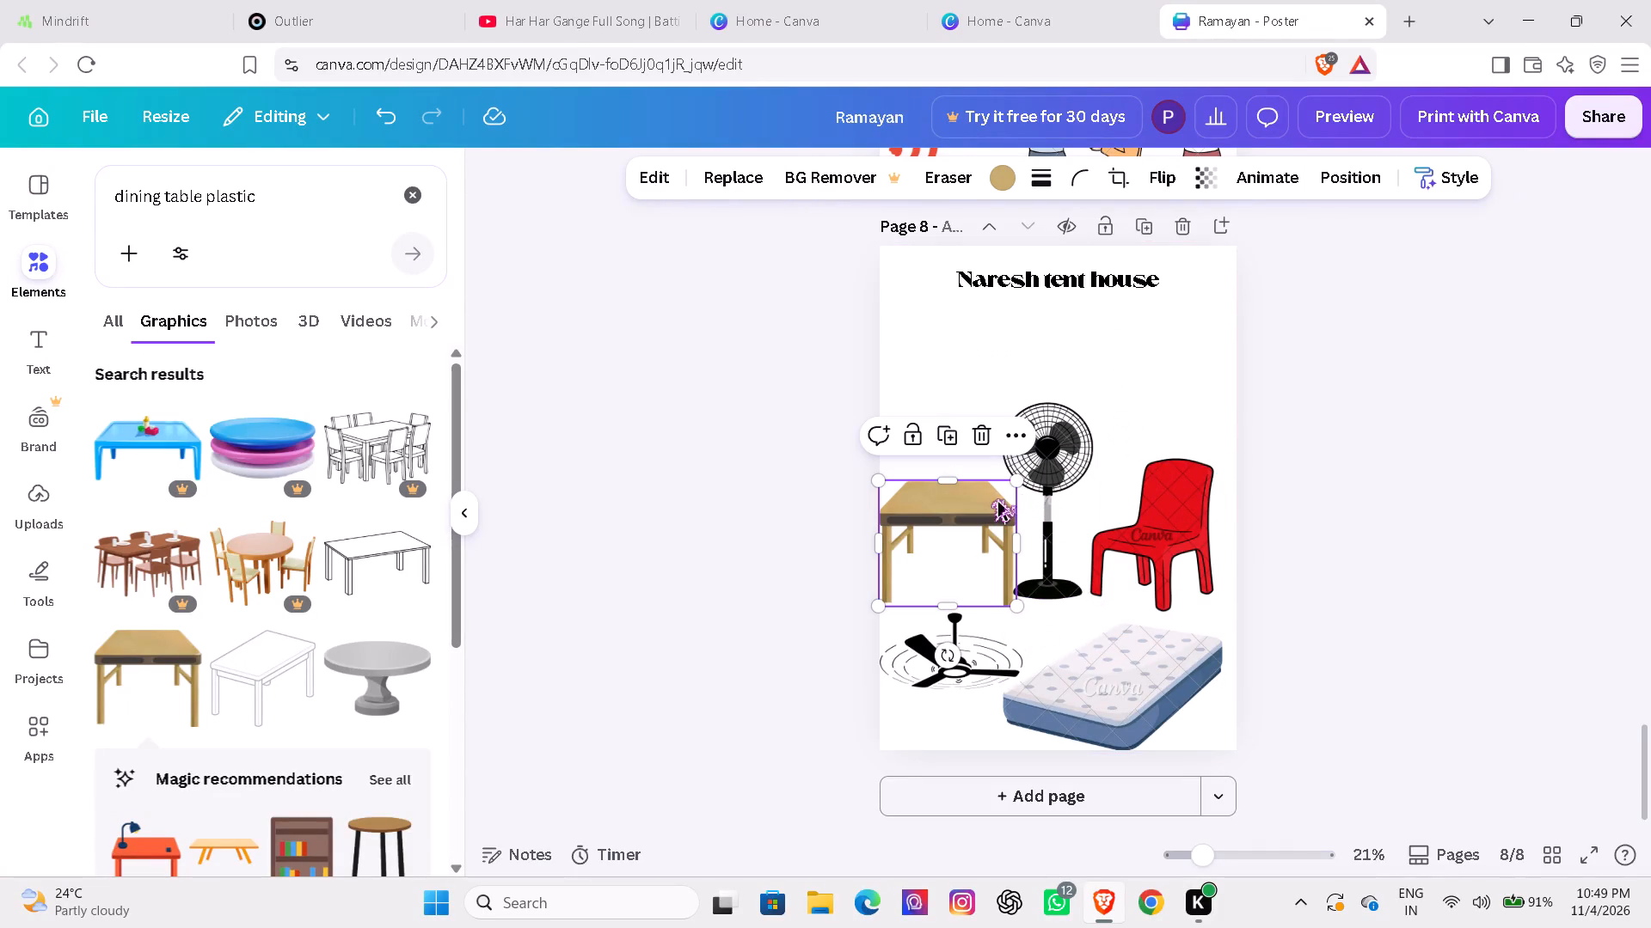
left_click(1005, 171)
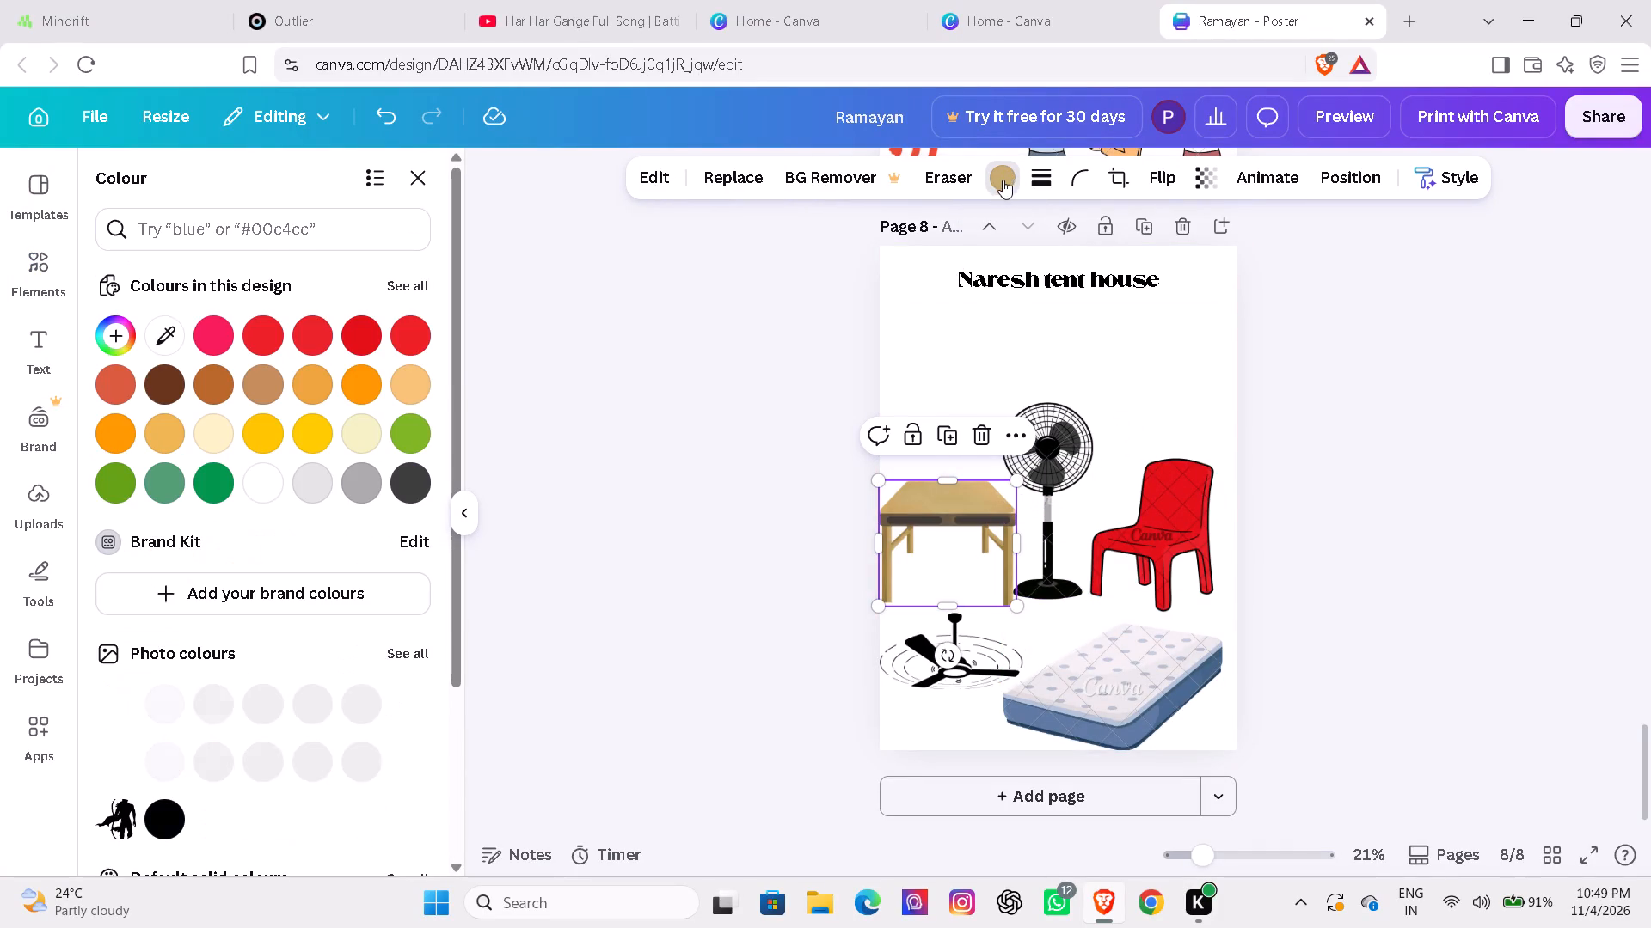
left_click(365, 353)
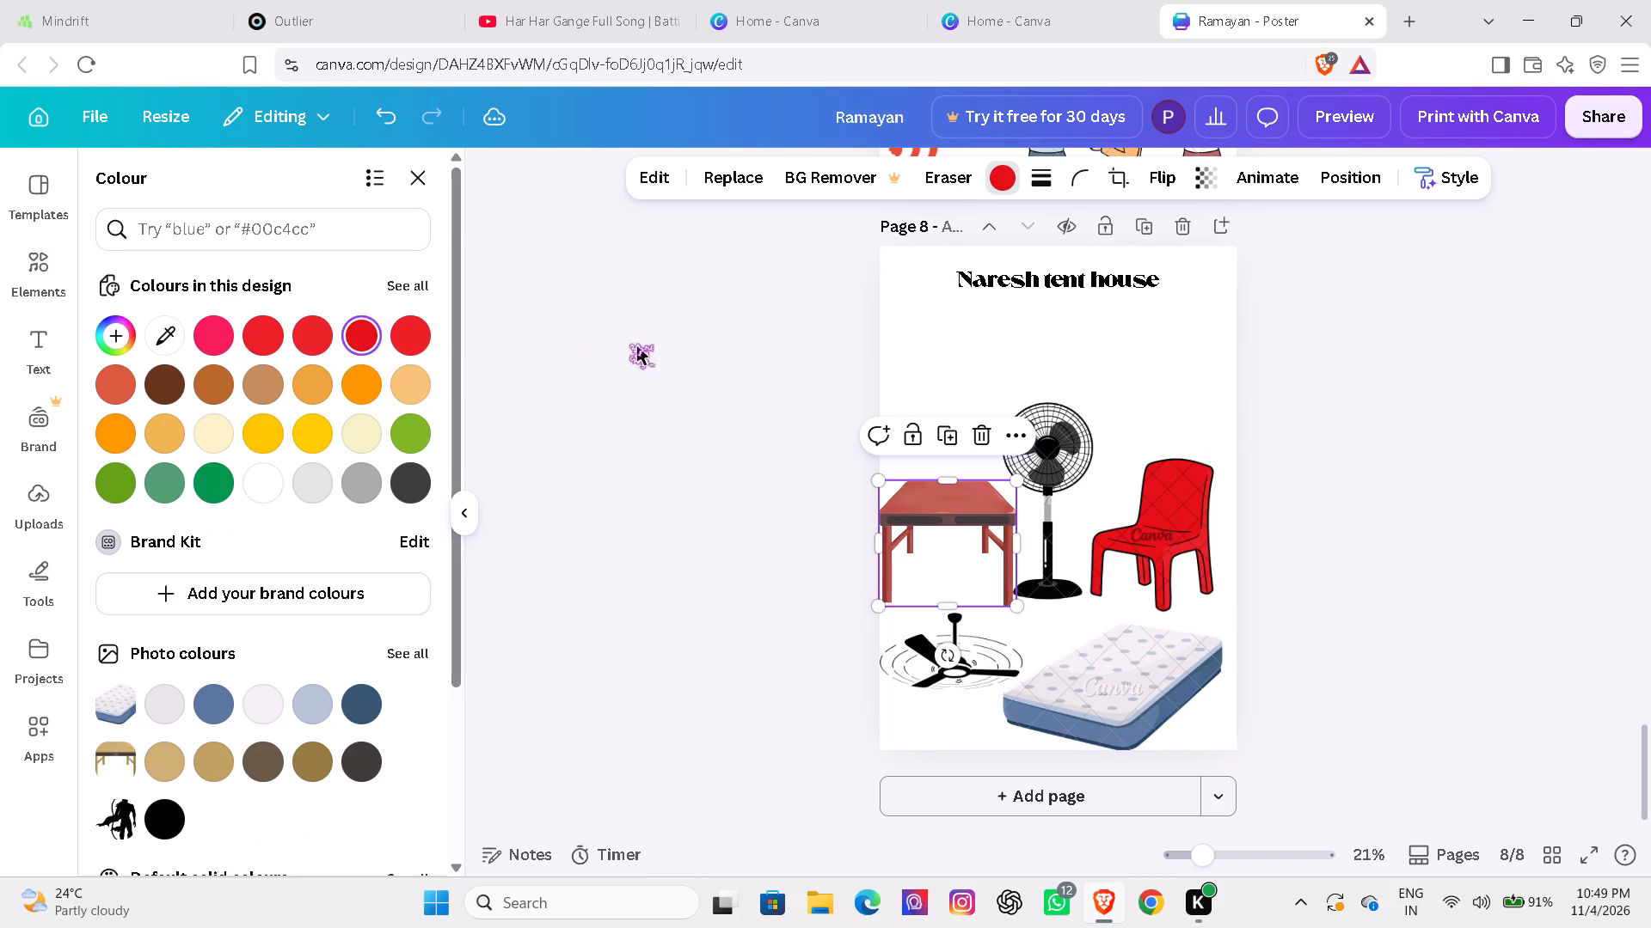
left_click(1329, 336)
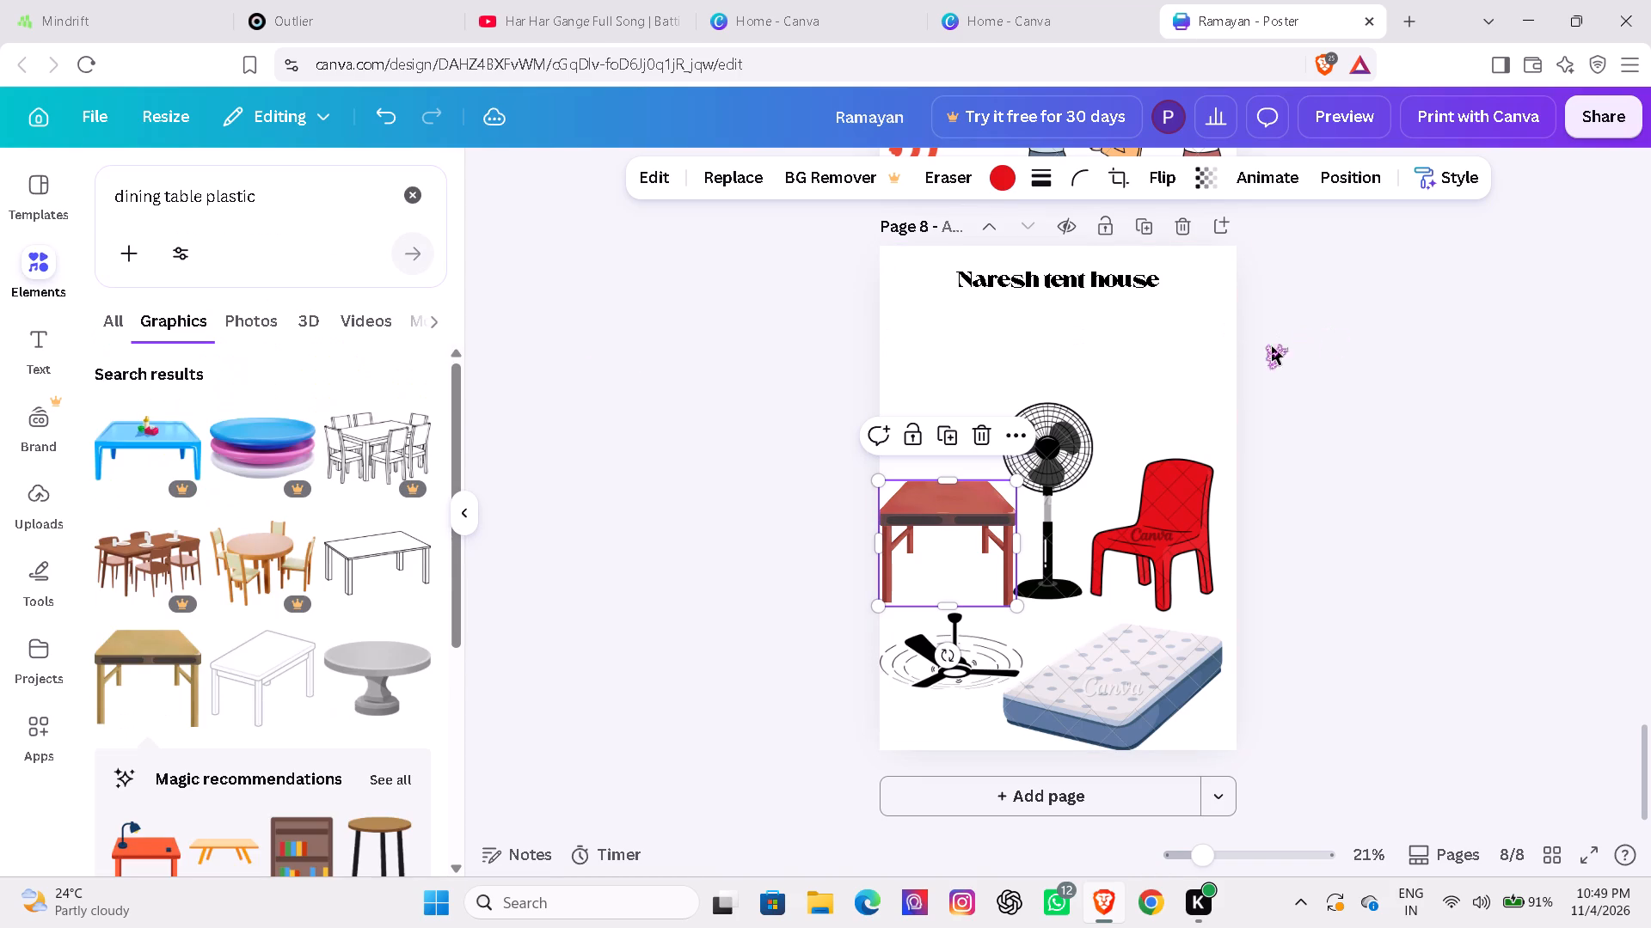
left_click(954, 345)
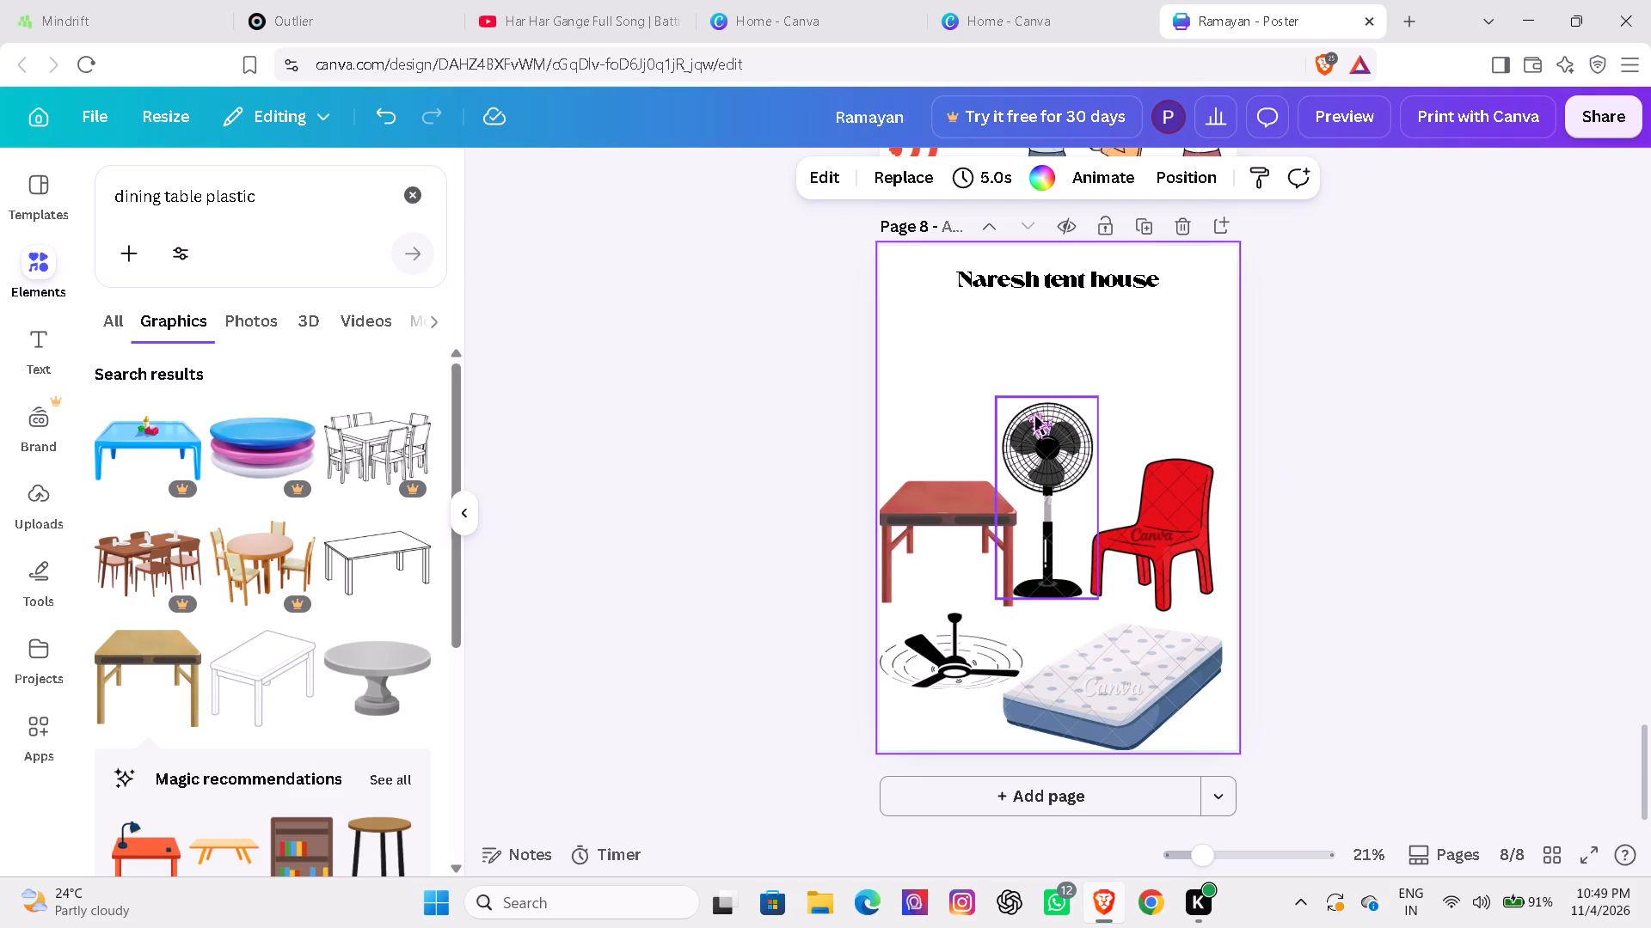
Add a text box below the "Naresh tent house" title and enlarge its text to about size 37.4.
left_click(17, 356)
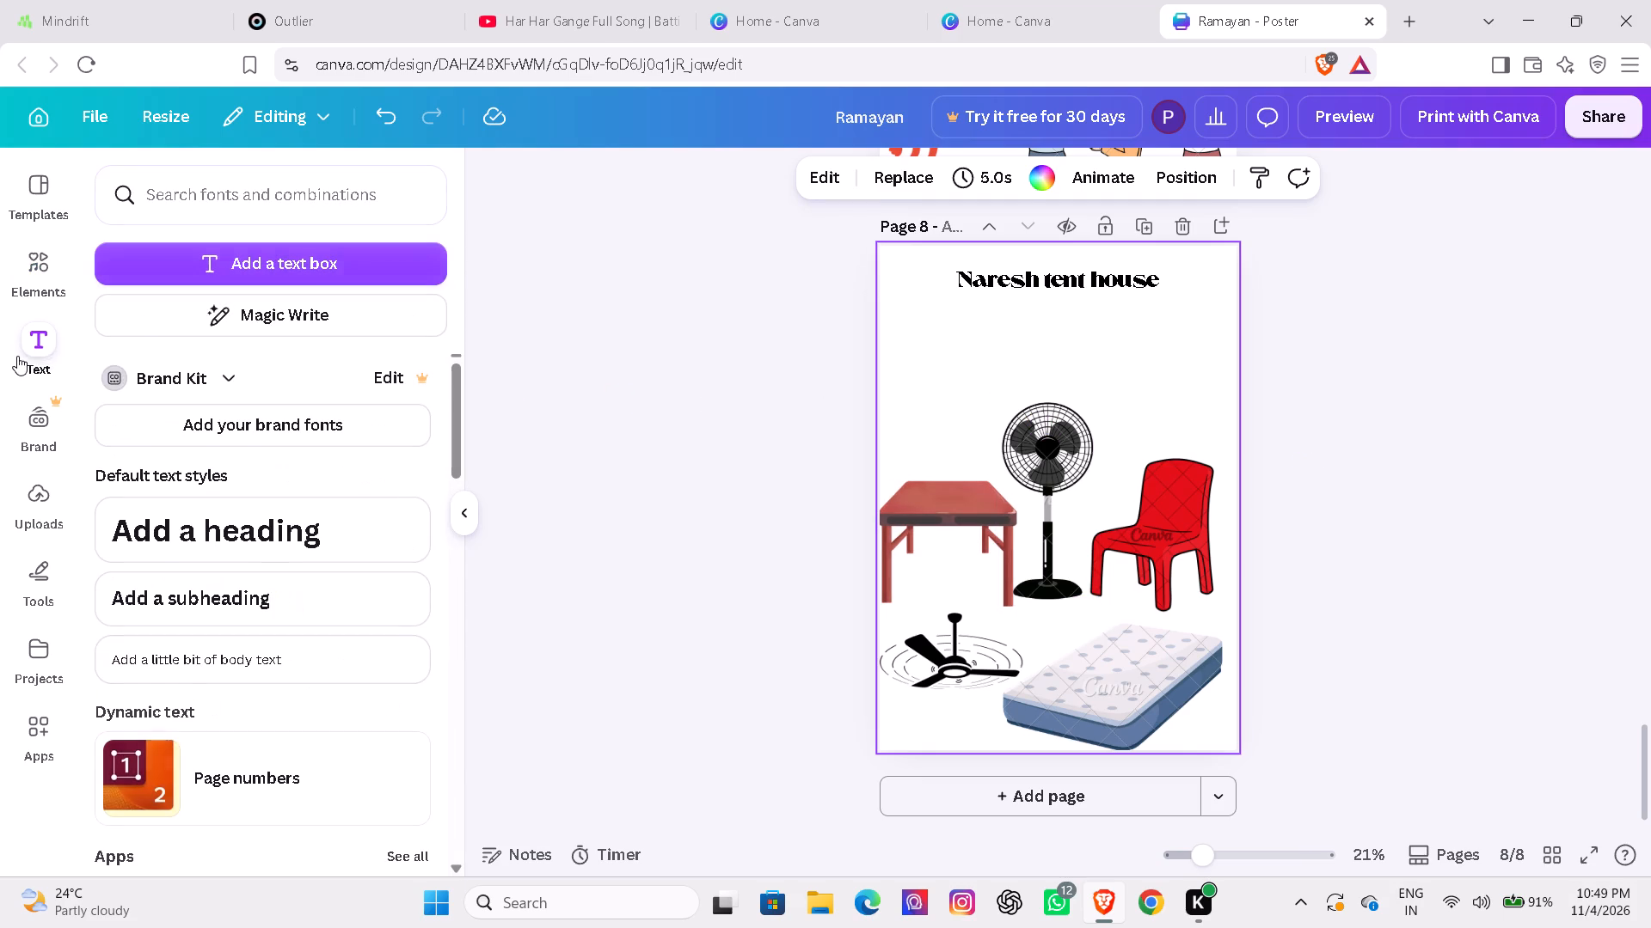
left_click(290, 272)
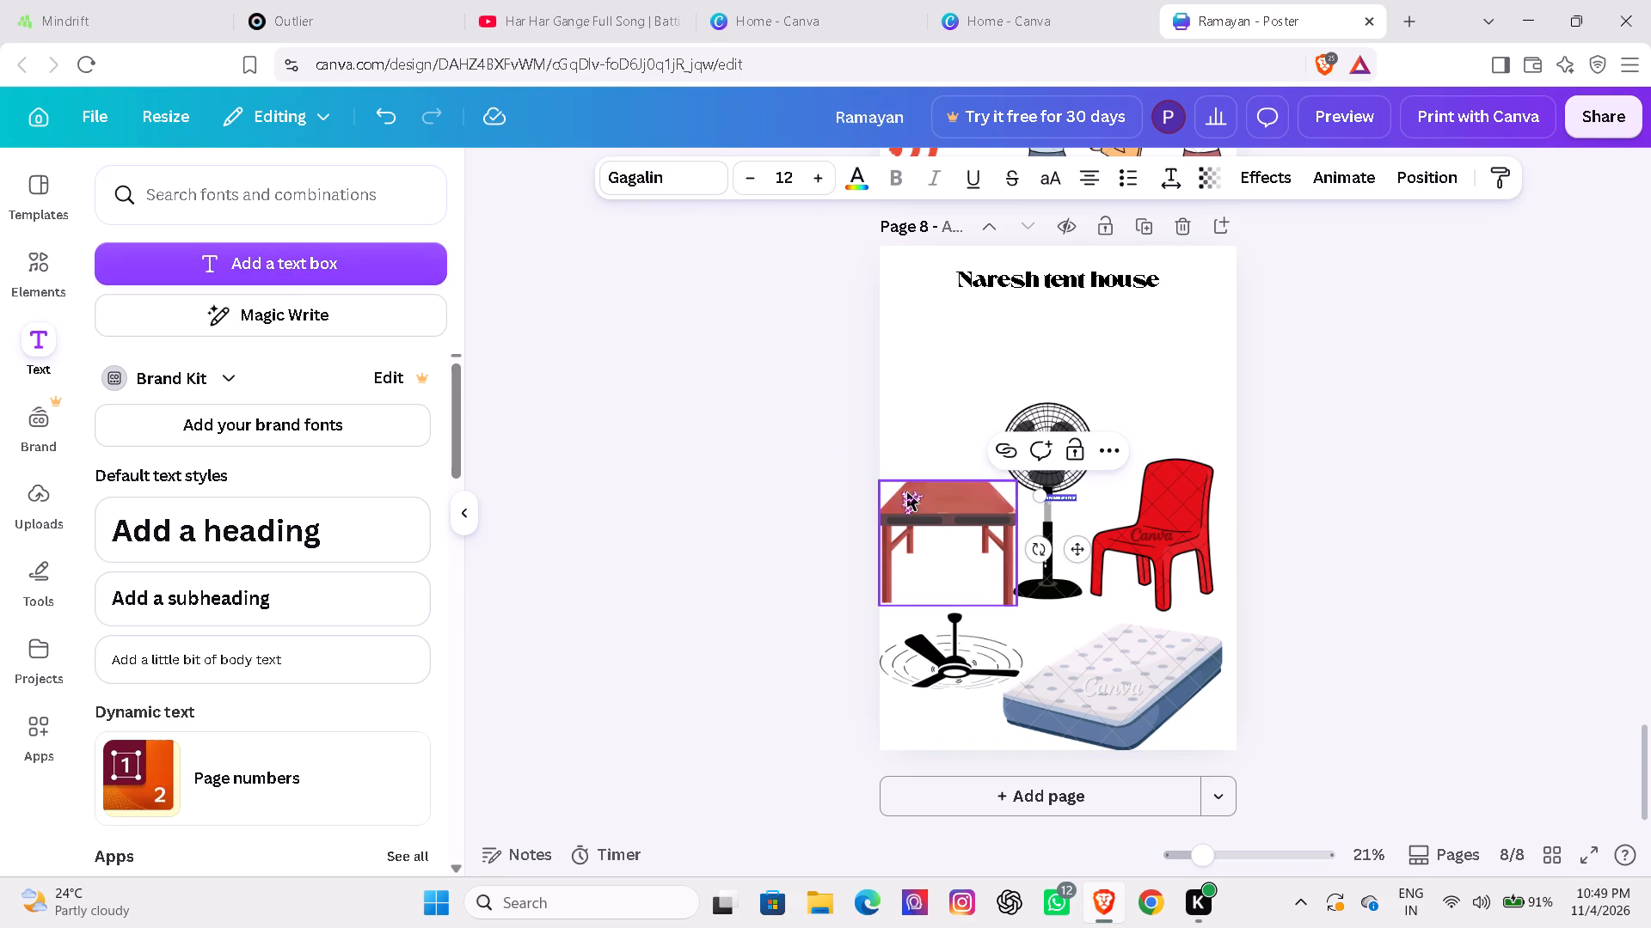
left_click_drag(1070, 540, 1067, 528)
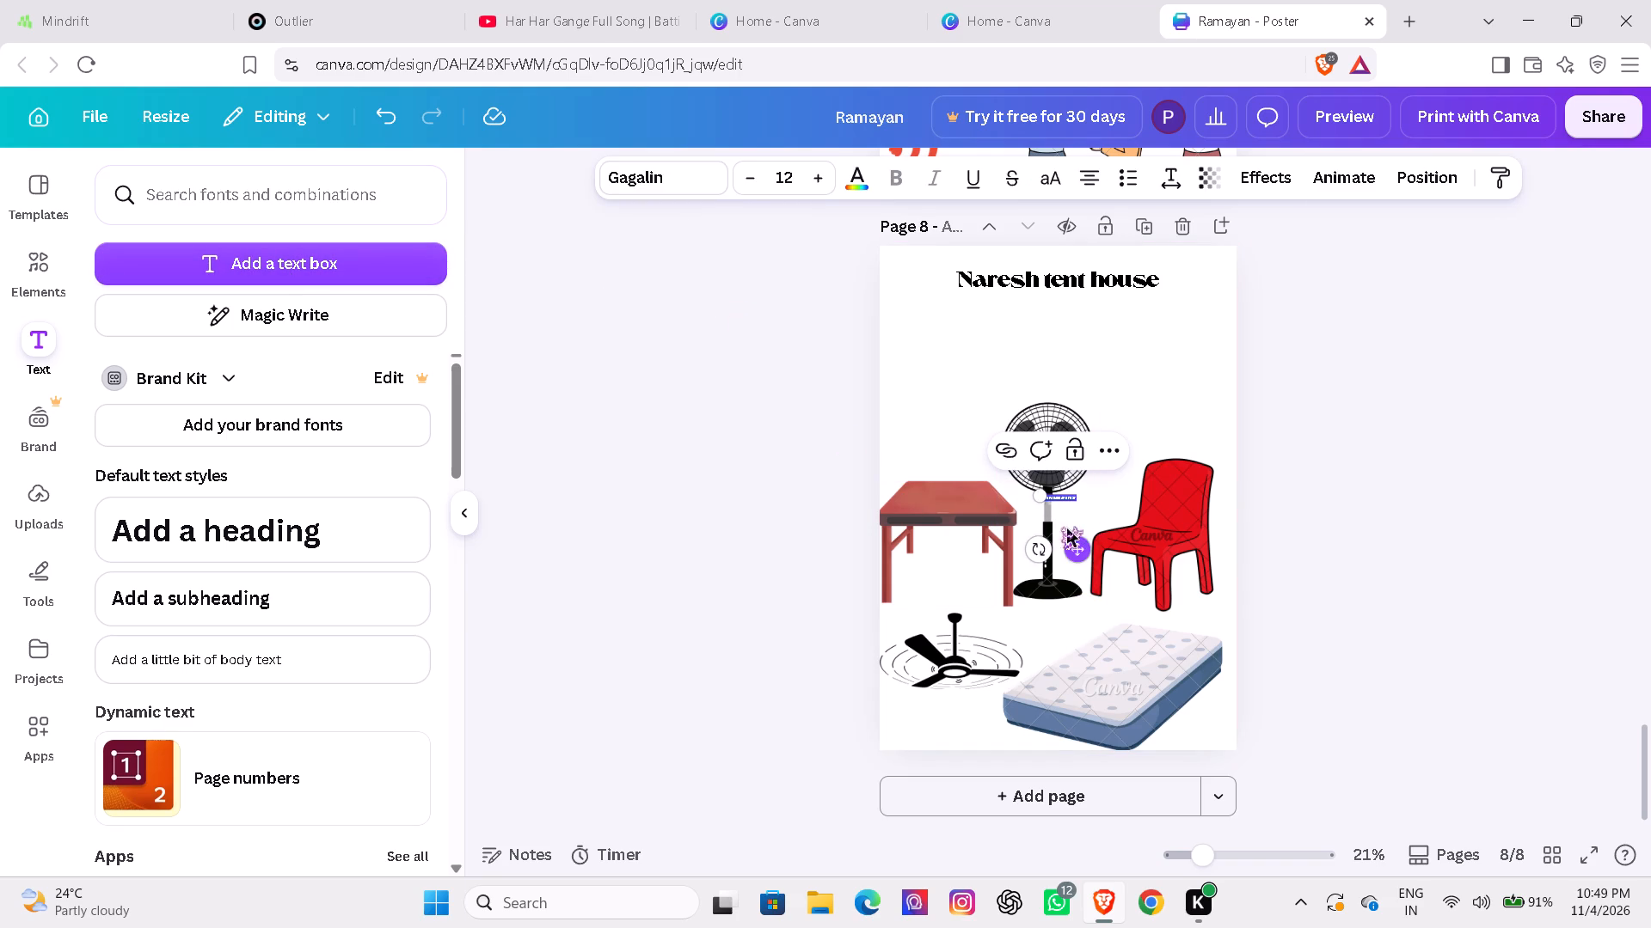
left_click_drag(1067, 528, 1054, 372)
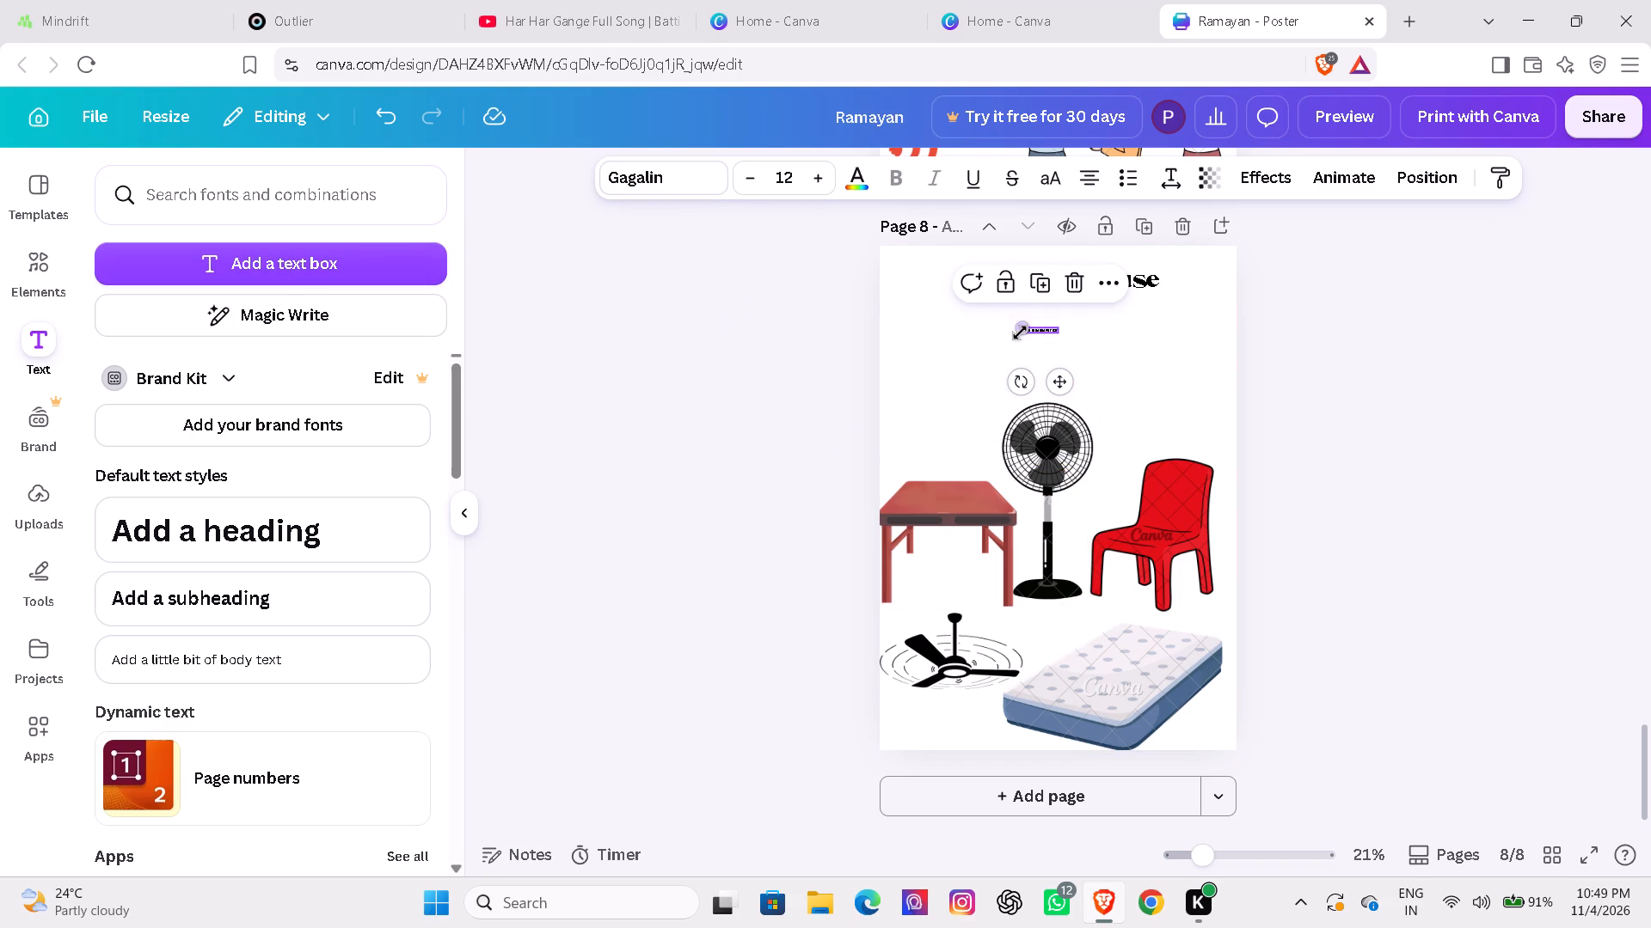
left_click_drag(1019, 331, 948, 378)
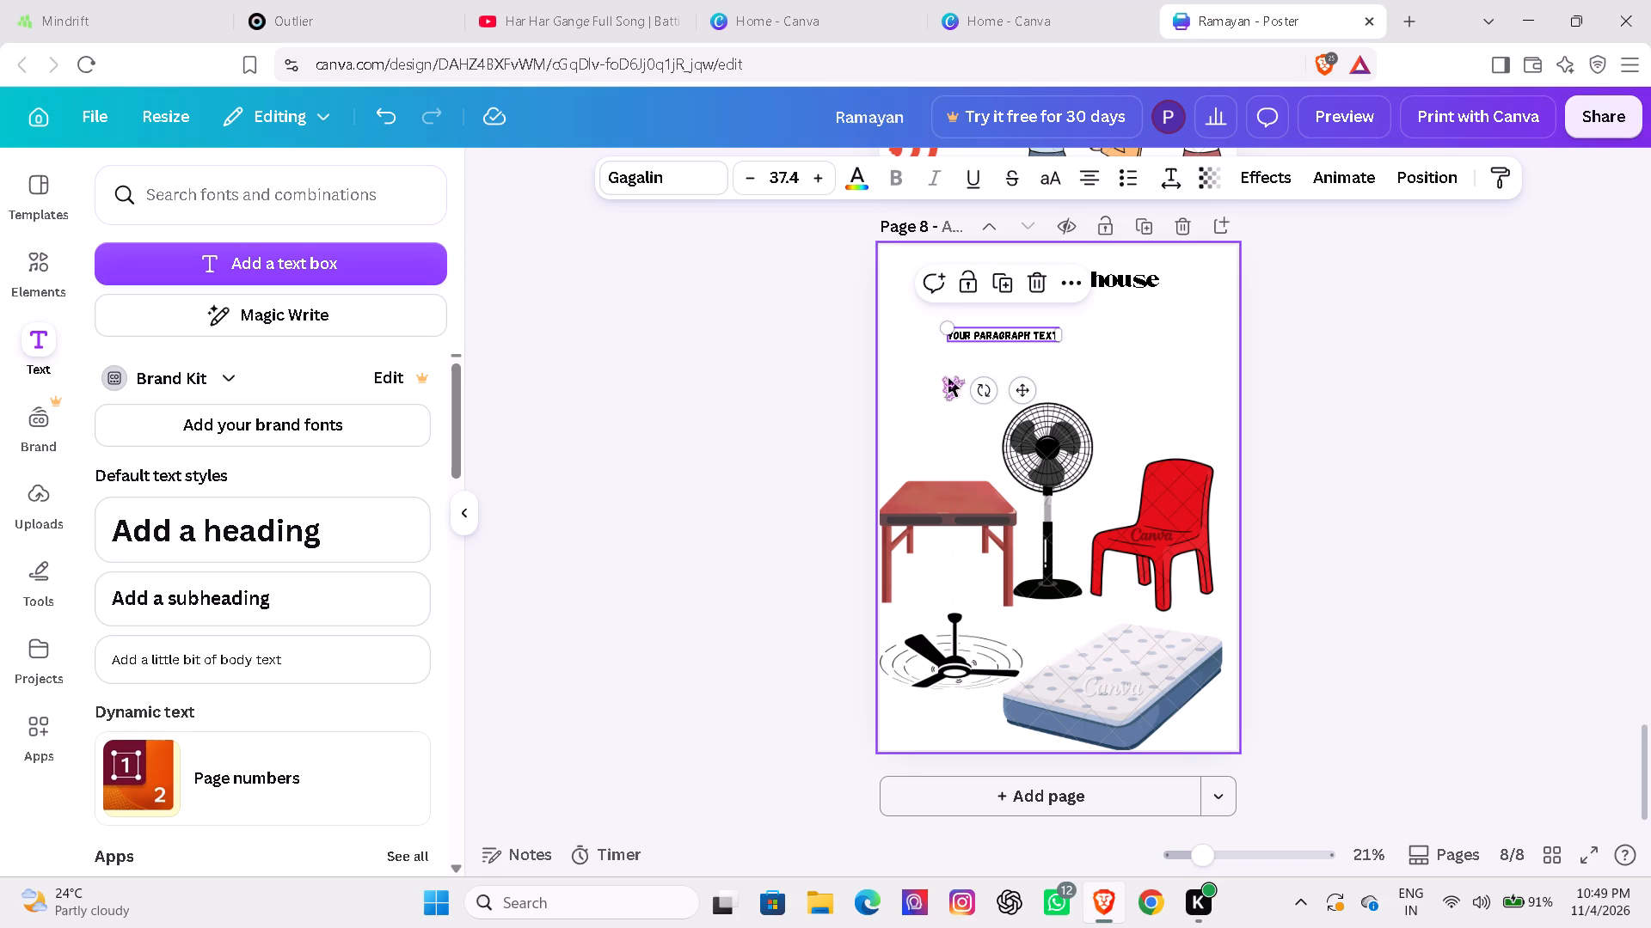
Replace the placeholder text below the "Naresh tent house" title with "What we give for rent".
double_click(1049, 333)
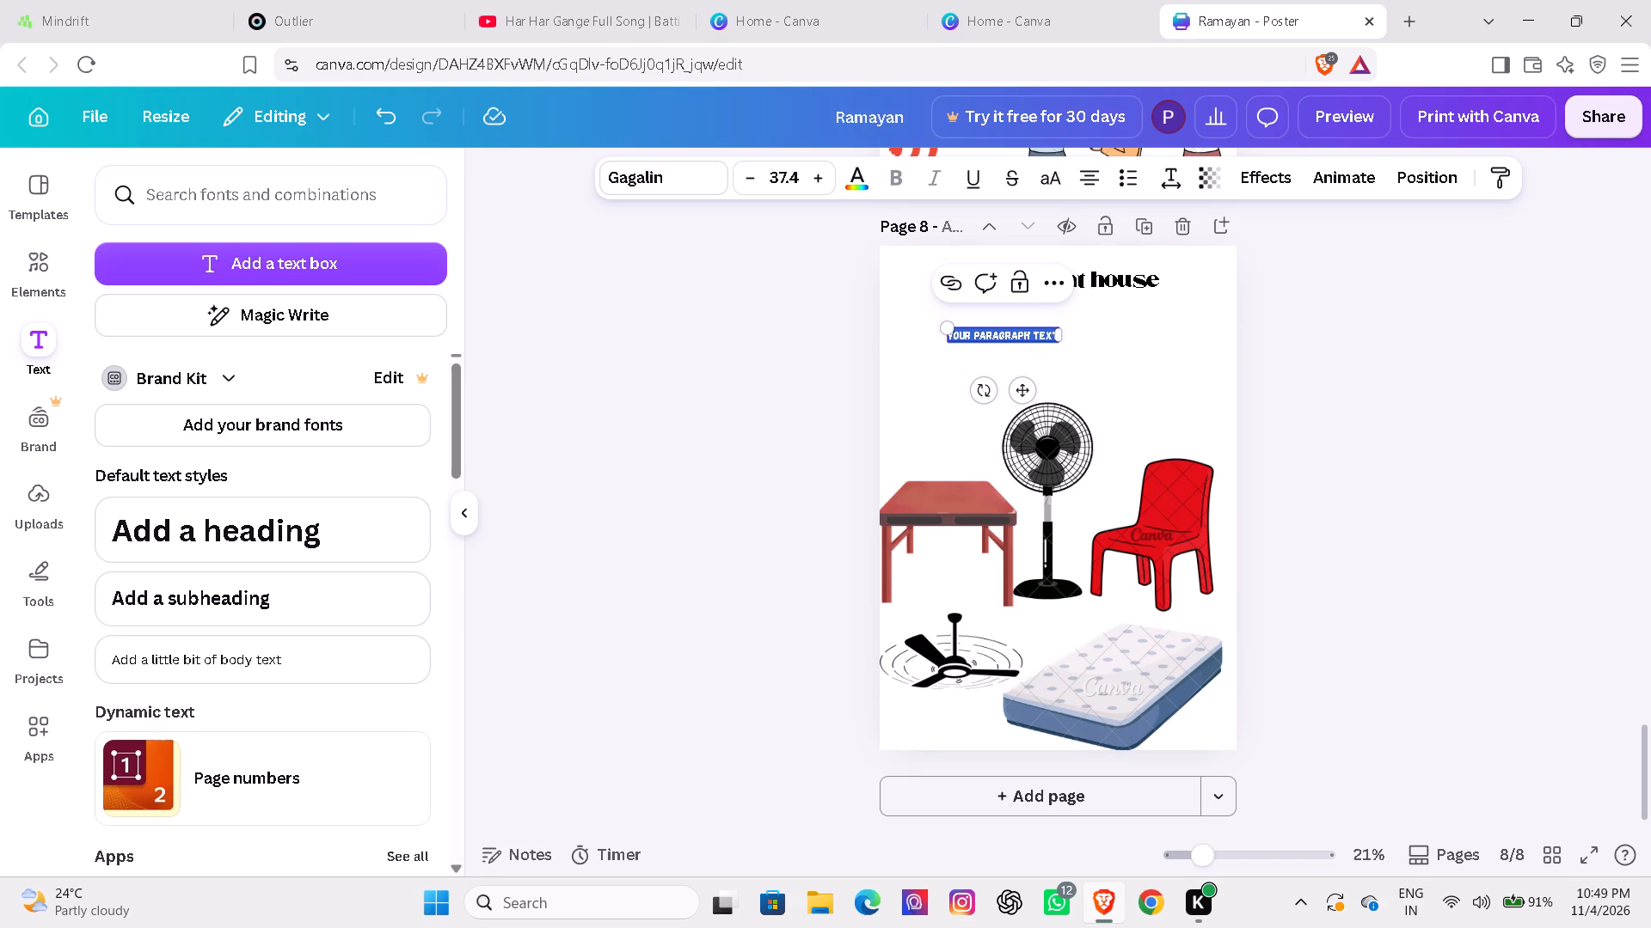
left_click(1048, 338)
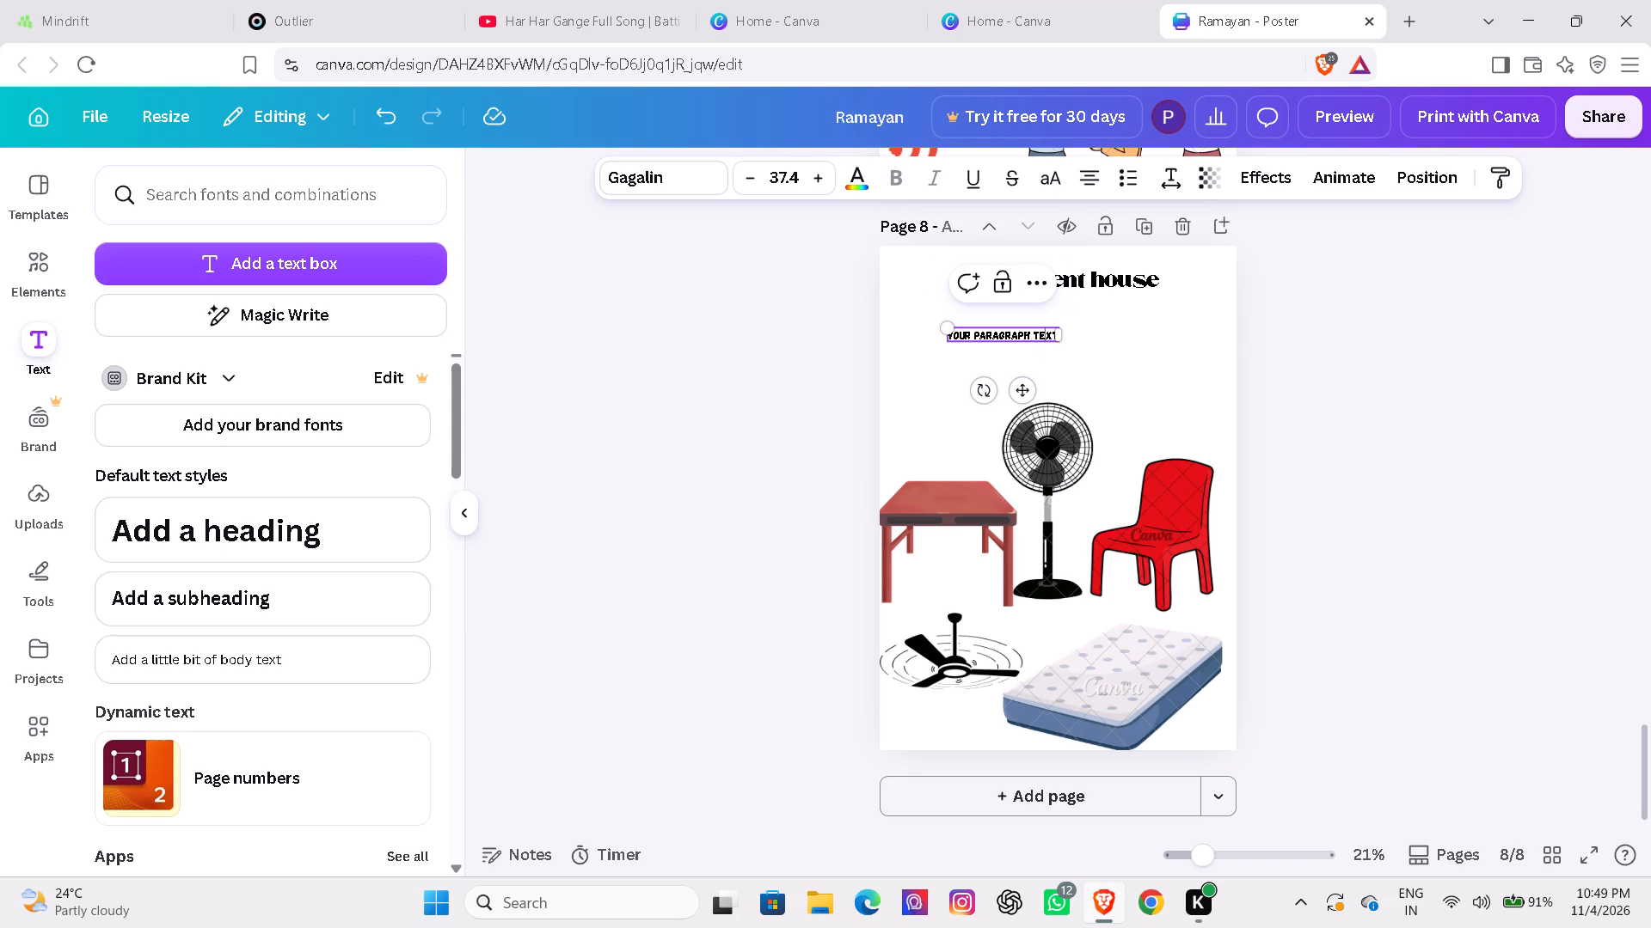
key("Right")
key("Right")
key("BackSpace")
key("BackSpace")
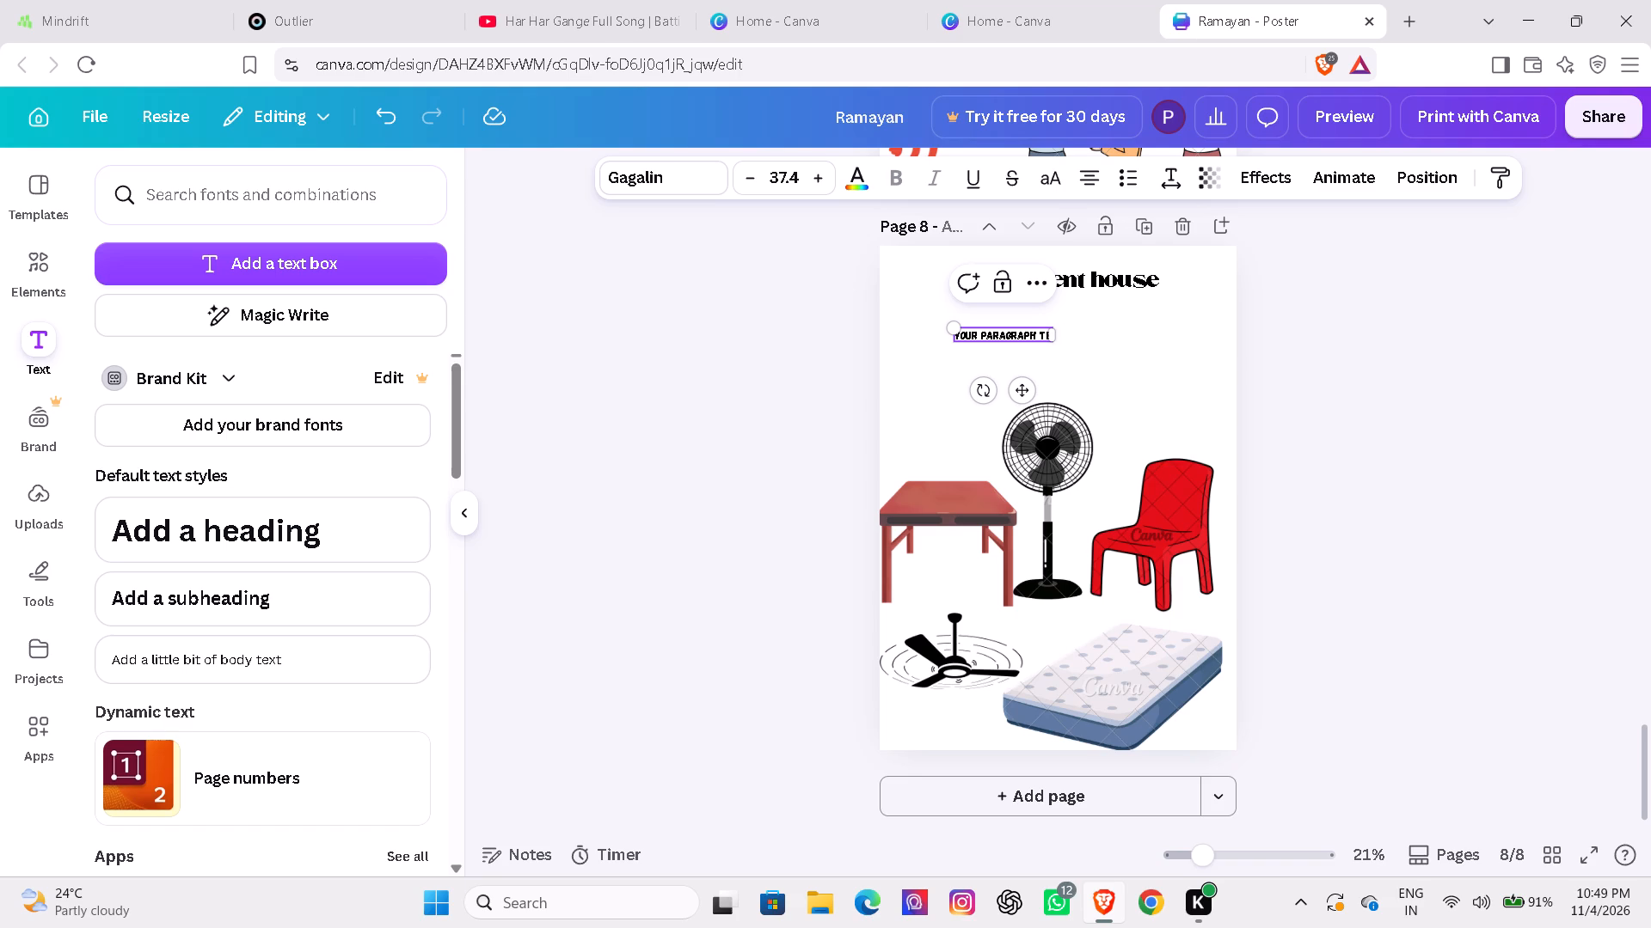
key("BackSpace")
key("BackSpace")
key("BackSpace")
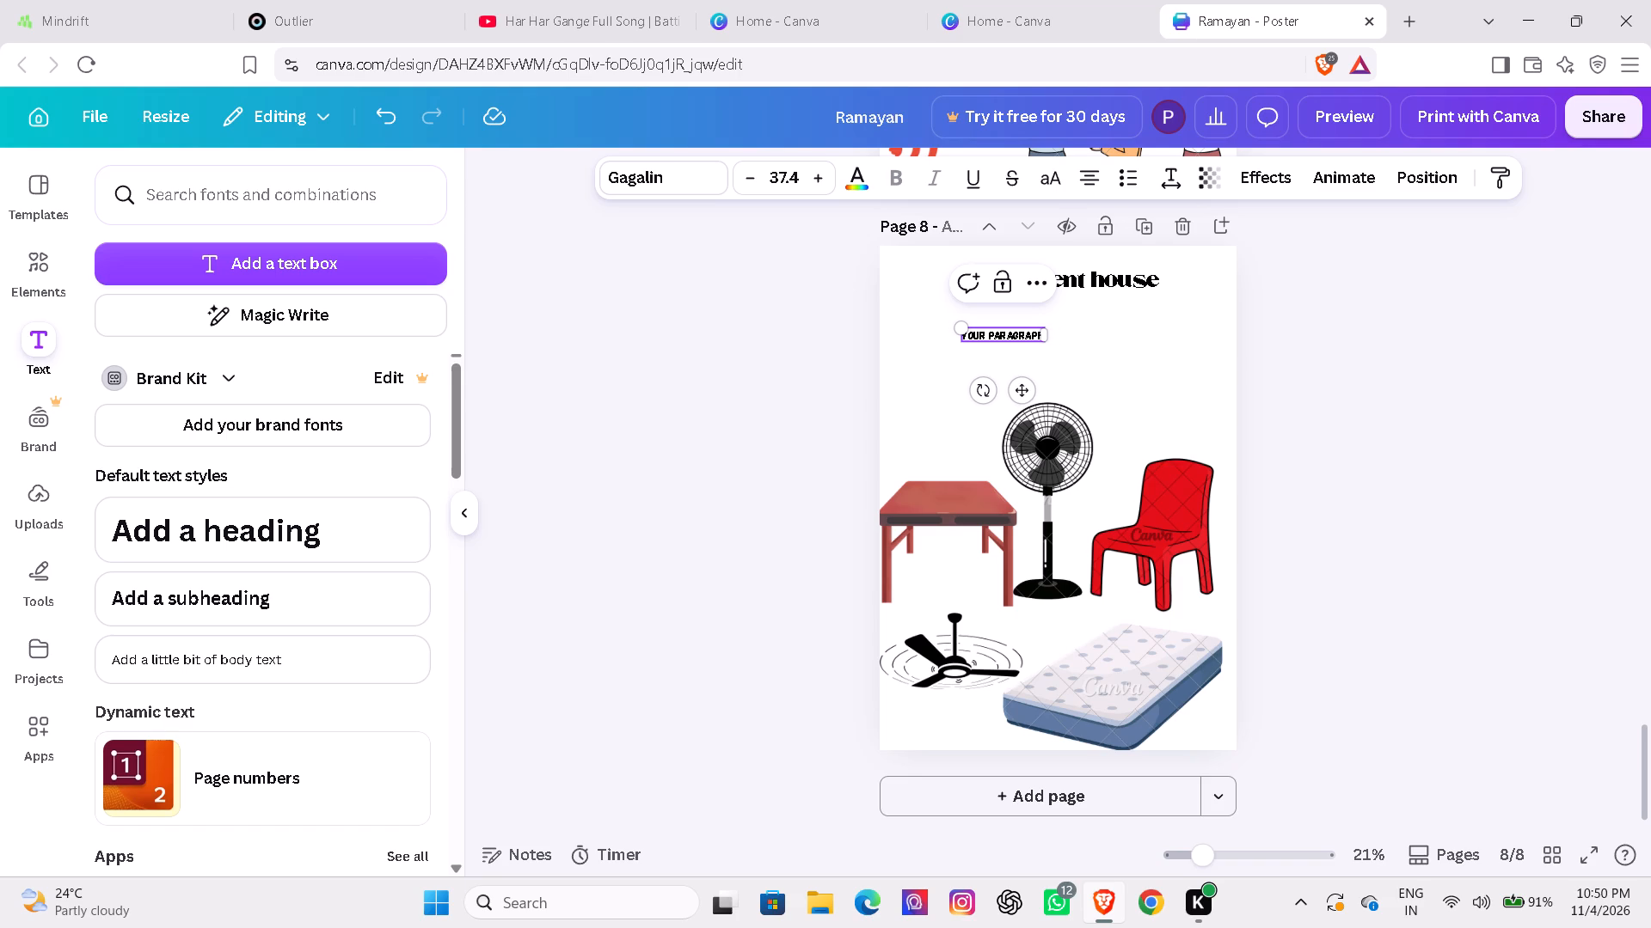
key("BackSpace")
key("BackSpace")
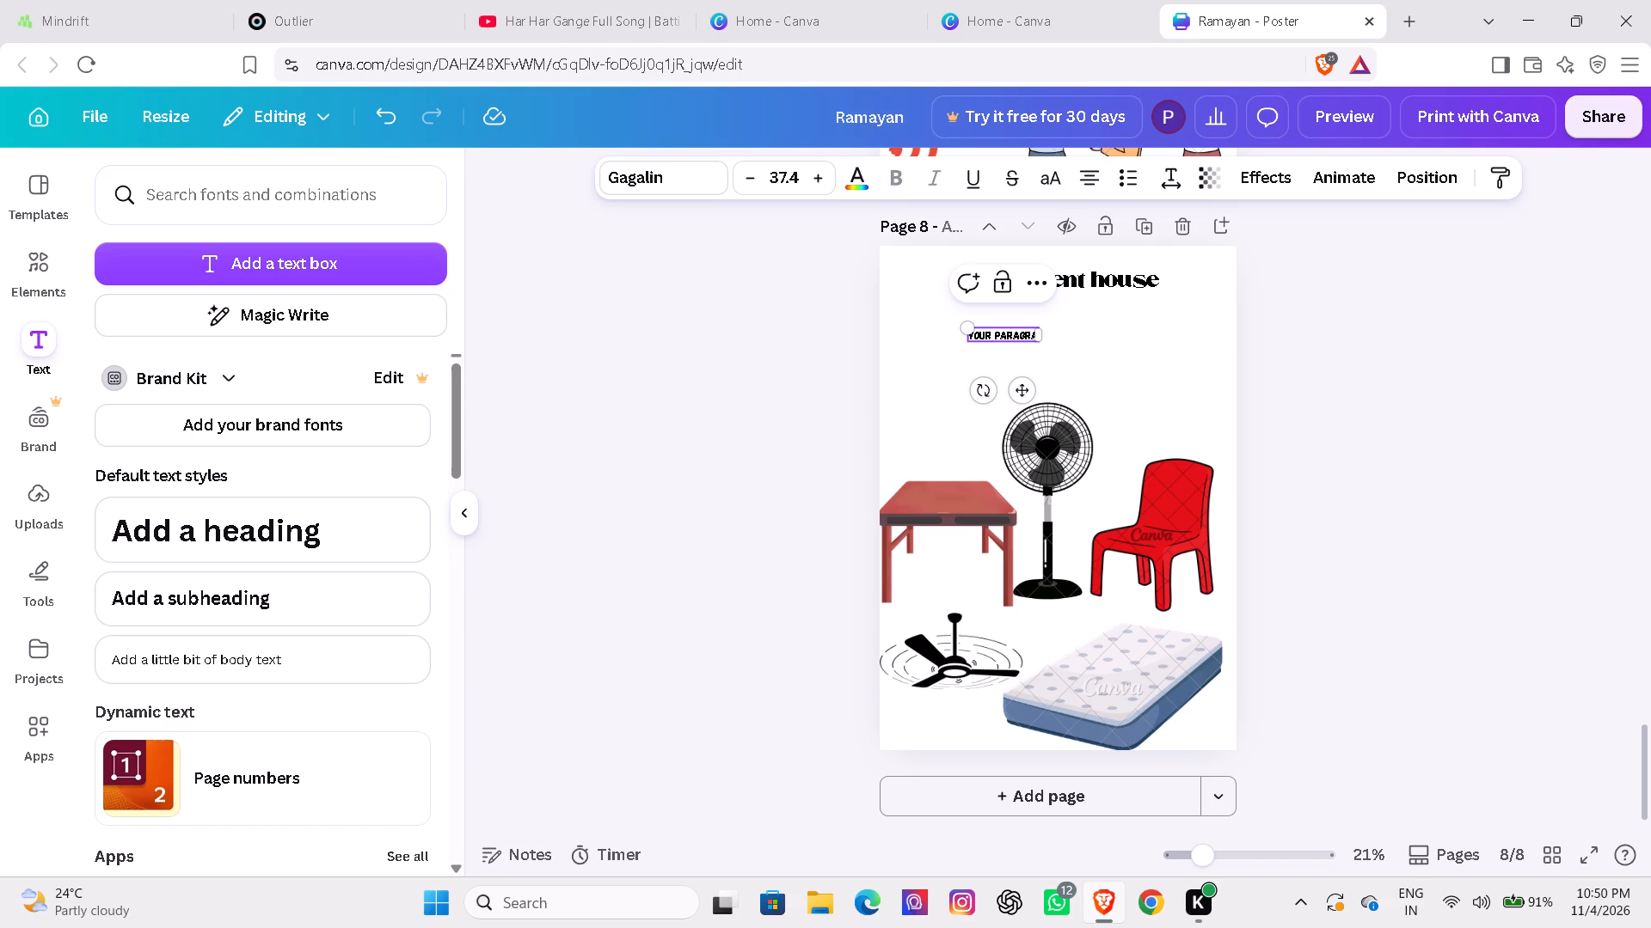
key("BackSpace")
key("BackSpace")
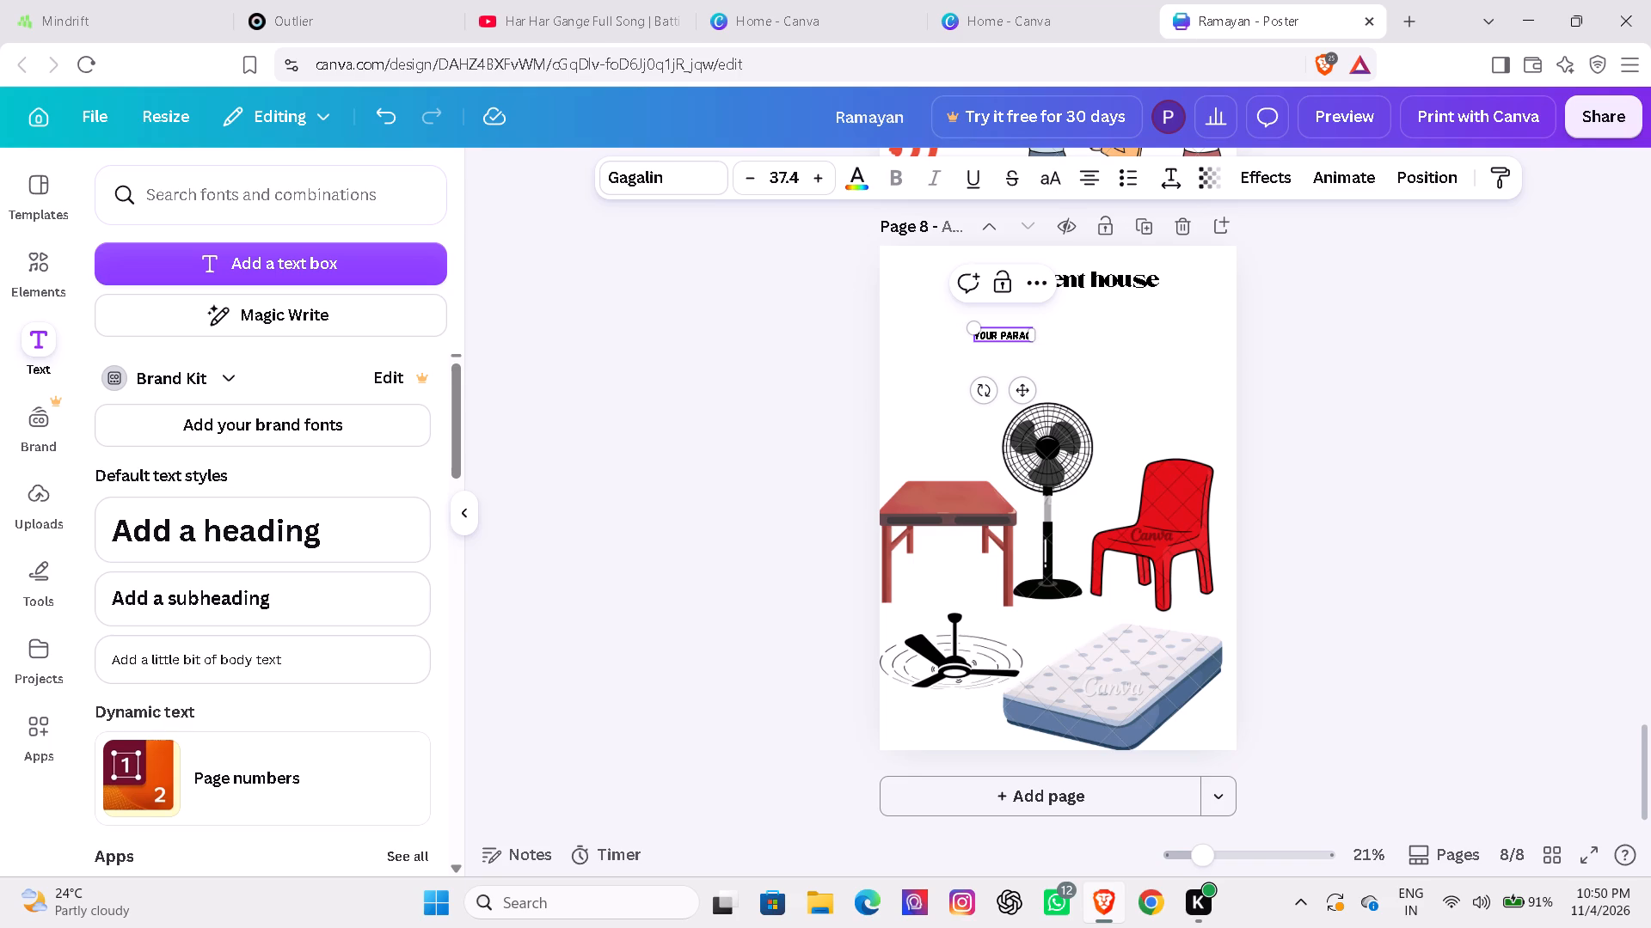
key("BackSpace")
key("BackSpace")
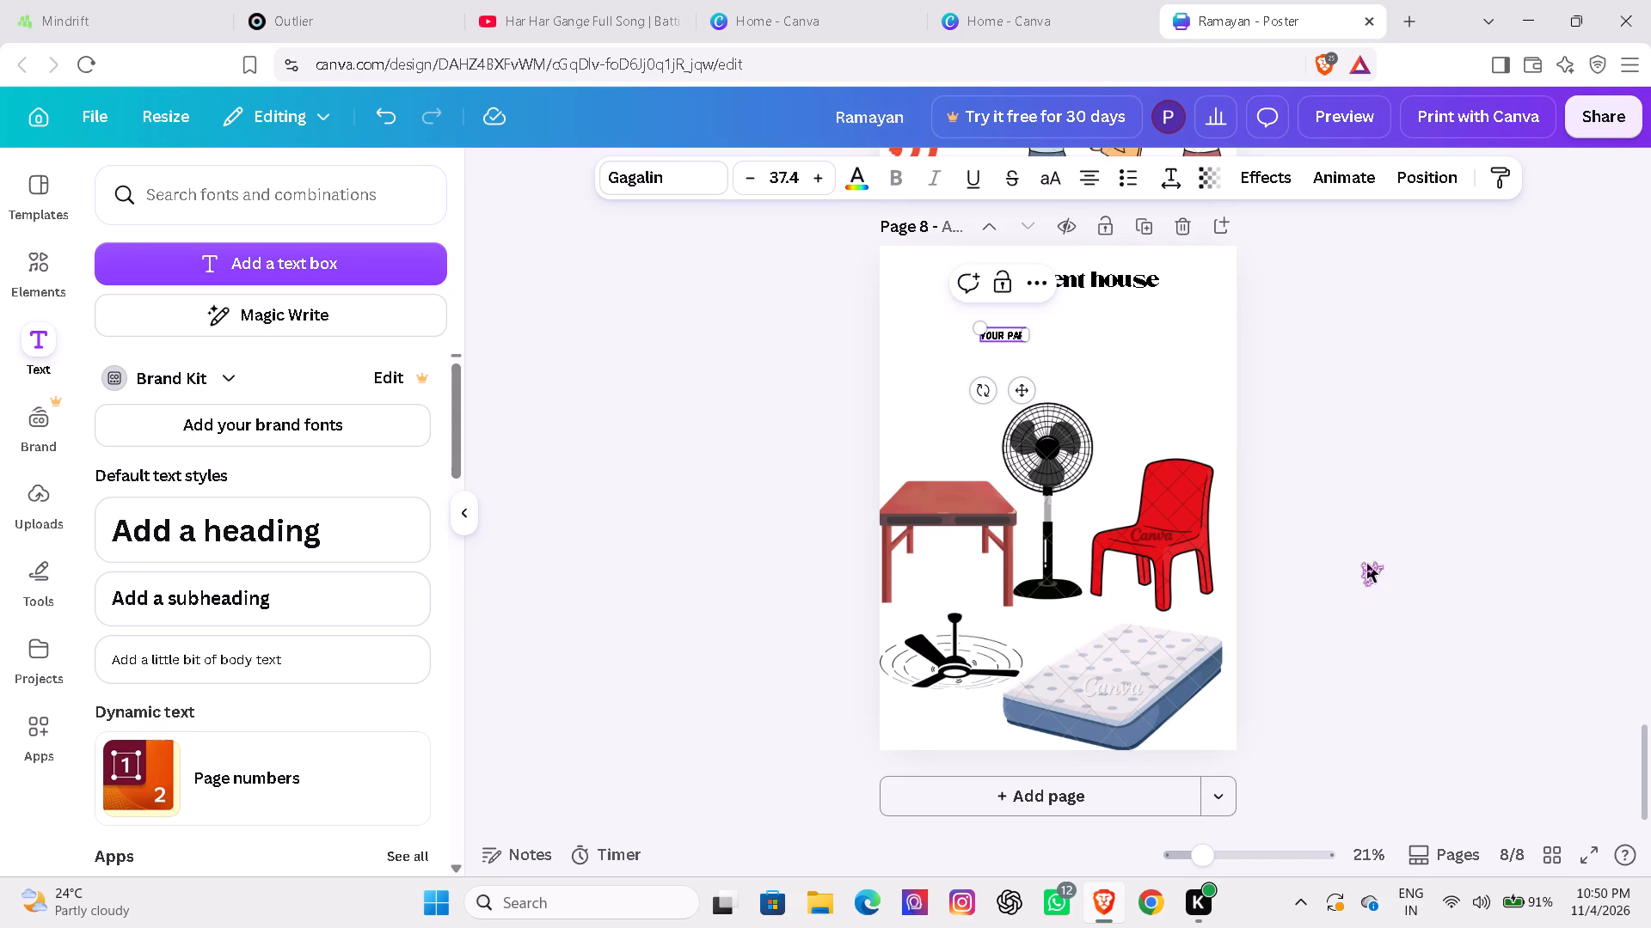
key("BackSpace")
key("BackSpace")
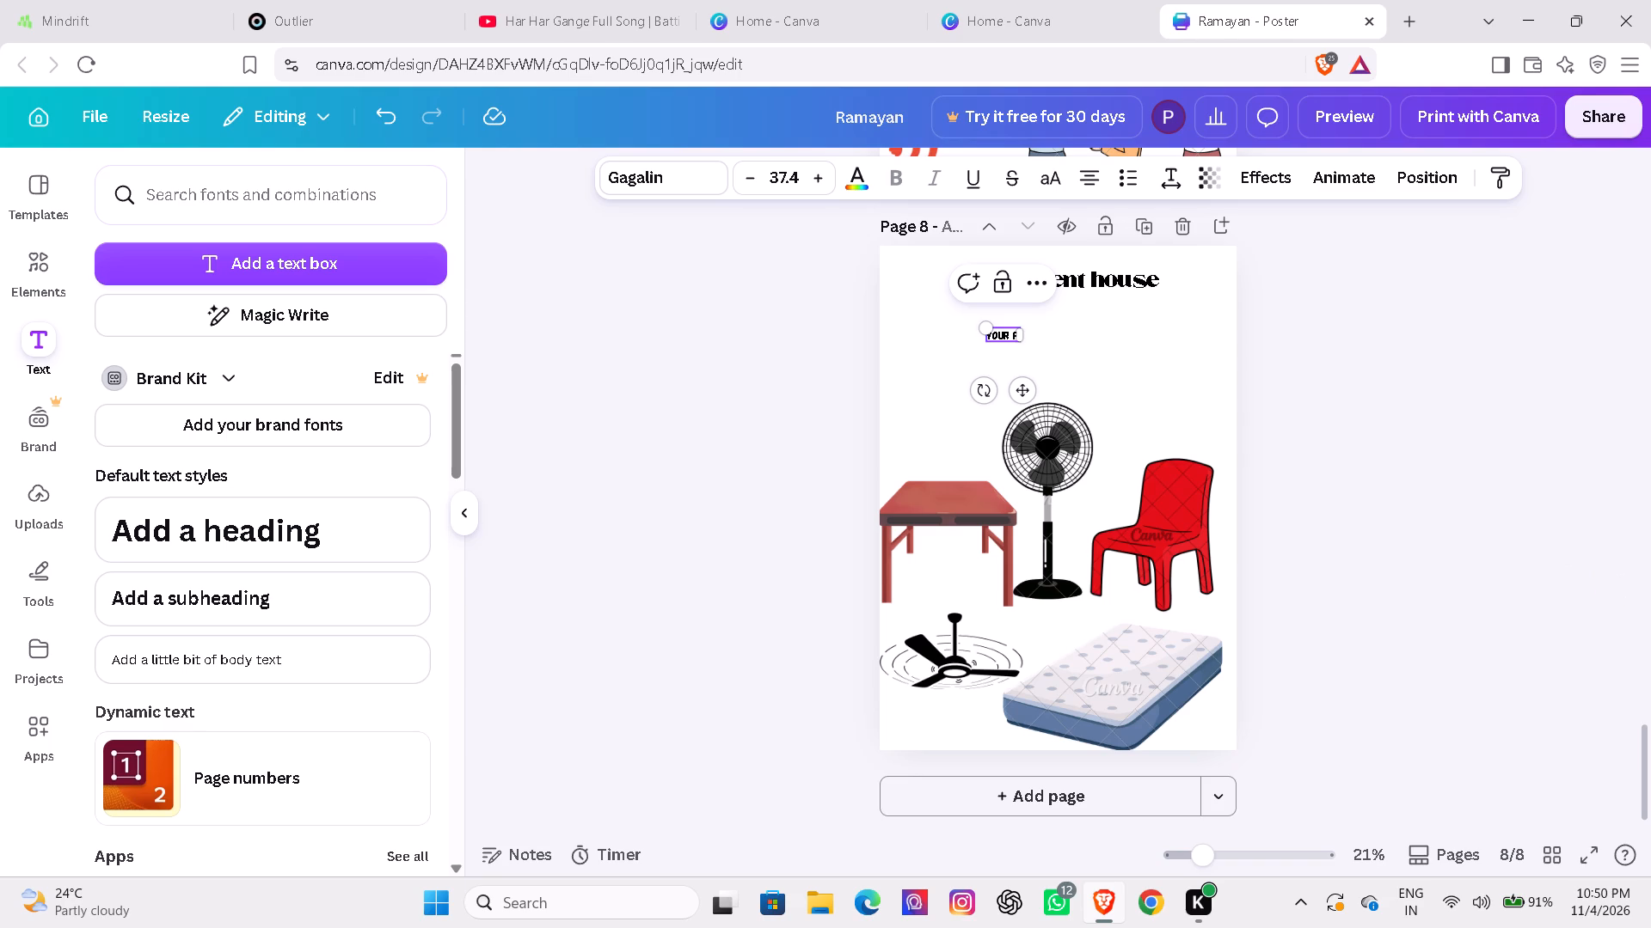
key("BackSpace")
key("BackSpace")
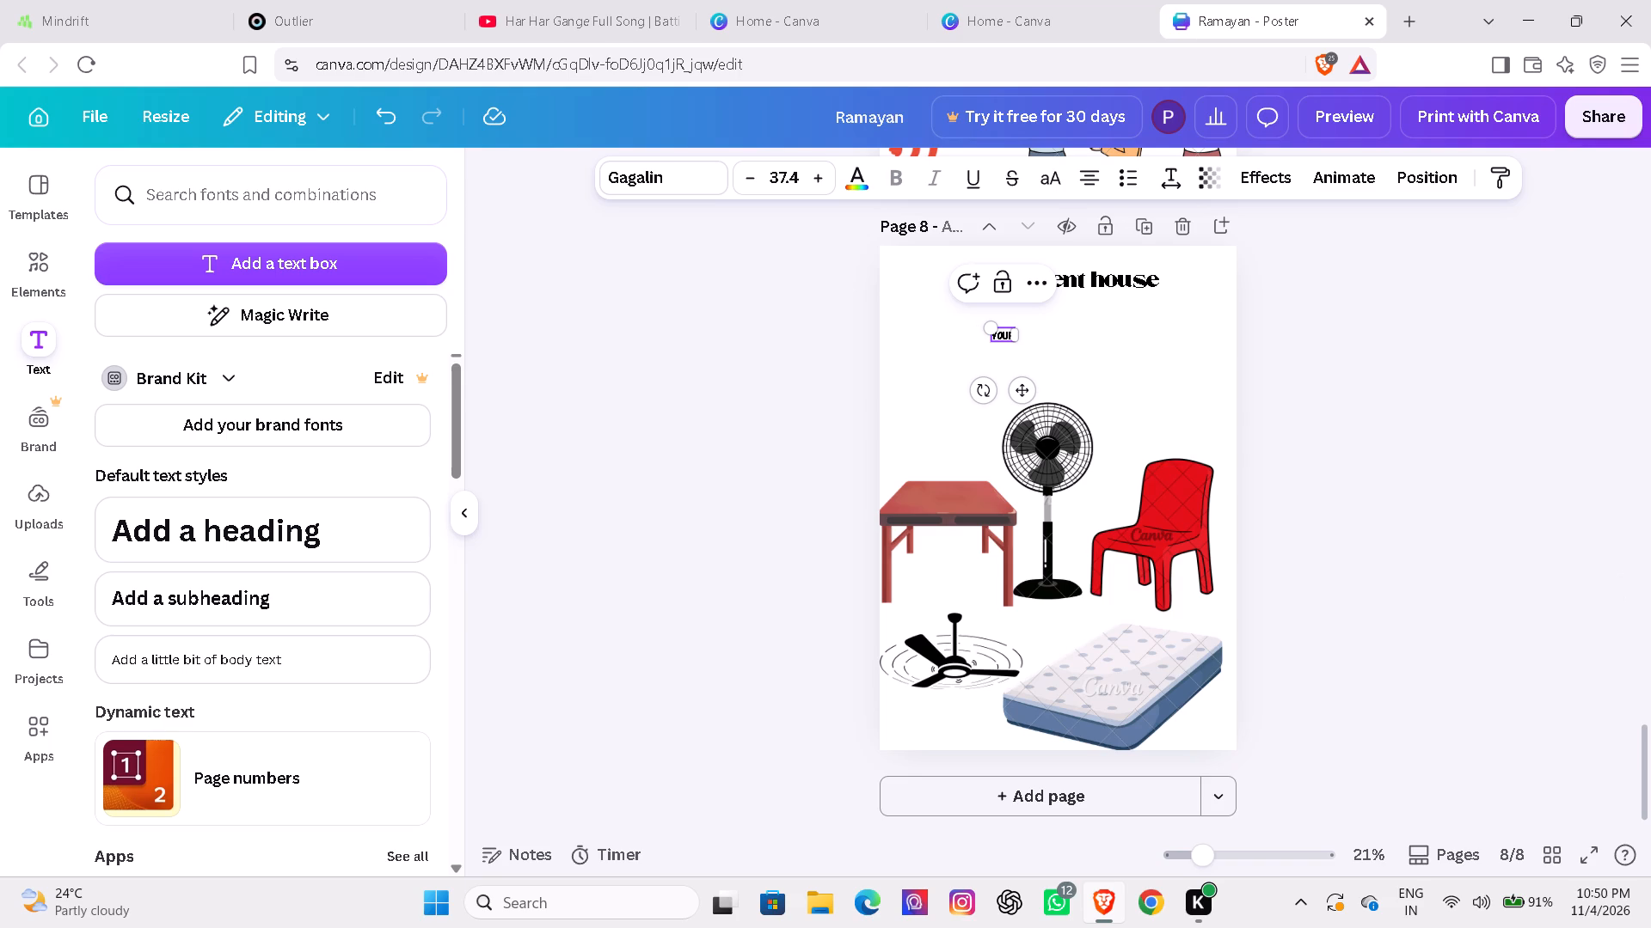
key("BackSpace")
key("BackSpace")
key("BackSpace")
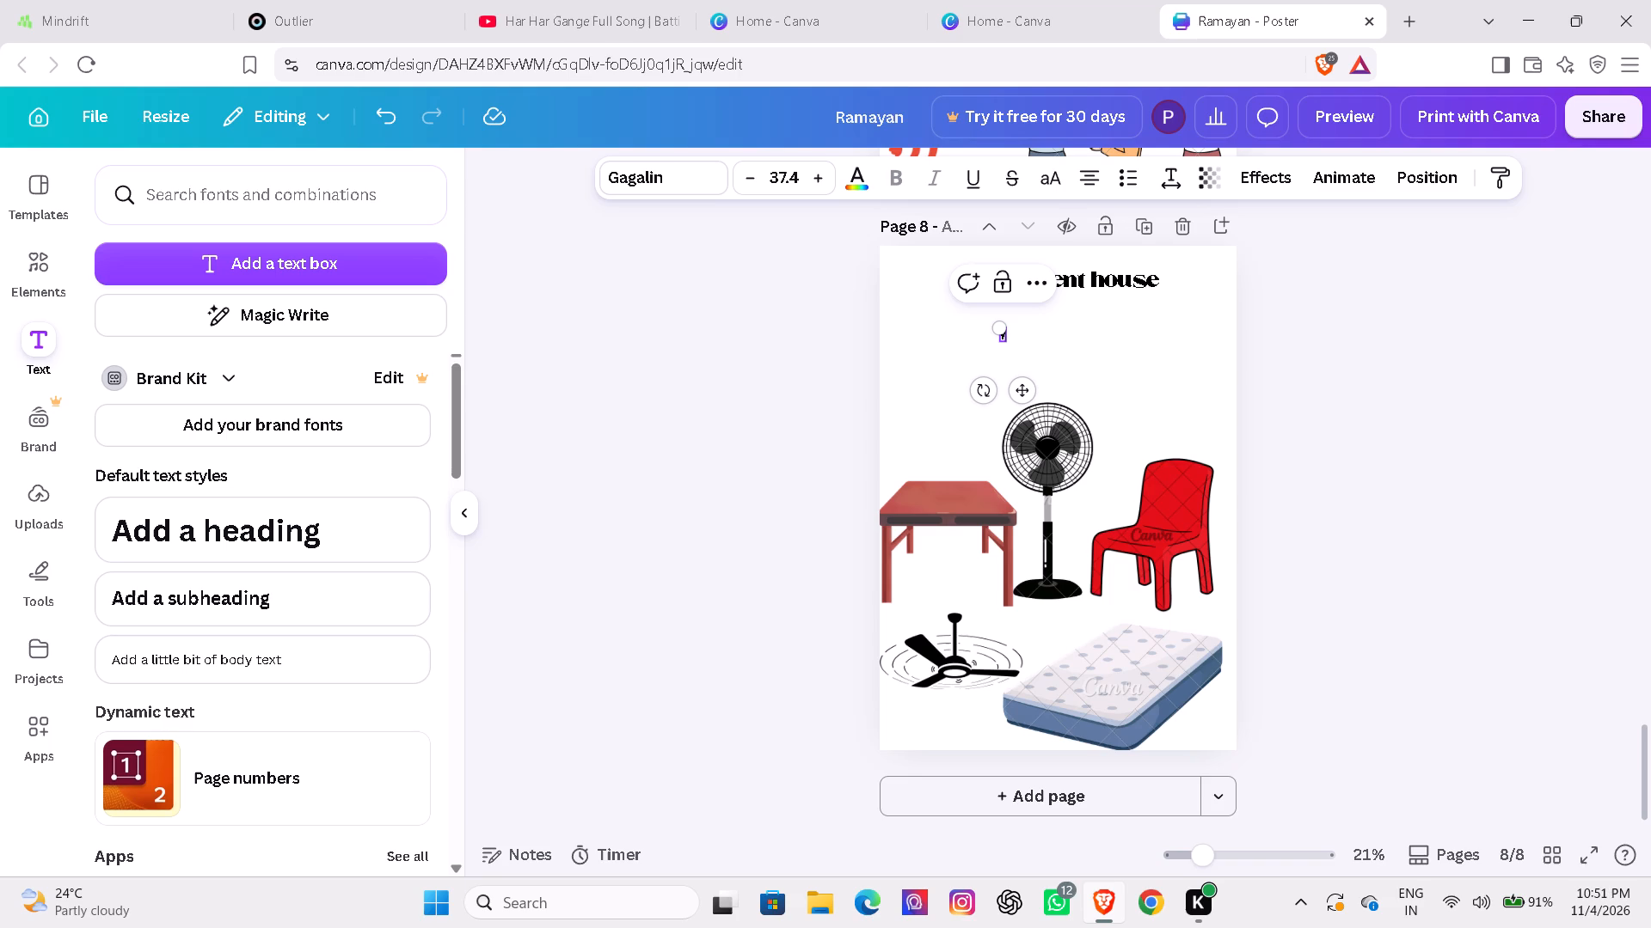
key("BackSpace")
key("BackSpace")
key("shift+w")
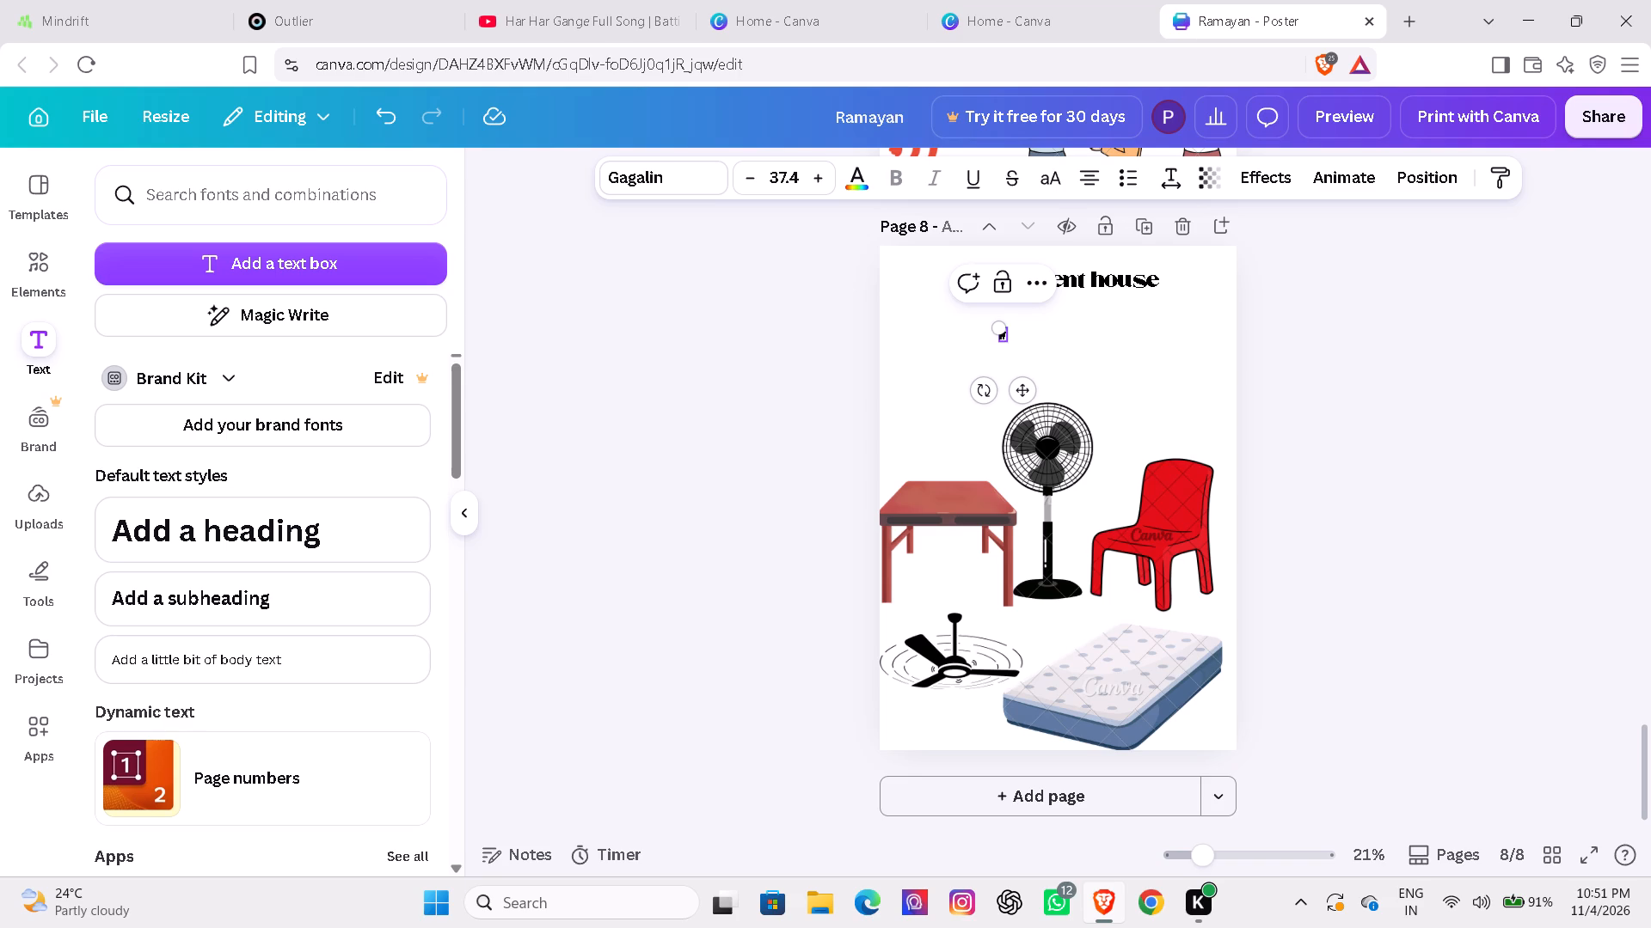
key("h")
key("a")
key("t")
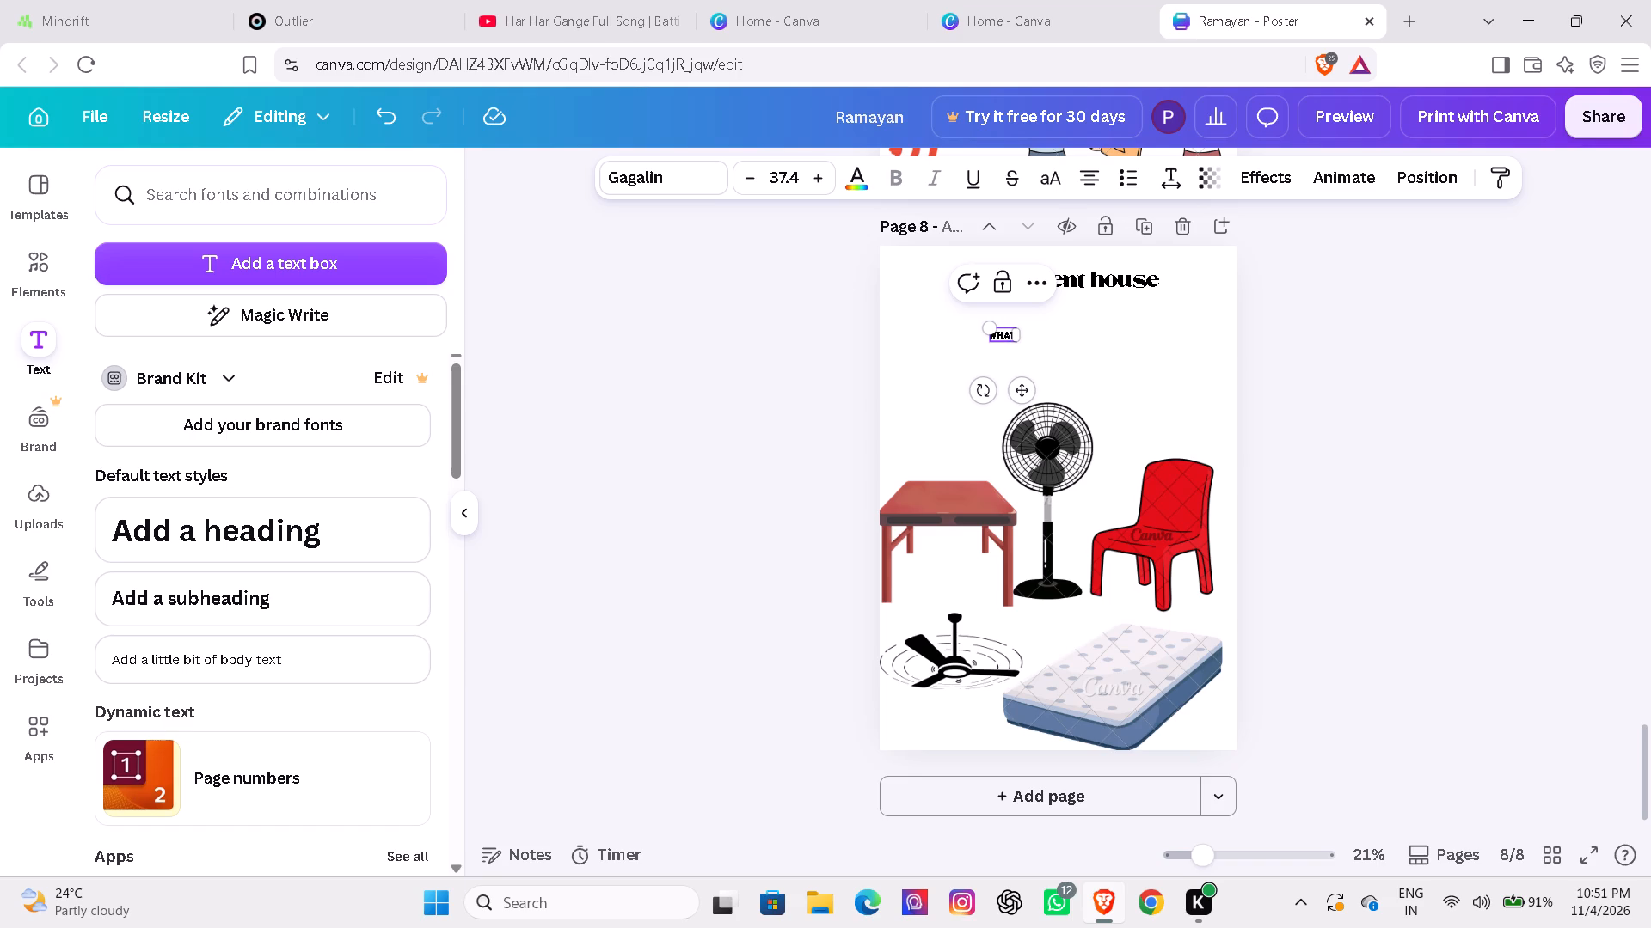
key("space")
type("we")
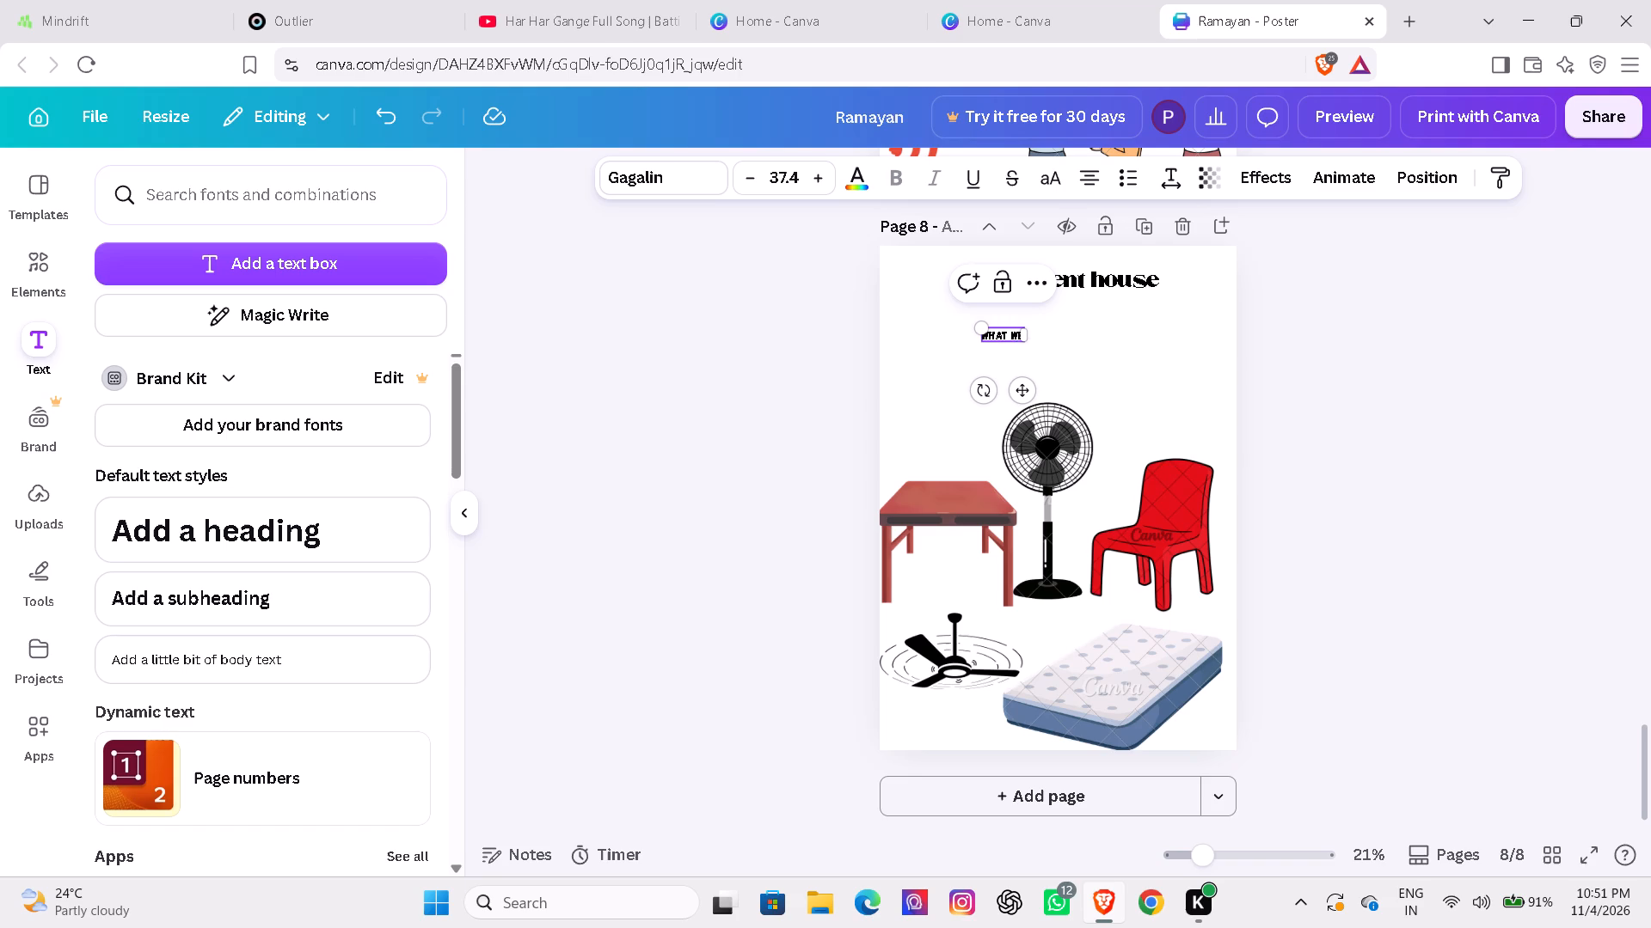
key("space")
type("g")
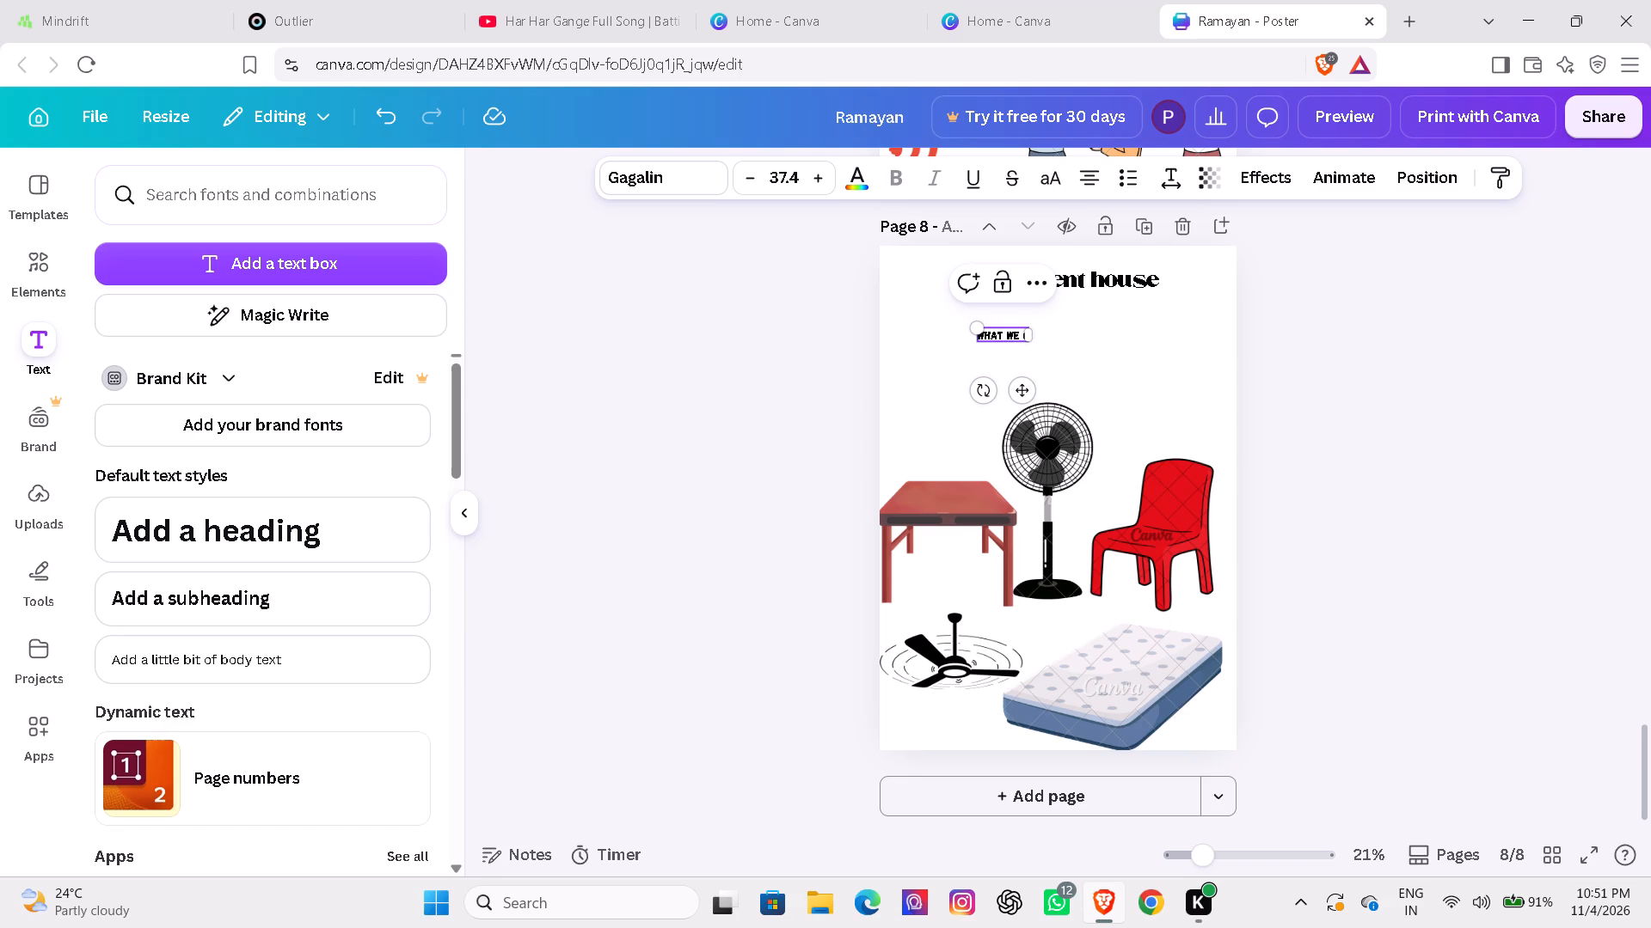
type("iv")
type("e")
key("space")
key("f")
key("o")
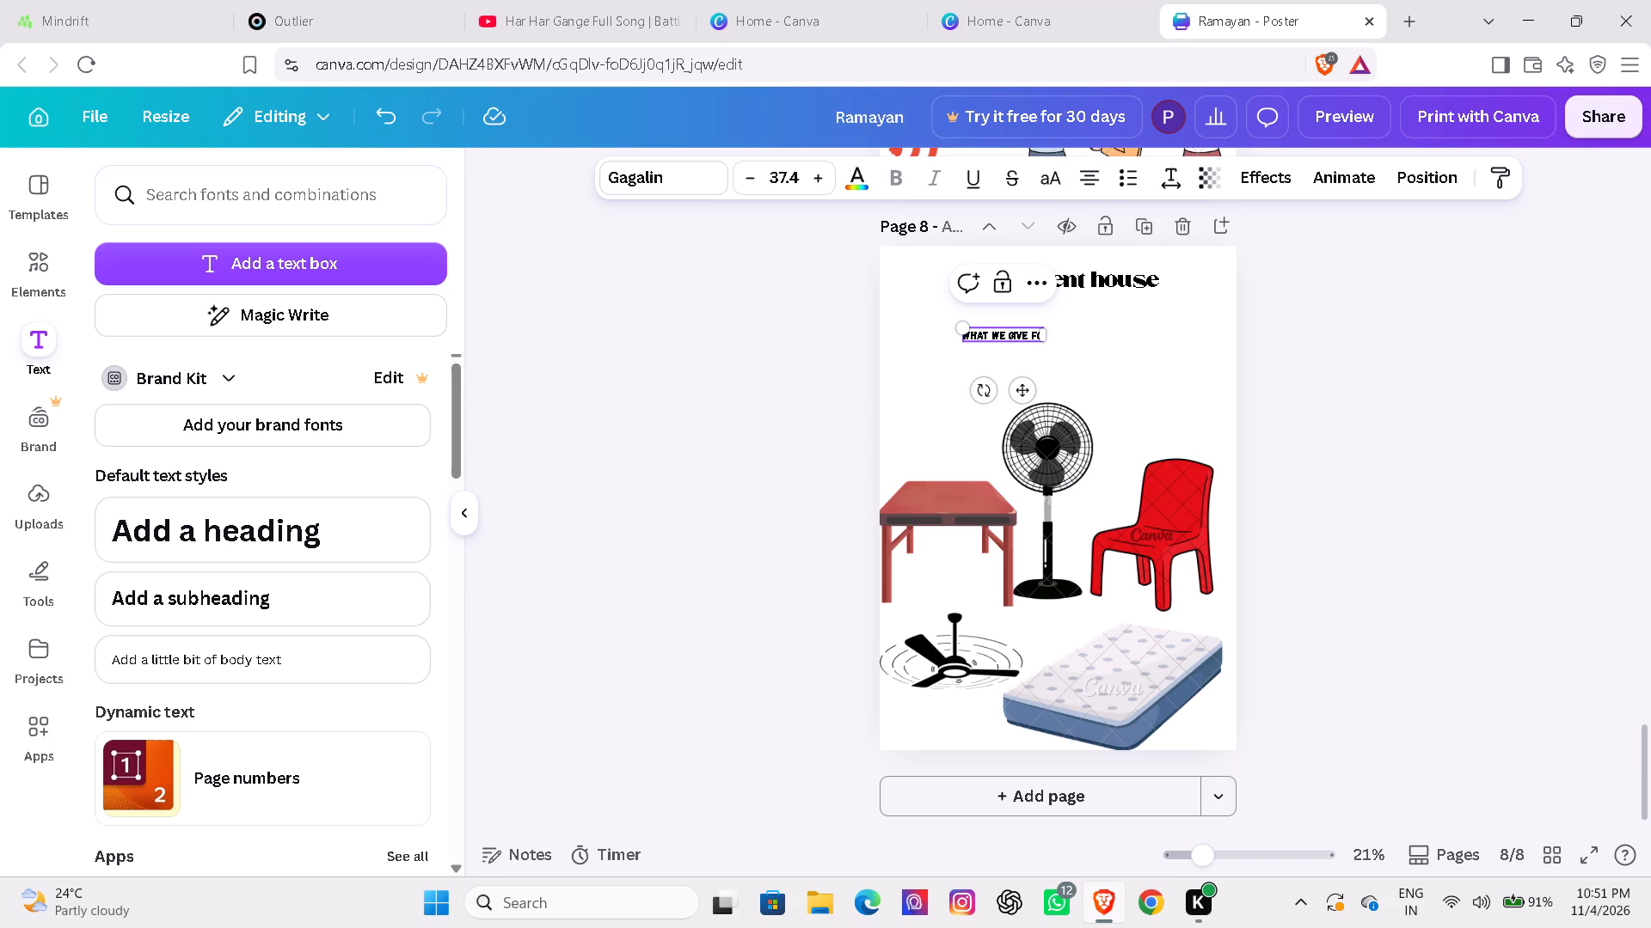
type("r")
key("space")
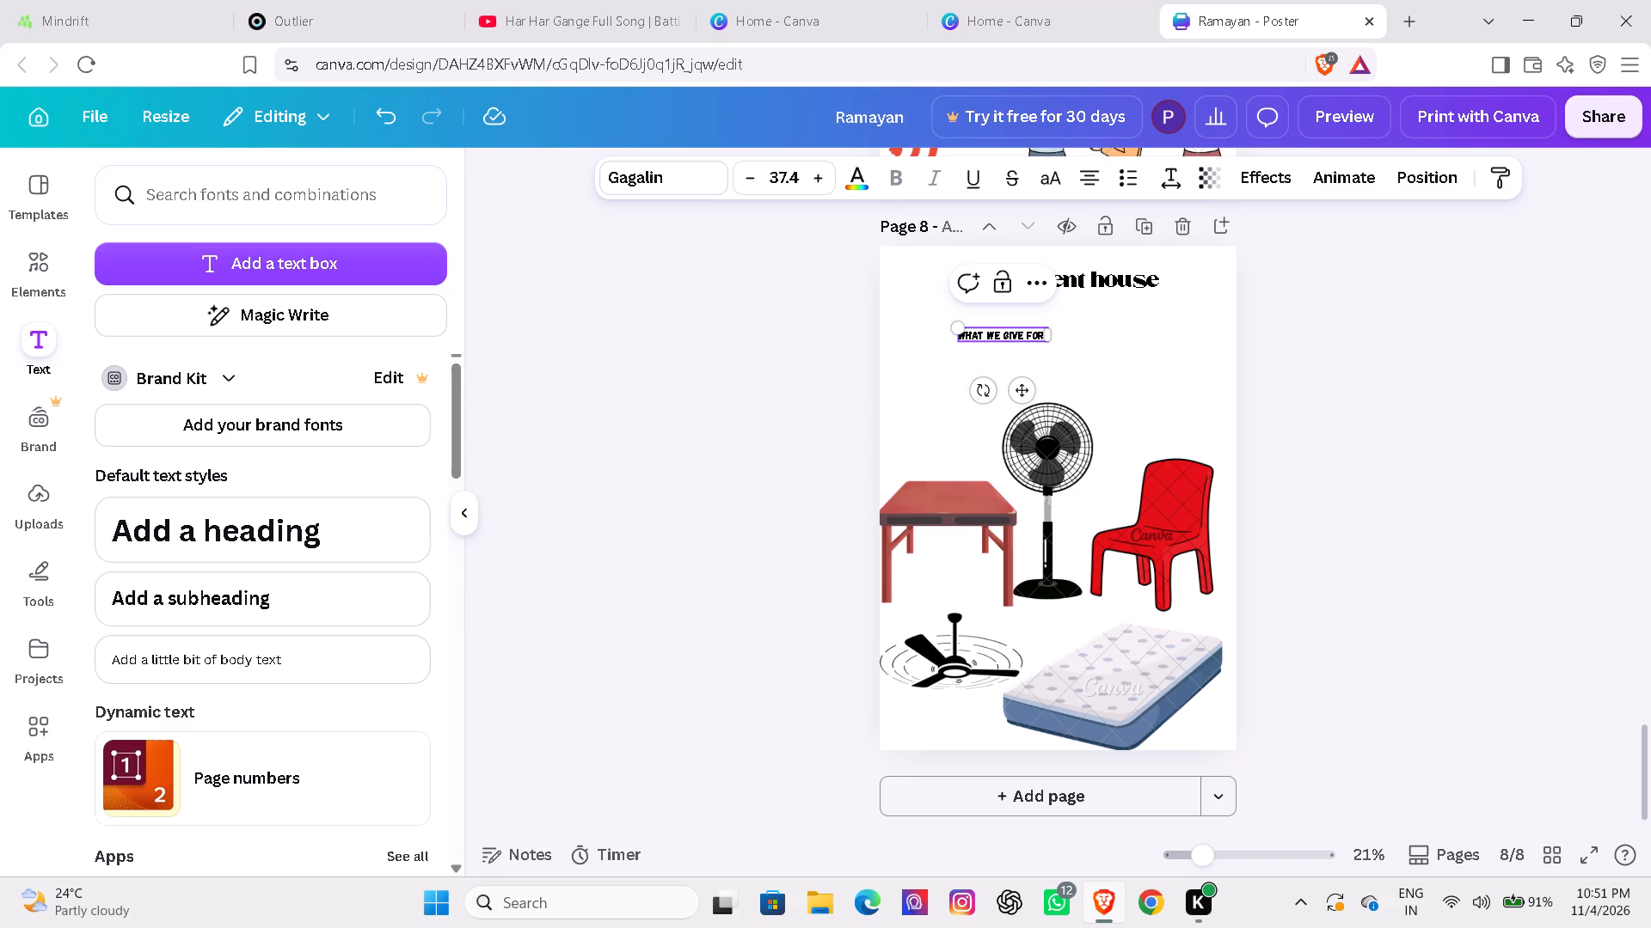
key("r")
key("e")
type("nt")
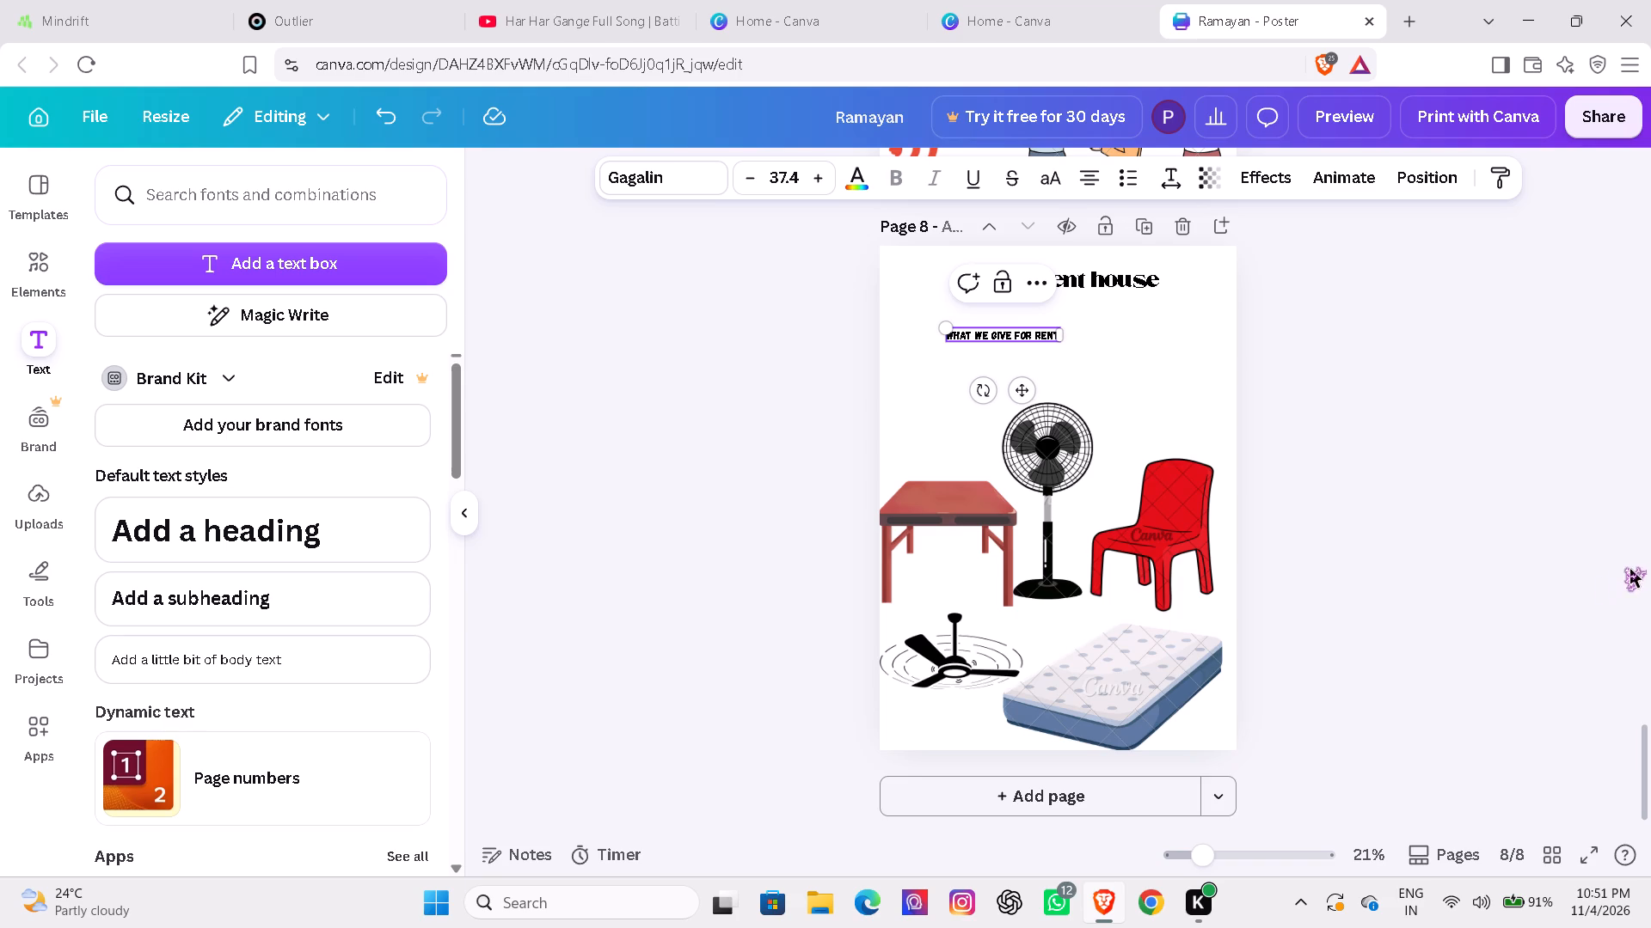
Widen the "What we give for rent" text box to roughly the title text's width and enlarge its text to size 60.4.
left_click(1057, 337)
left_click_drag(1064, 333, 1141, 347)
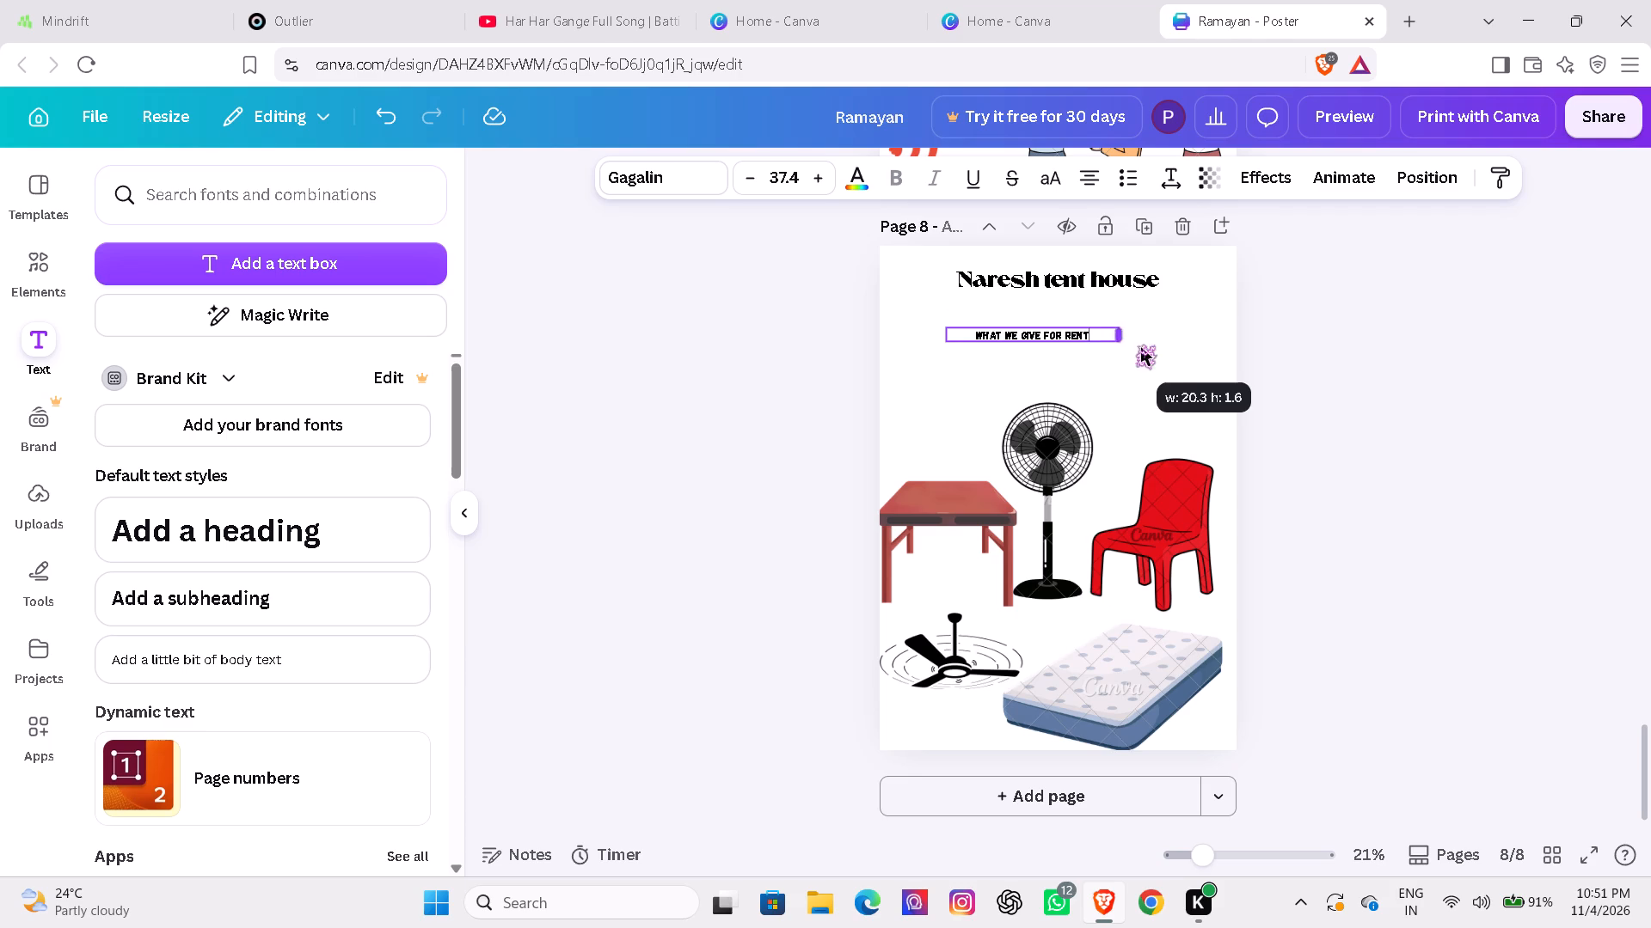
left_click_drag(1141, 347, 1153, 348)
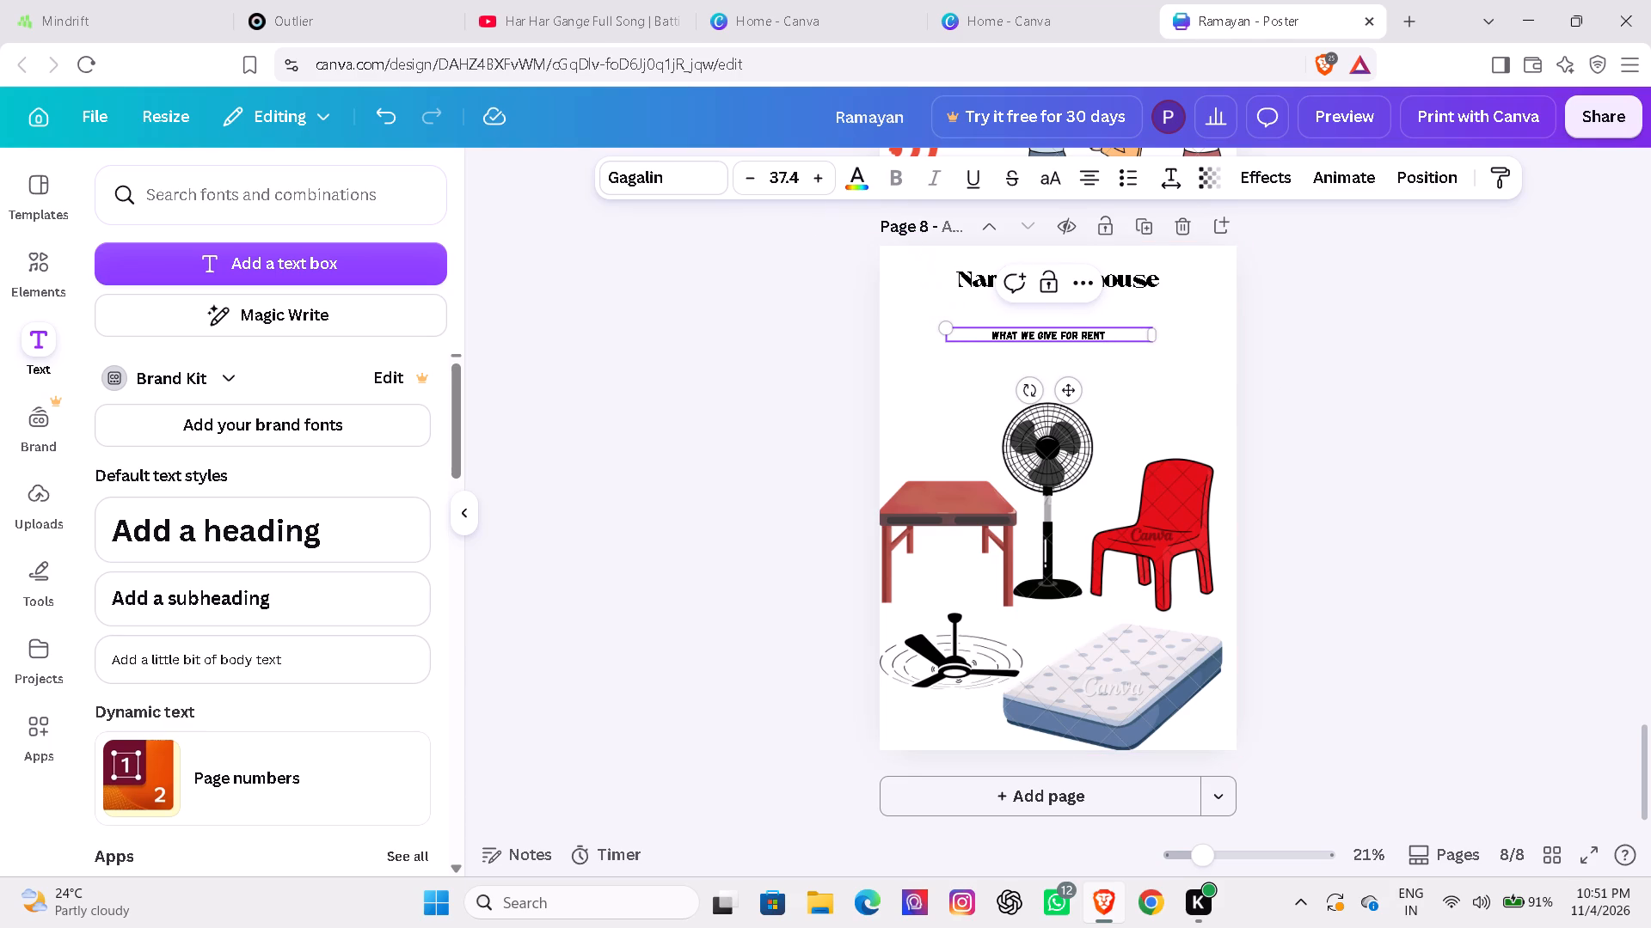
left_click_drag(820, 176, 820, 185)
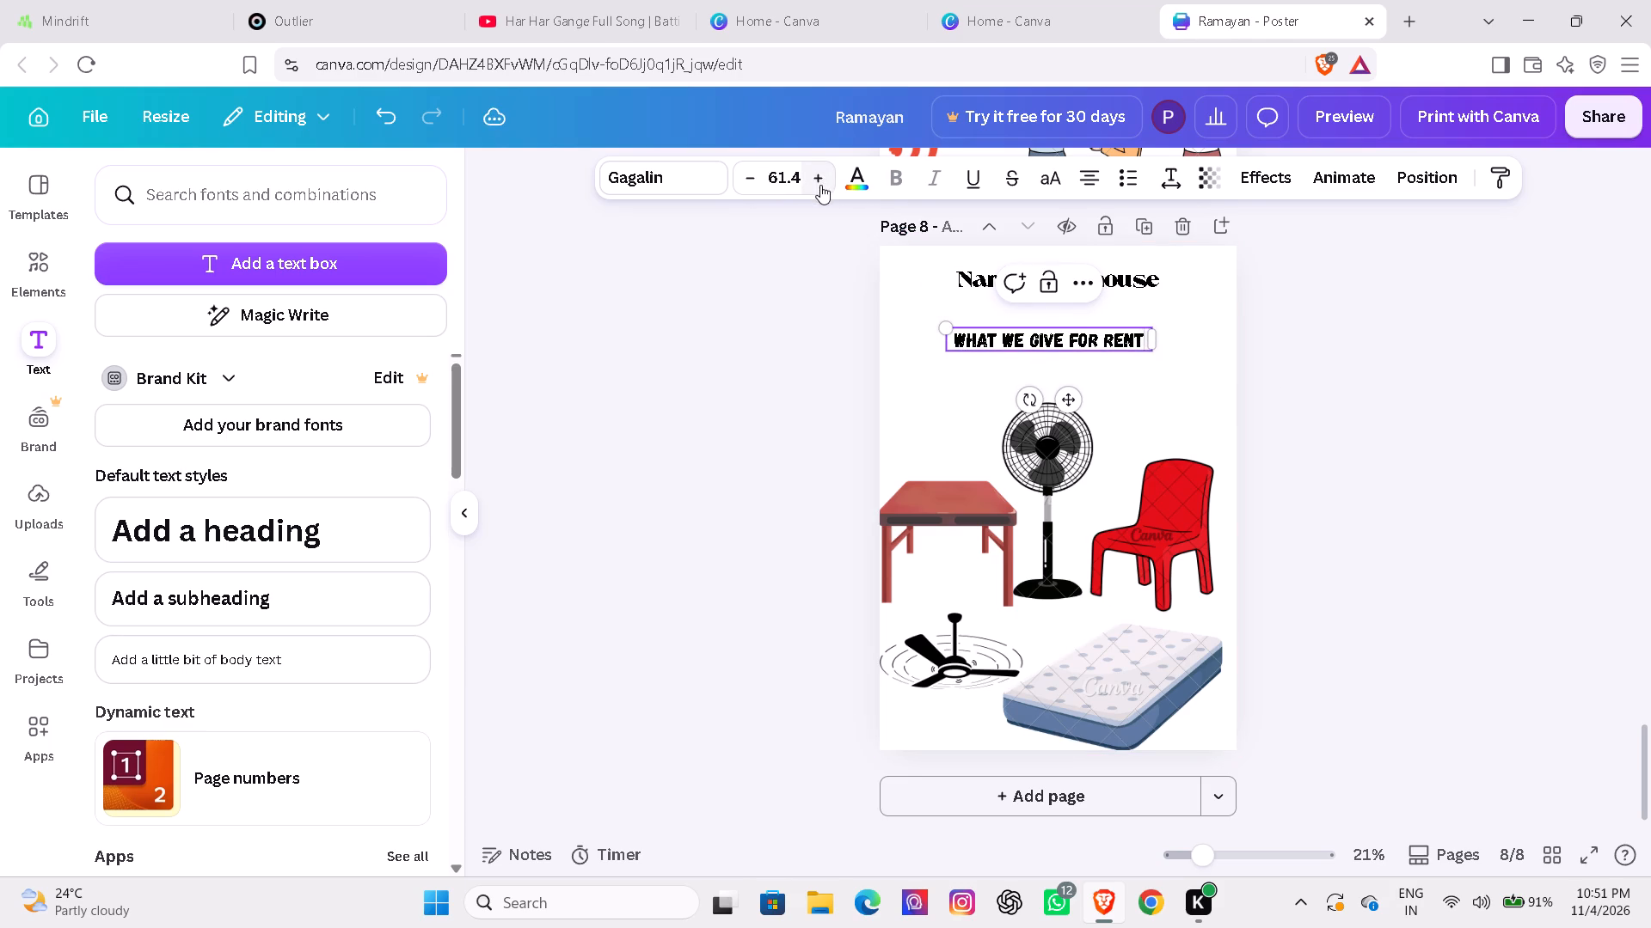
left_click(746, 186)
left_click(746, 186)
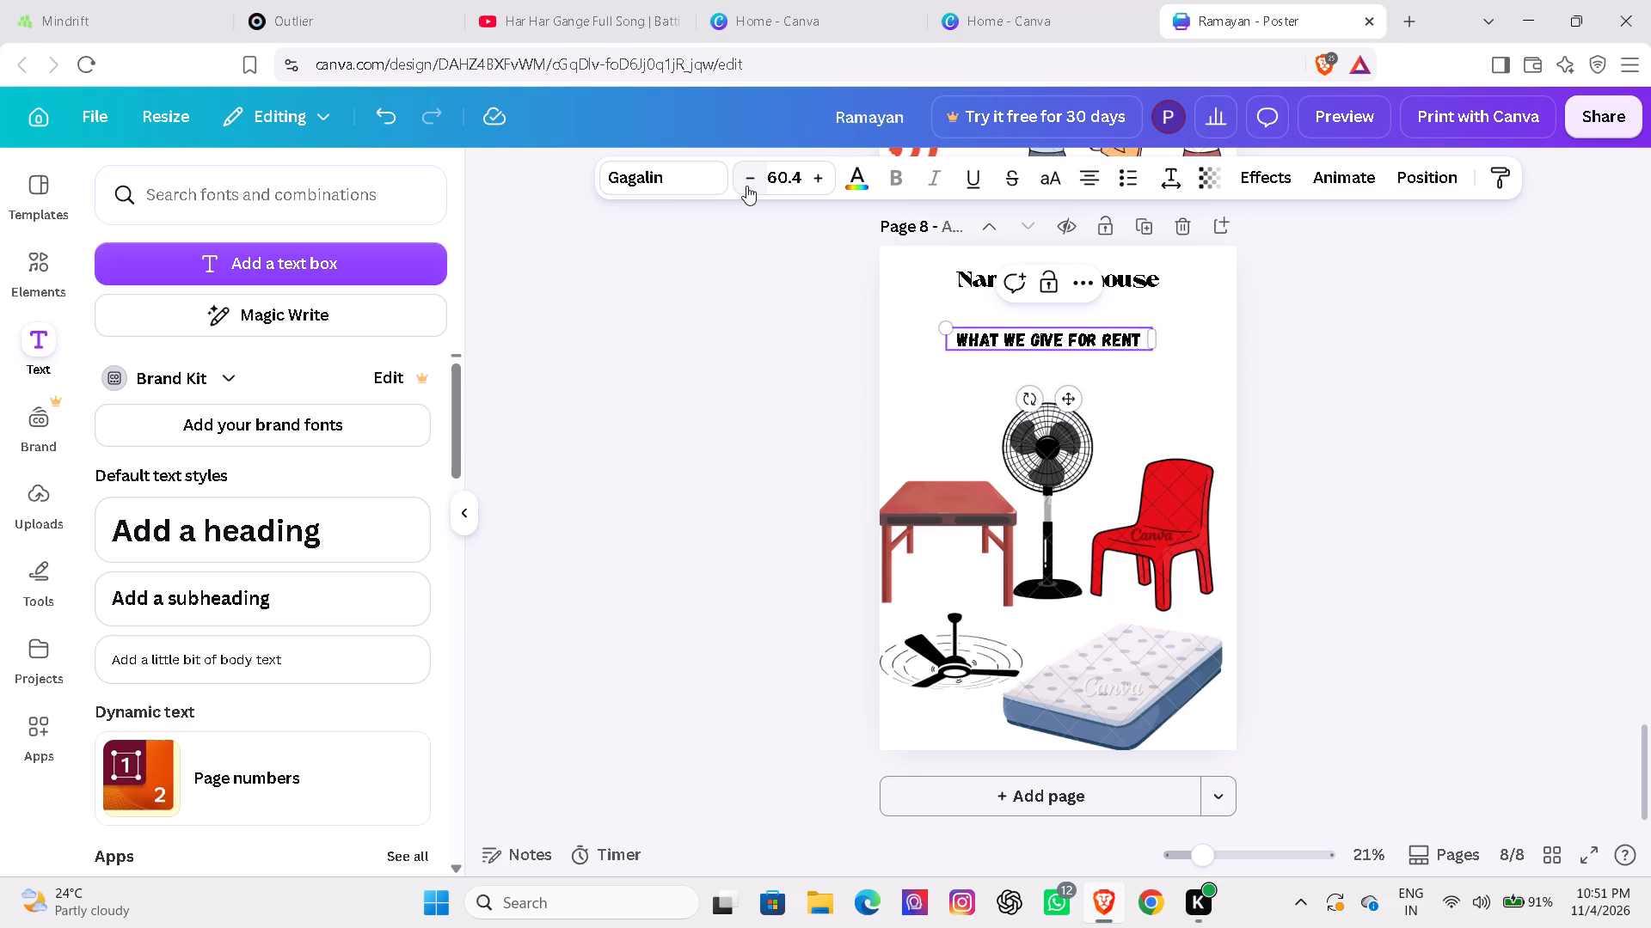
Enlarge the "Naresh tent house" title text slightly, by two font-size increments.
left_click(957, 283)
left_click(814, 184)
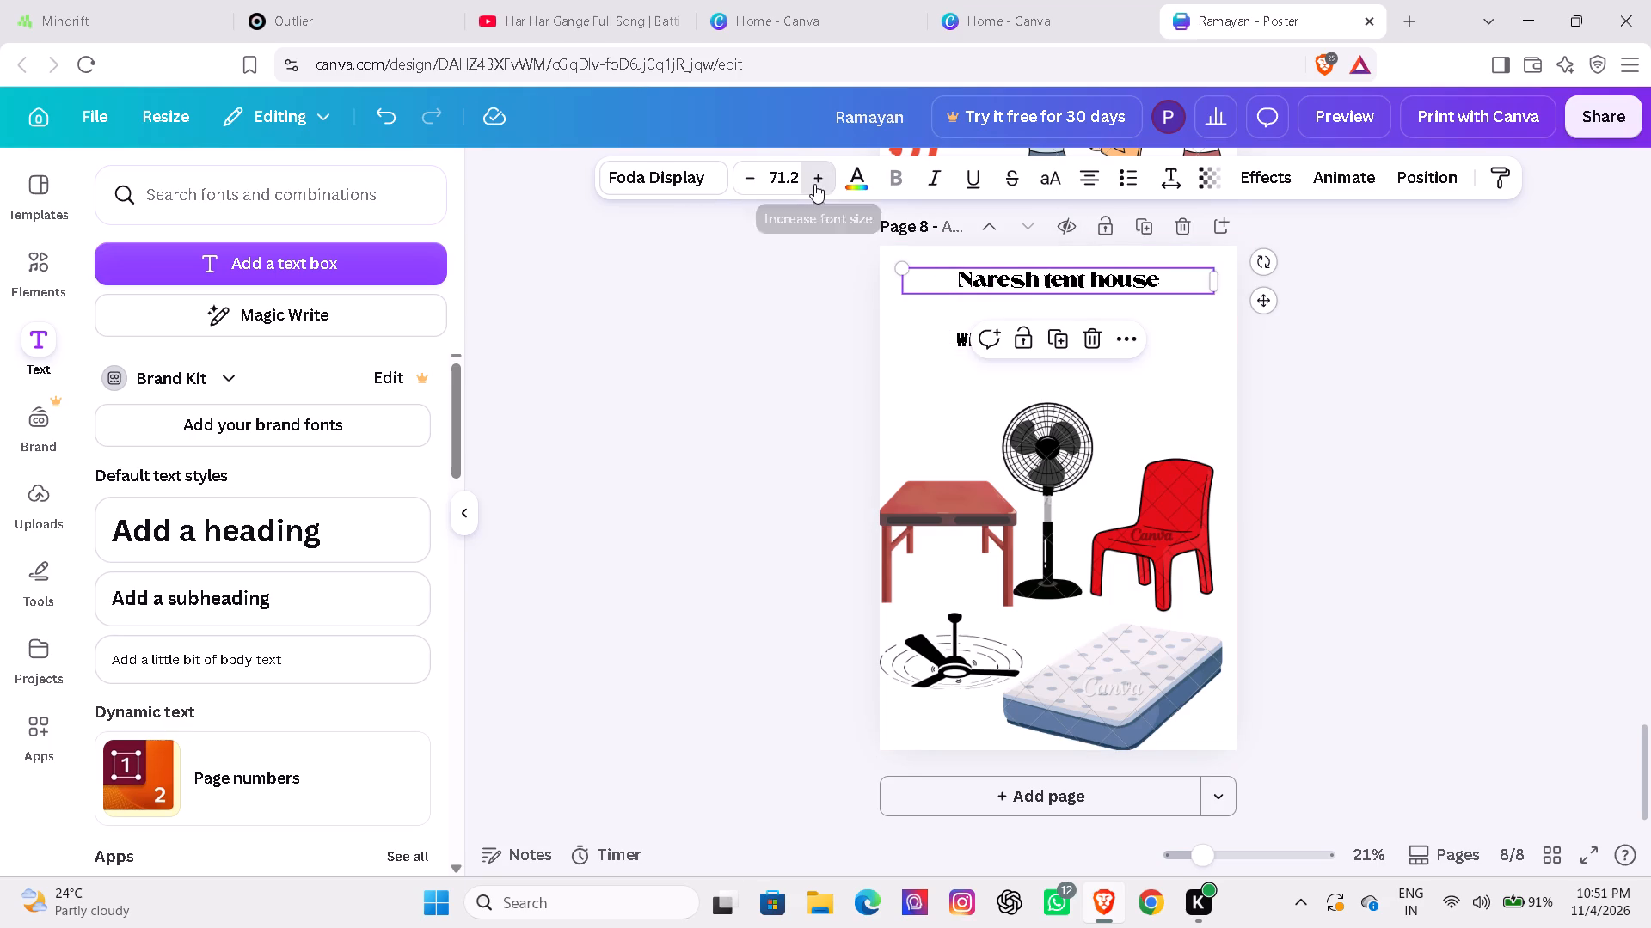
left_click(814, 184)
left_click(912, 354)
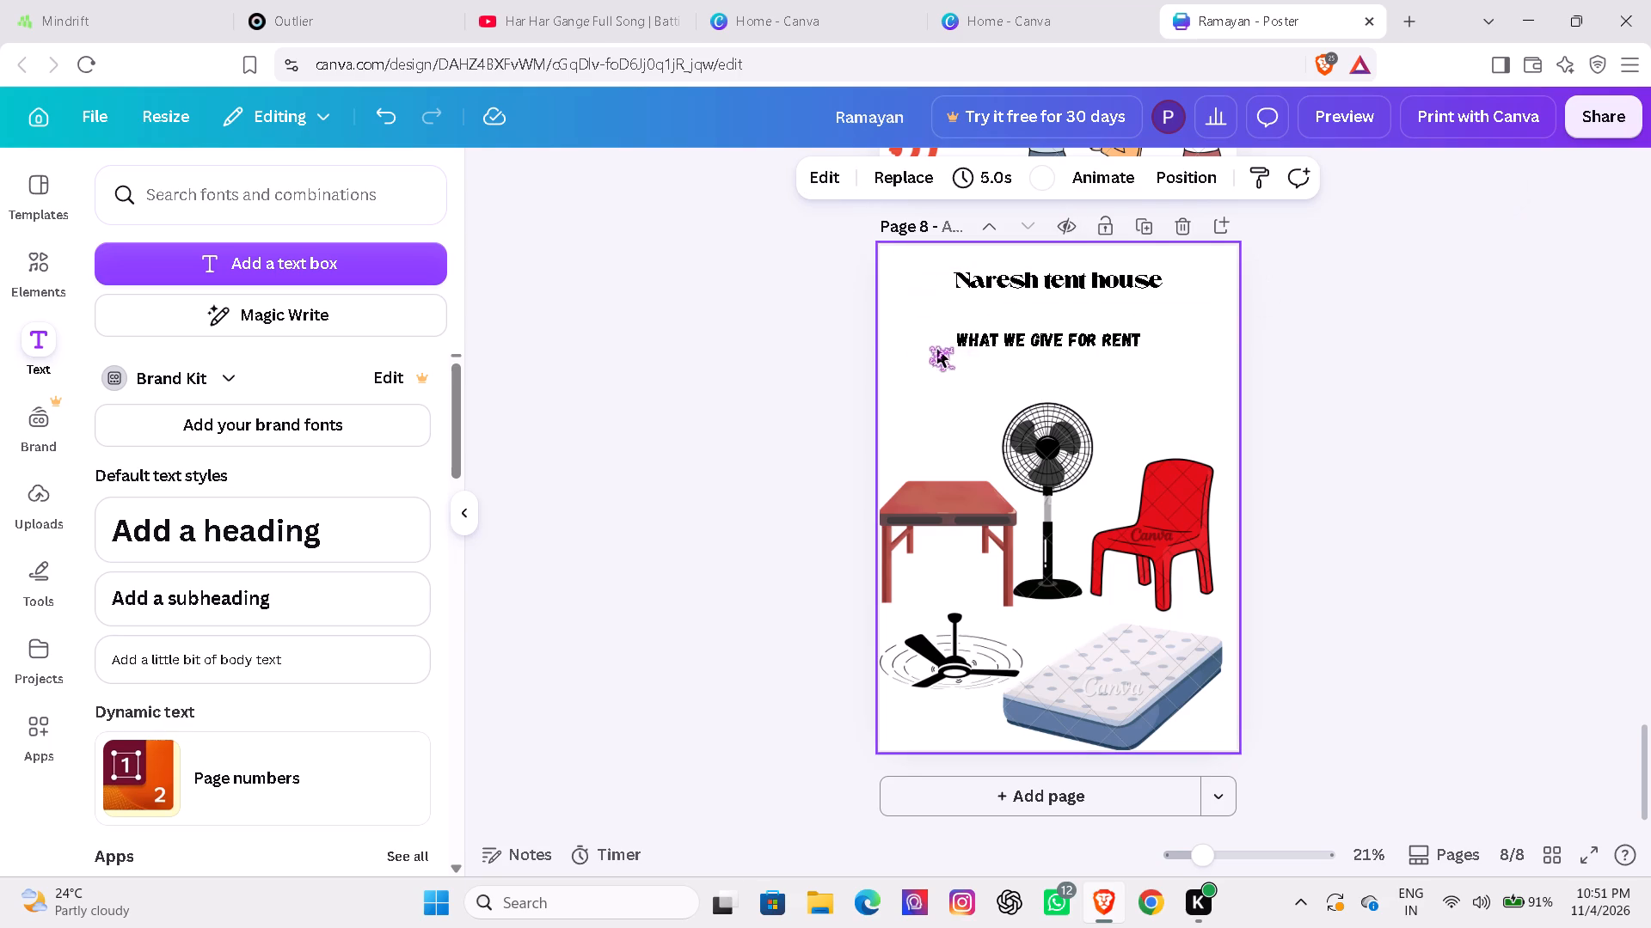
Move the "What we give for rent" text slightly lower, towards the standing fan graphic.
left_click_drag(967, 342, 973, 357)
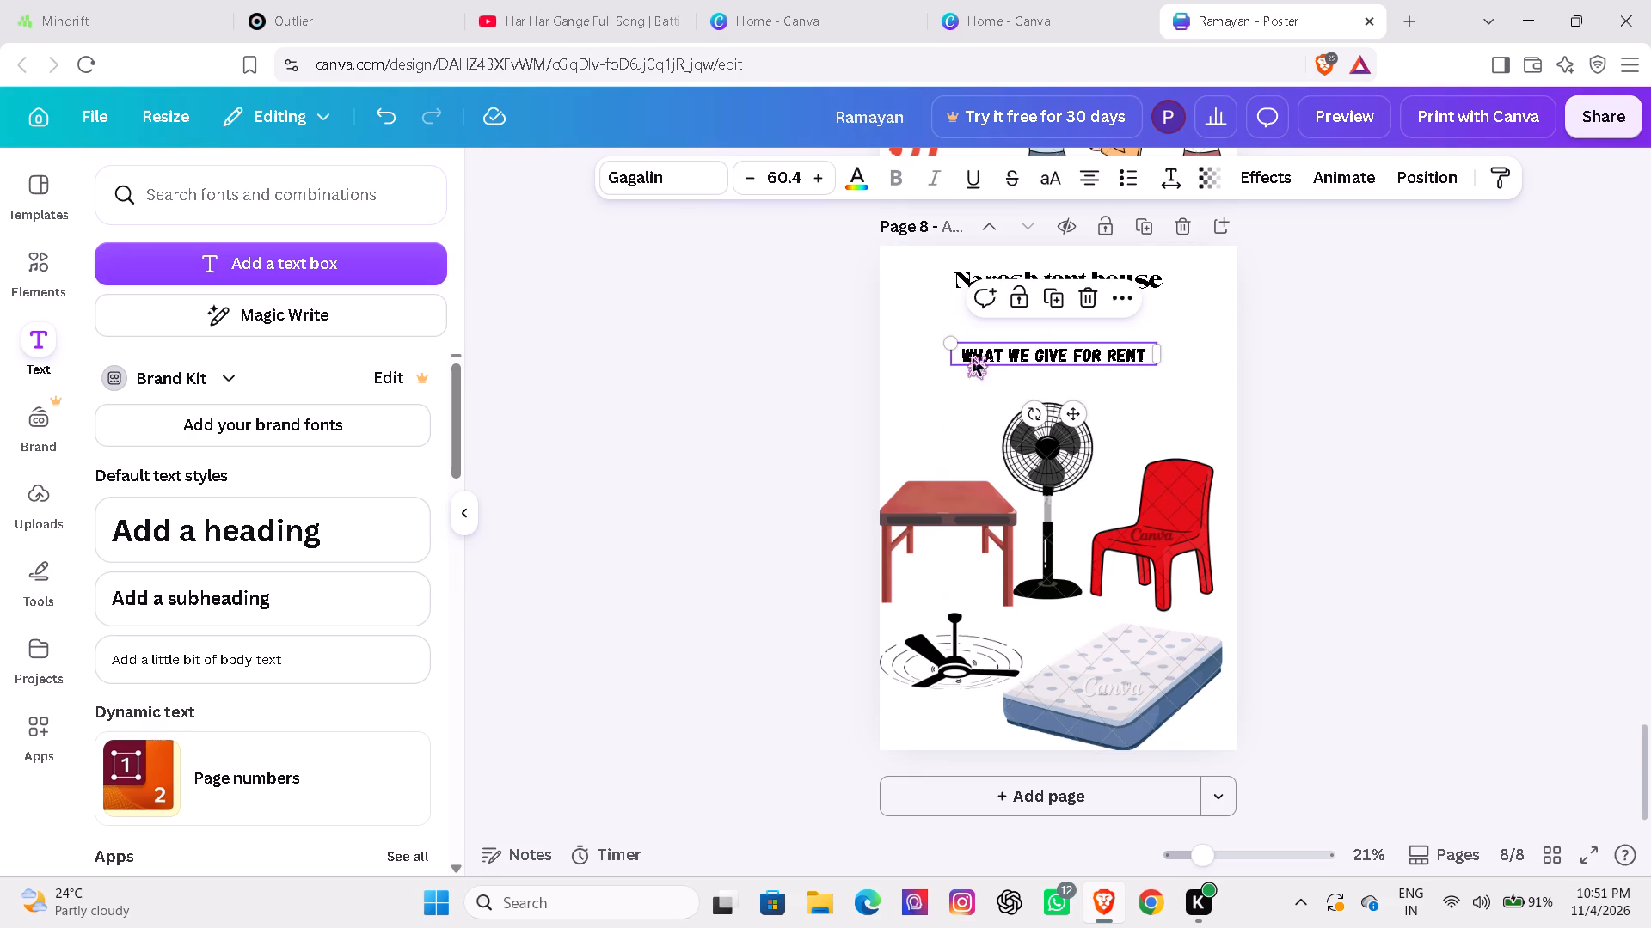
left_click(1314, 351)
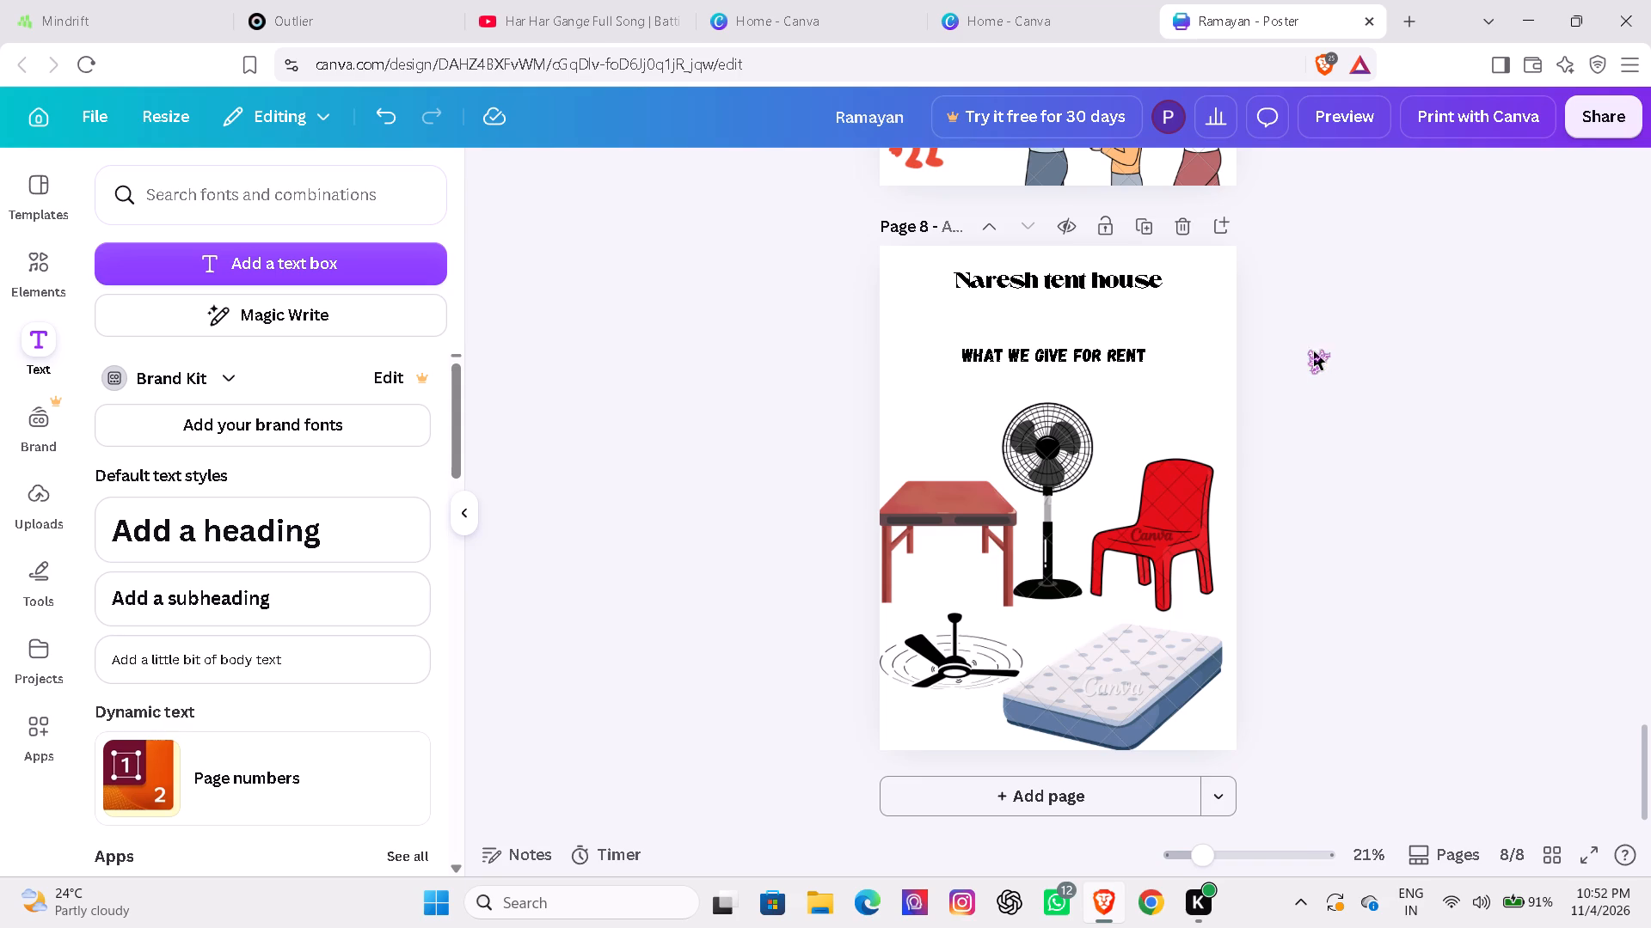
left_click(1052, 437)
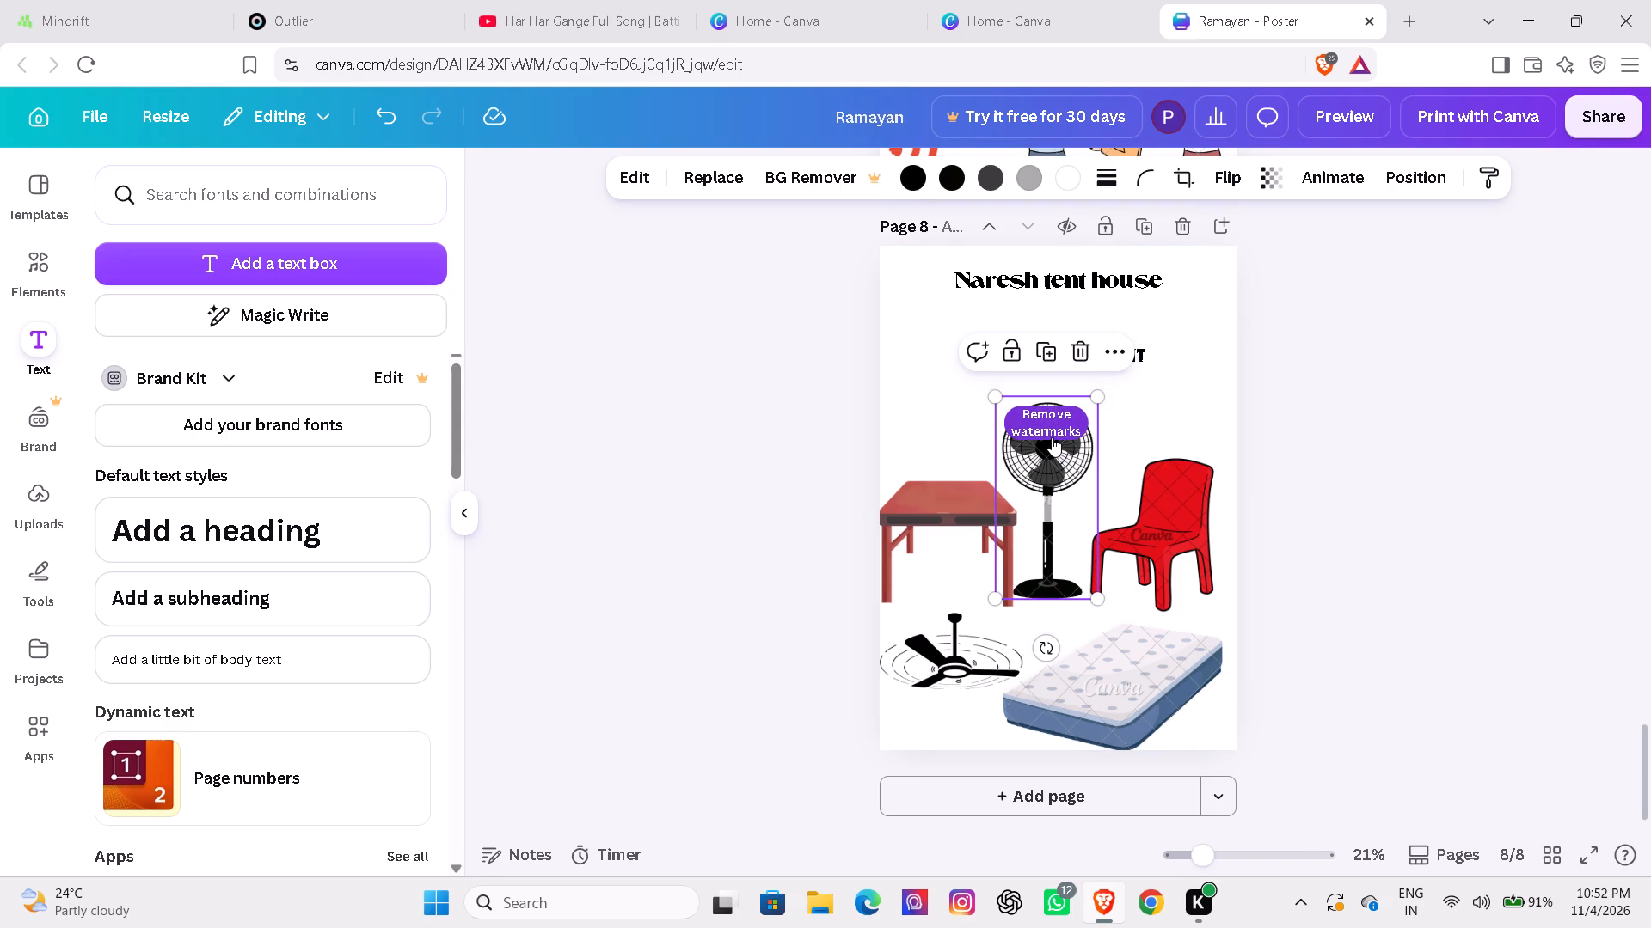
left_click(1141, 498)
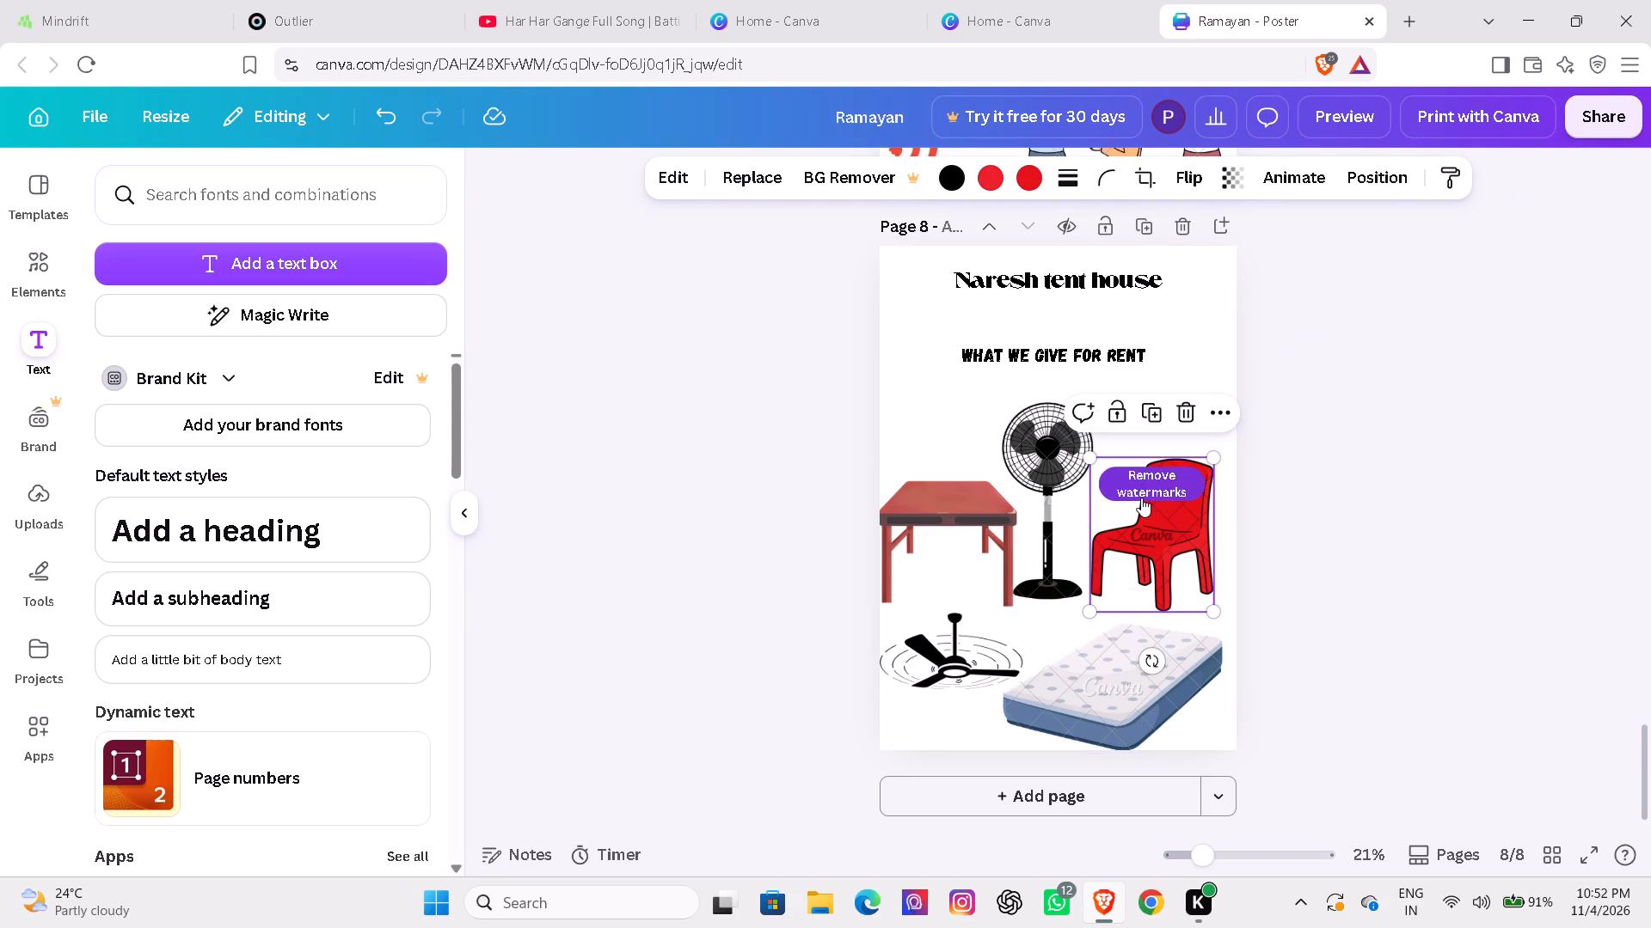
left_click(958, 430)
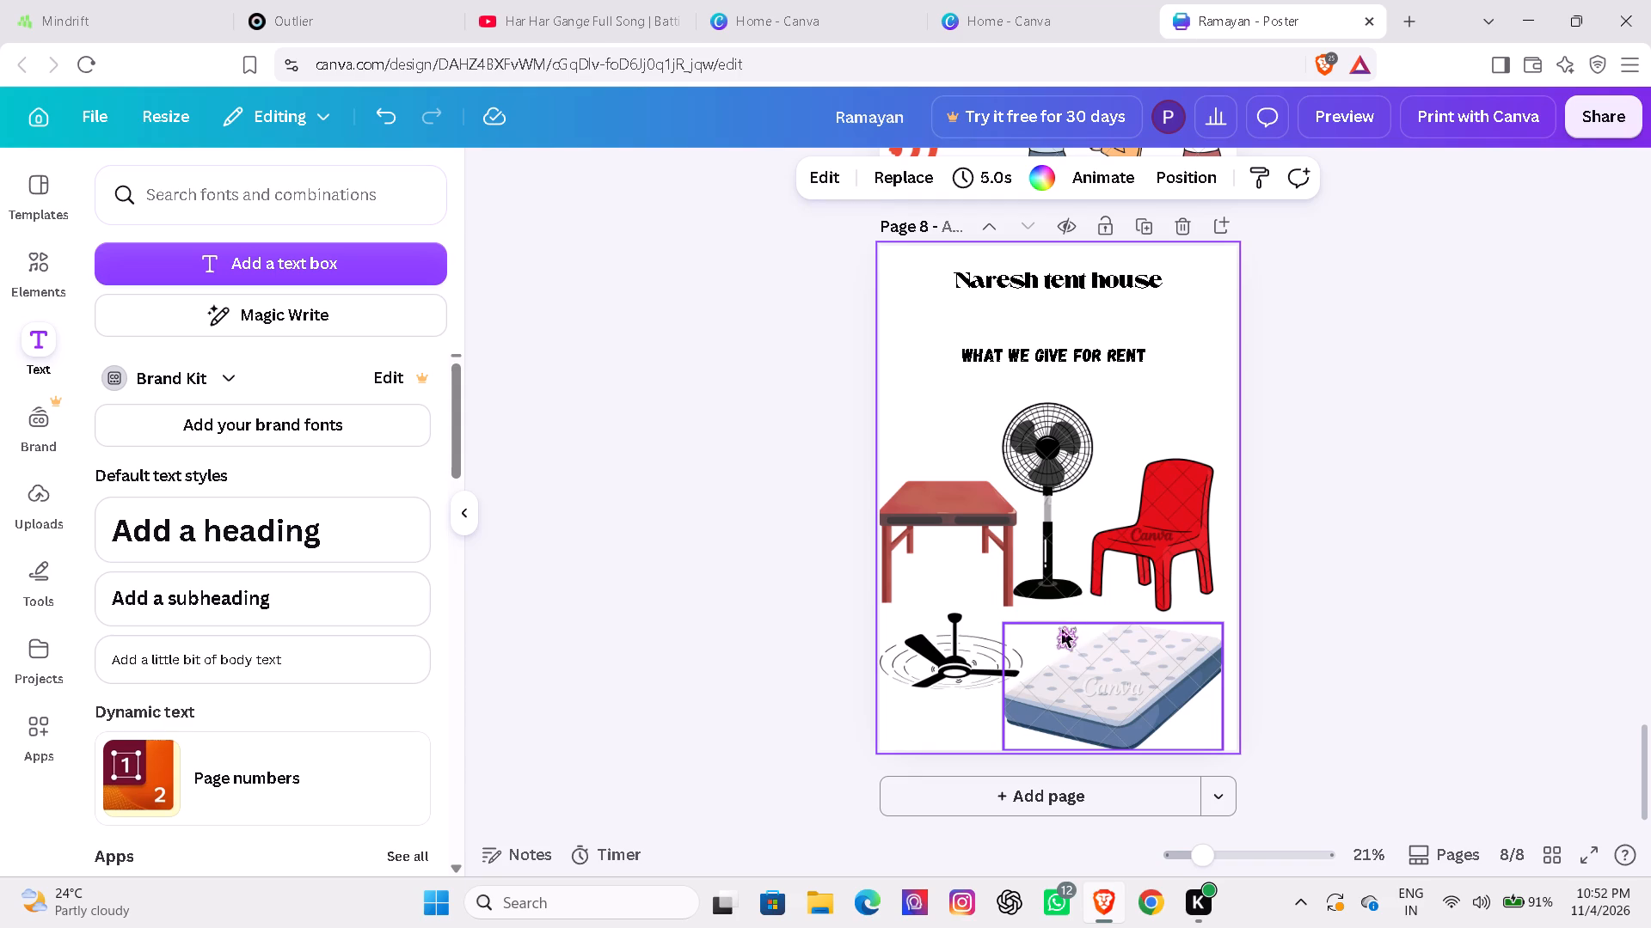
Add a new blank page 9 after the tent house poster.
left_click(1120, 811)
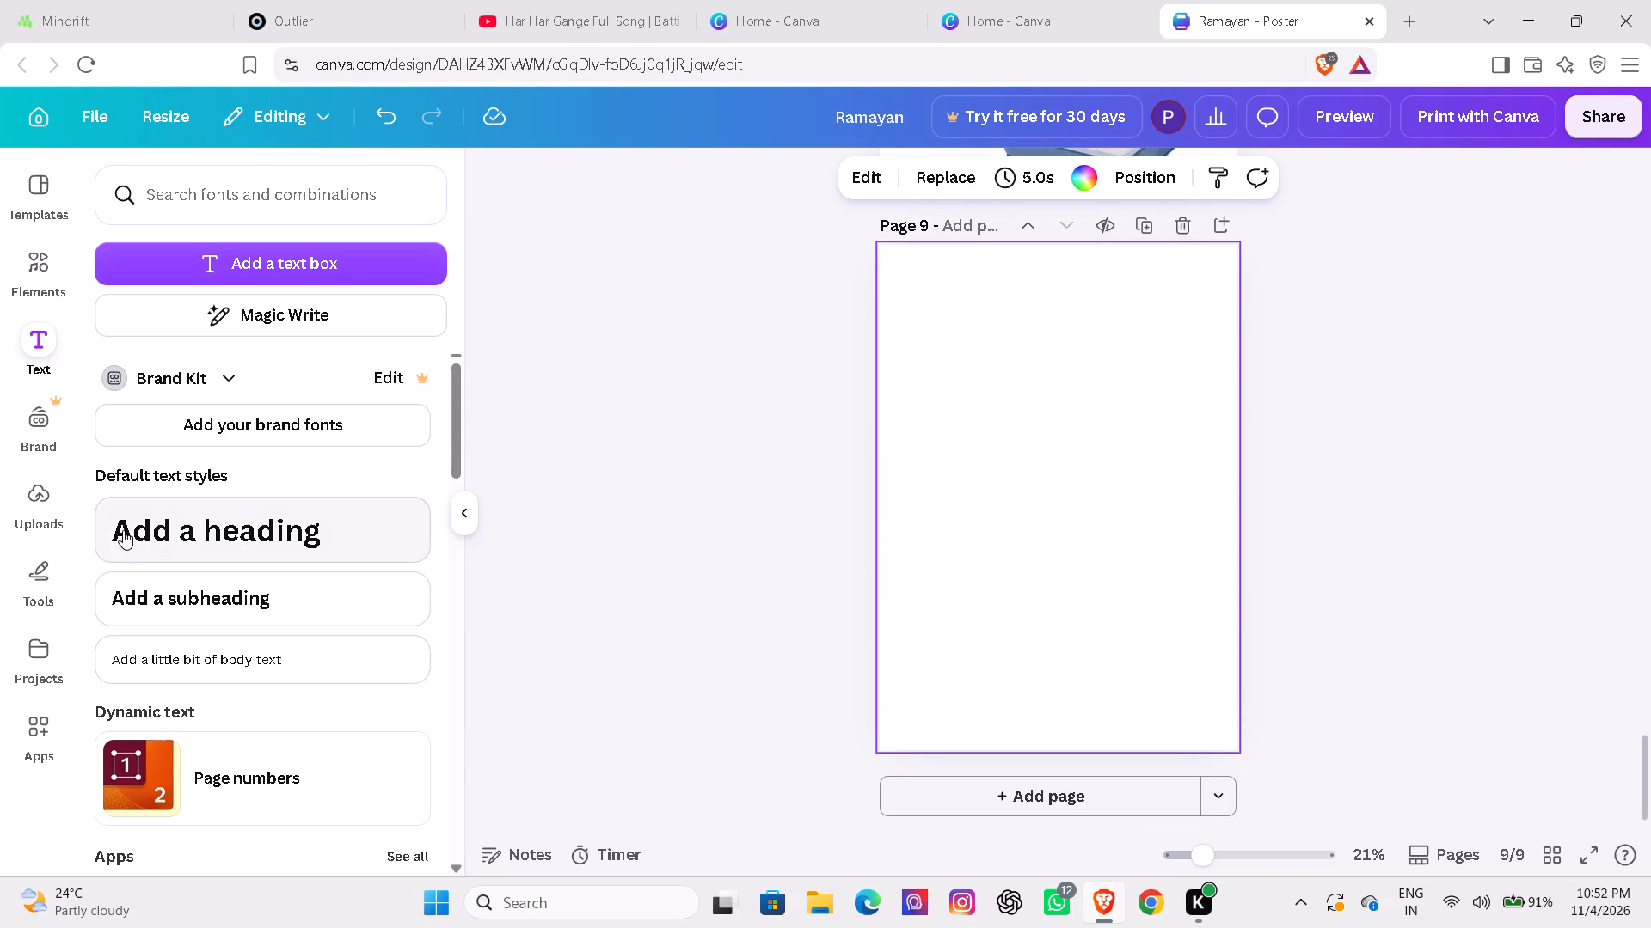
Clear the "dining table plastic" query from the elements search for a new graphics search.
left_click(34, 286)
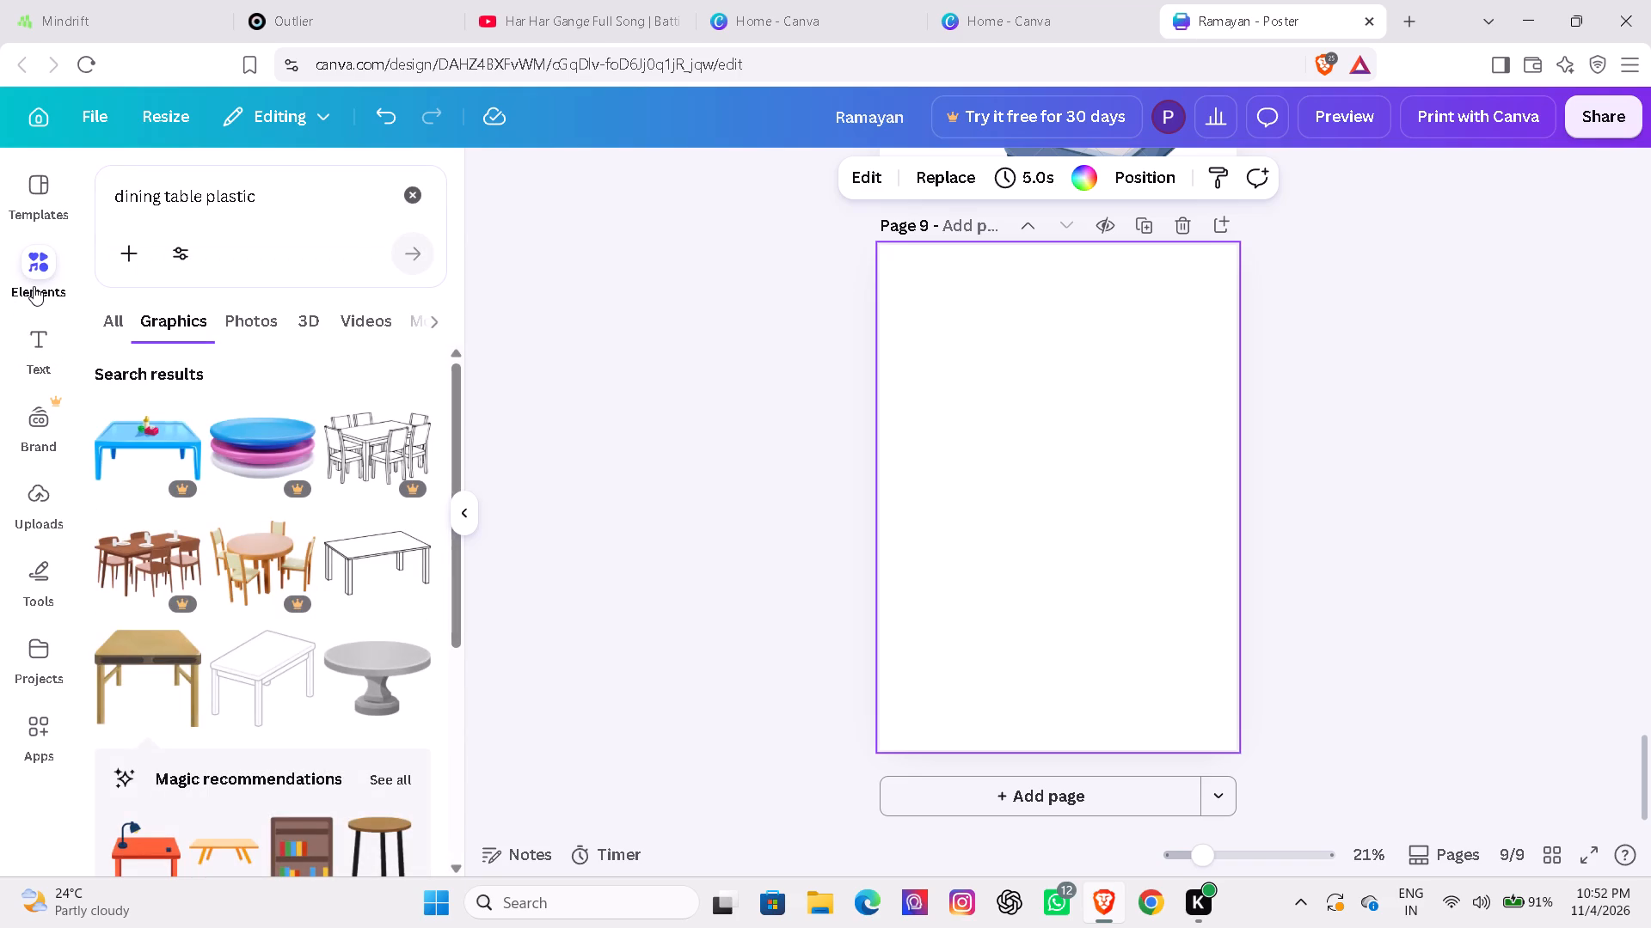
left_click(334, 205)
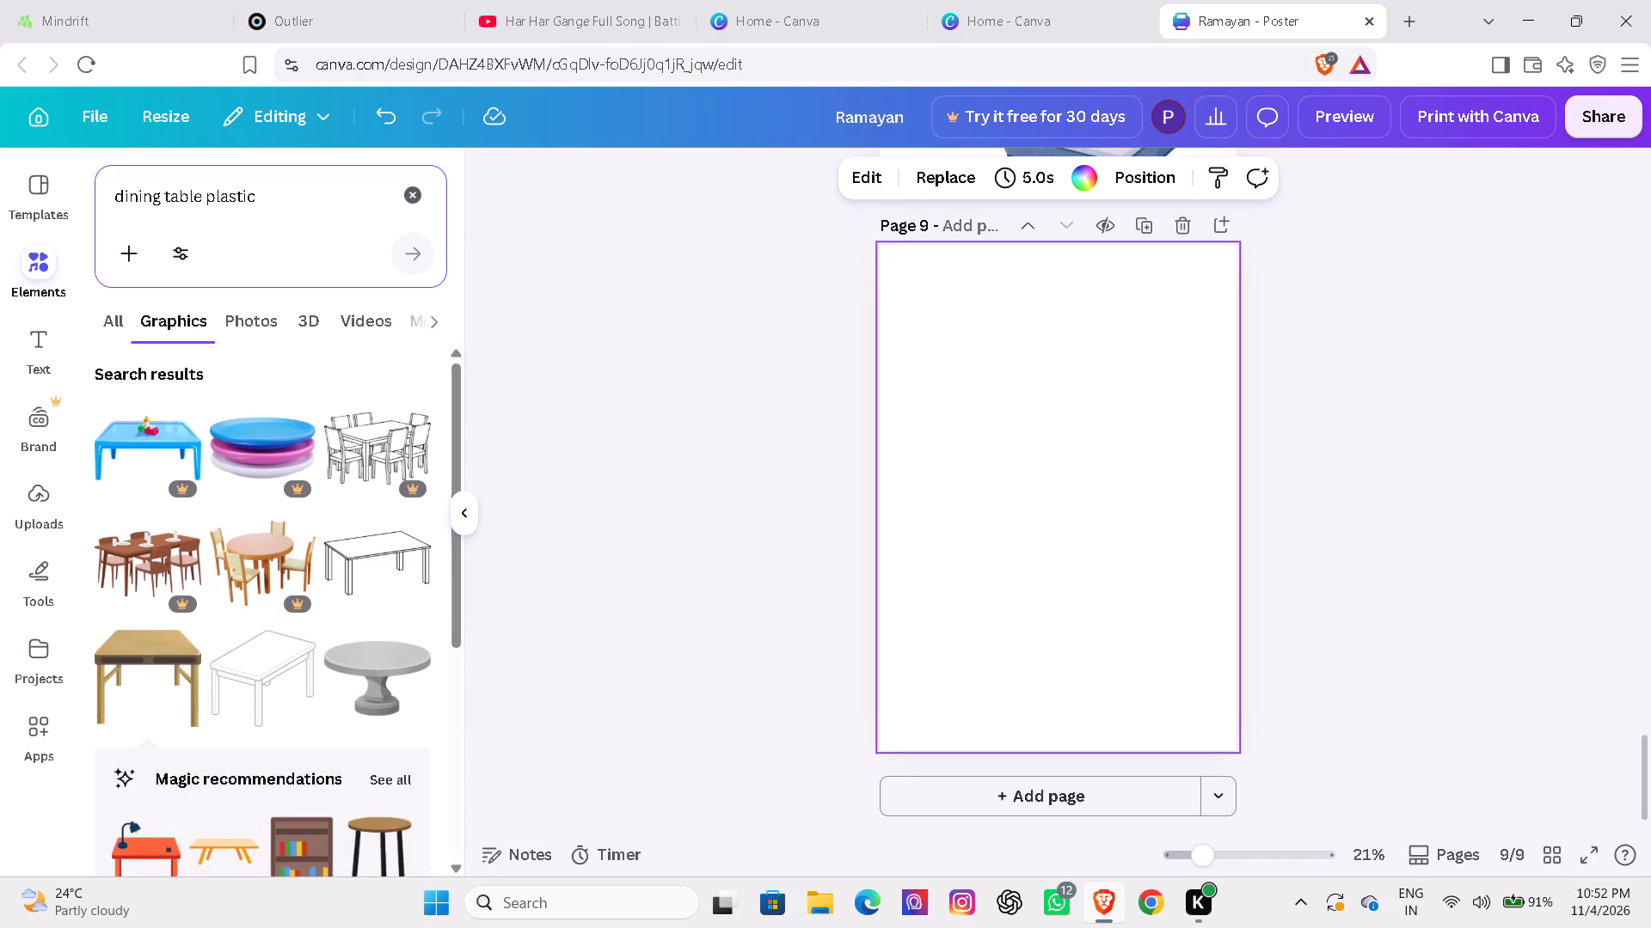
key("BackSpace")
key("BackSpace")
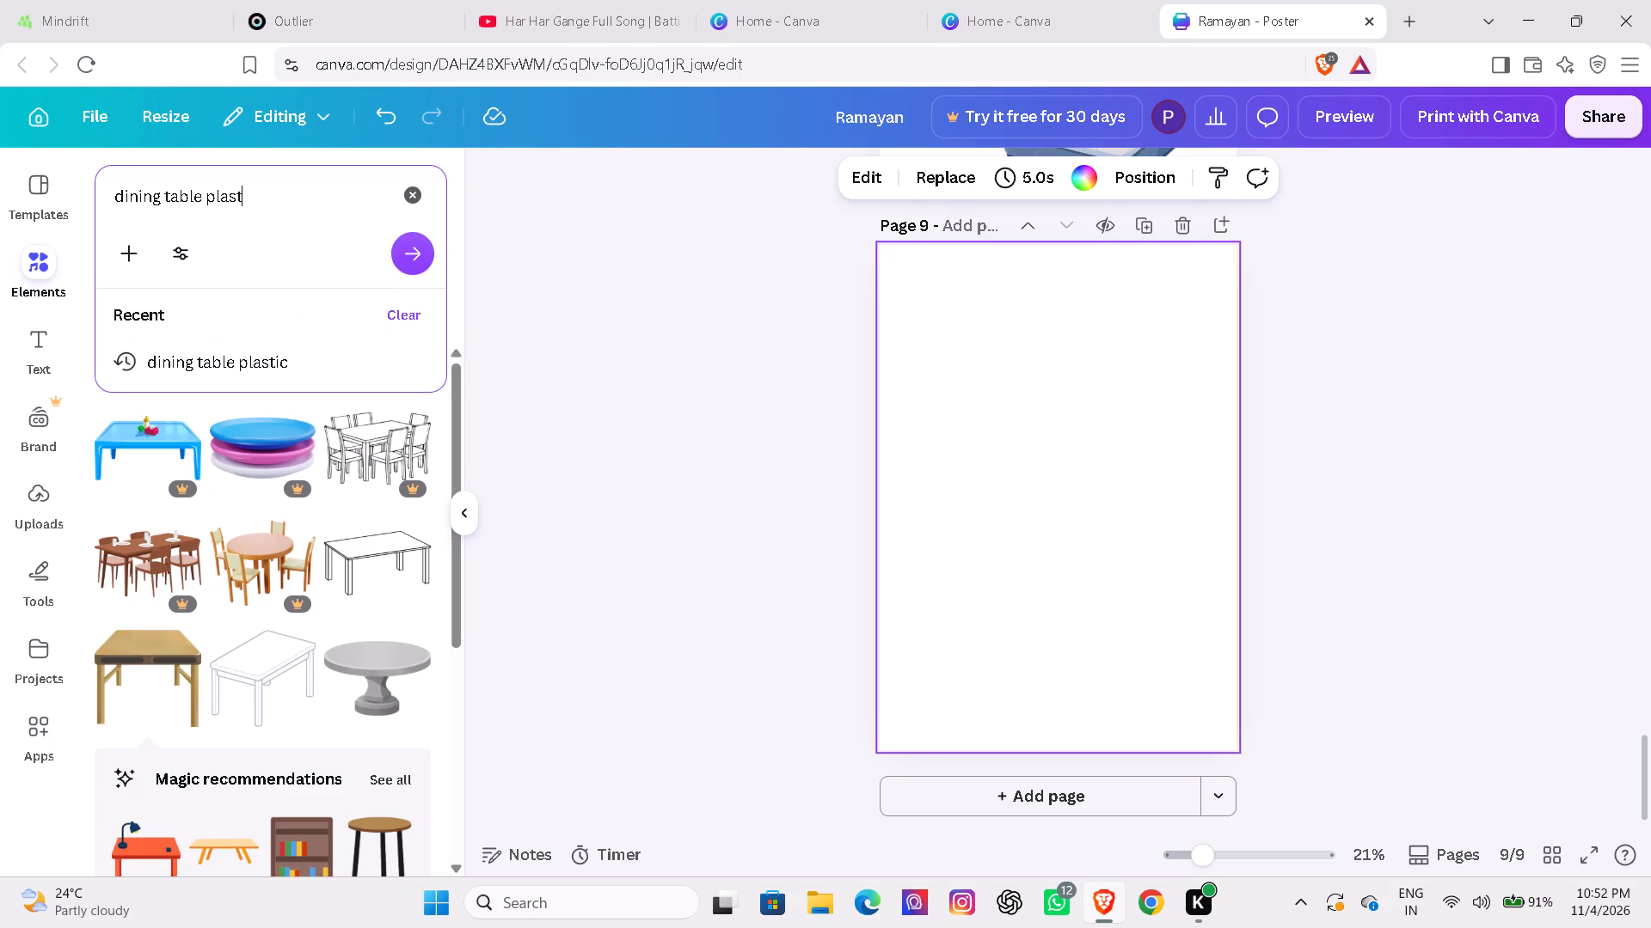
key("BackSpace")
key("BackSpace")
key("BackSpace")
key("BackSpace")
key("BackSpace")
key("BackSpace")
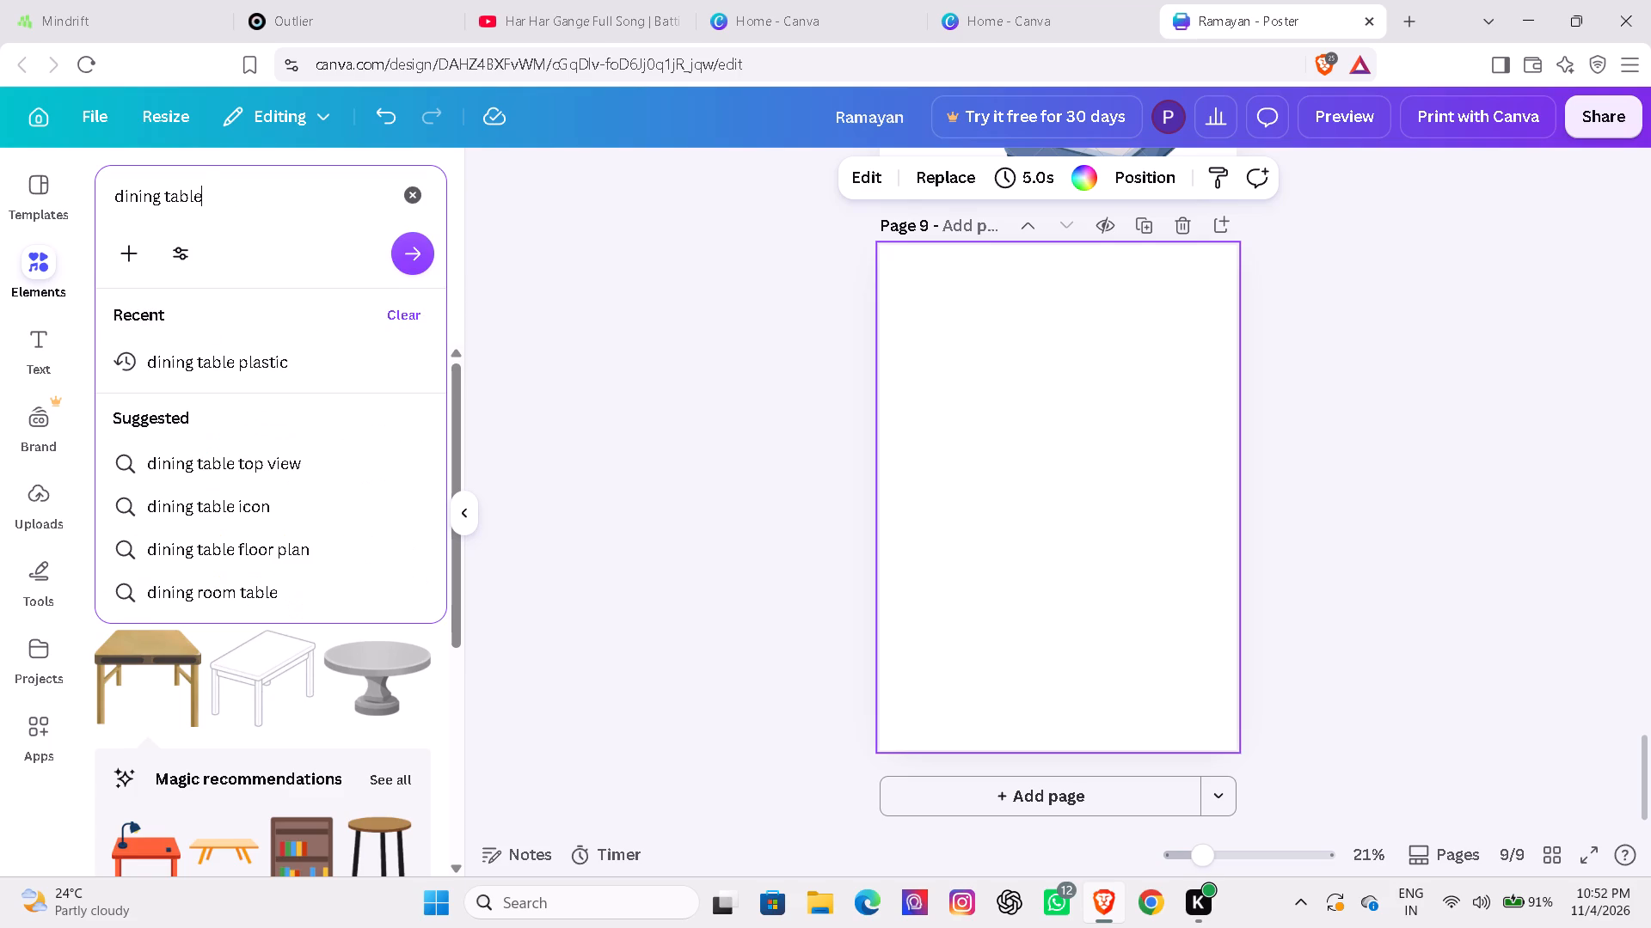
key("BackSpace")
key("BackSpace")
key("BackSpace")
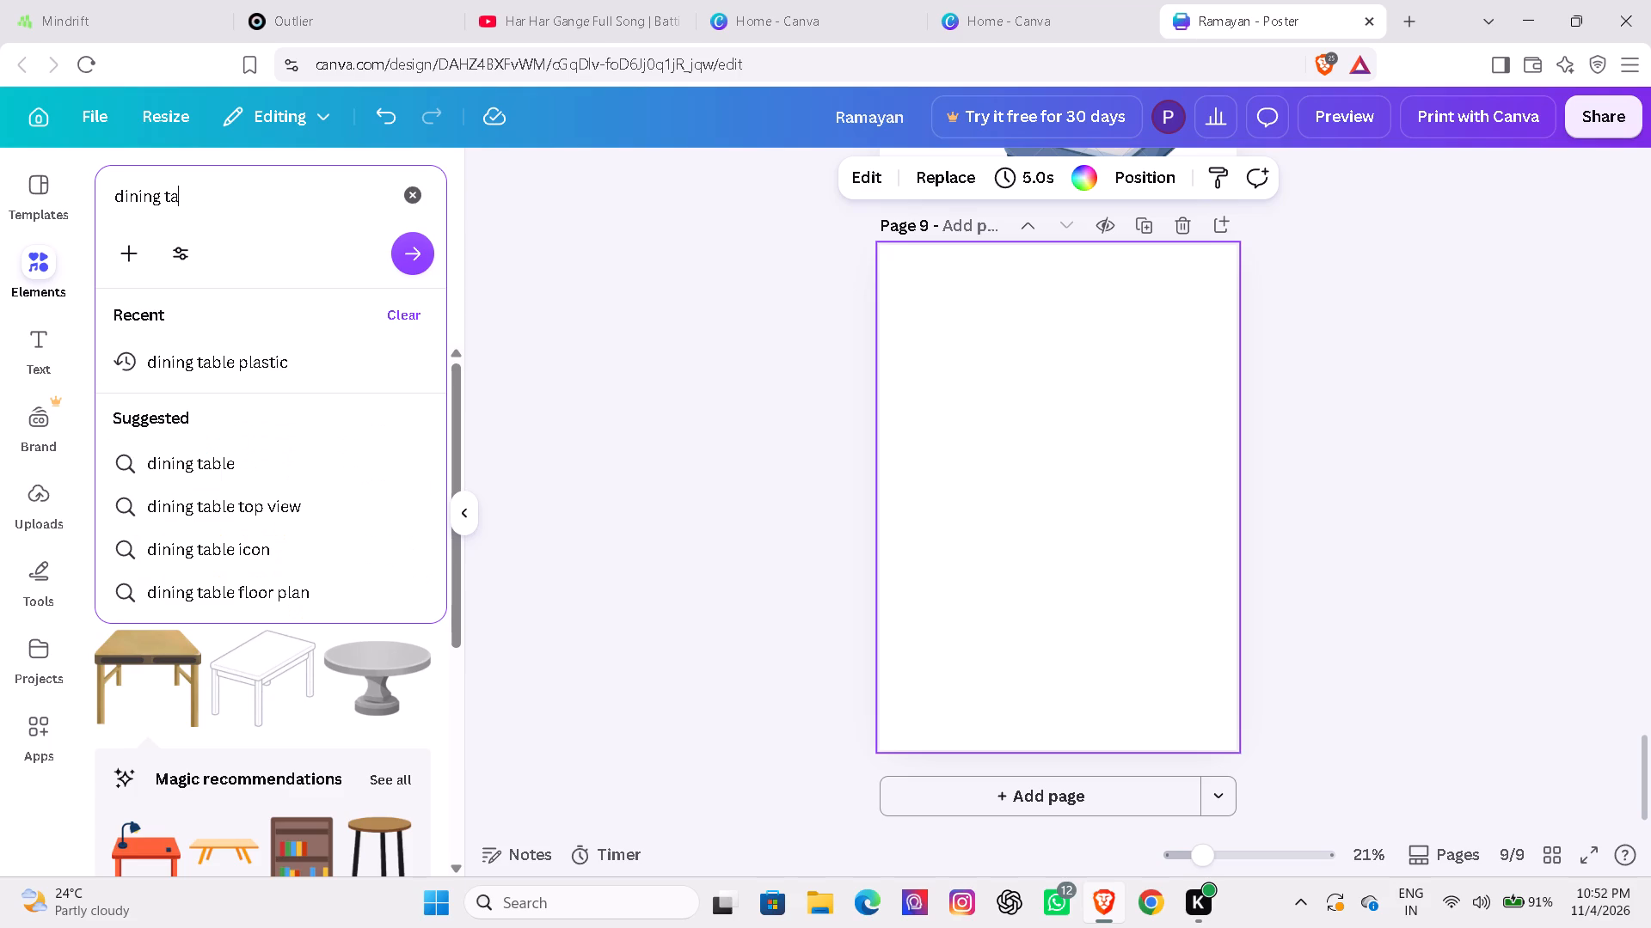
key("BackSpace")
key("BackSpace")
key("BackSpace")
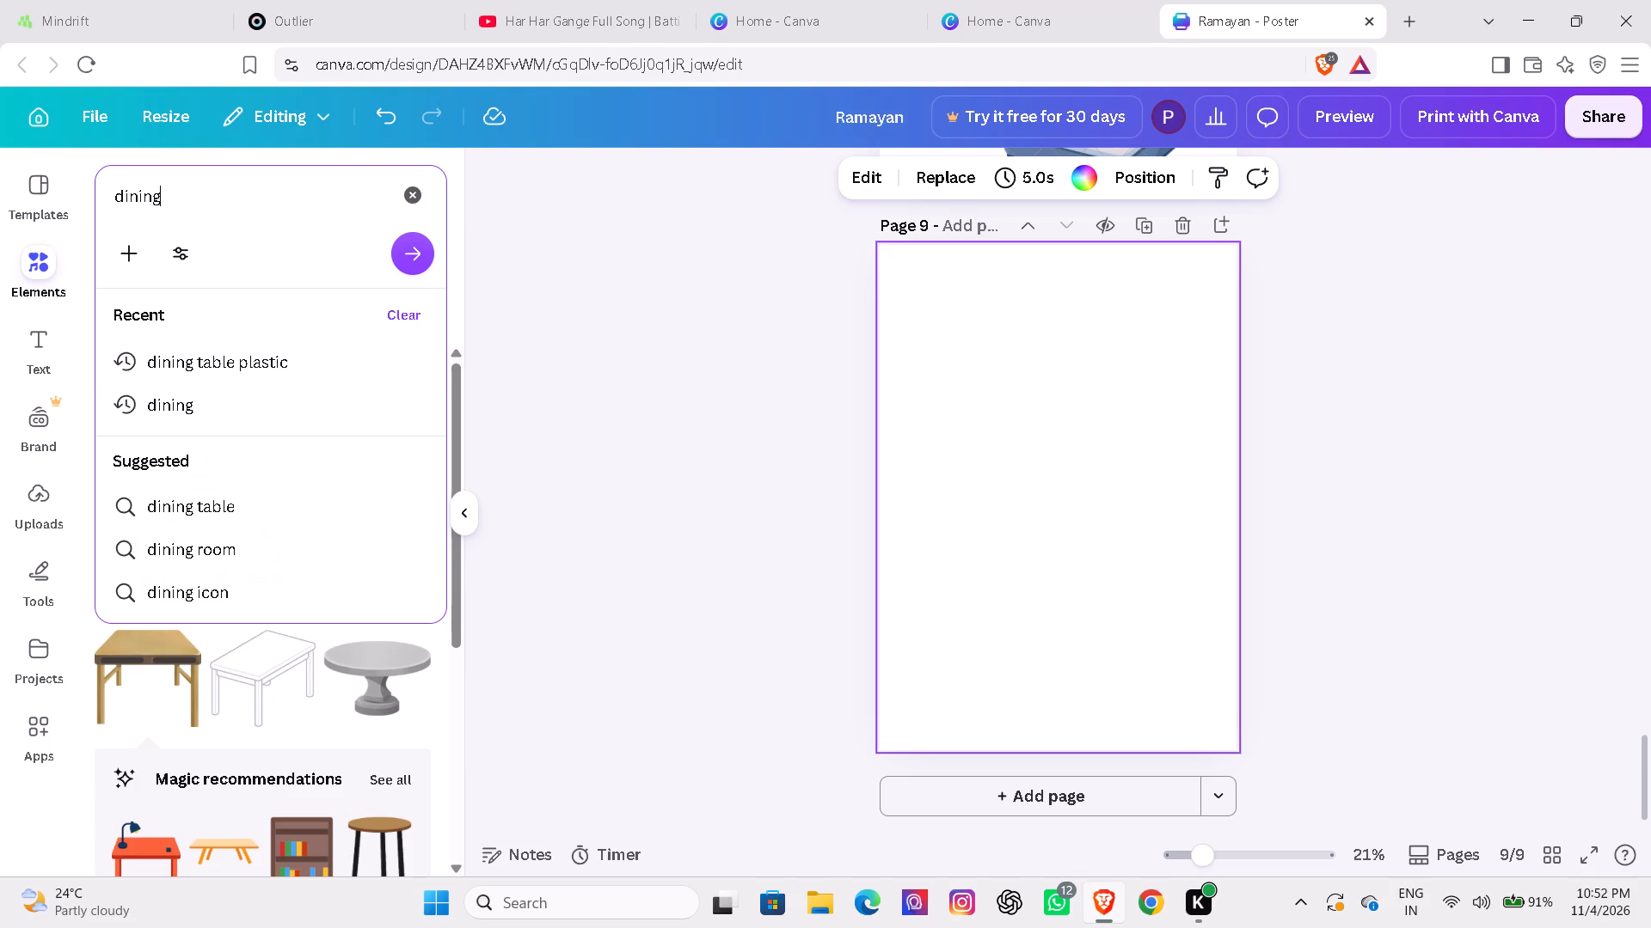
key("BackSpace")
key("BackSpace")
key("BackSpace")
key("BackSpace")
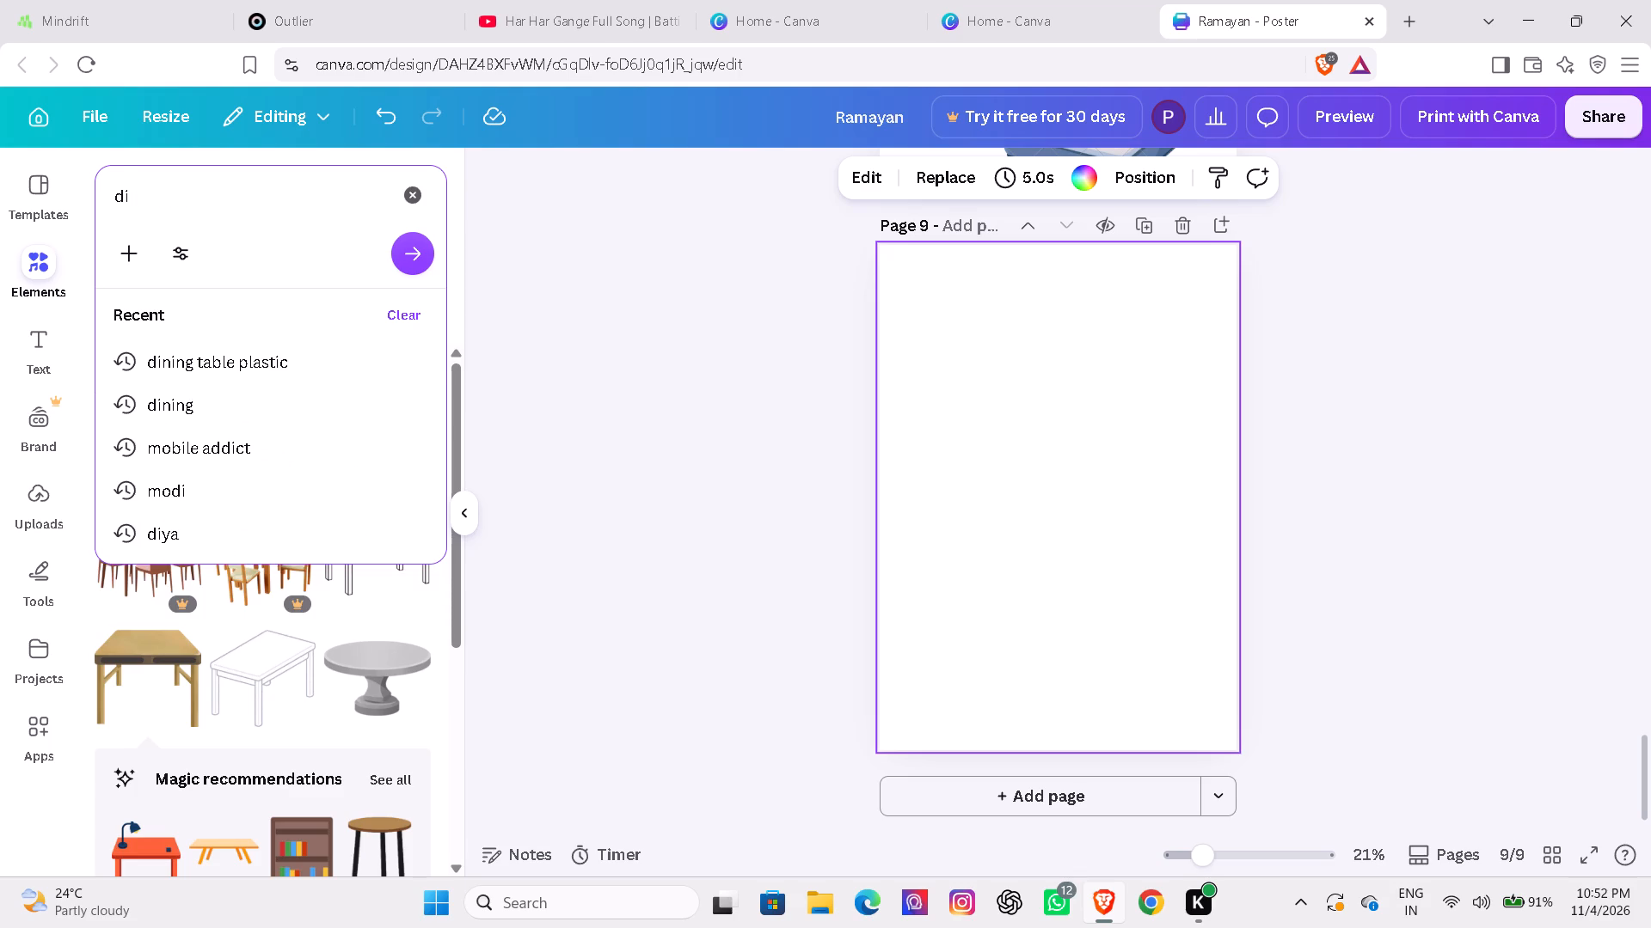
key("BackSpace")
key("BackSpace")
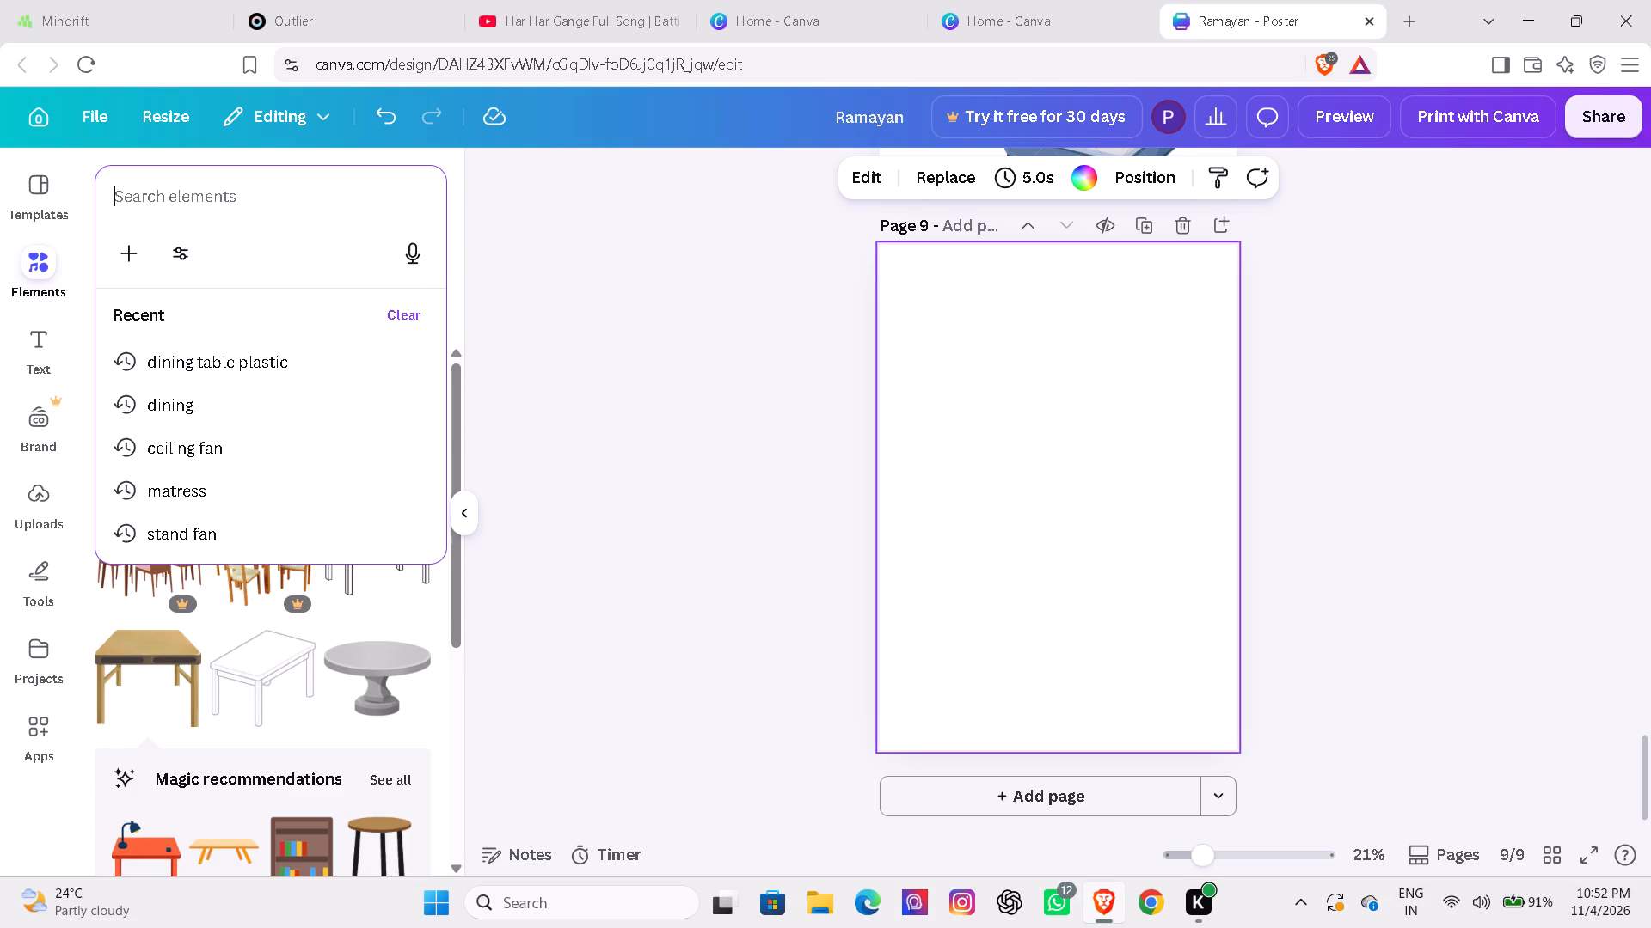
key("BackSpace")
key("BackSpace")
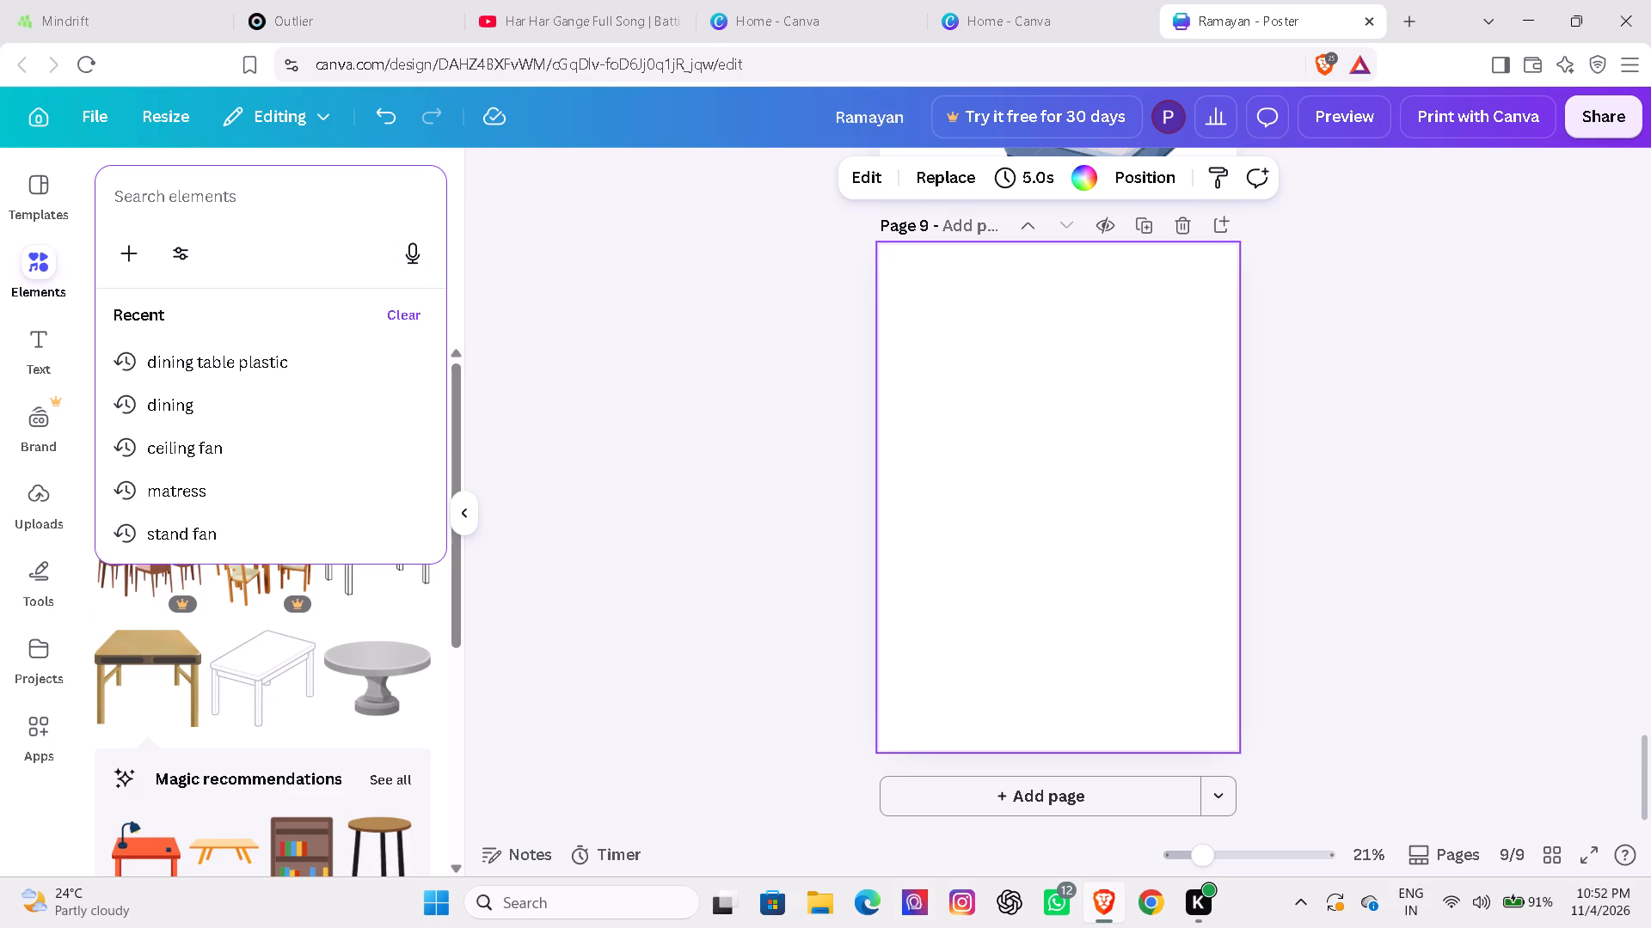
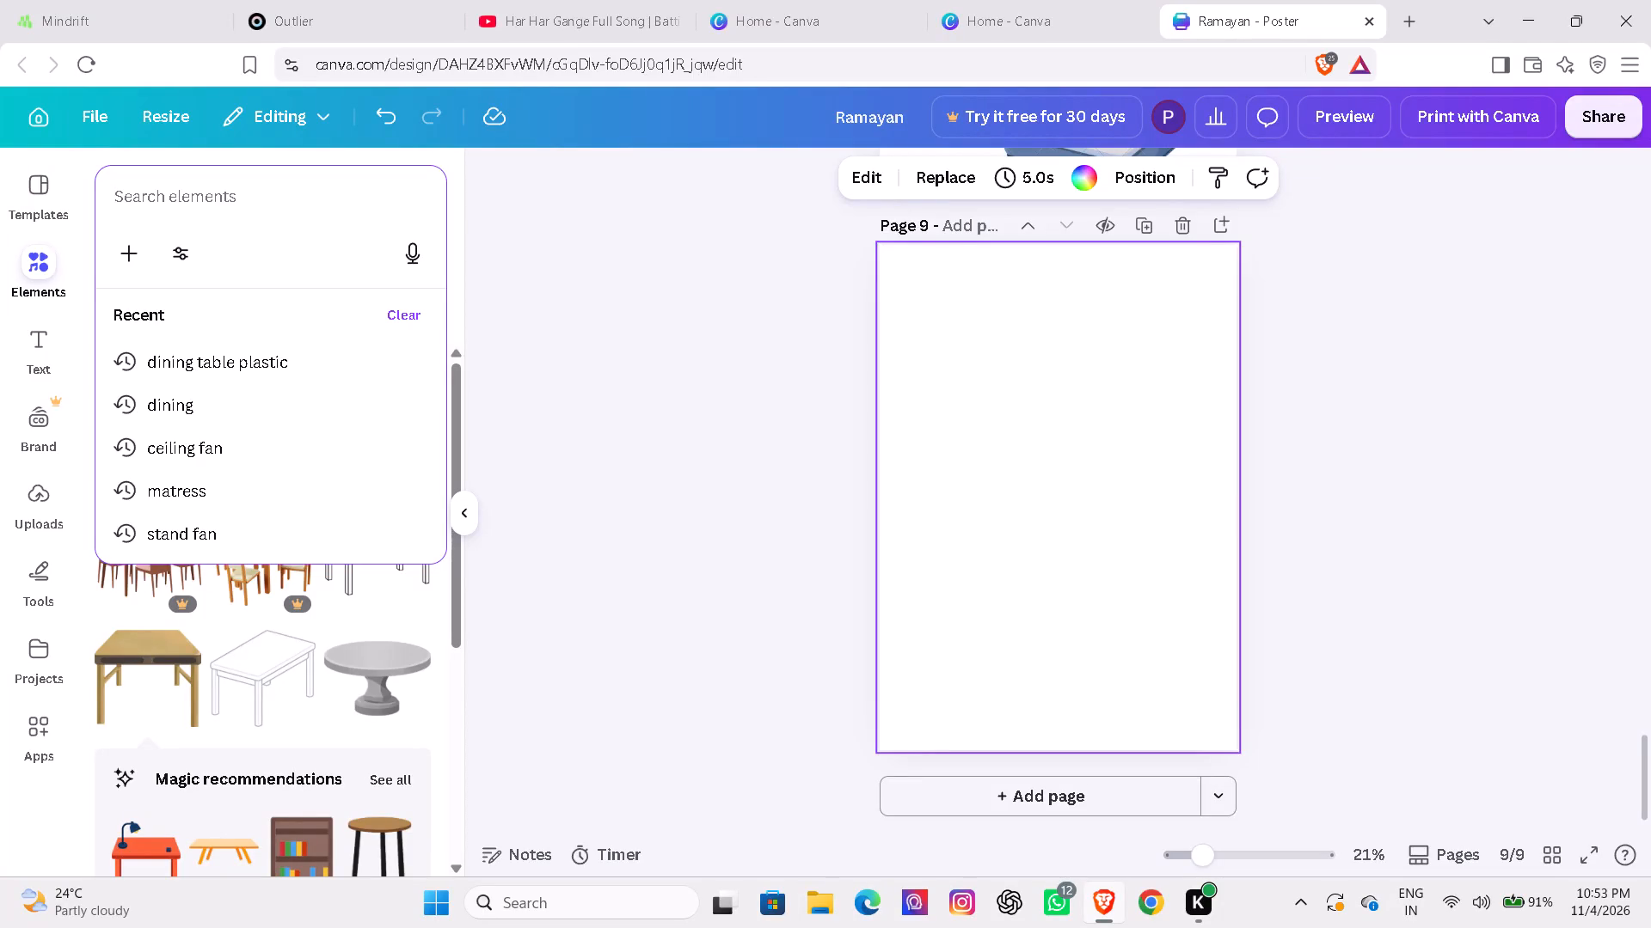
Search the element graphics for "dog" and add the sitting golden retriever to page 9.
key("d")
key("BackSpace")
type("dog")
key("Return")
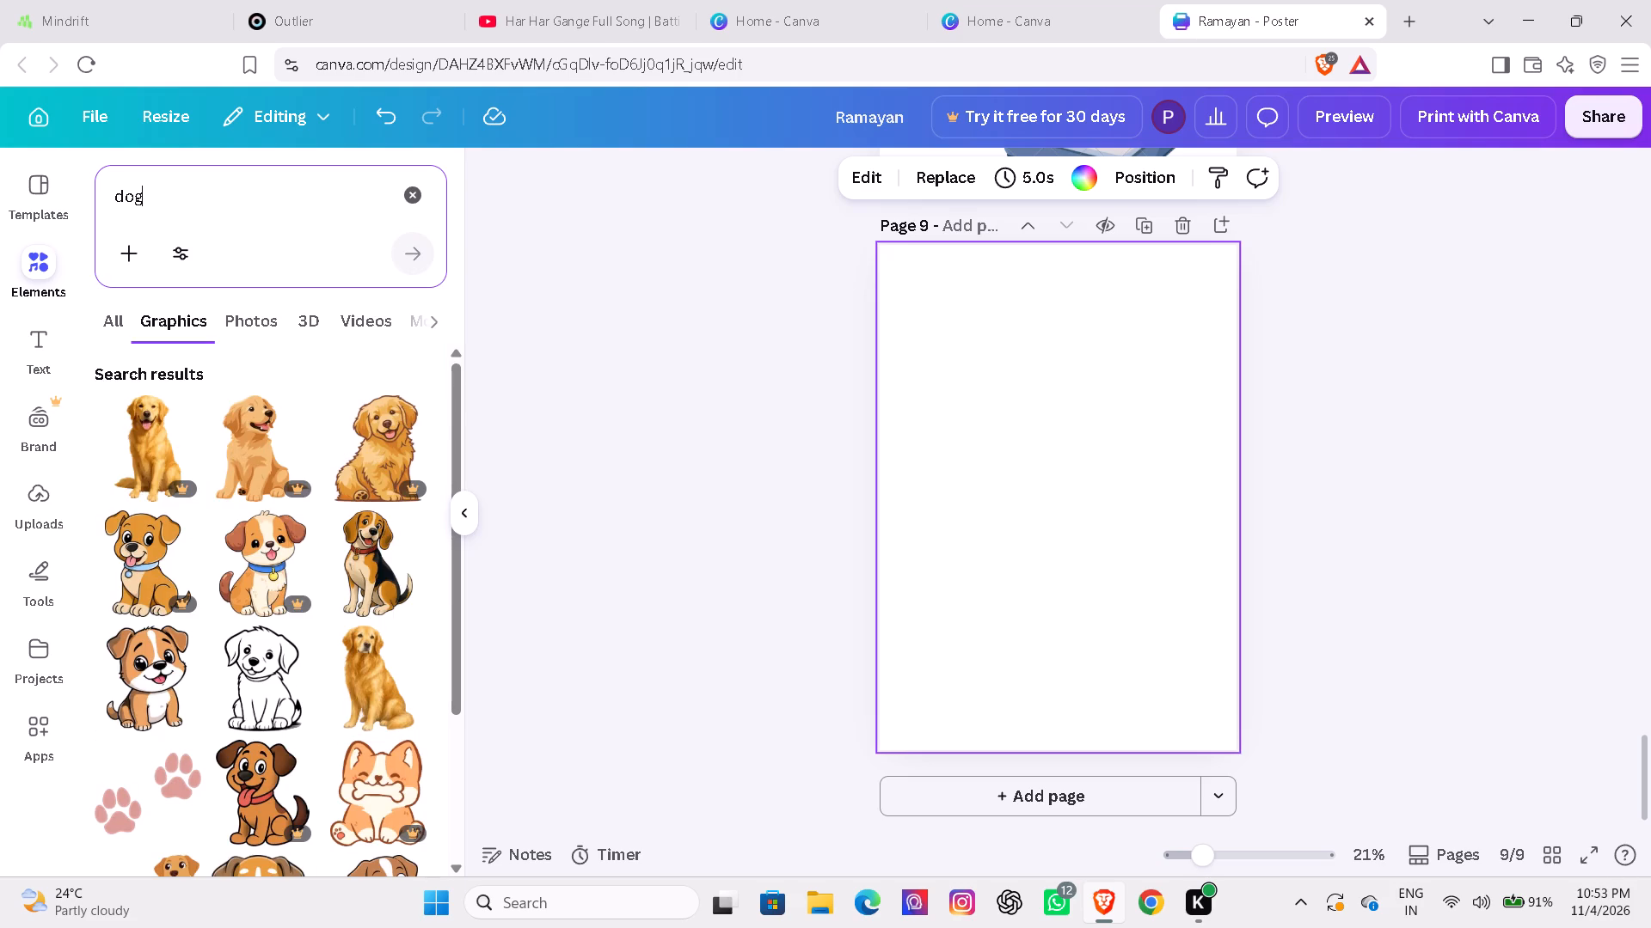
left_click(143, 482)
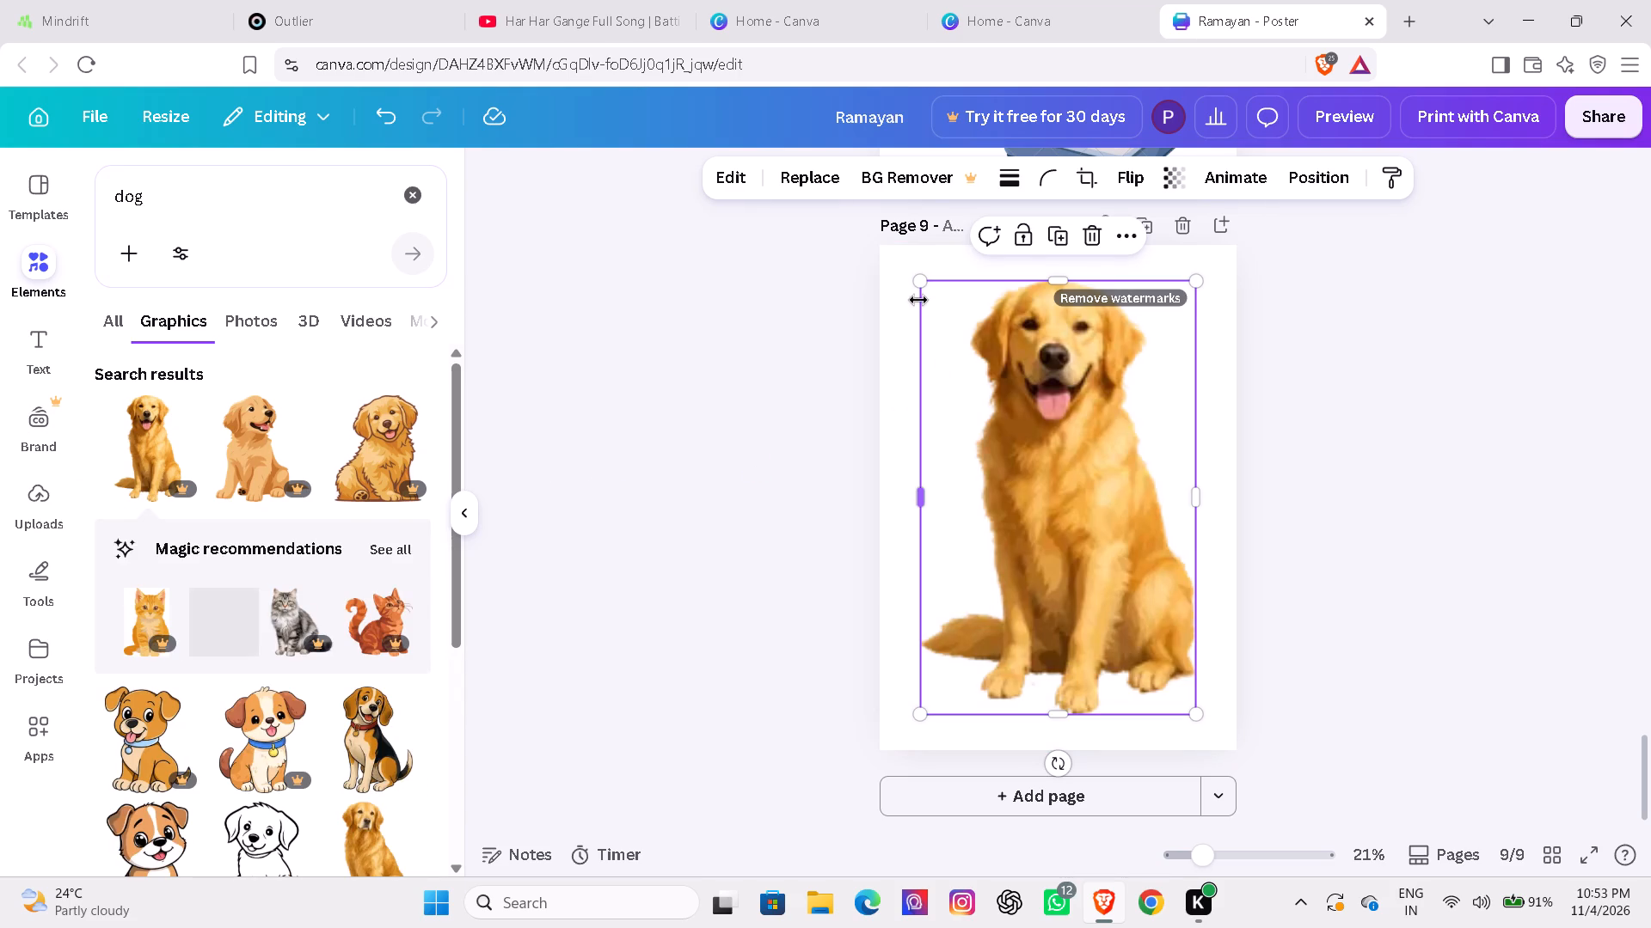
Shrink the golden retriever to roughly a third of the page's height and place it in page 9's lower-right corner.
left_click_drag(918, 283, 968, 393)
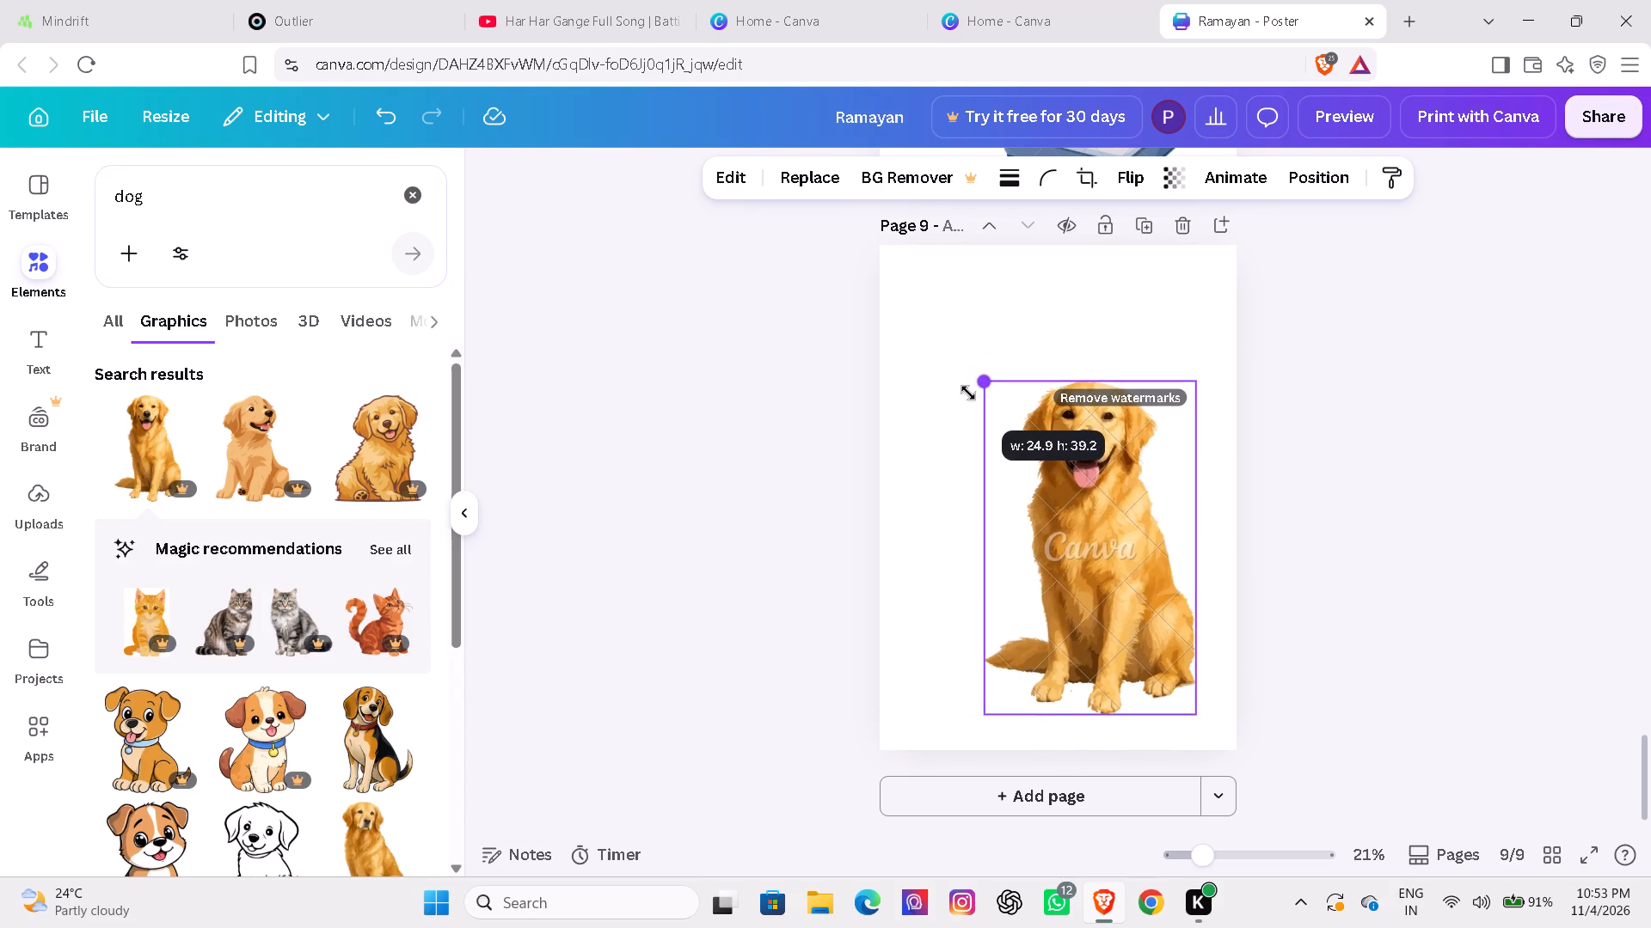
left_click_drag(968, 393, 983, 414)
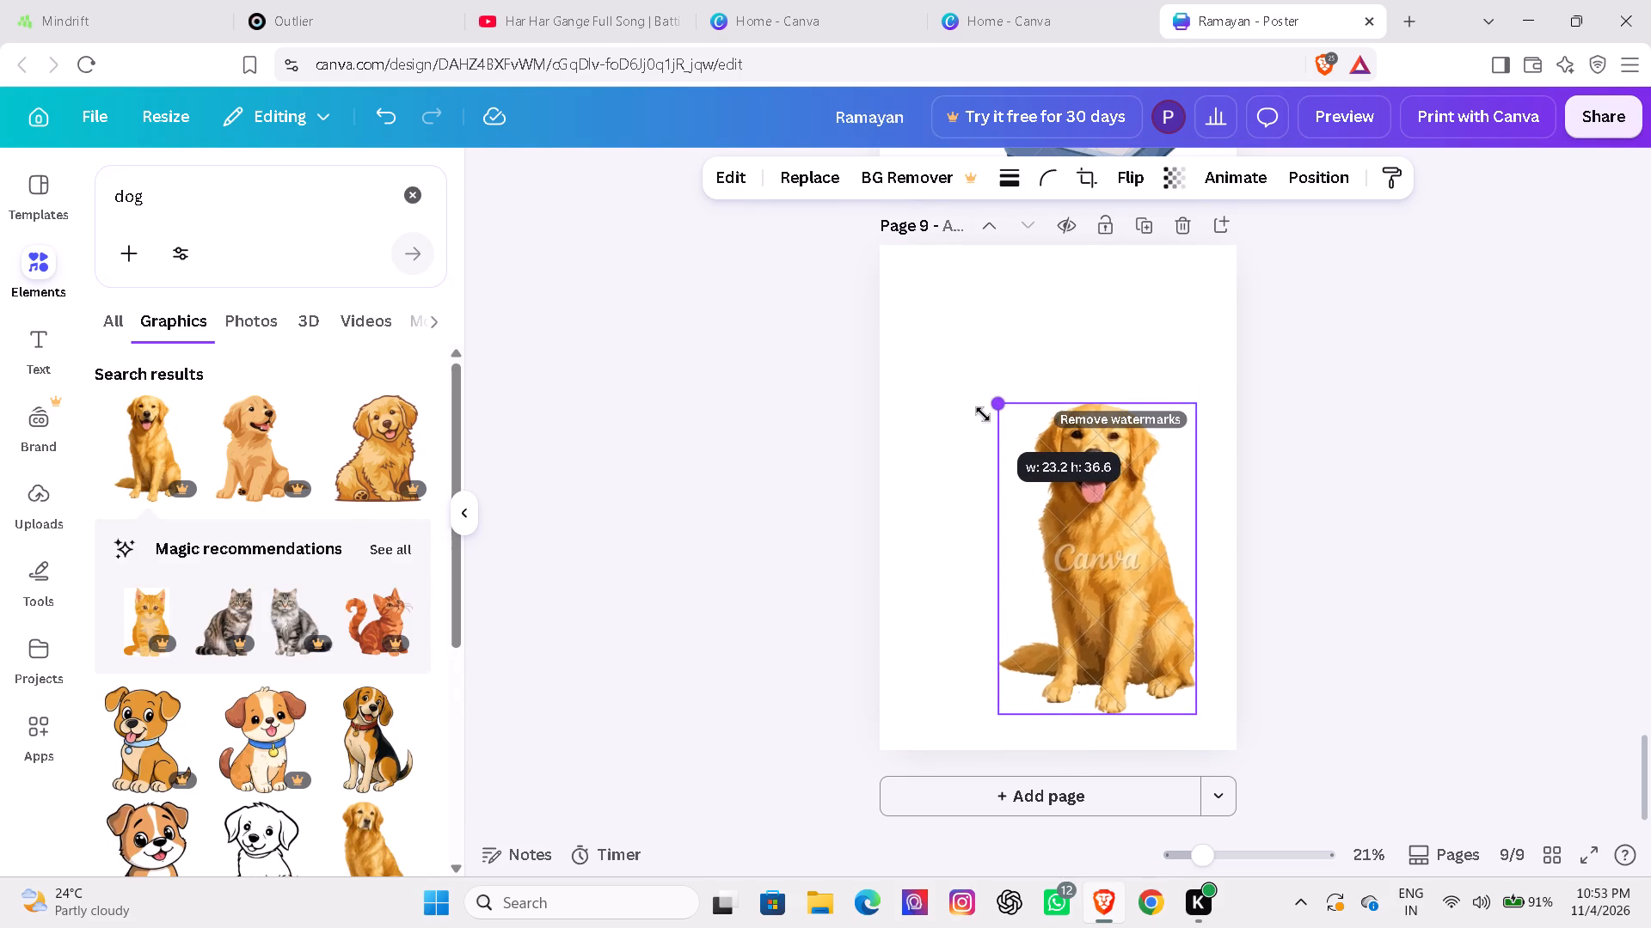
left_click_drag(983, 414, 1009, 446)
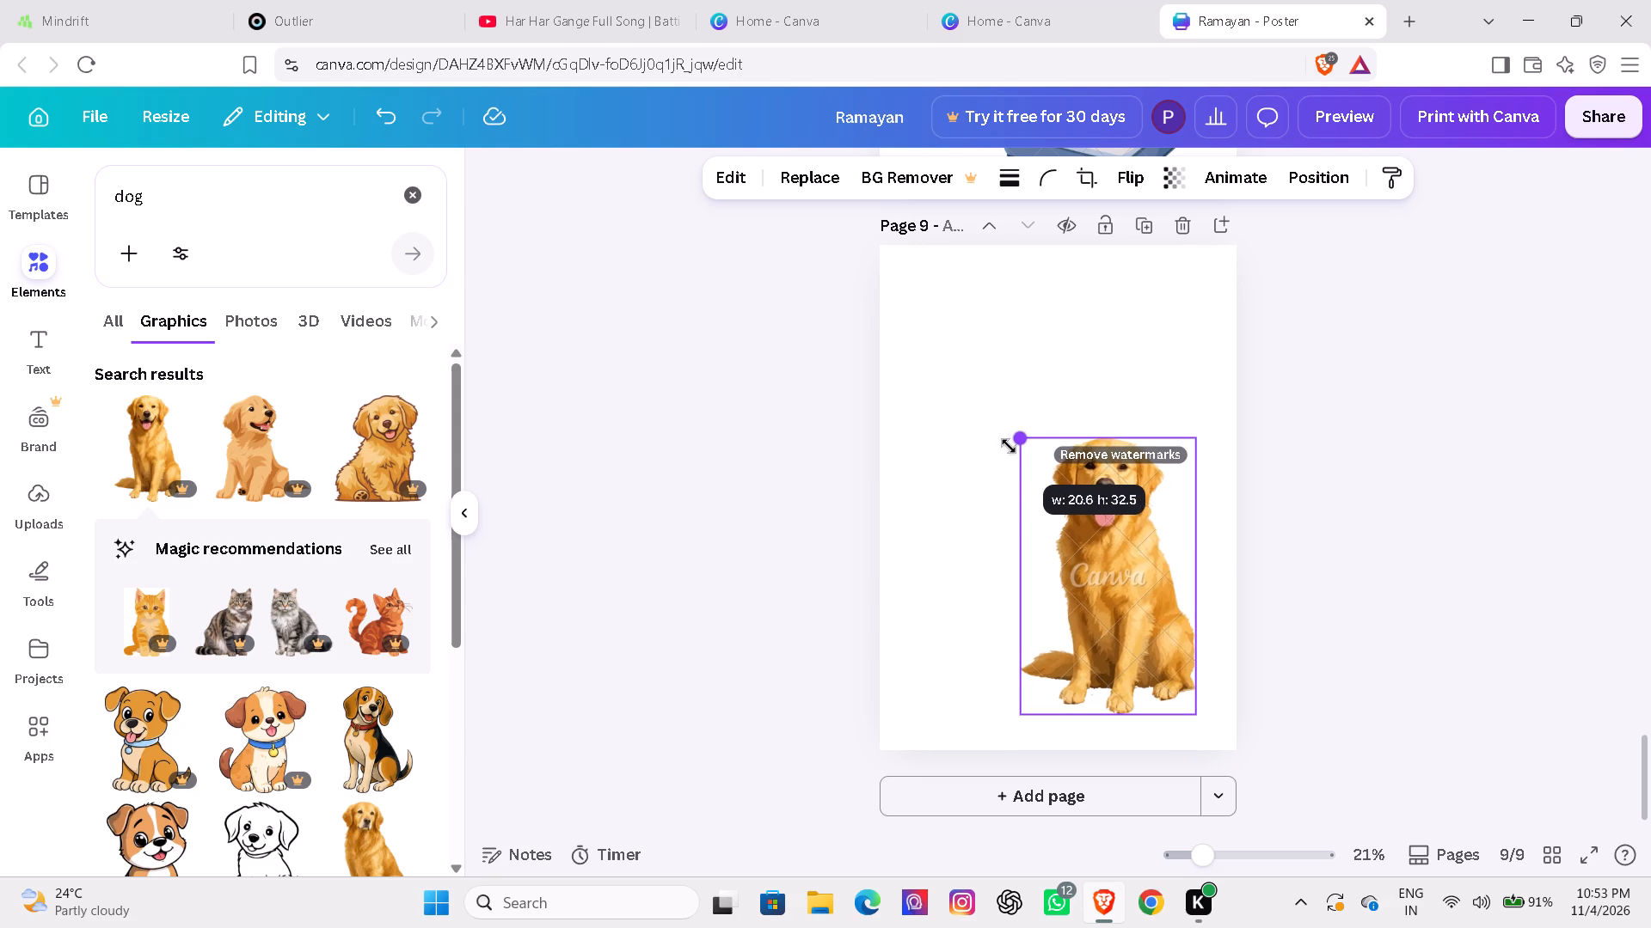
left_click_drag(1009, 446, 1052, 620)
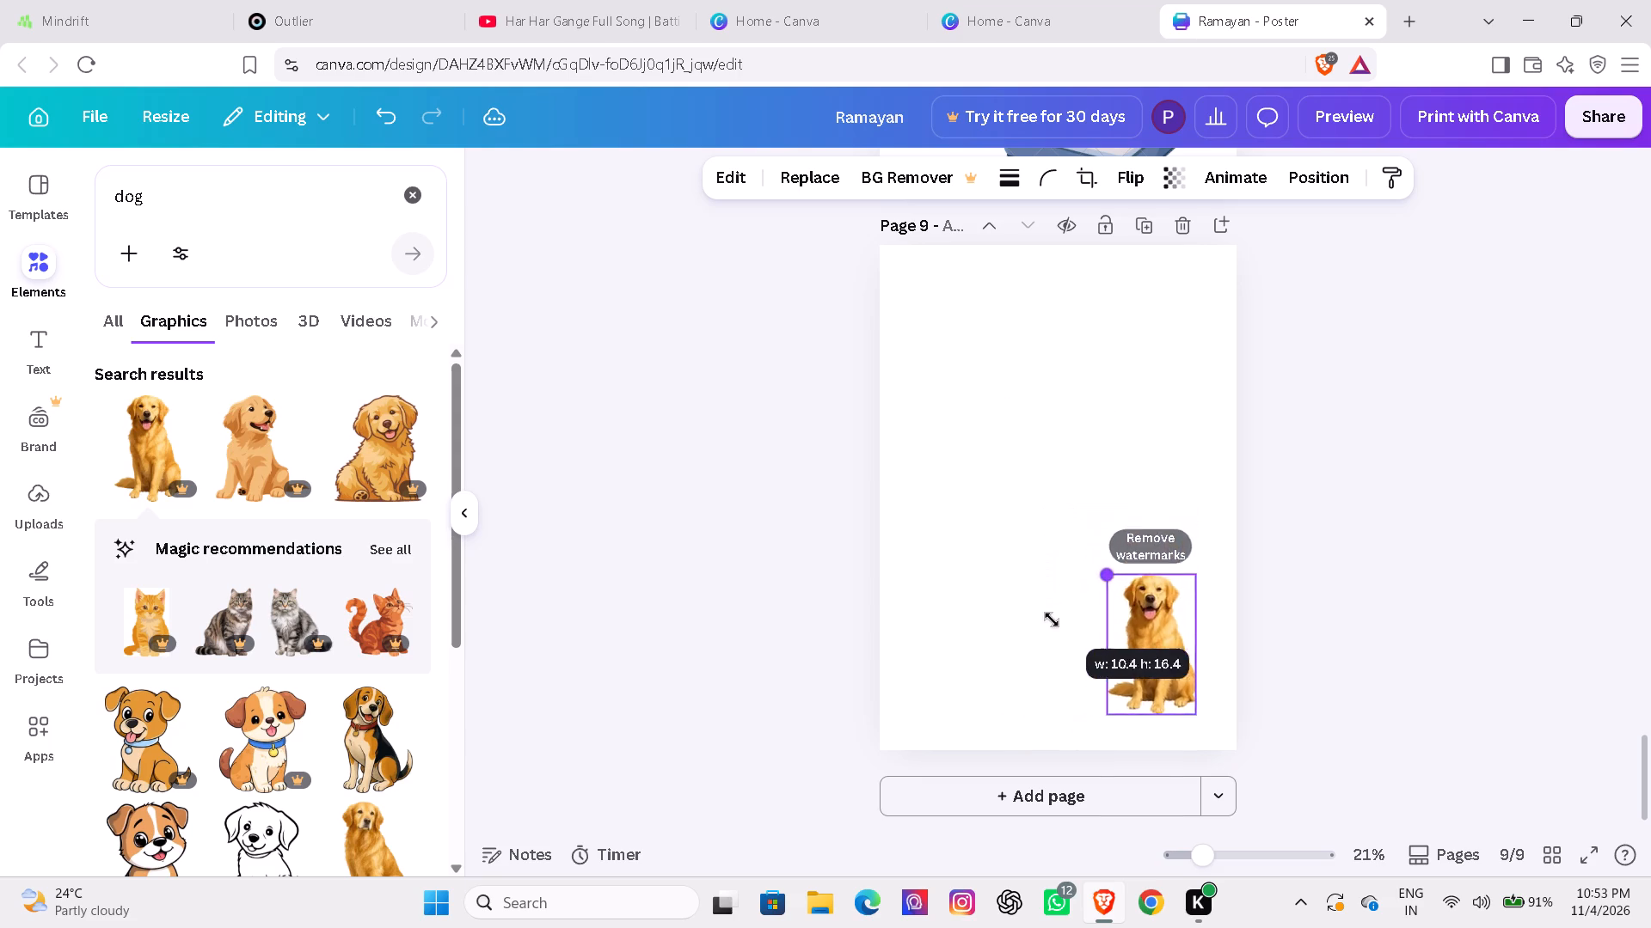
left_click_drag(1052, 620, 991, 650)
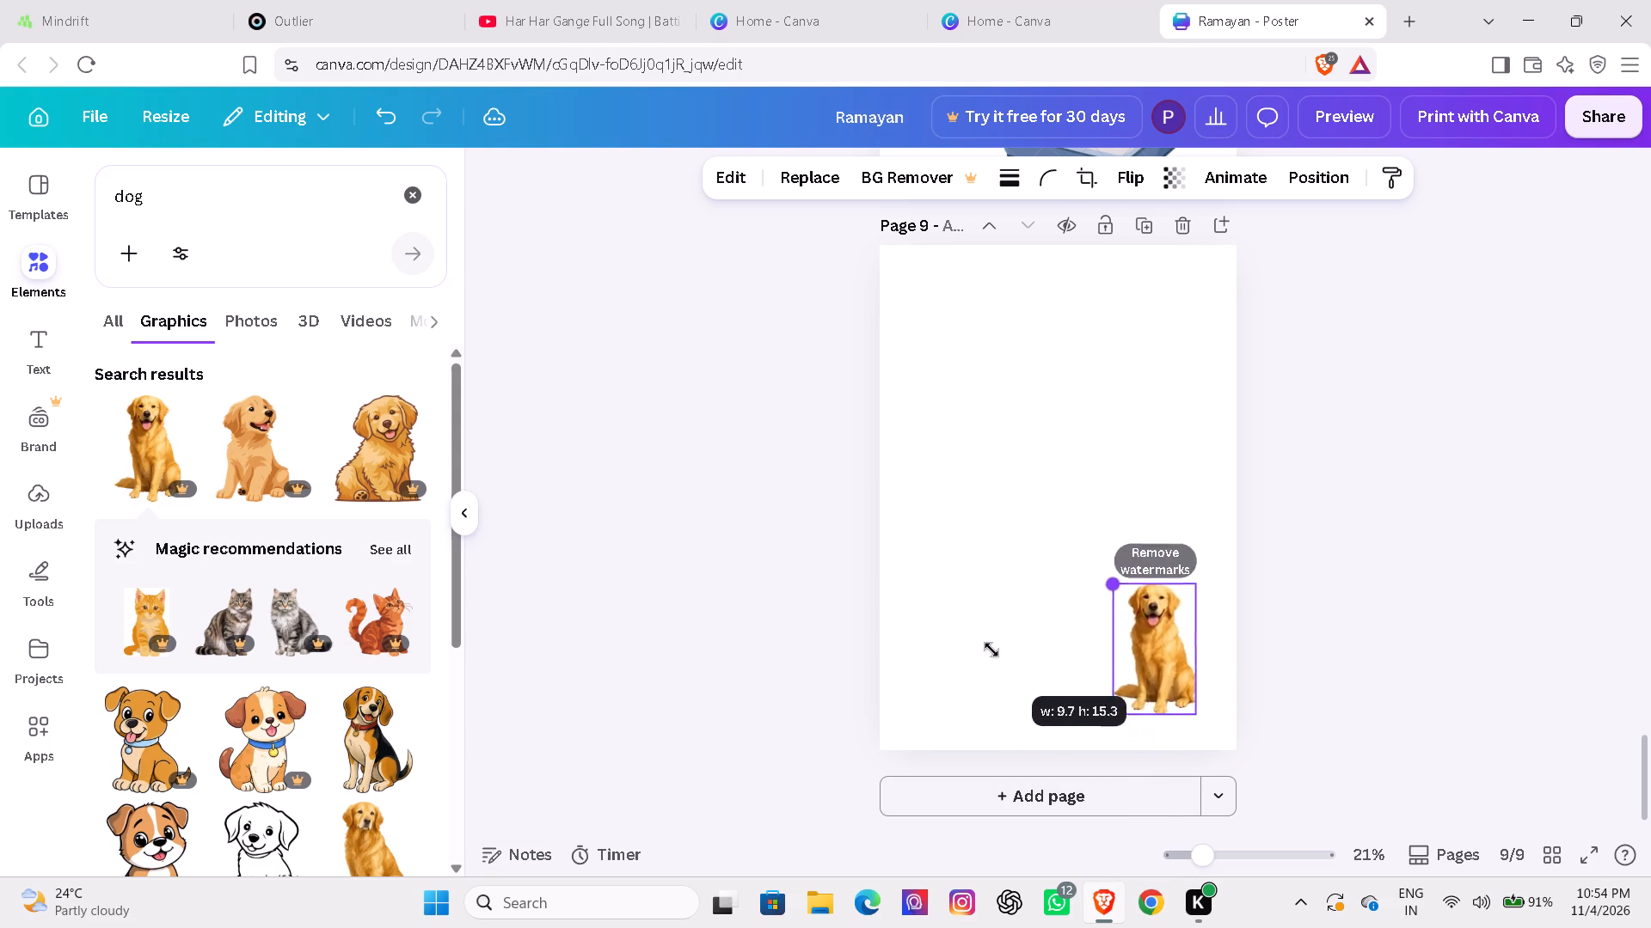
left_click_drag(991, 650, 972, 631)
left_click_drag(1127, 671, 1098, 655)
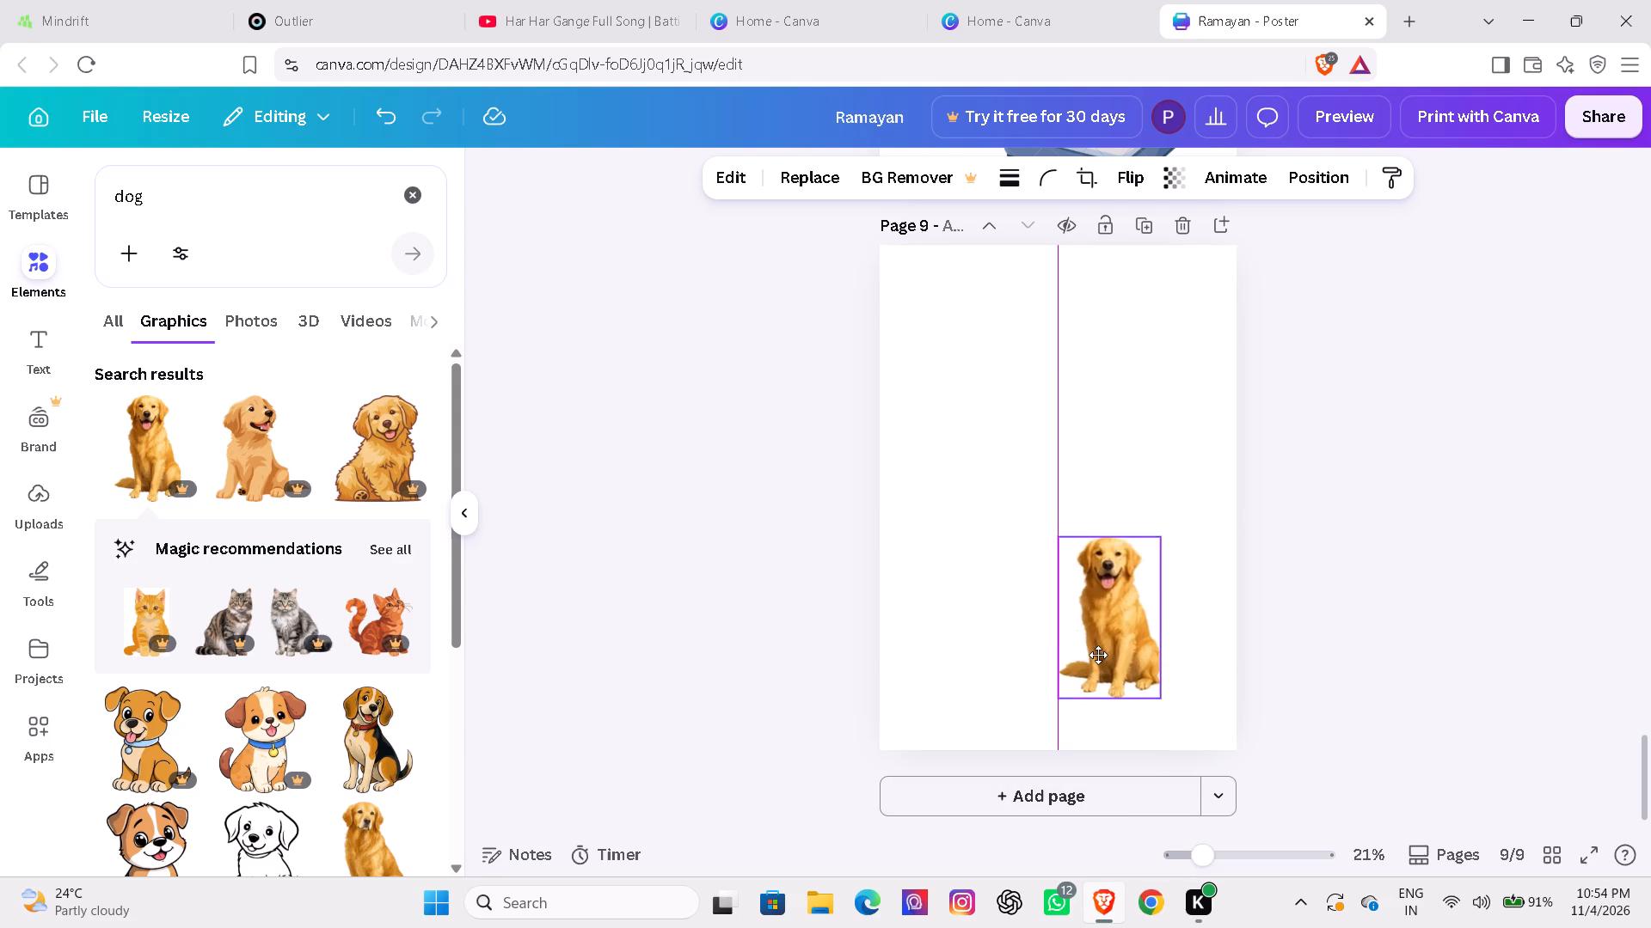
left_click_drag(1098, 655, 1114, 679)
left_click_drag(1079, 563, 1052, 553)
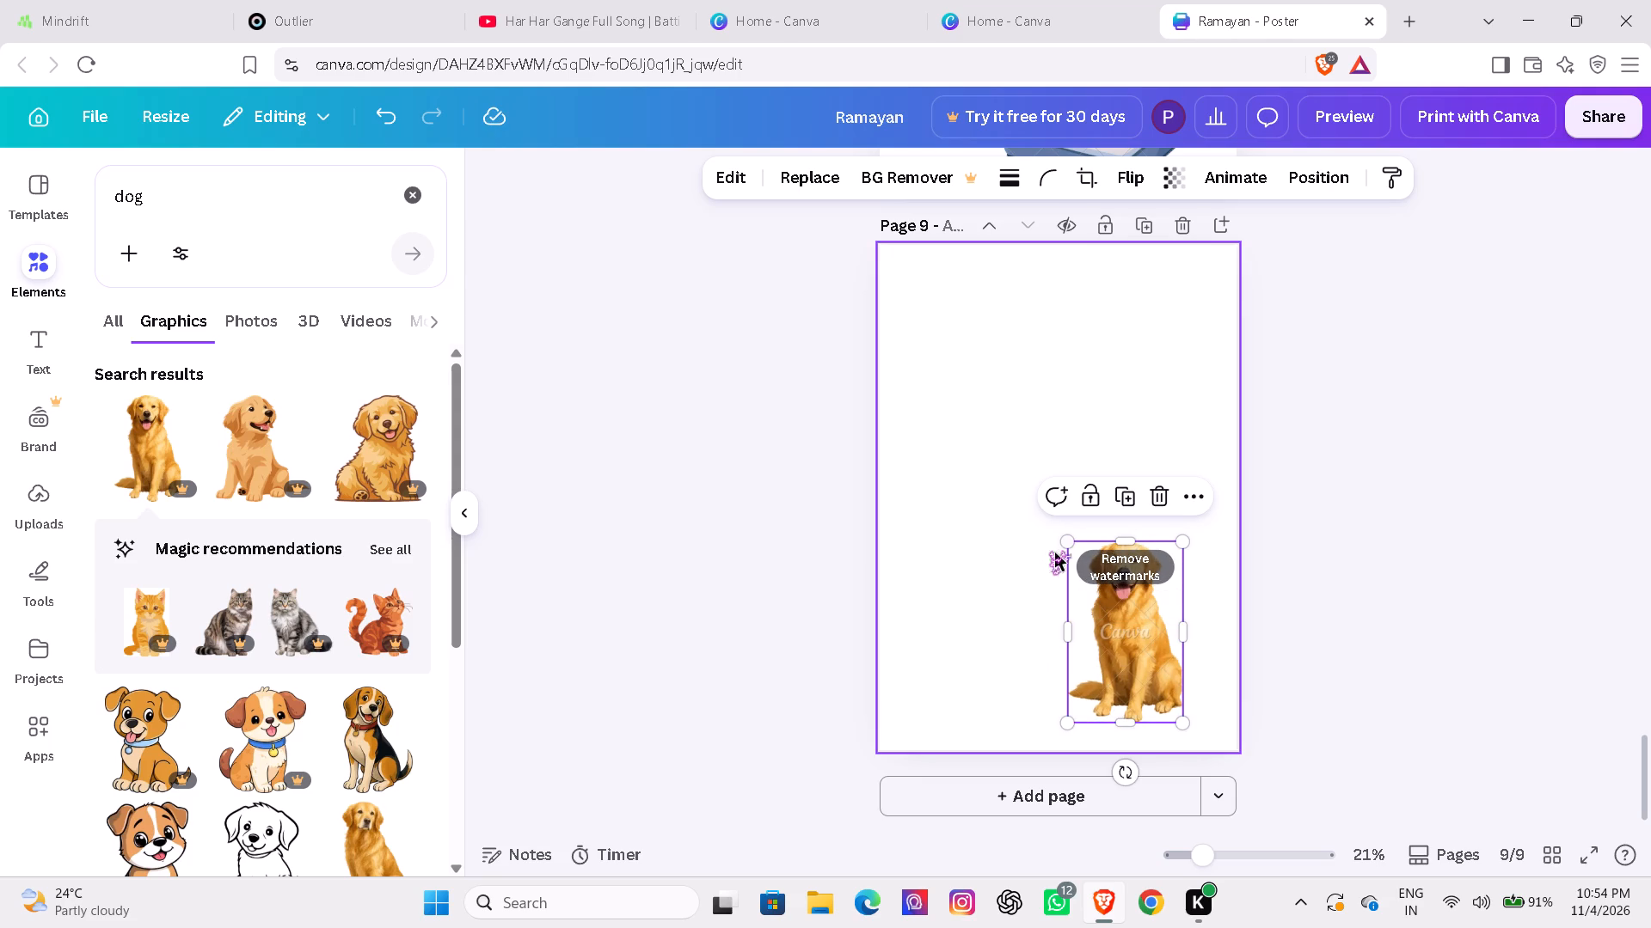
left_click_drag(1116, 607, 1128, 599)
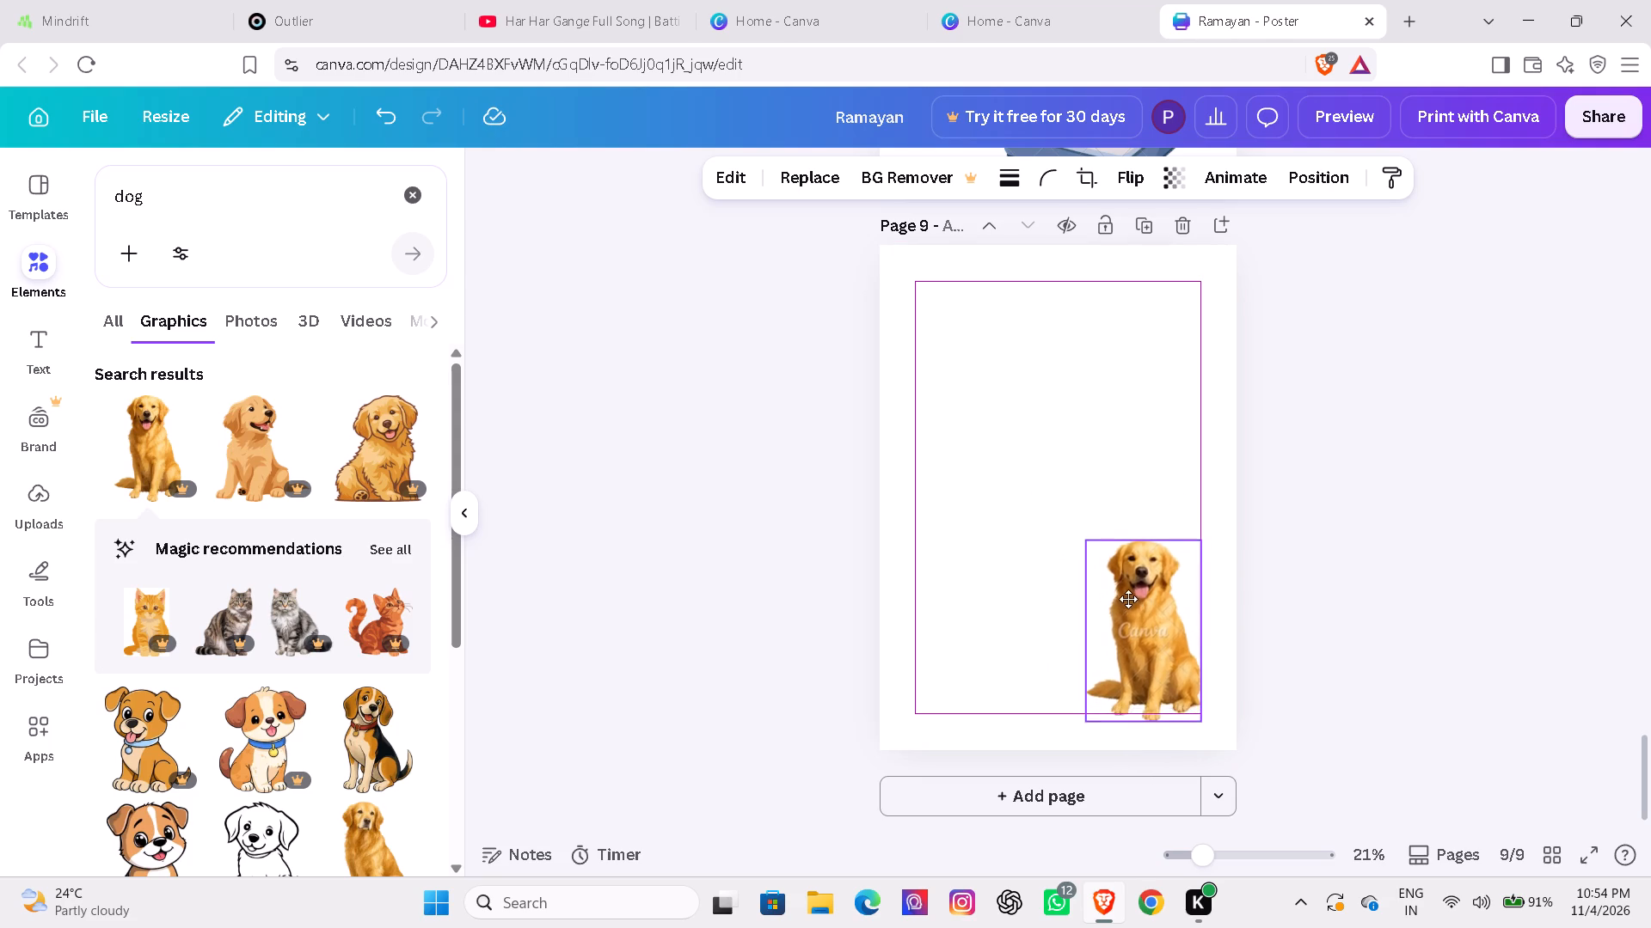
left_click_drag(1128, 599, 1126, 597)
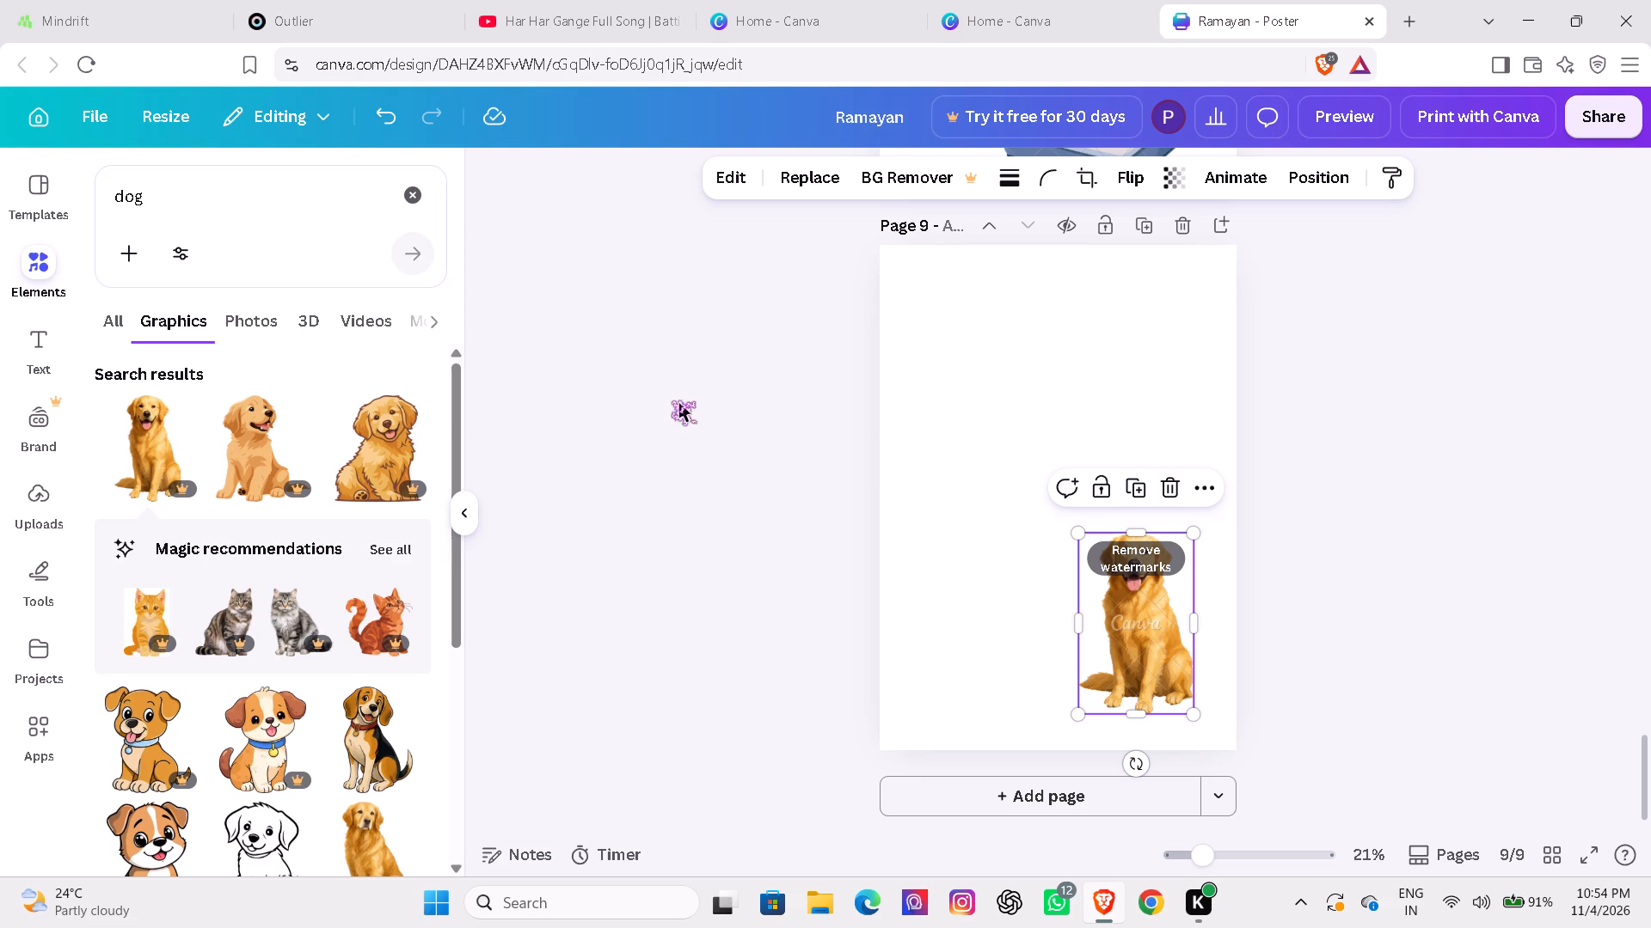
Search all element types for "cat" and add the lying grey kitten photo to page 9.
left_click(238, 192)
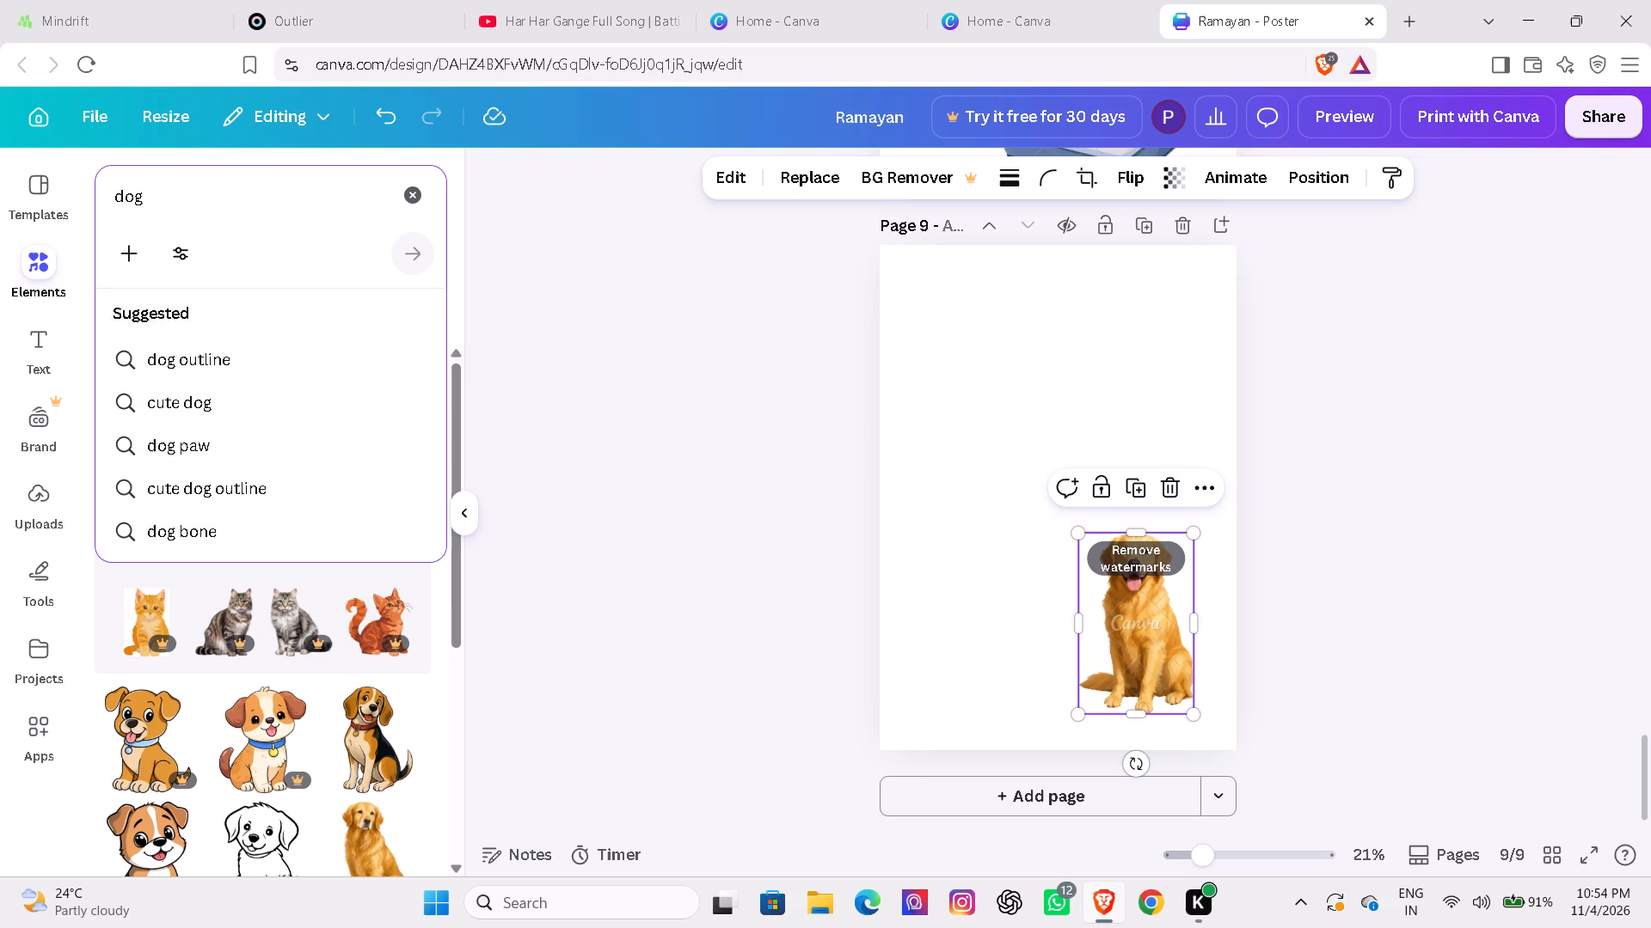
key("BackSpace")
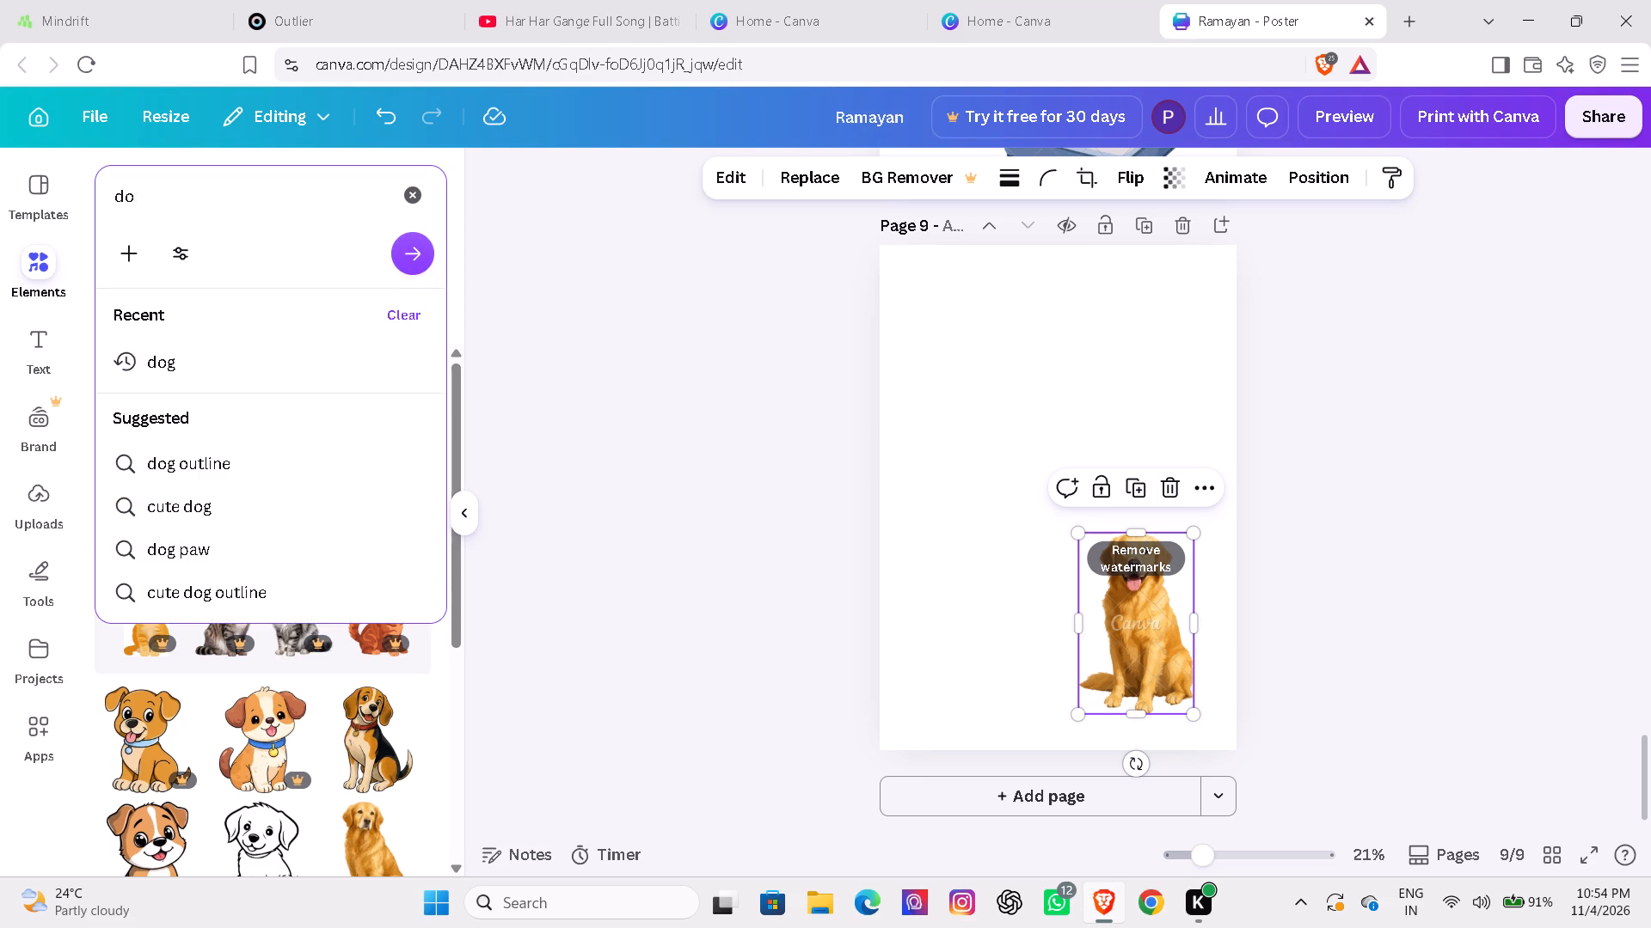
key("BackSpace")
key("BackSpace")
key("BackSpace")
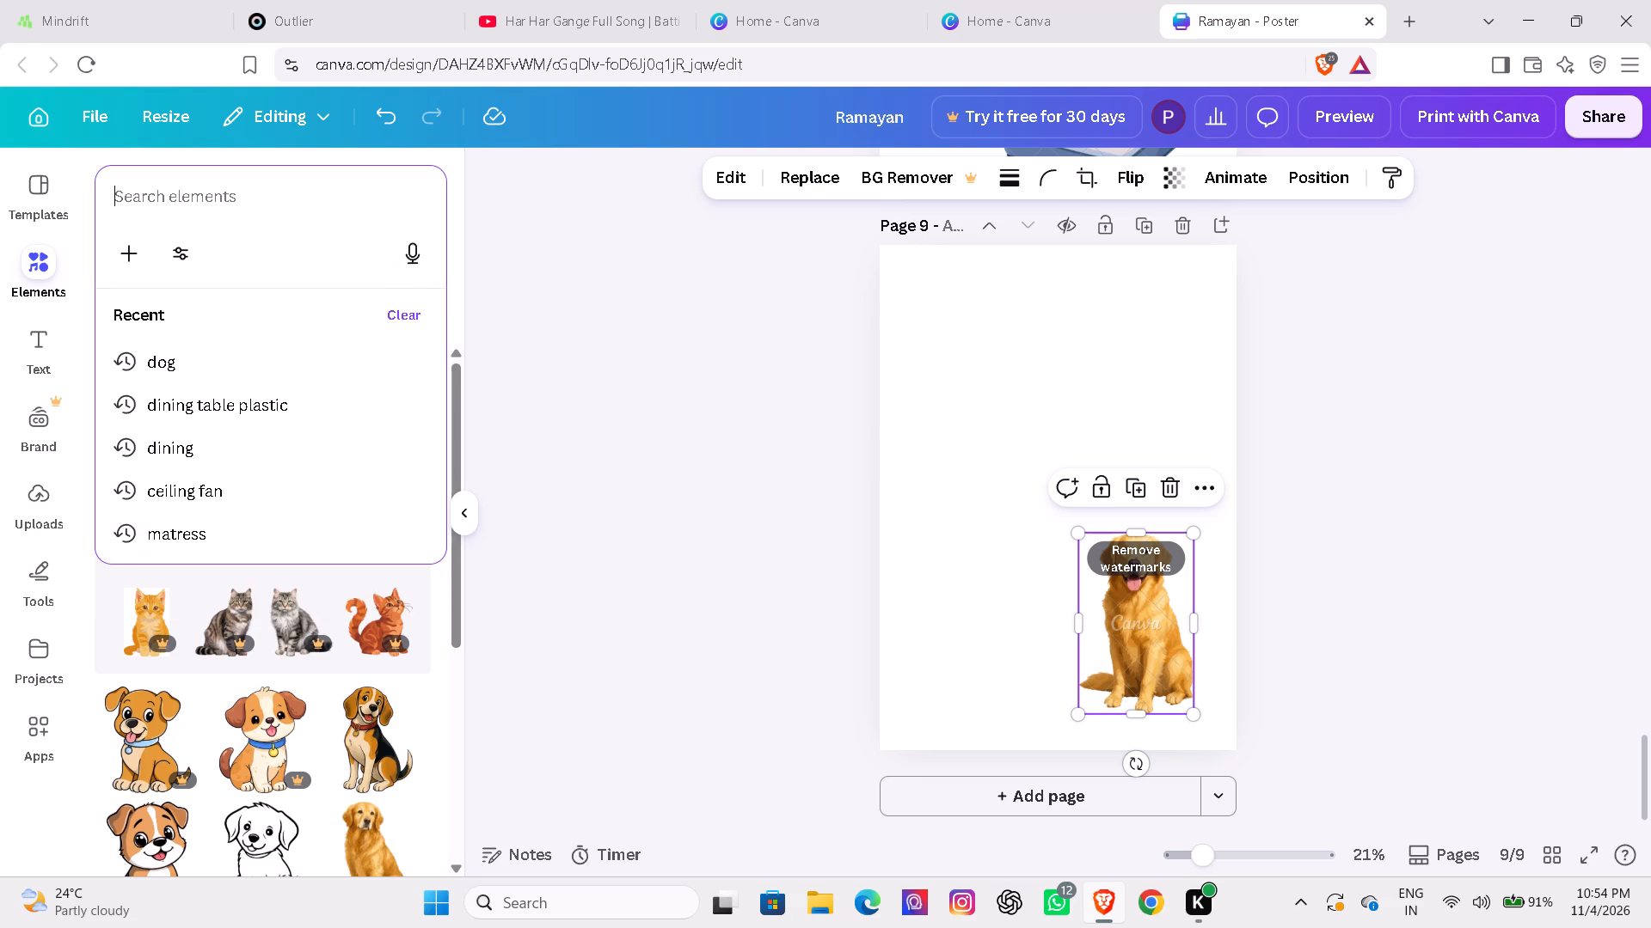
type("cat")
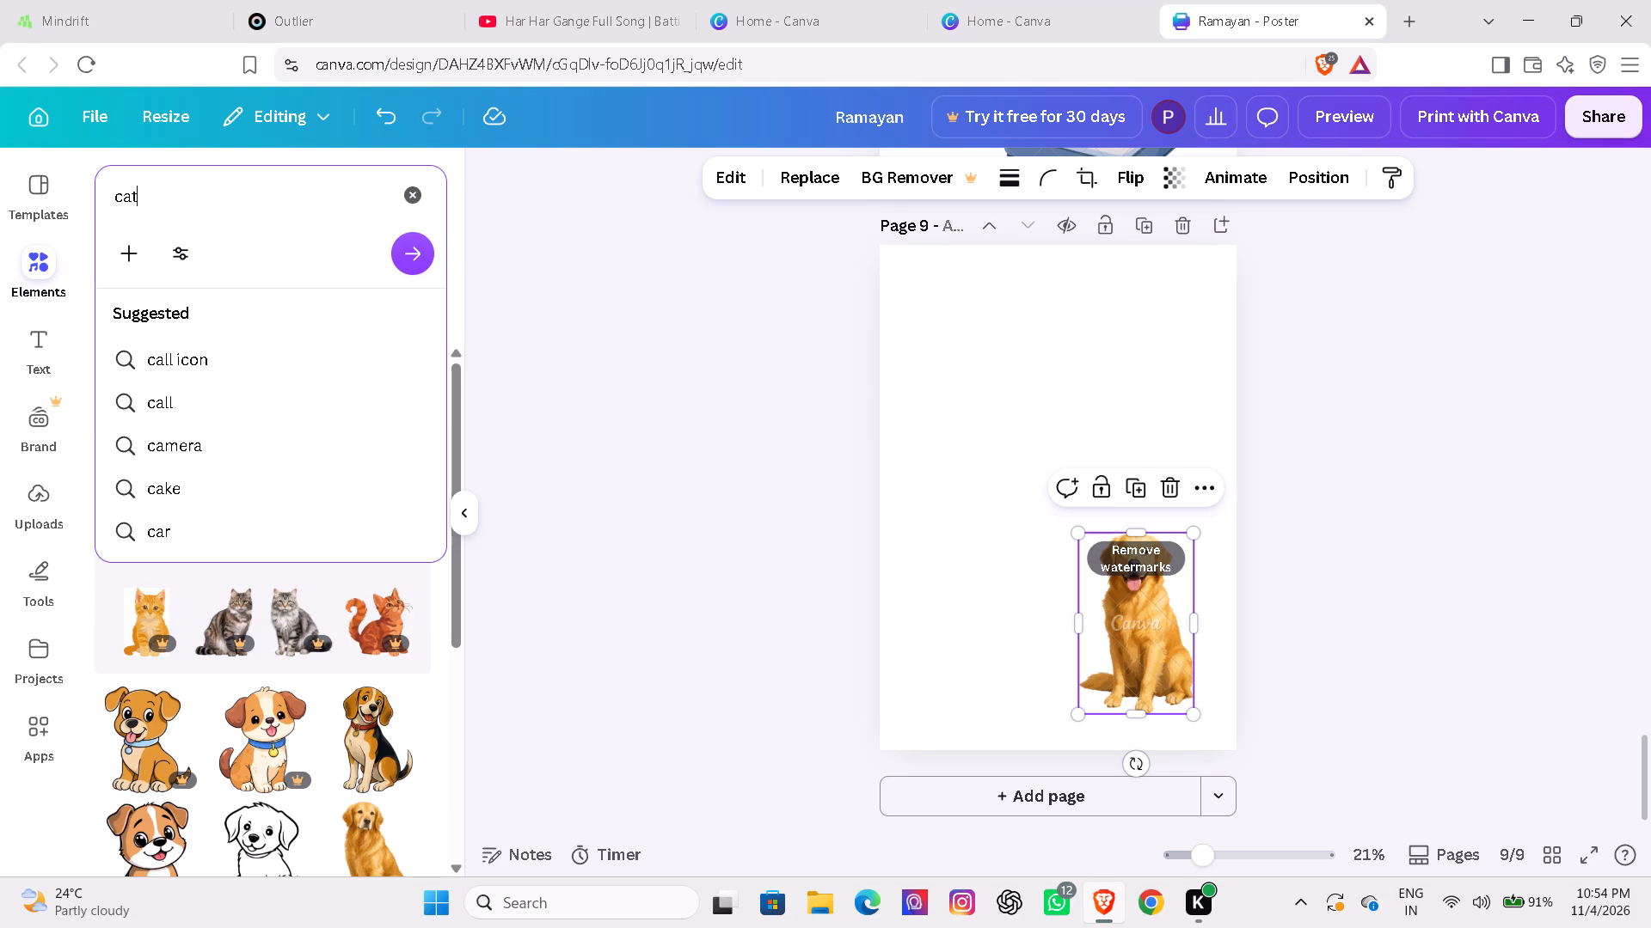
key("Return")
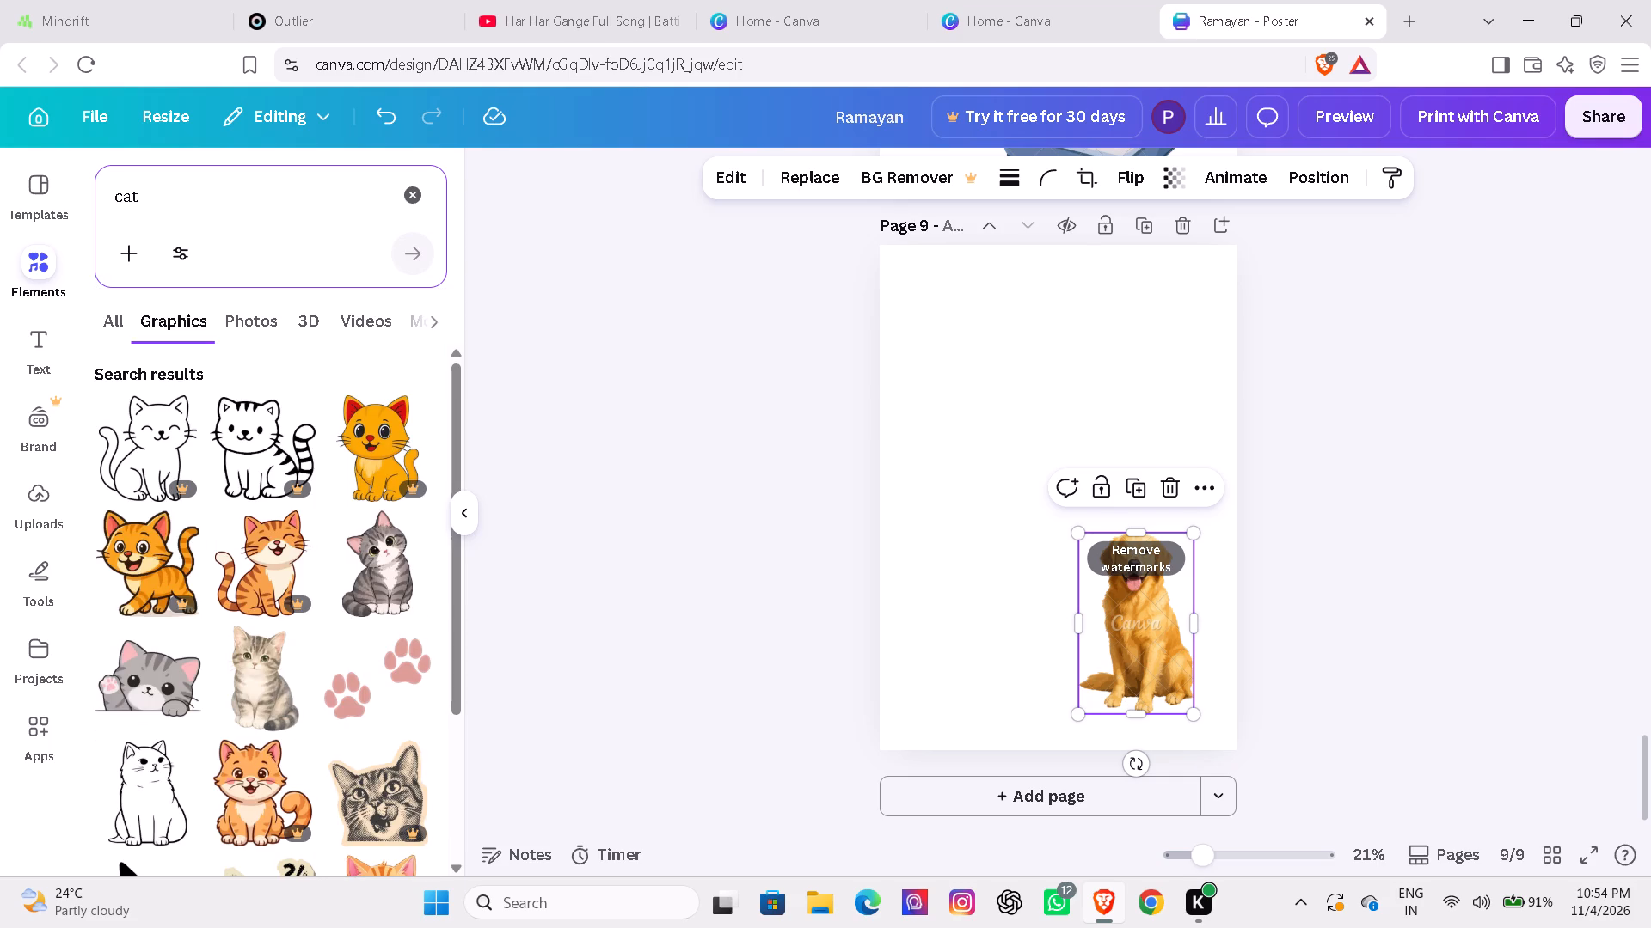
left_click(118, 323)
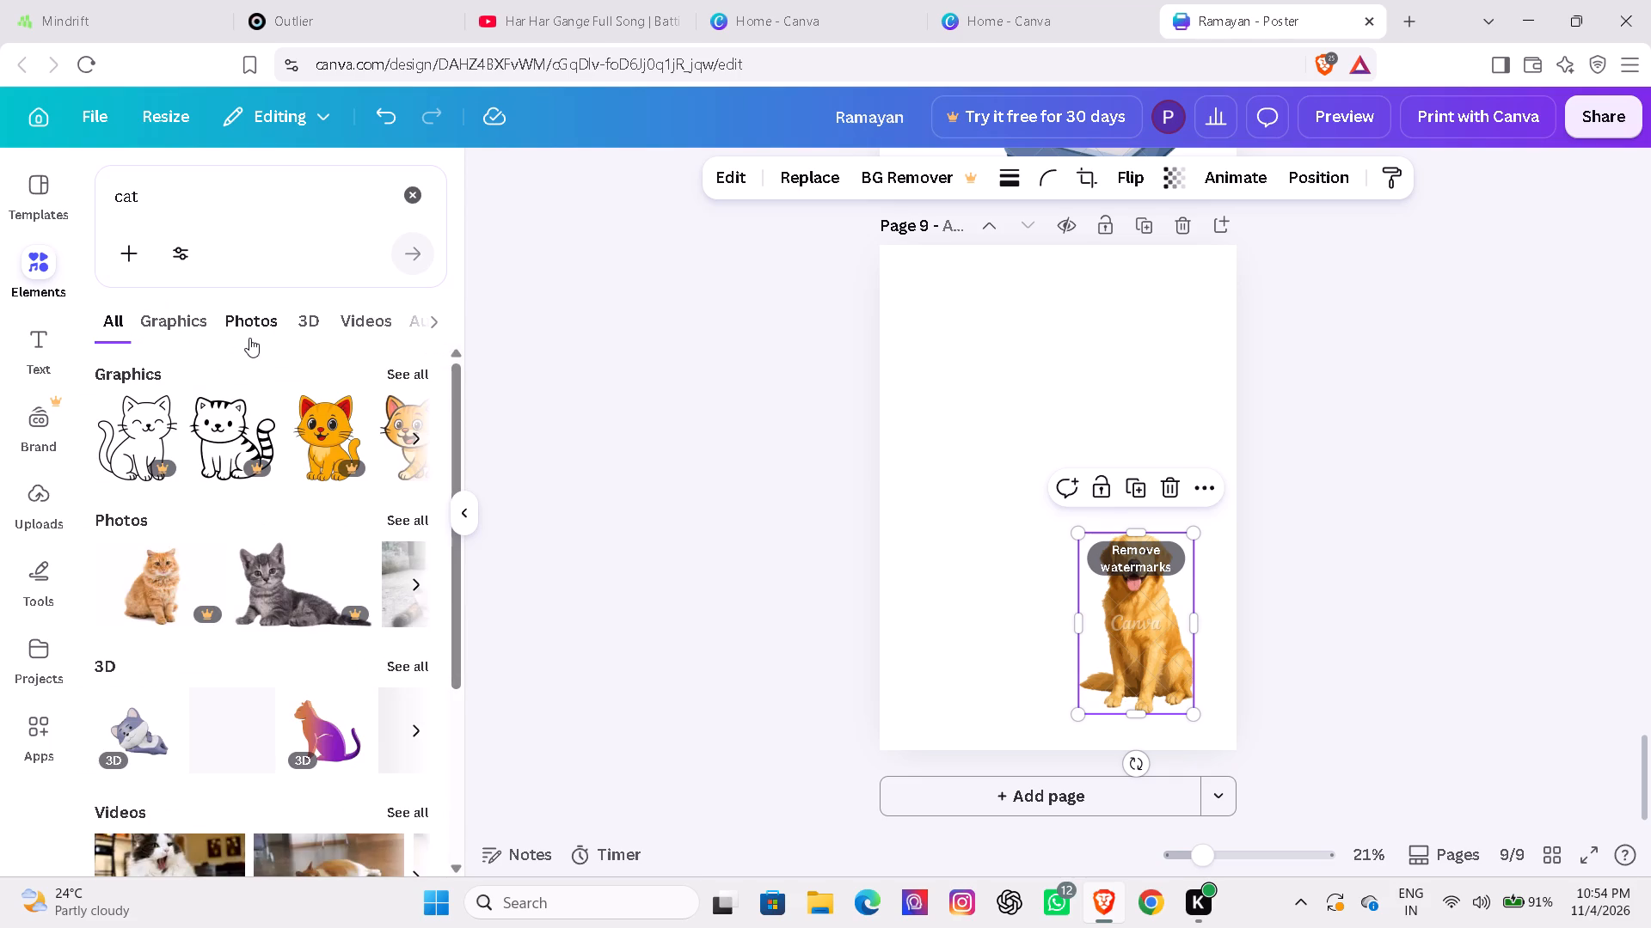
left_click(954, 583)
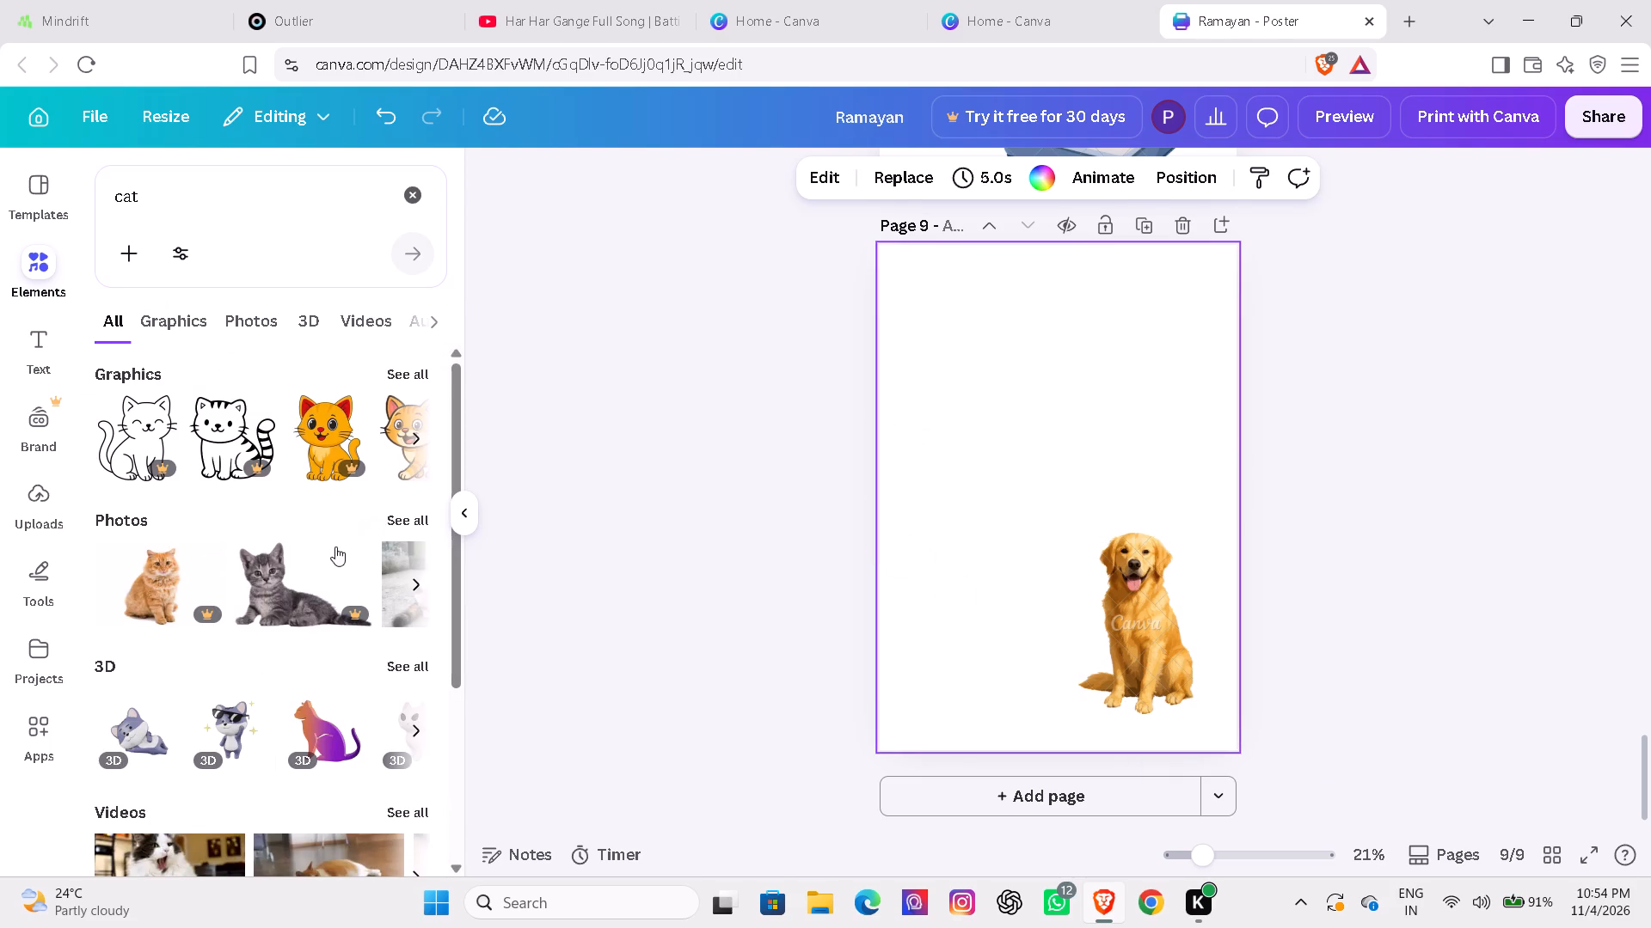
left_click(295, 570)
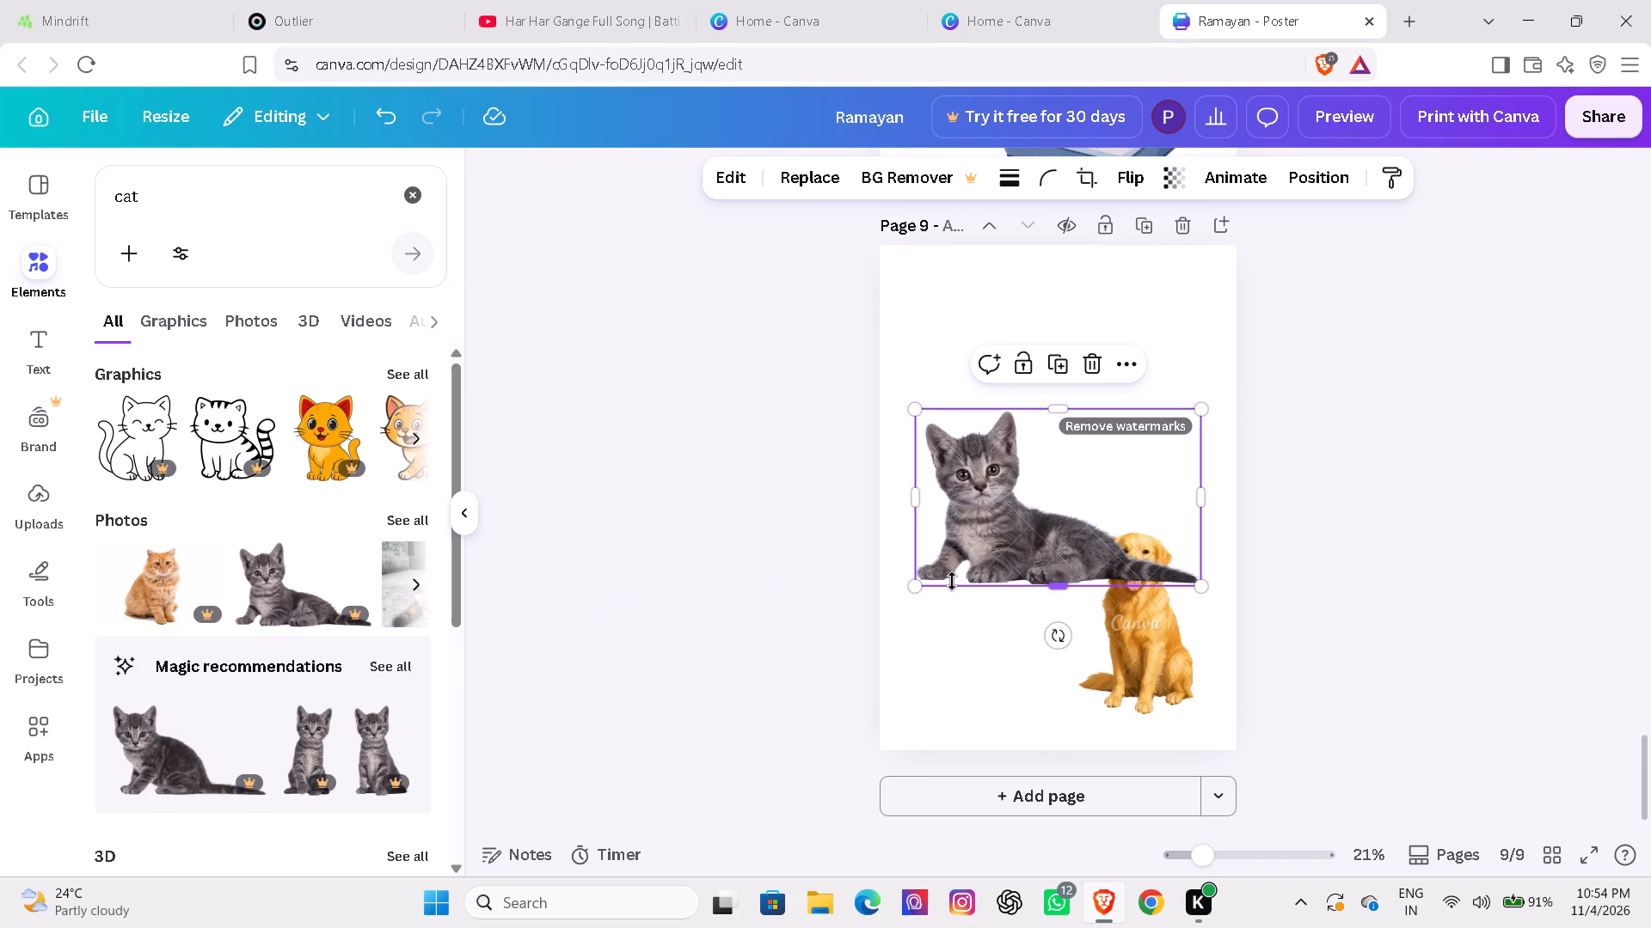
Scale the kitten photo down to about 21.1 wide by 13 high at the page's lower left, beside the dog.
left_click_drag(950, 581, 954, 526)
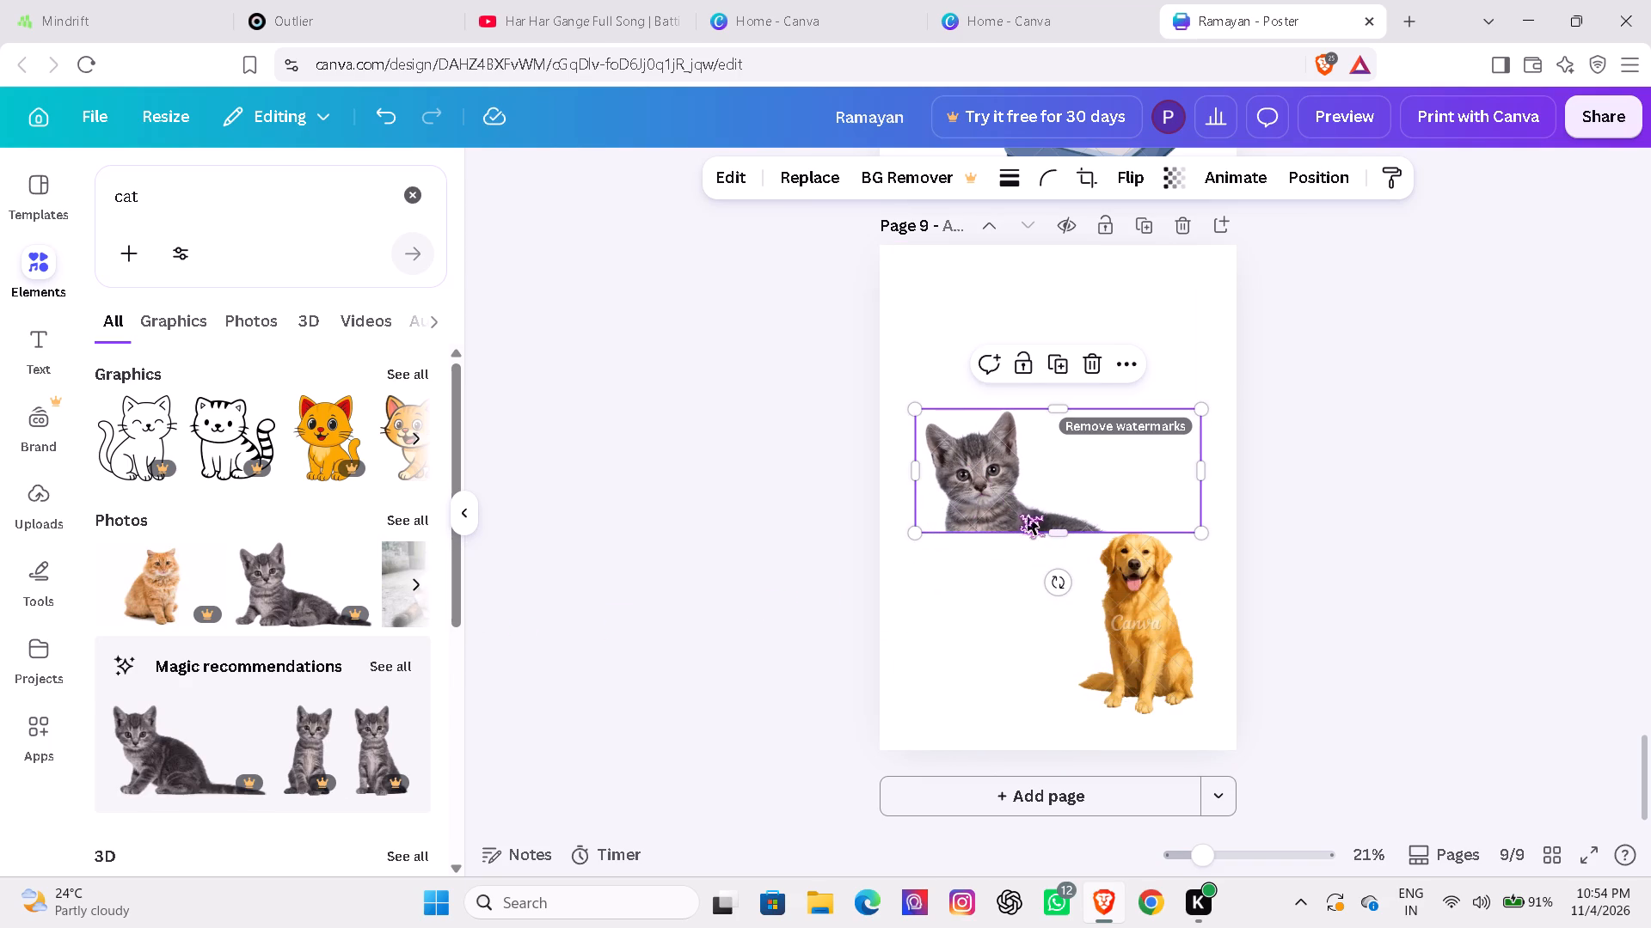
left_click_drag(1056, 534, 1057, 601)
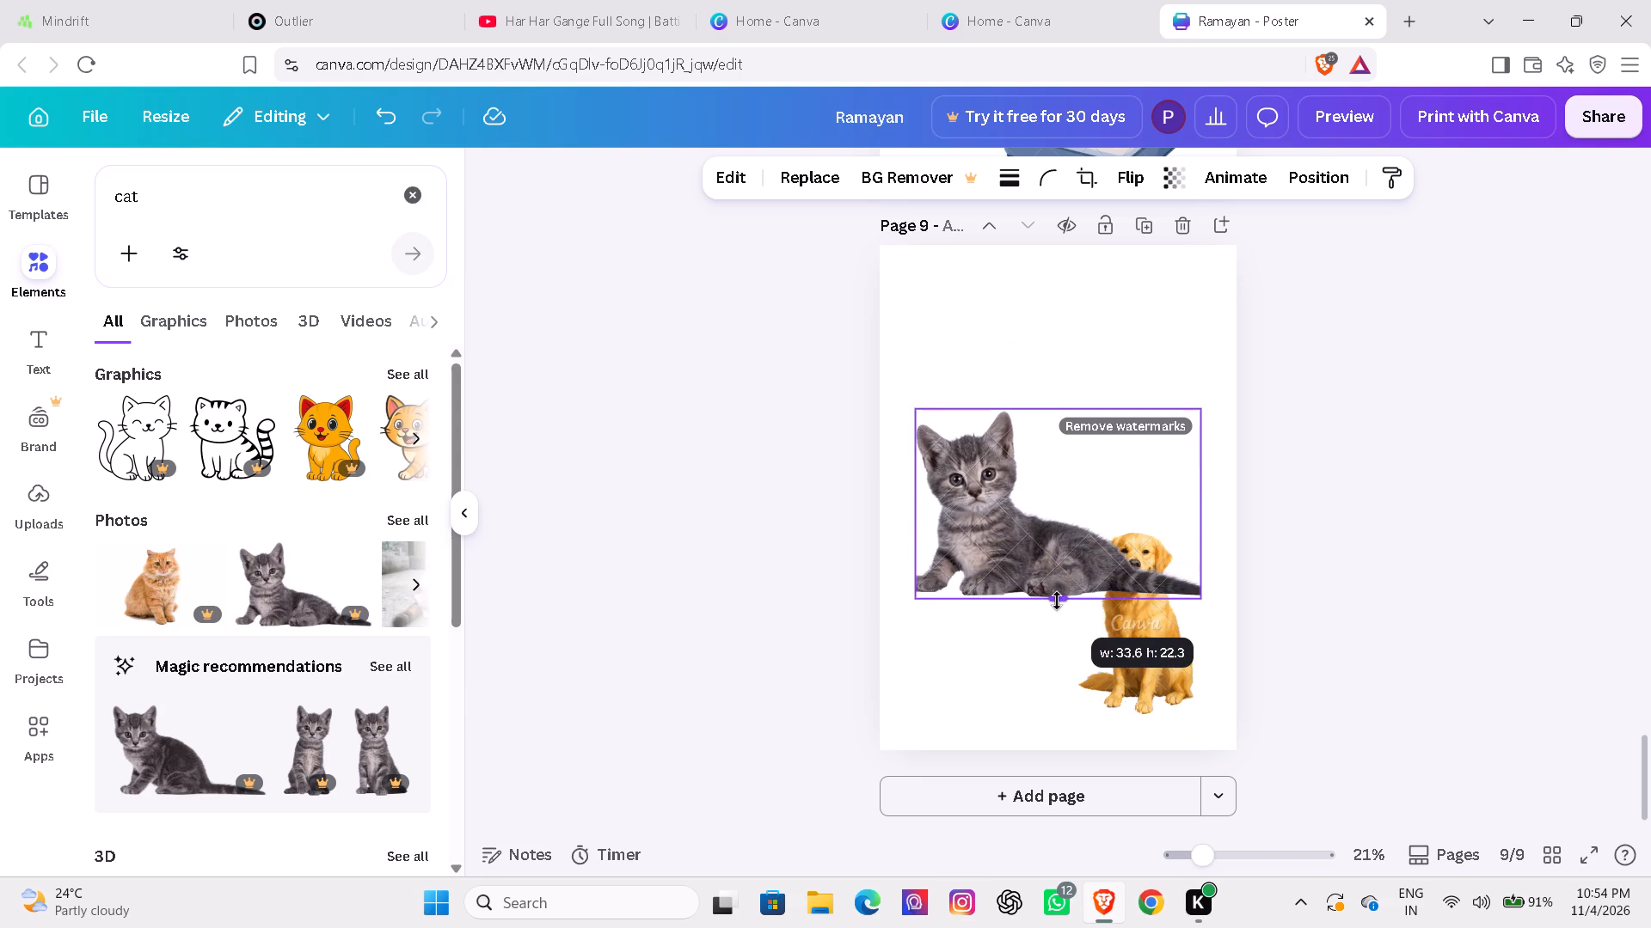
left_click_drag(1057, 601, 1056, 611)
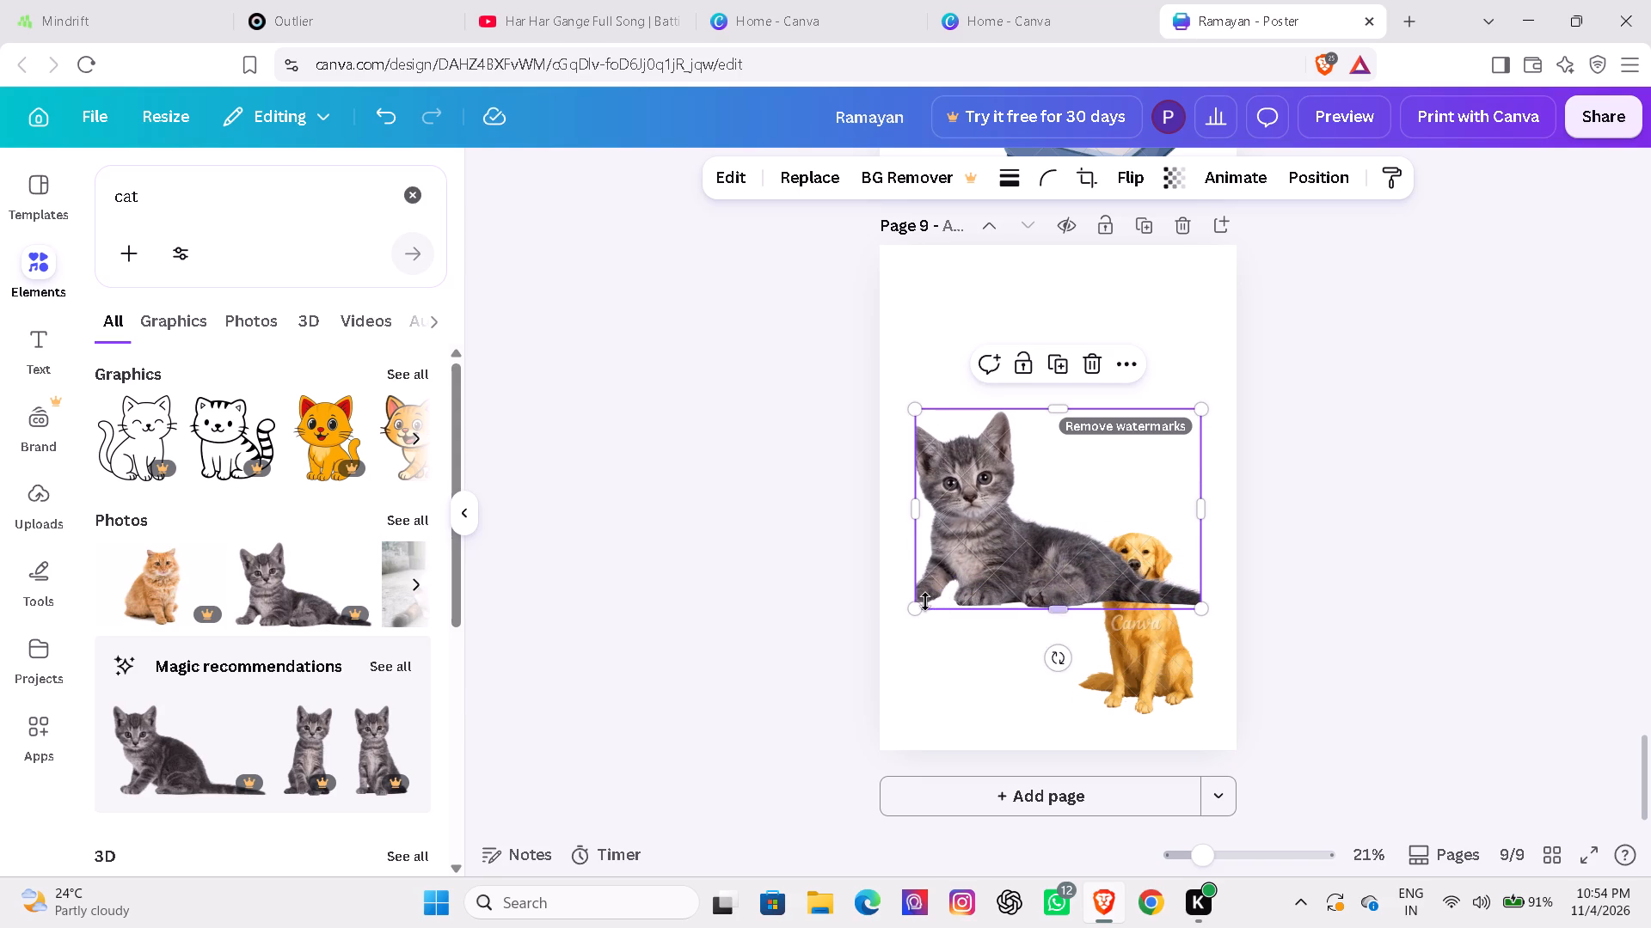
left_click_drag(916, 411, 953, 444)
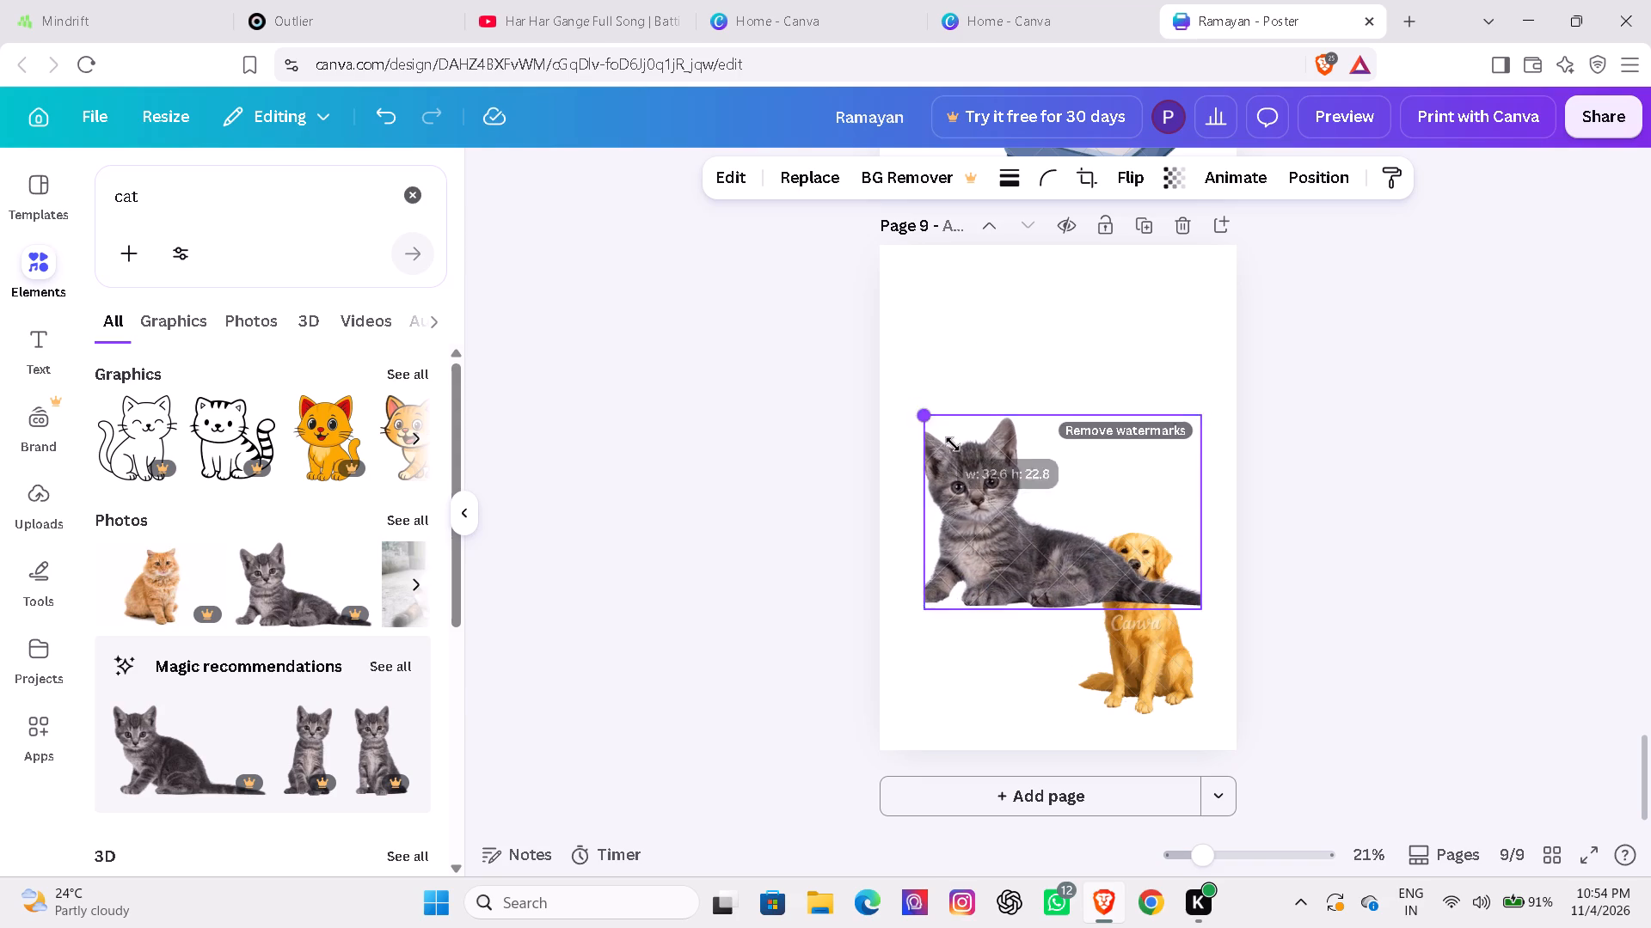
left_click_drag(953, 444, 1005, 482)
left_click_drag(1005, 541, 979, 546)
left_click_drag(1080, 540, 1005, 638)
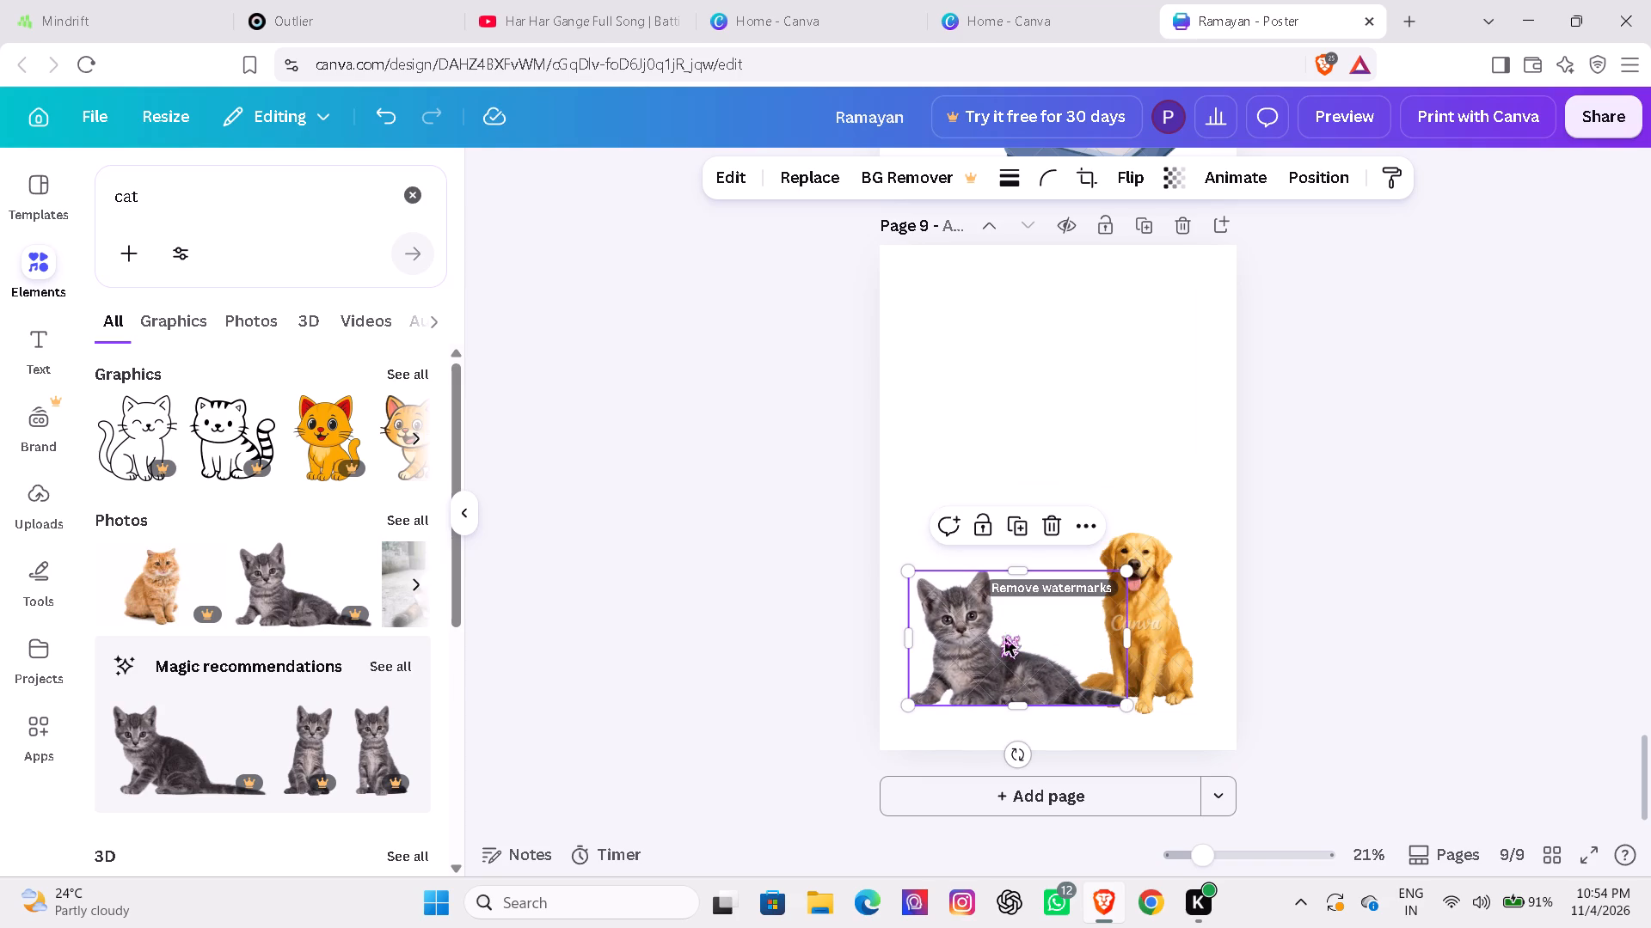
left_click_drag(1126, 579, 1098, 620)
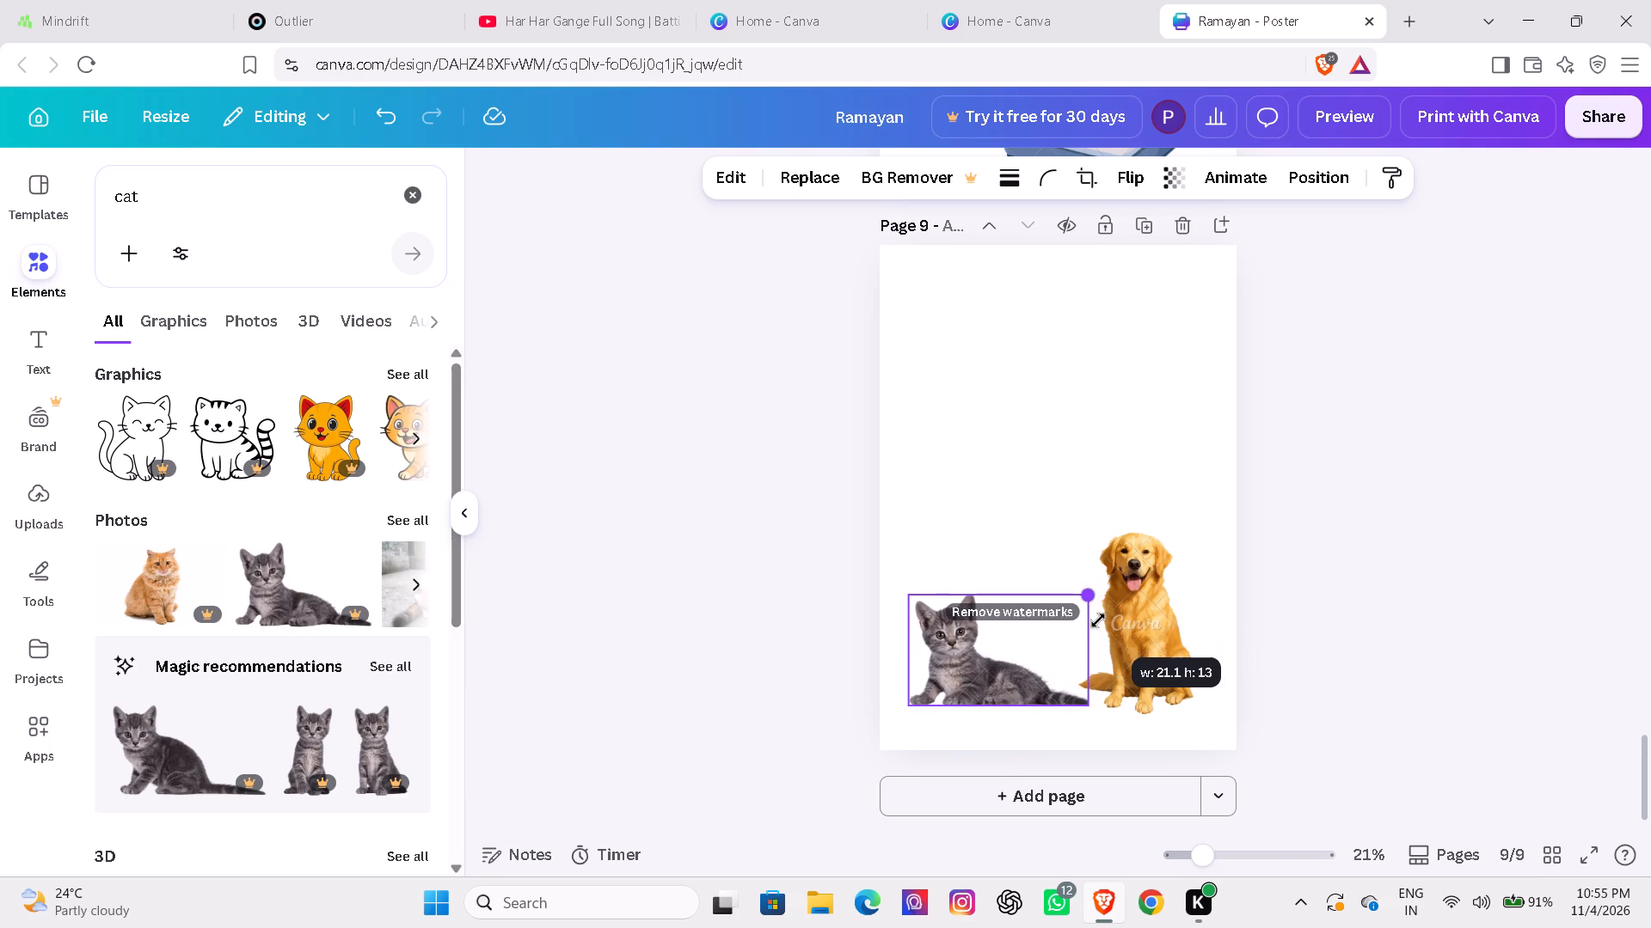
left_click_drag(1098, 620, 1096, 616)
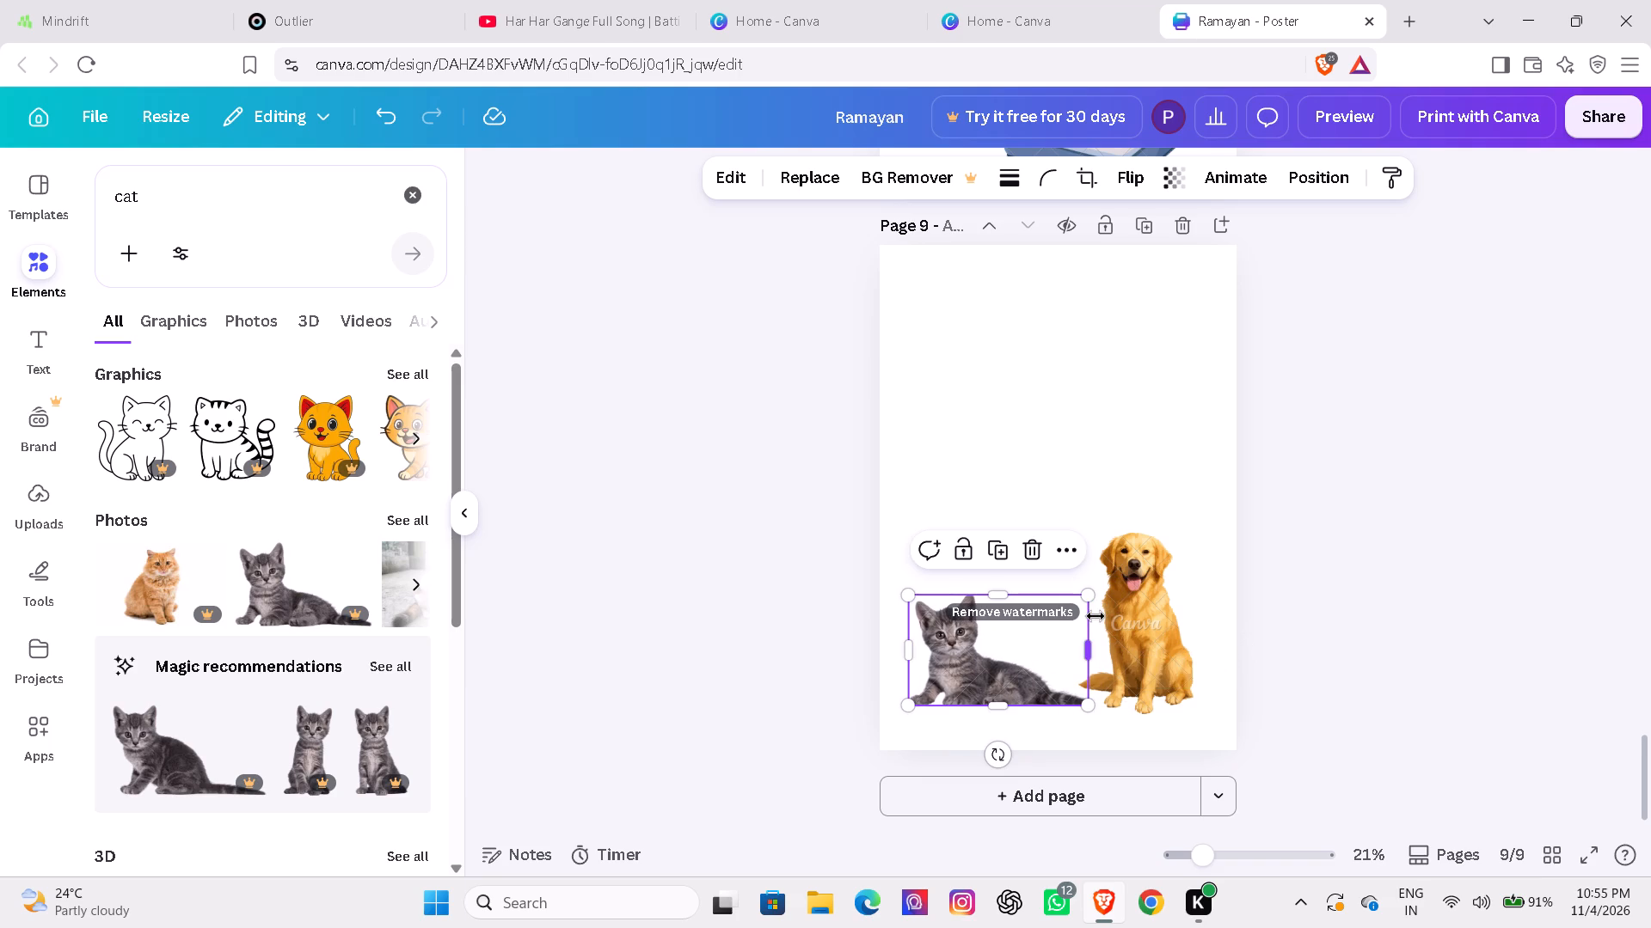
Move the kitten slightly closer to the dog so its tail reaches the dog's side.
left_click_drag(996, 646, 1018, 640)
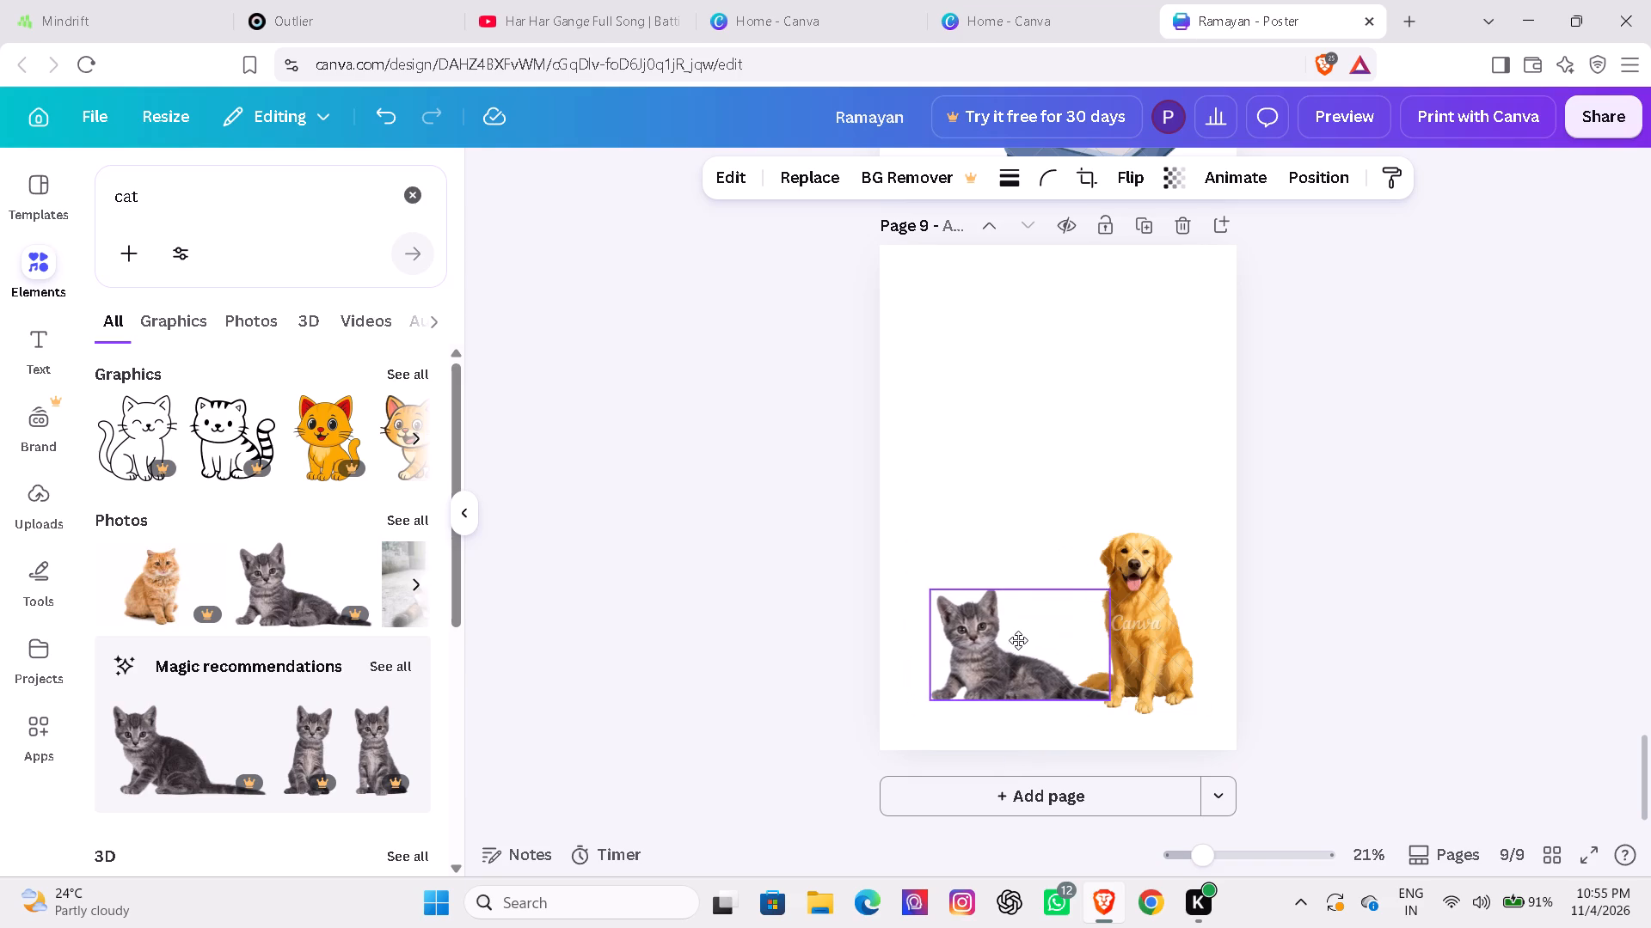
left_click_drag(1018, 640, 1015, 644)
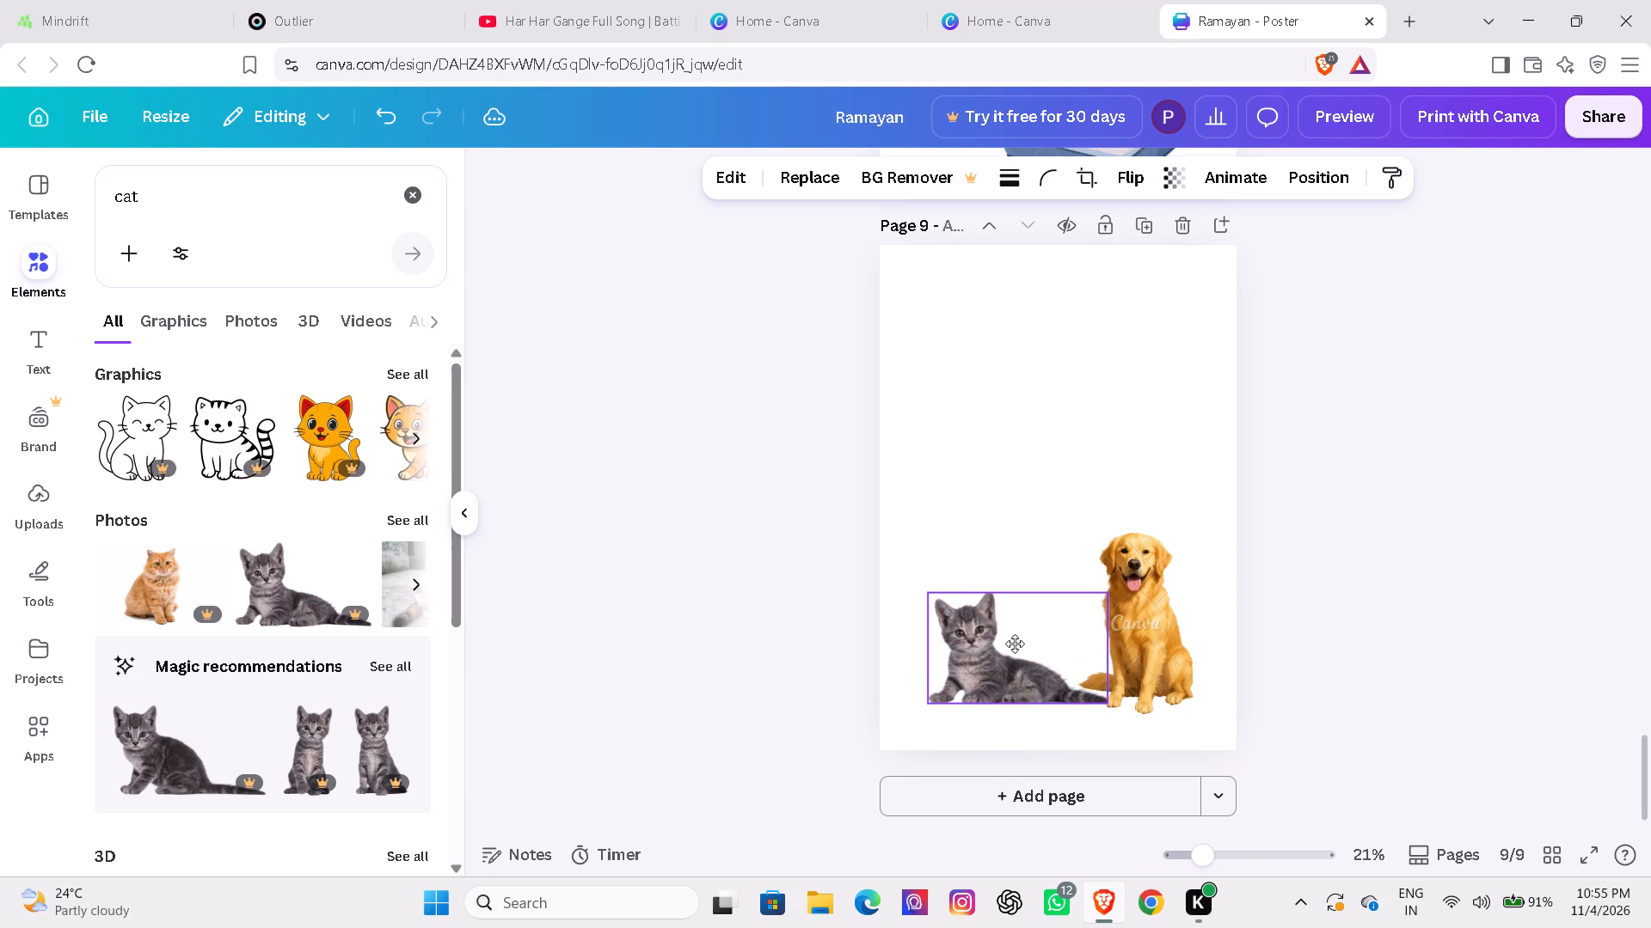
left_click_drag(1015, 644, 1015, 644)
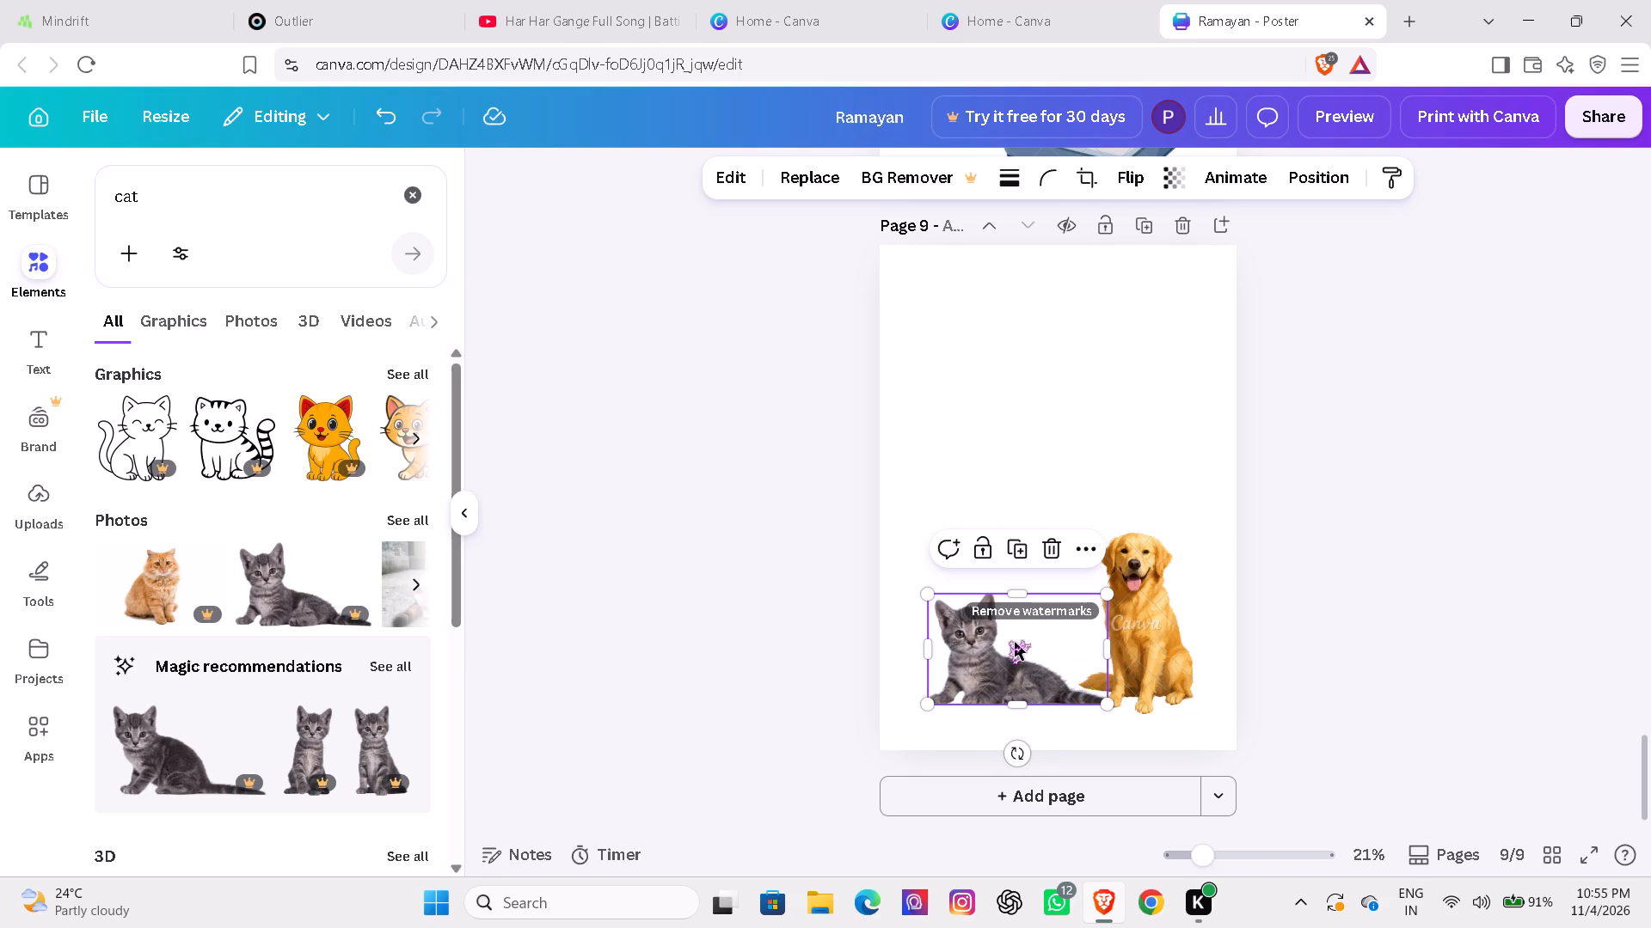
left_click(1015, 639)
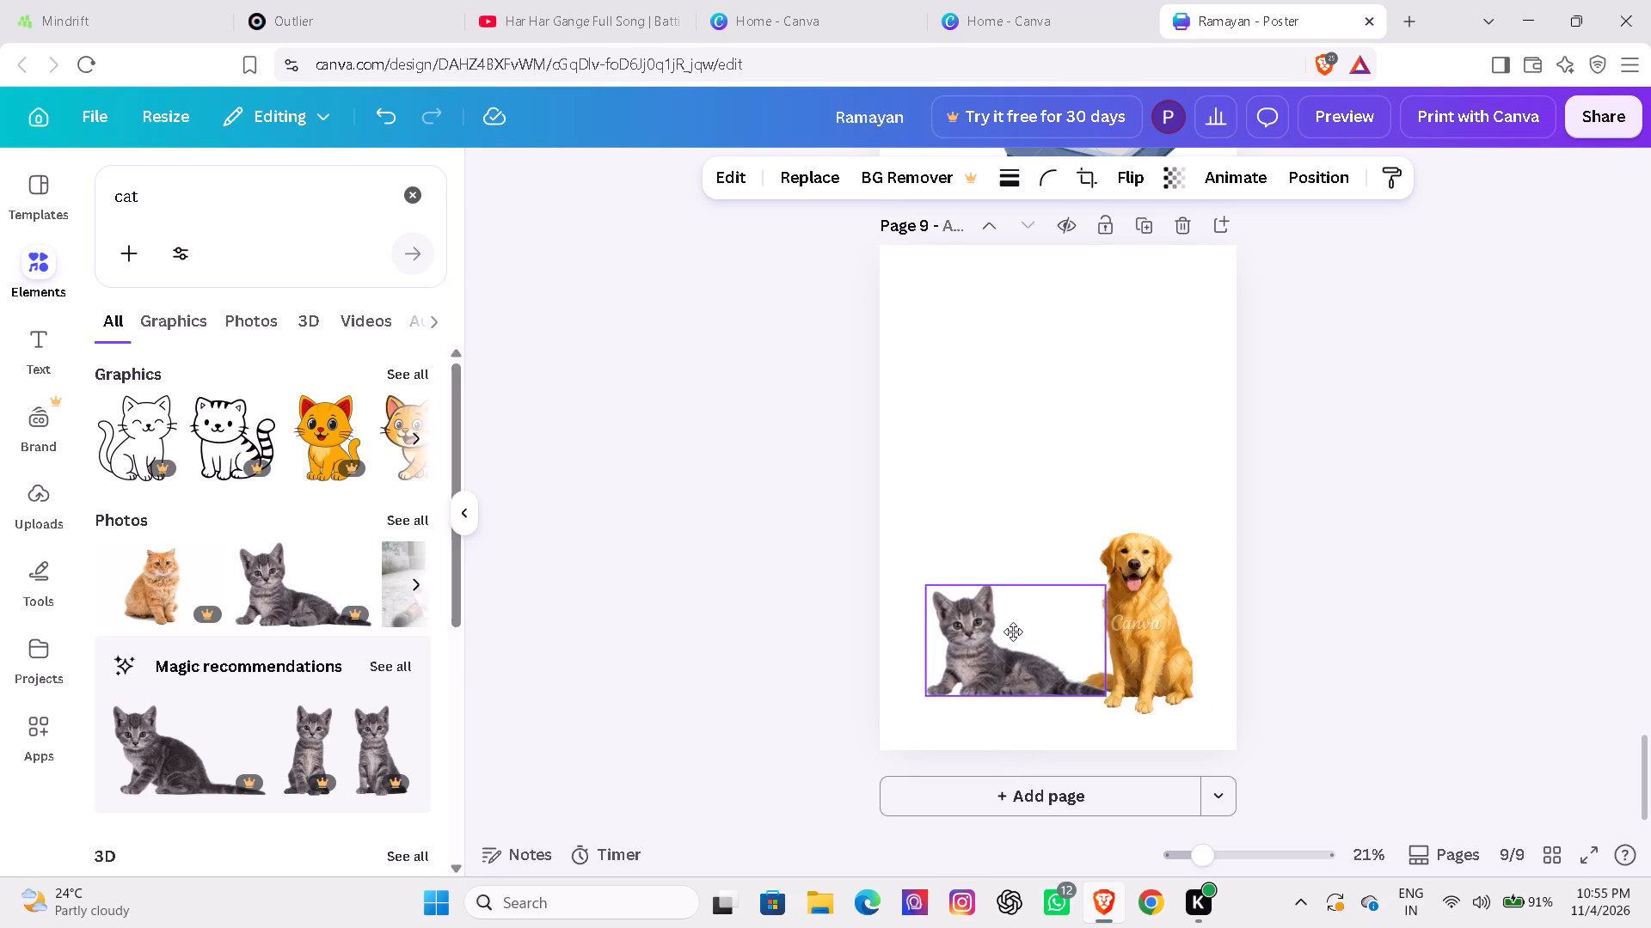
left_click(1328, 622)
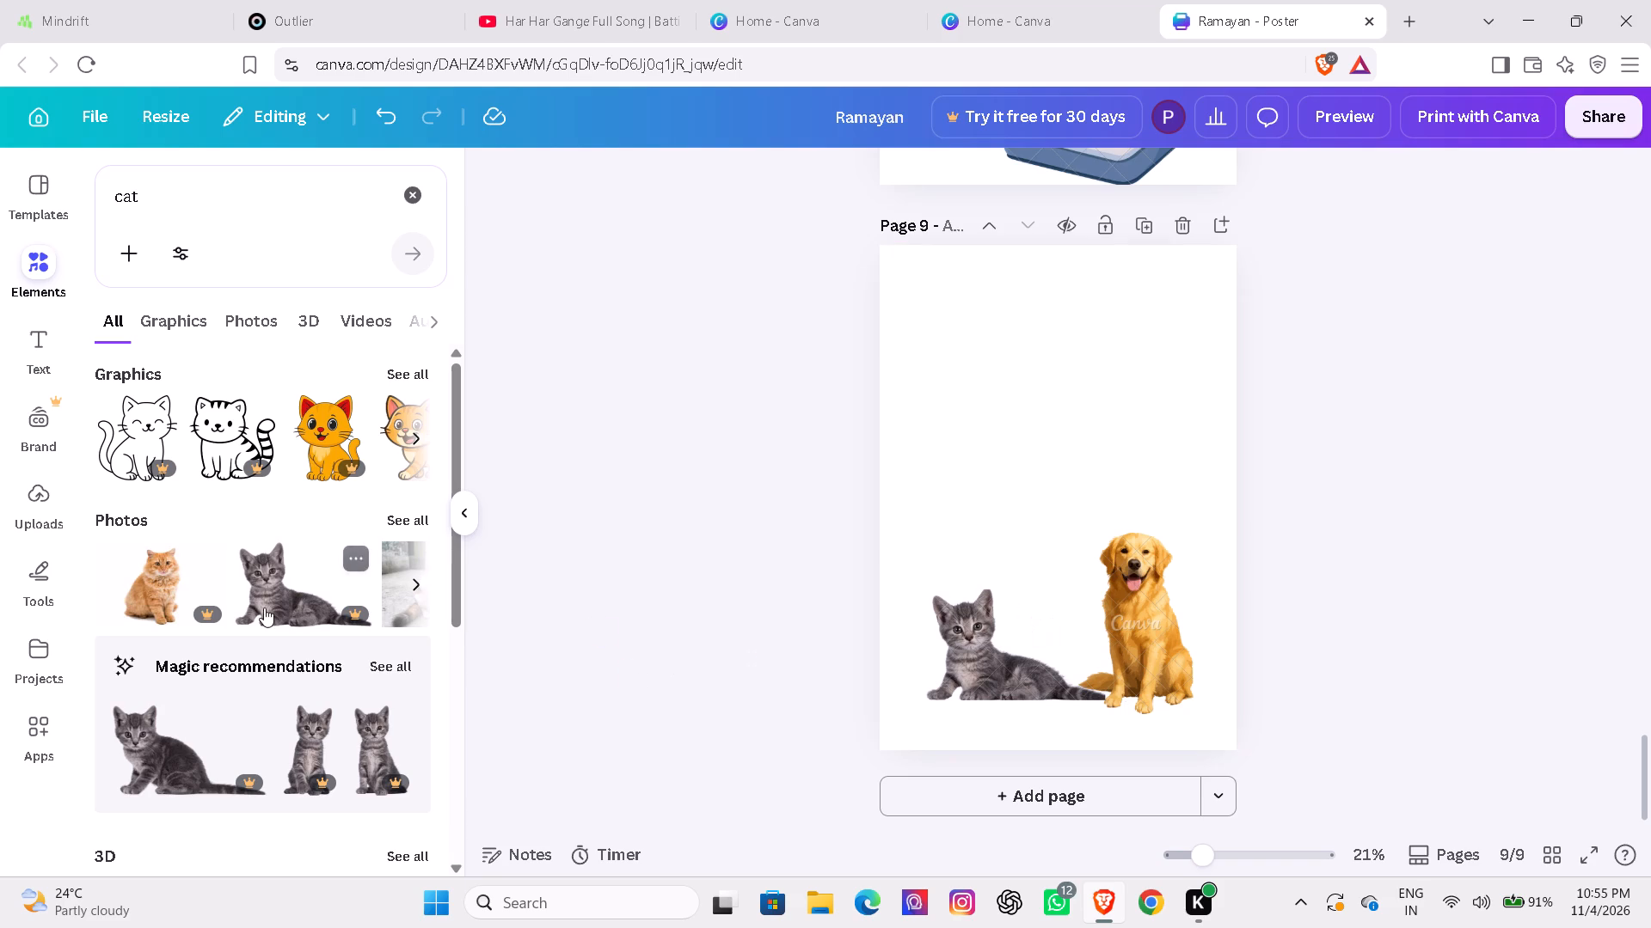
Search the elements library for "parrot" and add the flying green parrot graphic to page 9.
left_click(193, 198)
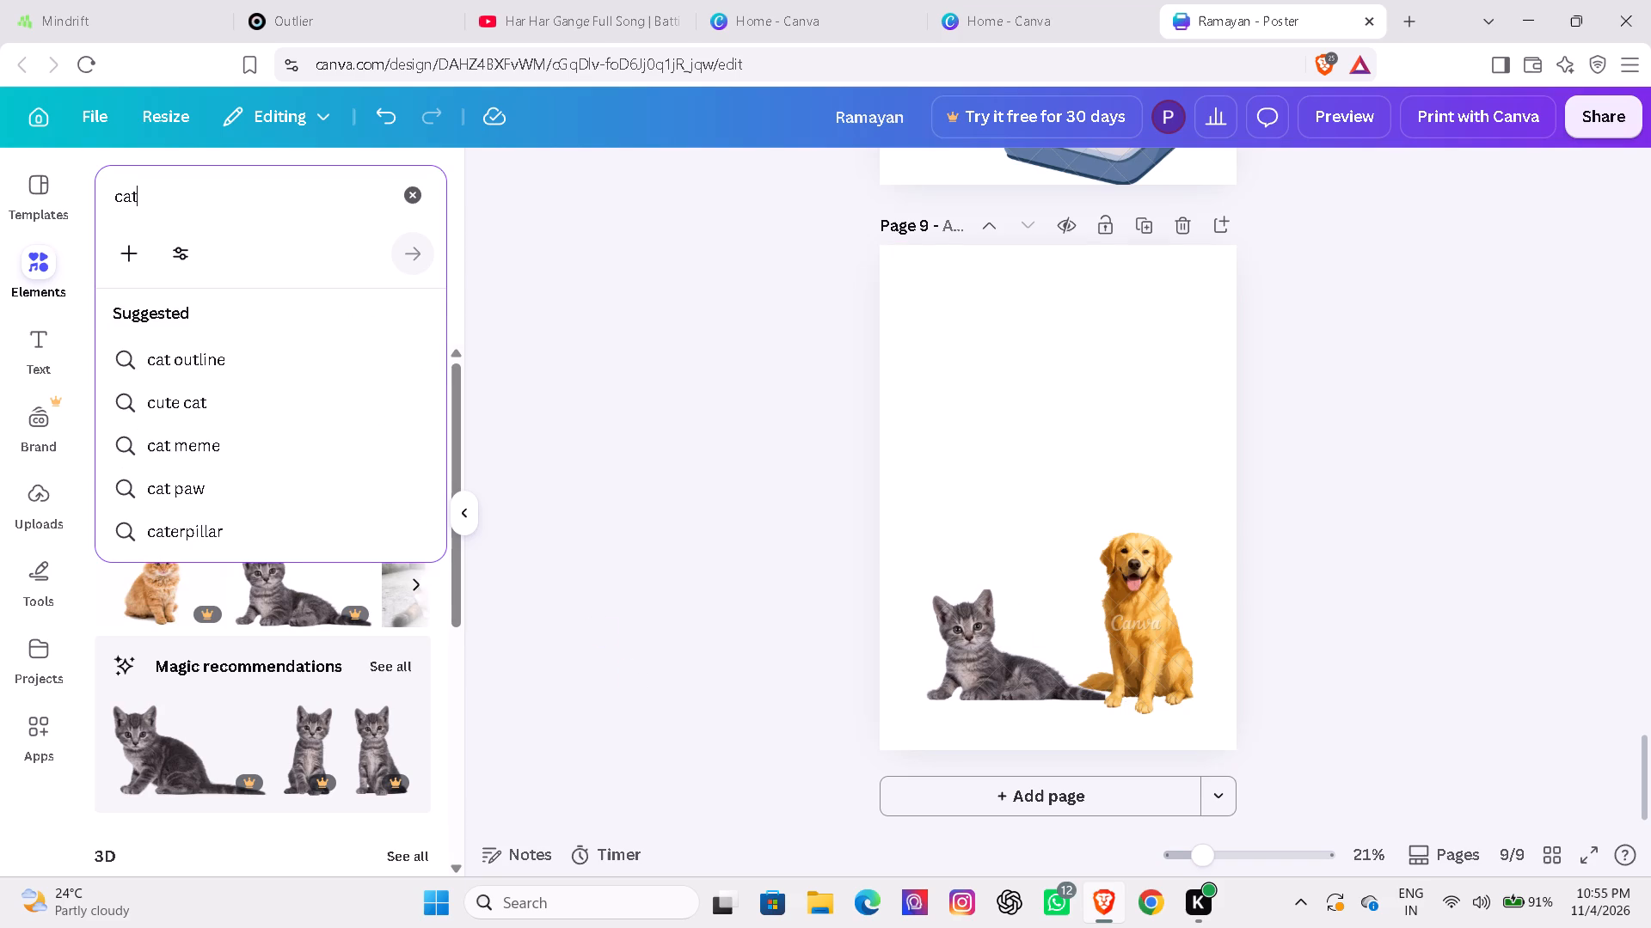
key("BackSpace")
key("BackSpace")
key("BackSpace")
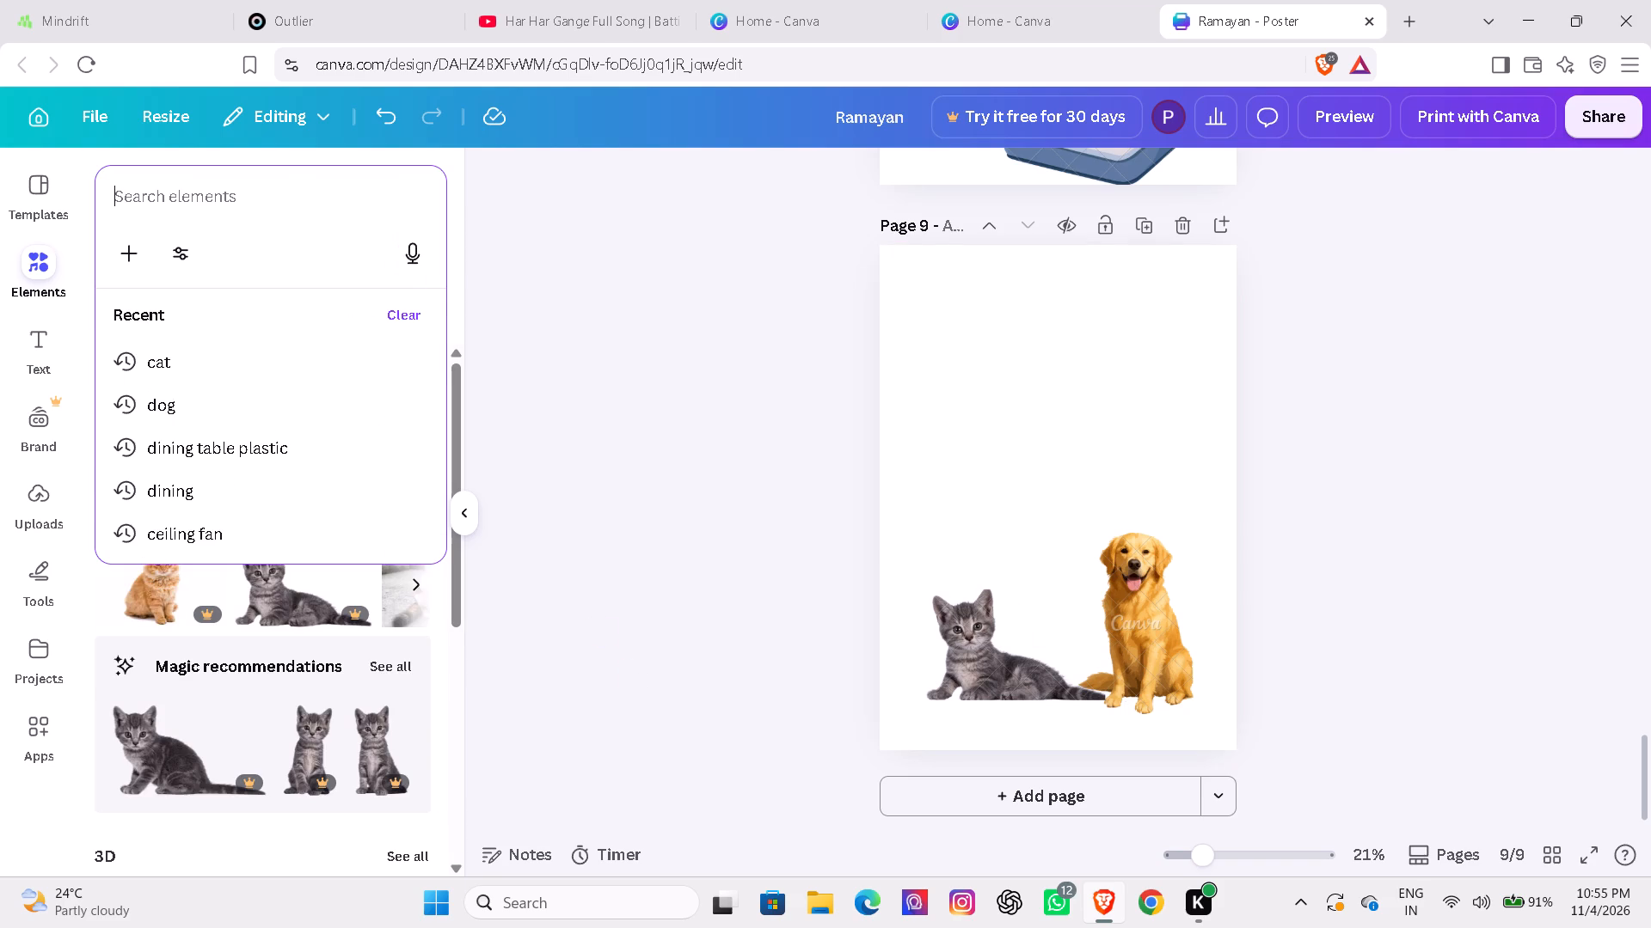
type("parro")
key("t")
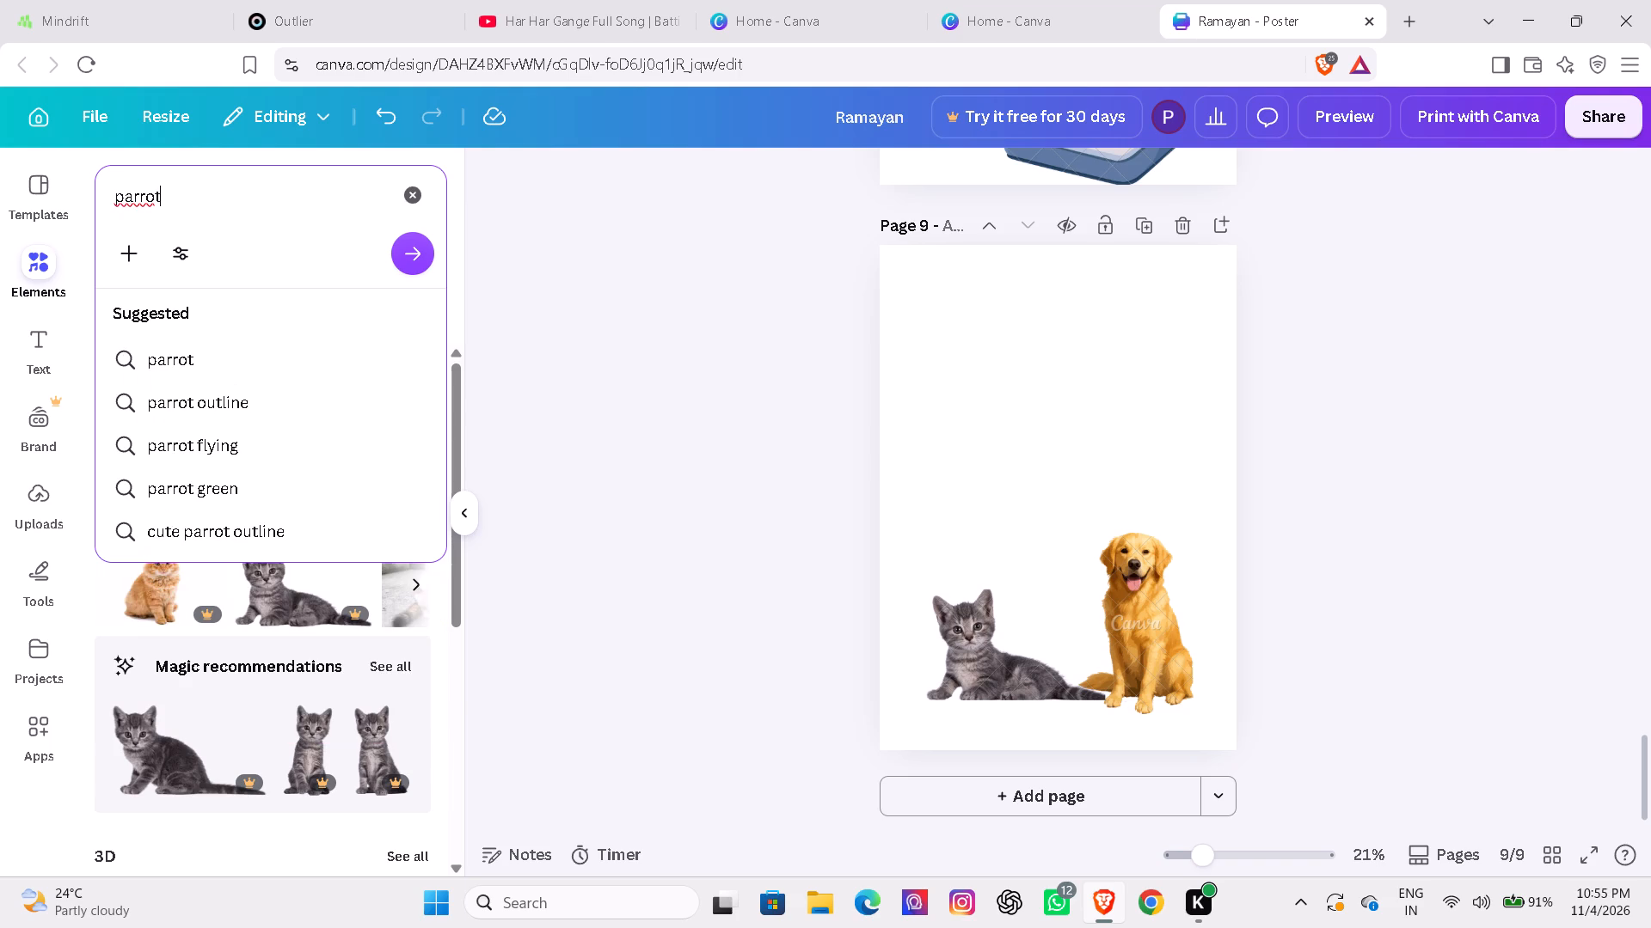
key("Return")
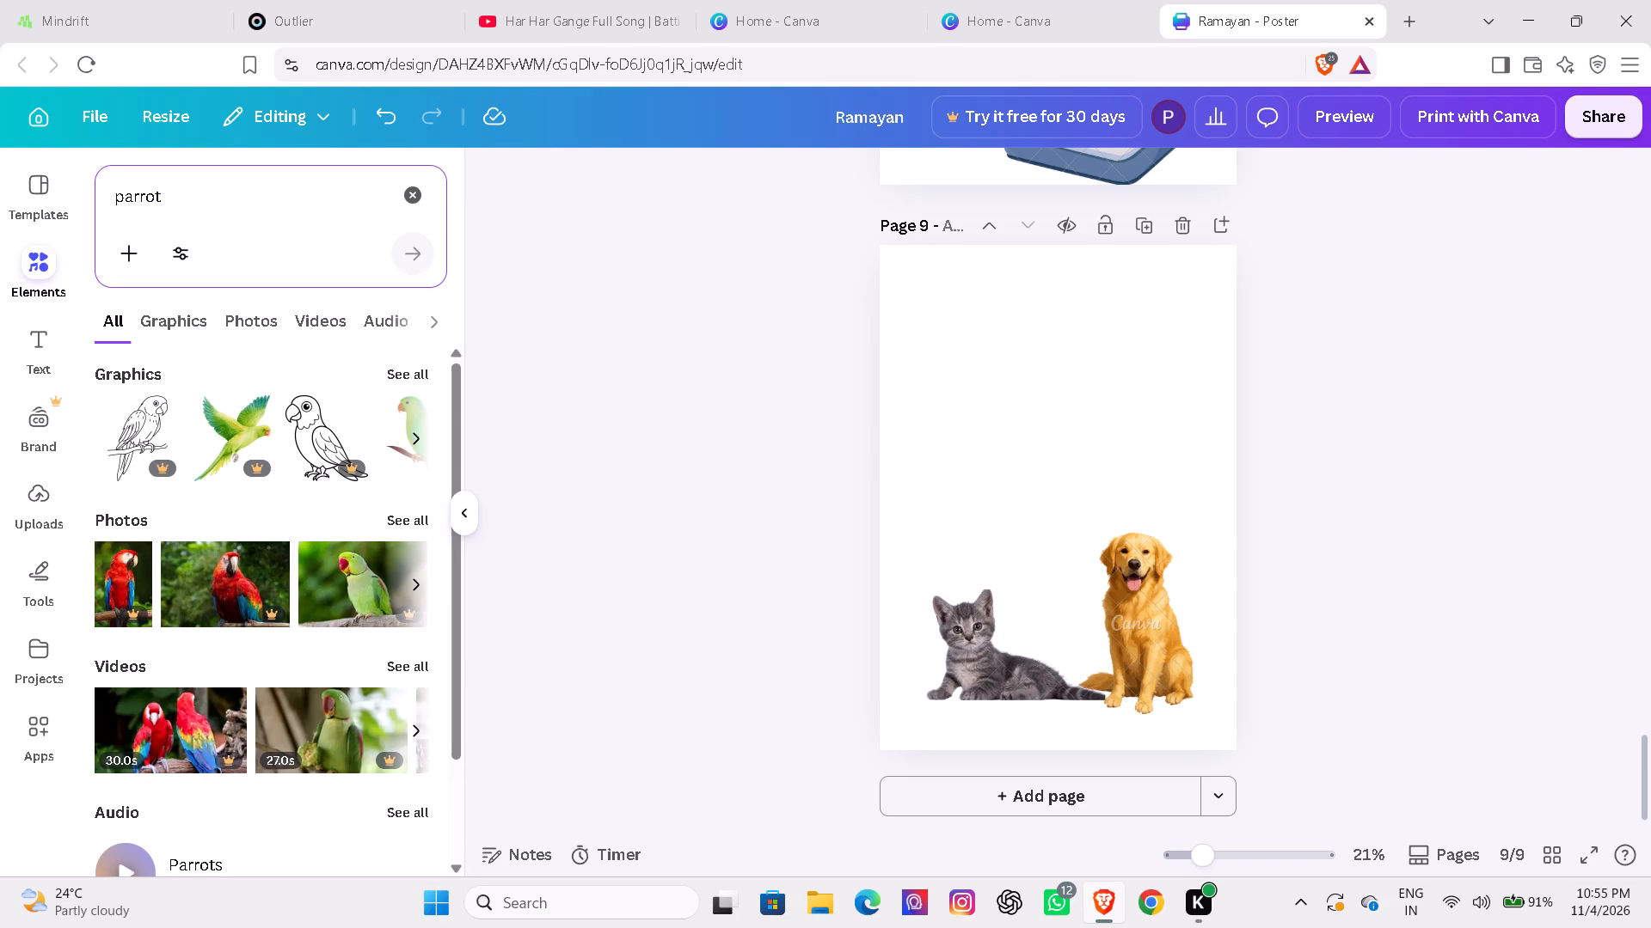
left_click(242, 407)
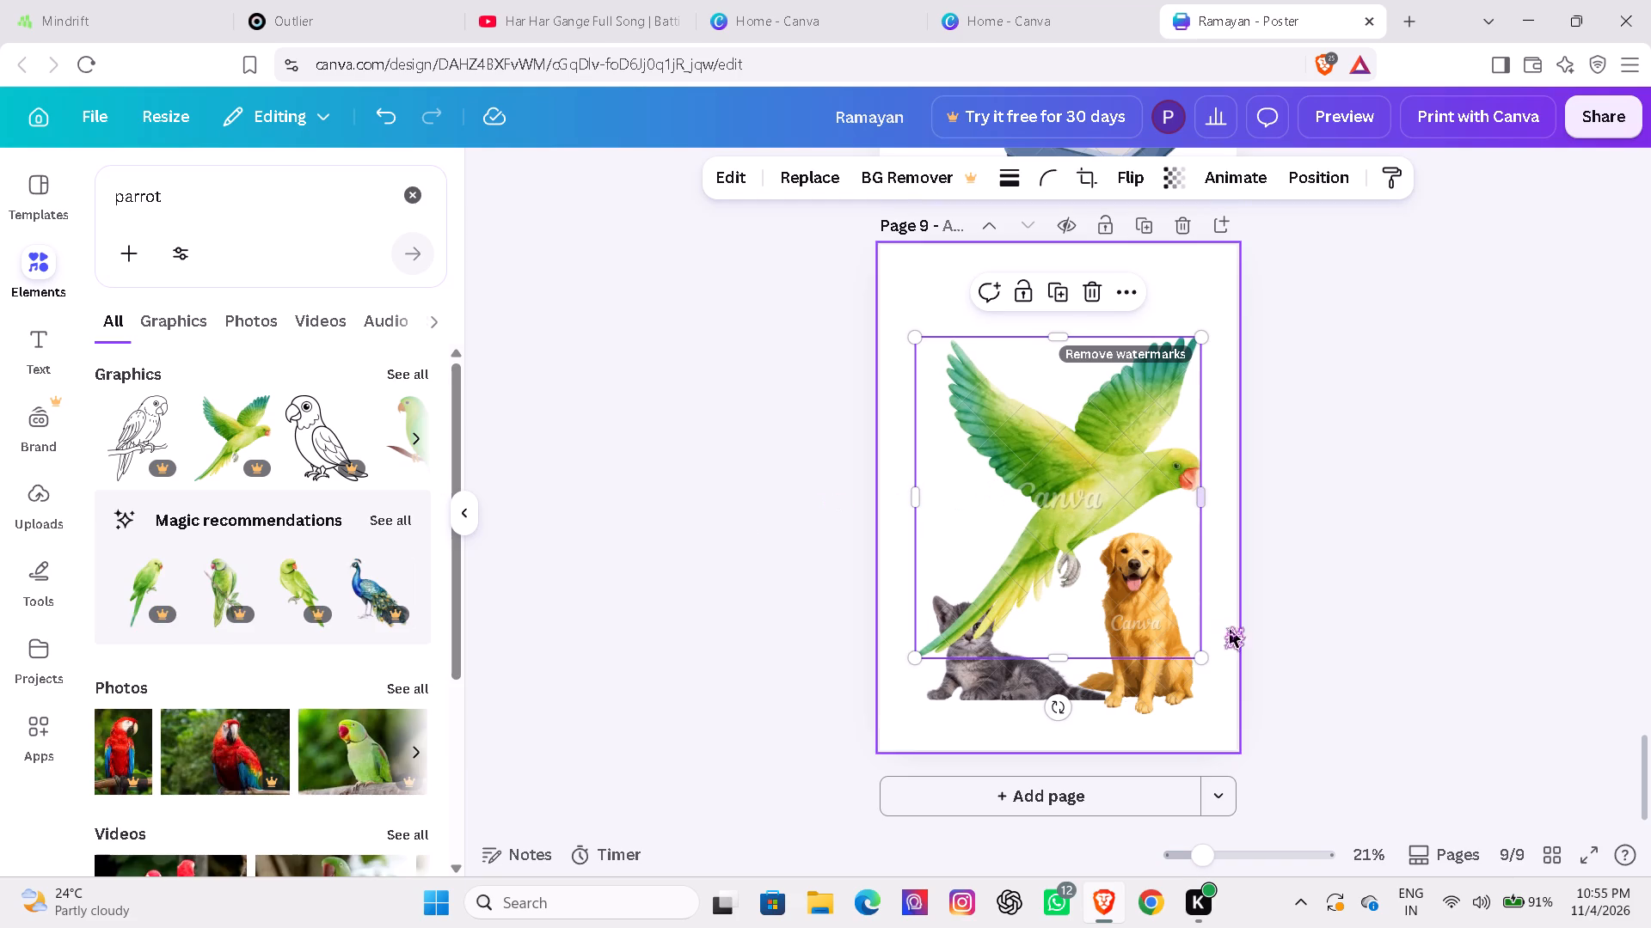
Shrink the parrot to about a third of the page's width and place it at the page's left edge, just above the kitten.
left_click_drag(1201, 656, 993, 585)
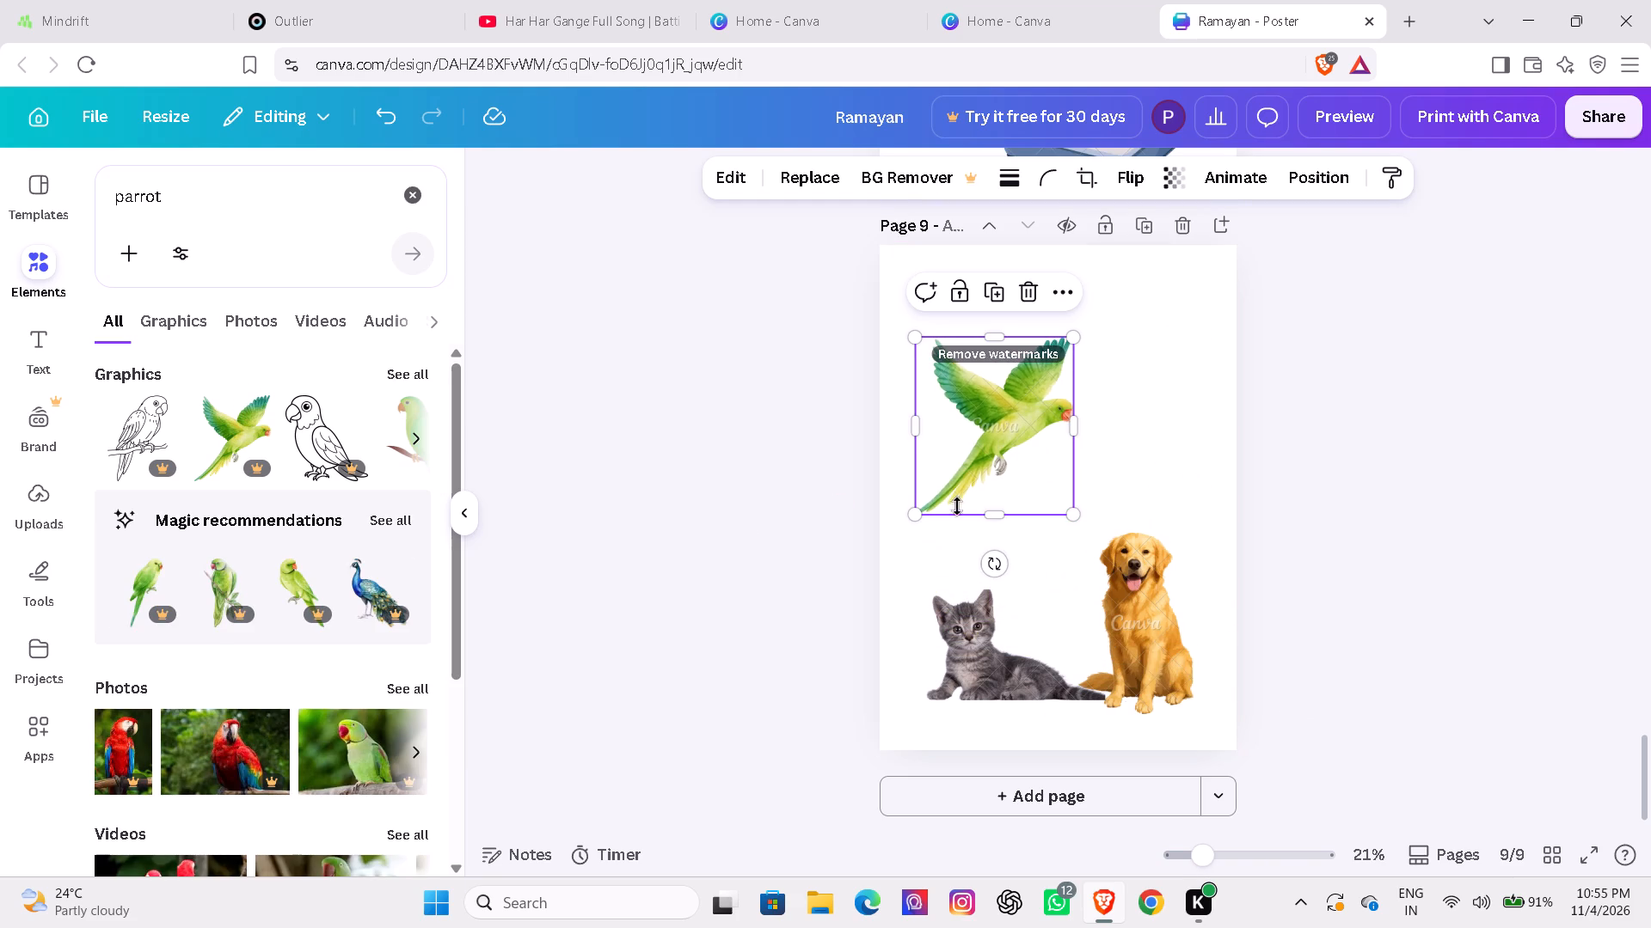
left_click_drag(946, 469, 887, 580)
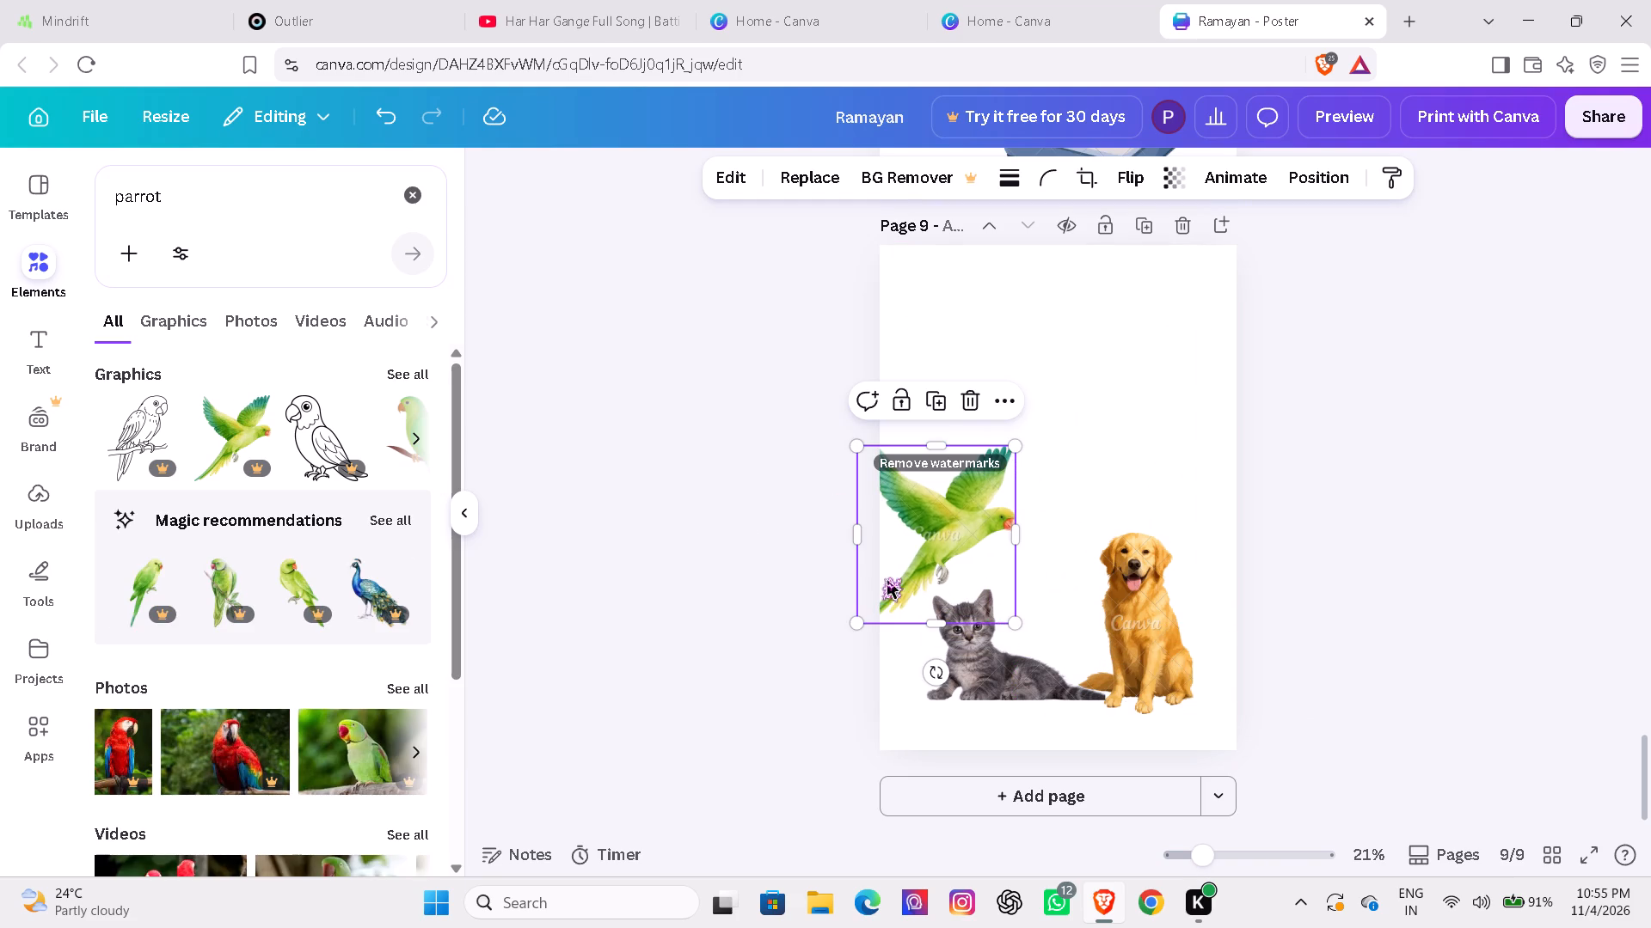
left_click_drag(1011, 624, 981, 602)
left_click_drag(906, 516, 927, 554)
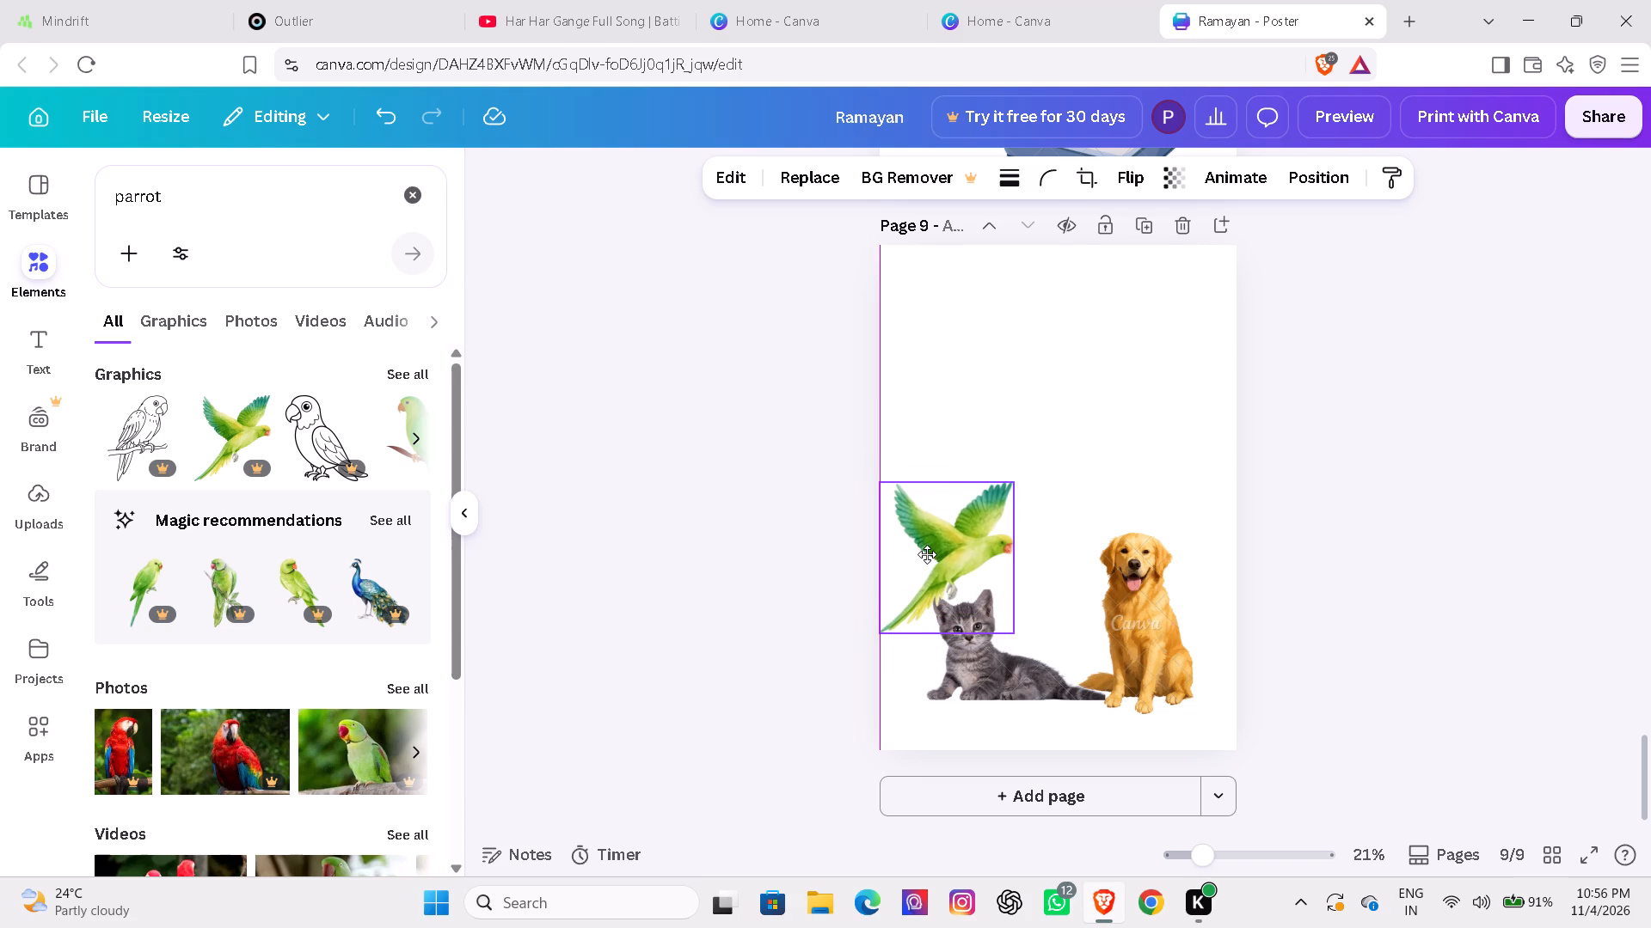
left_click_drag(927, 554, 918, 545)
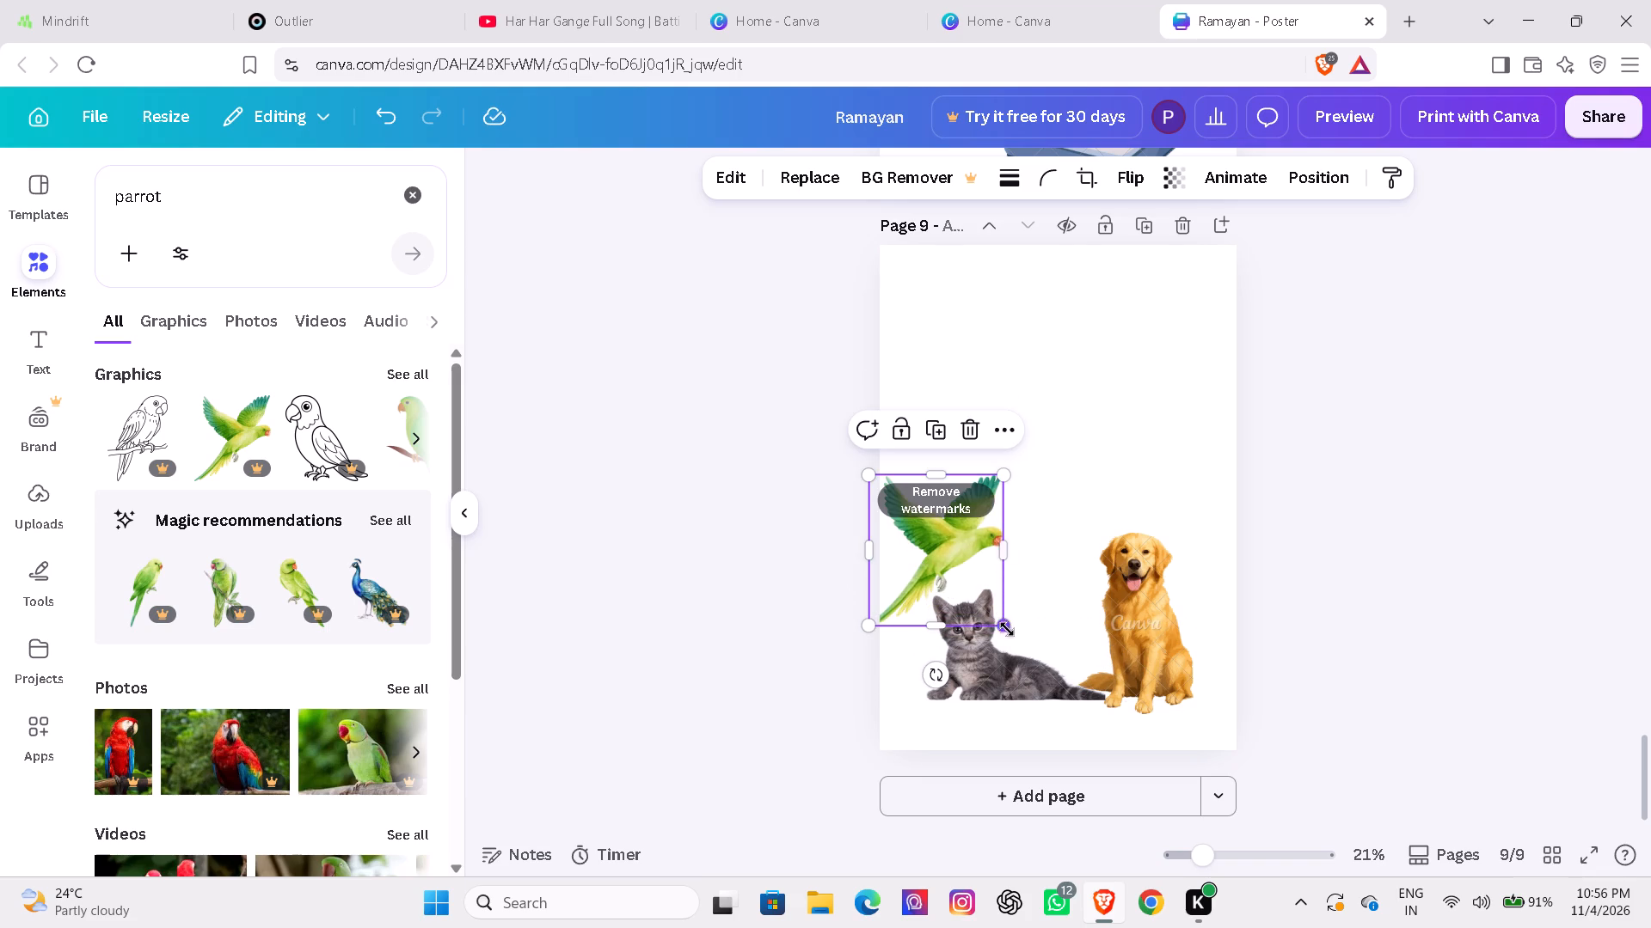
left_click_drag(1008, 632, 996, 609)
left_click_drag(941, 549, 941, 564)
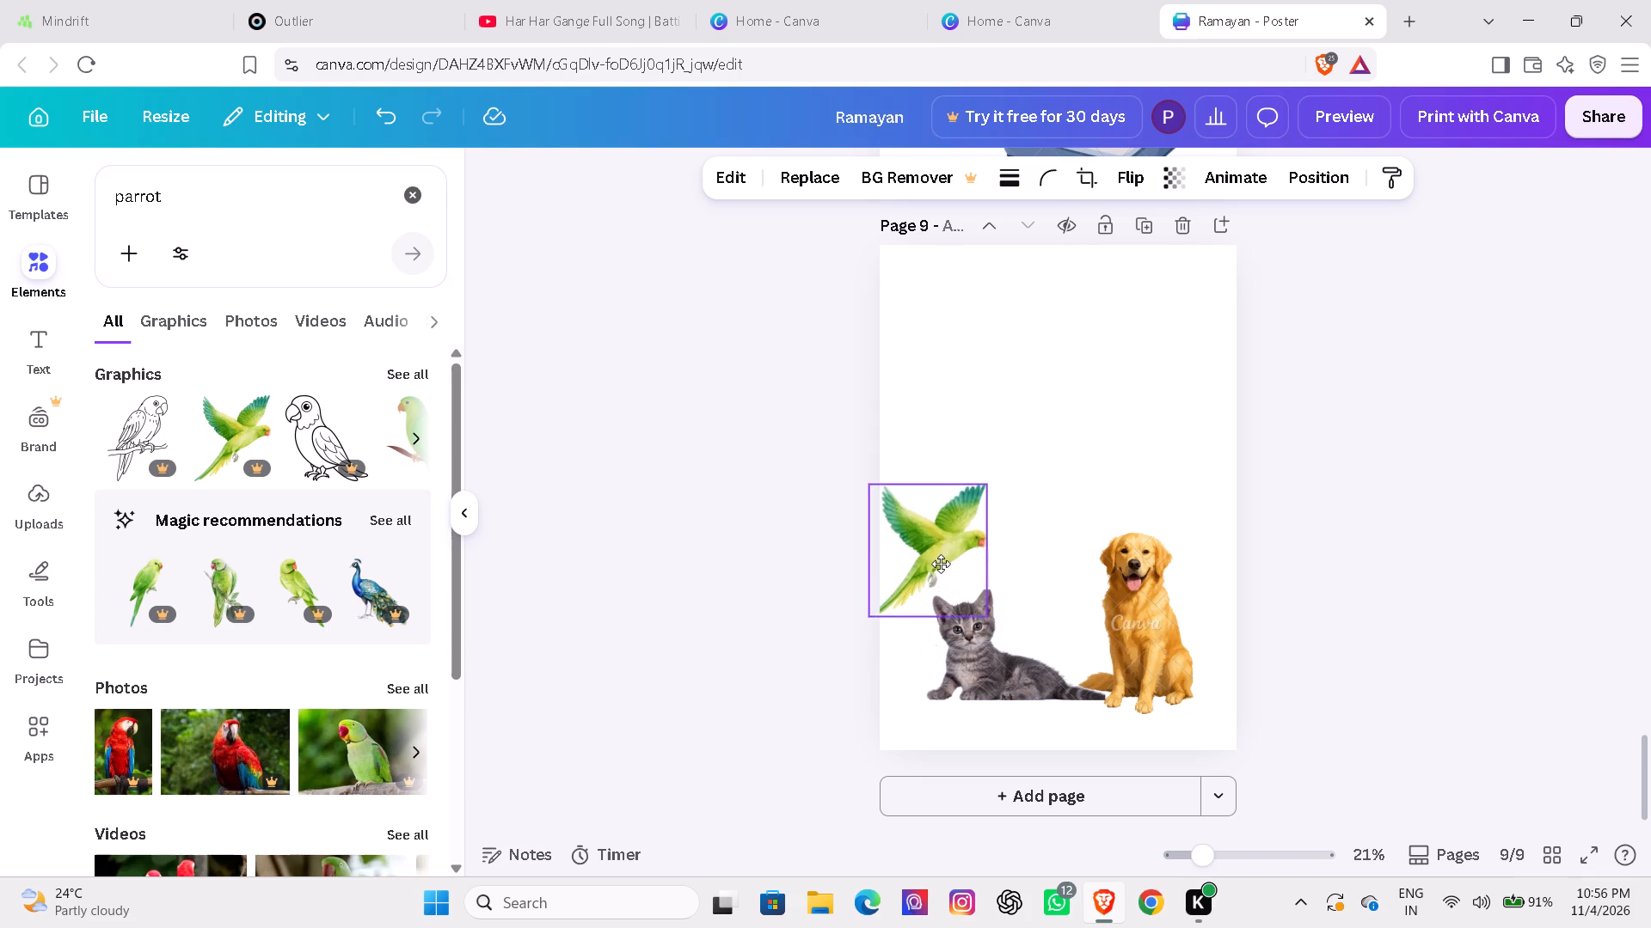
left_click_drag(941, 564, 932, 570)
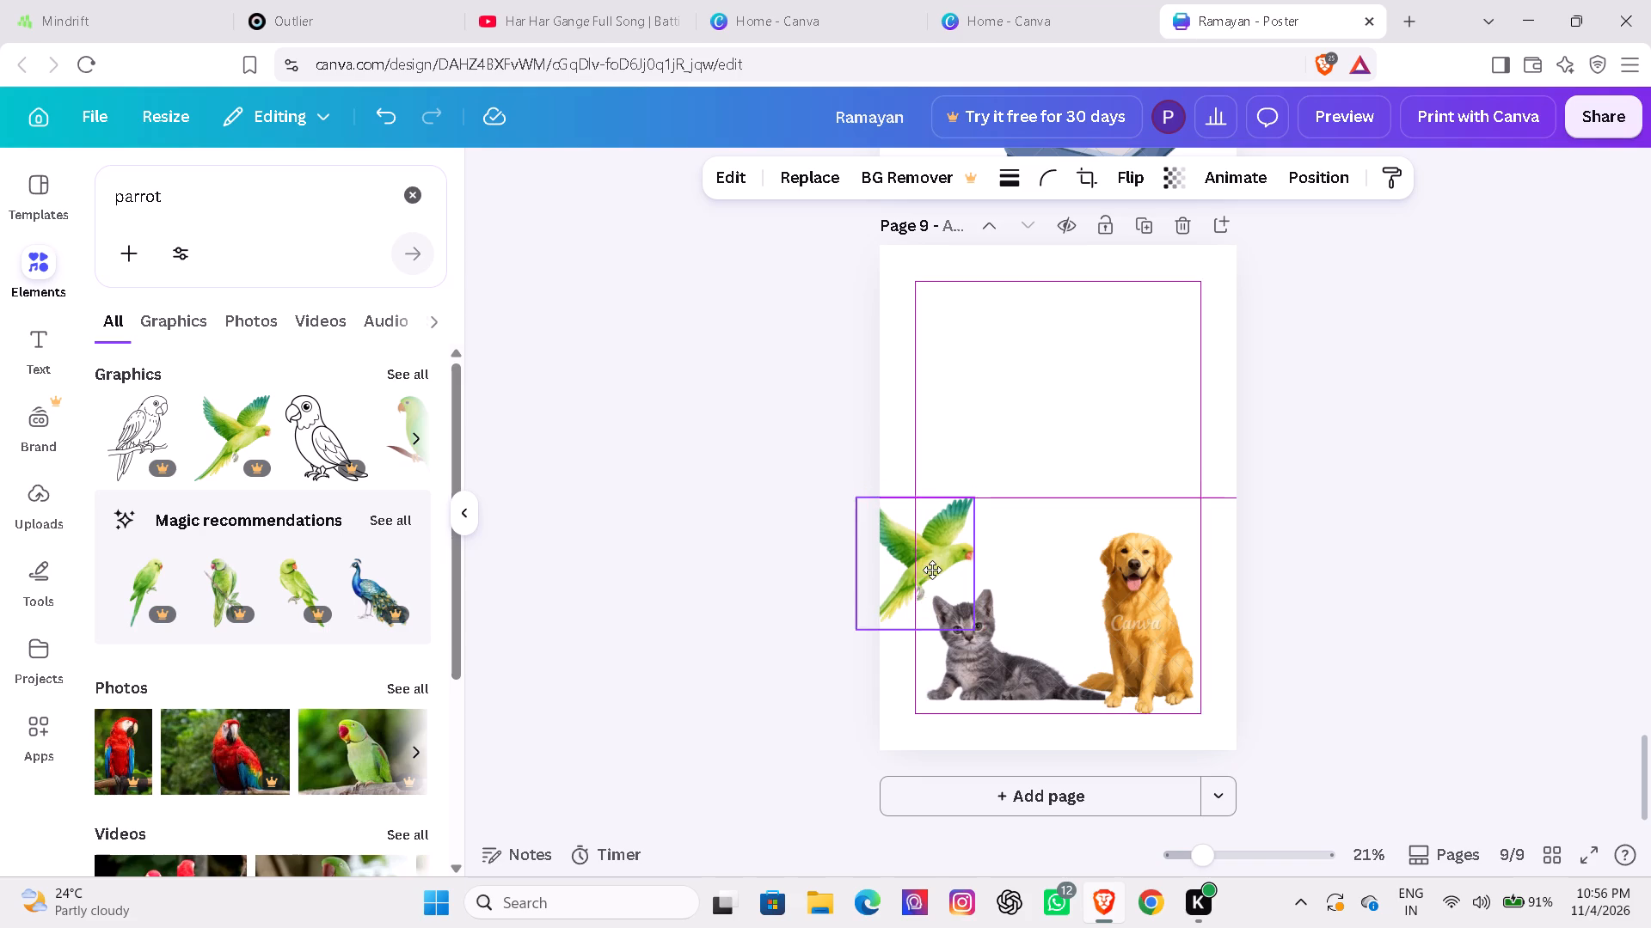
left_click_drag(932, 570, 945, 566)
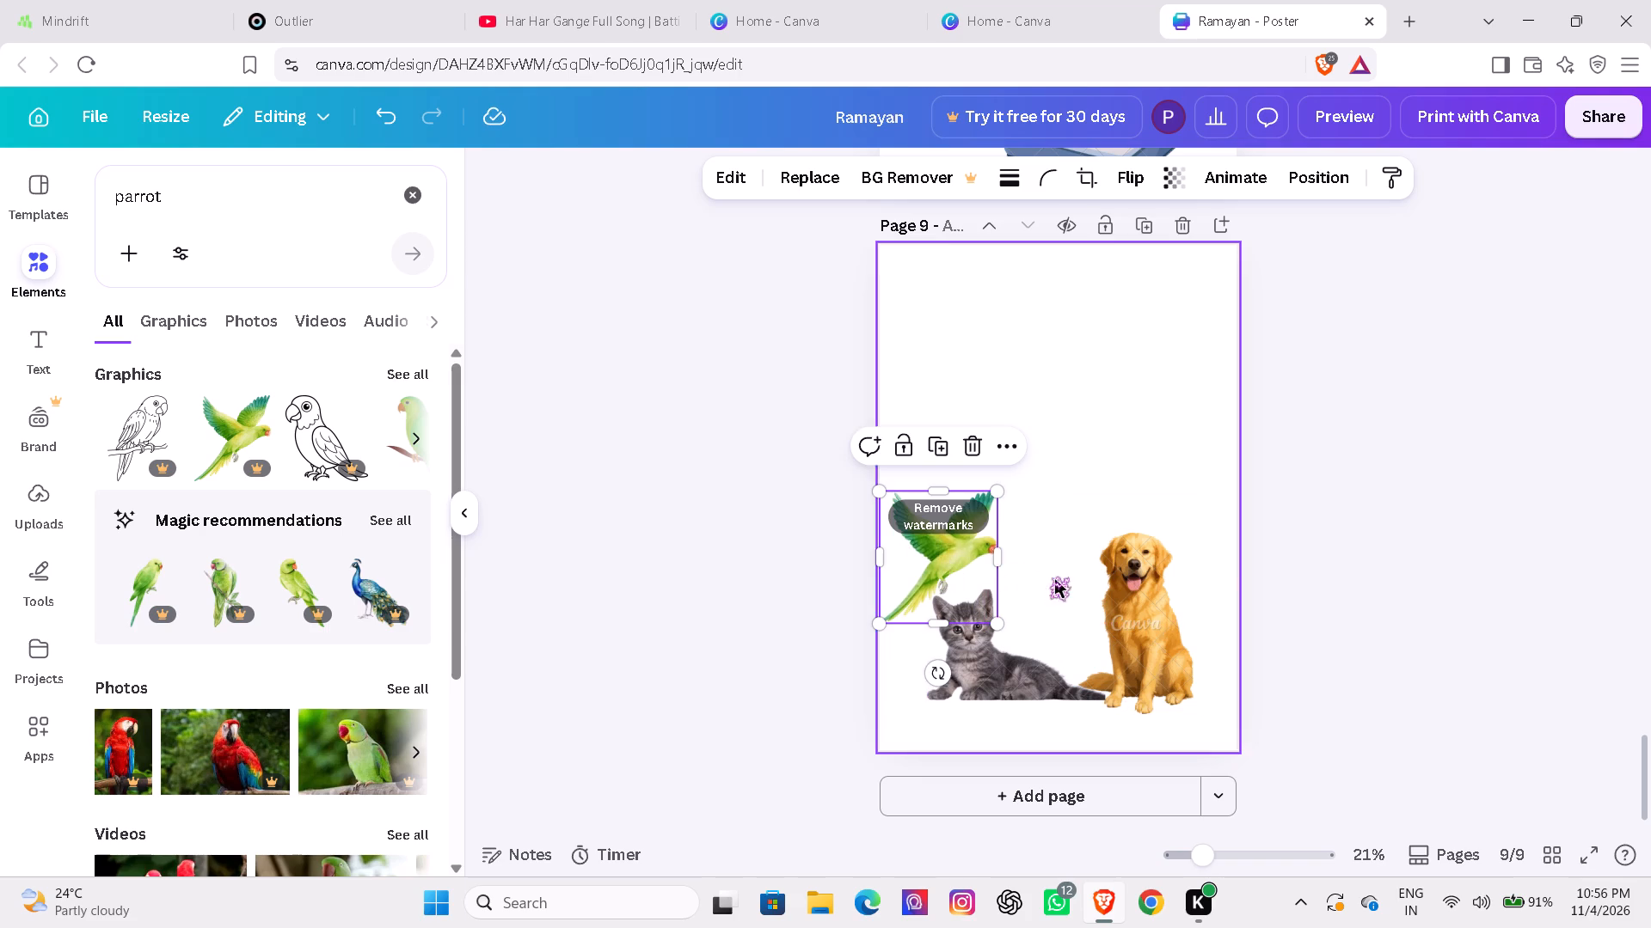
left_click(1052, 577)
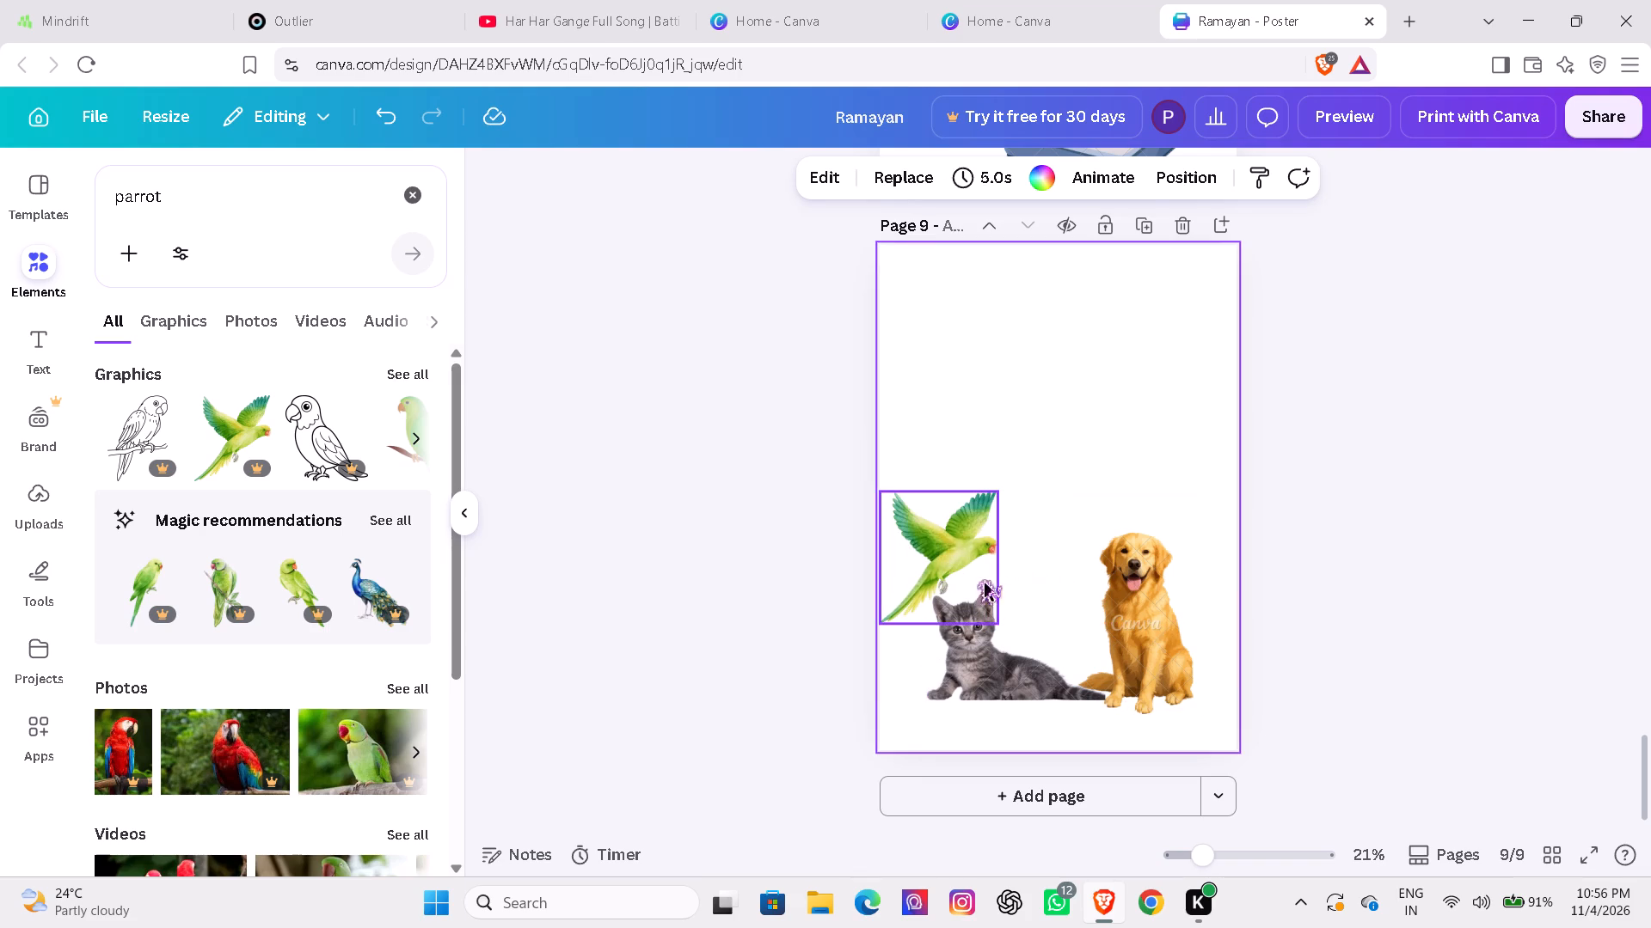
Nudge the kitten slightly up and to the left, beneath the parrot.
left_click(984, 636)
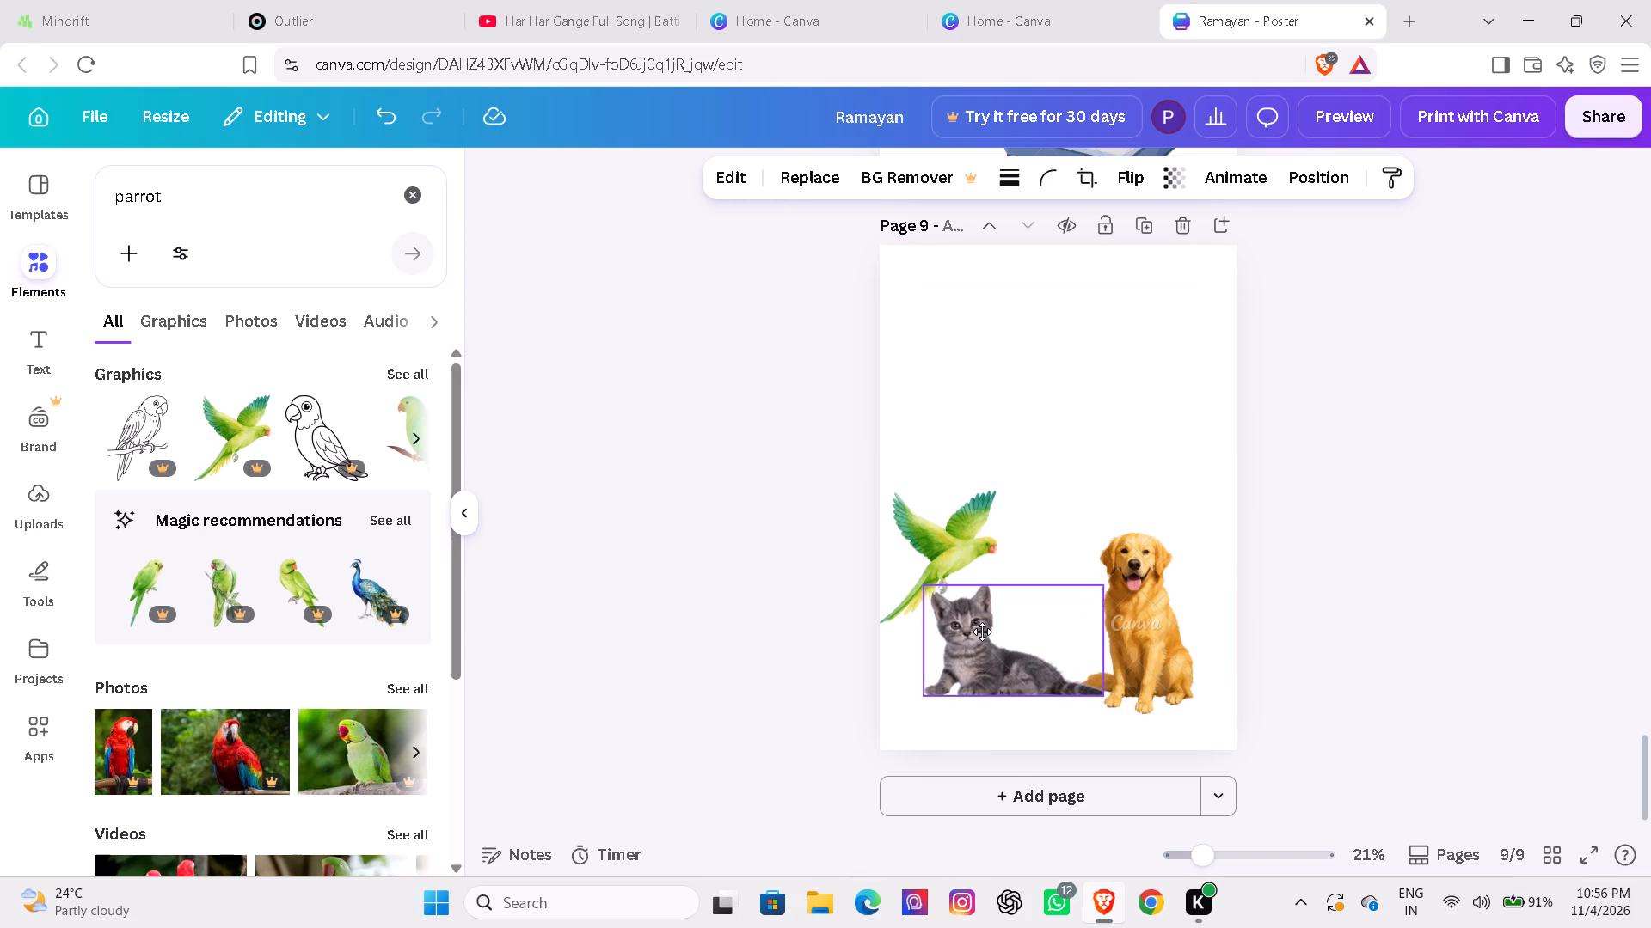
left_click(1186, 458)
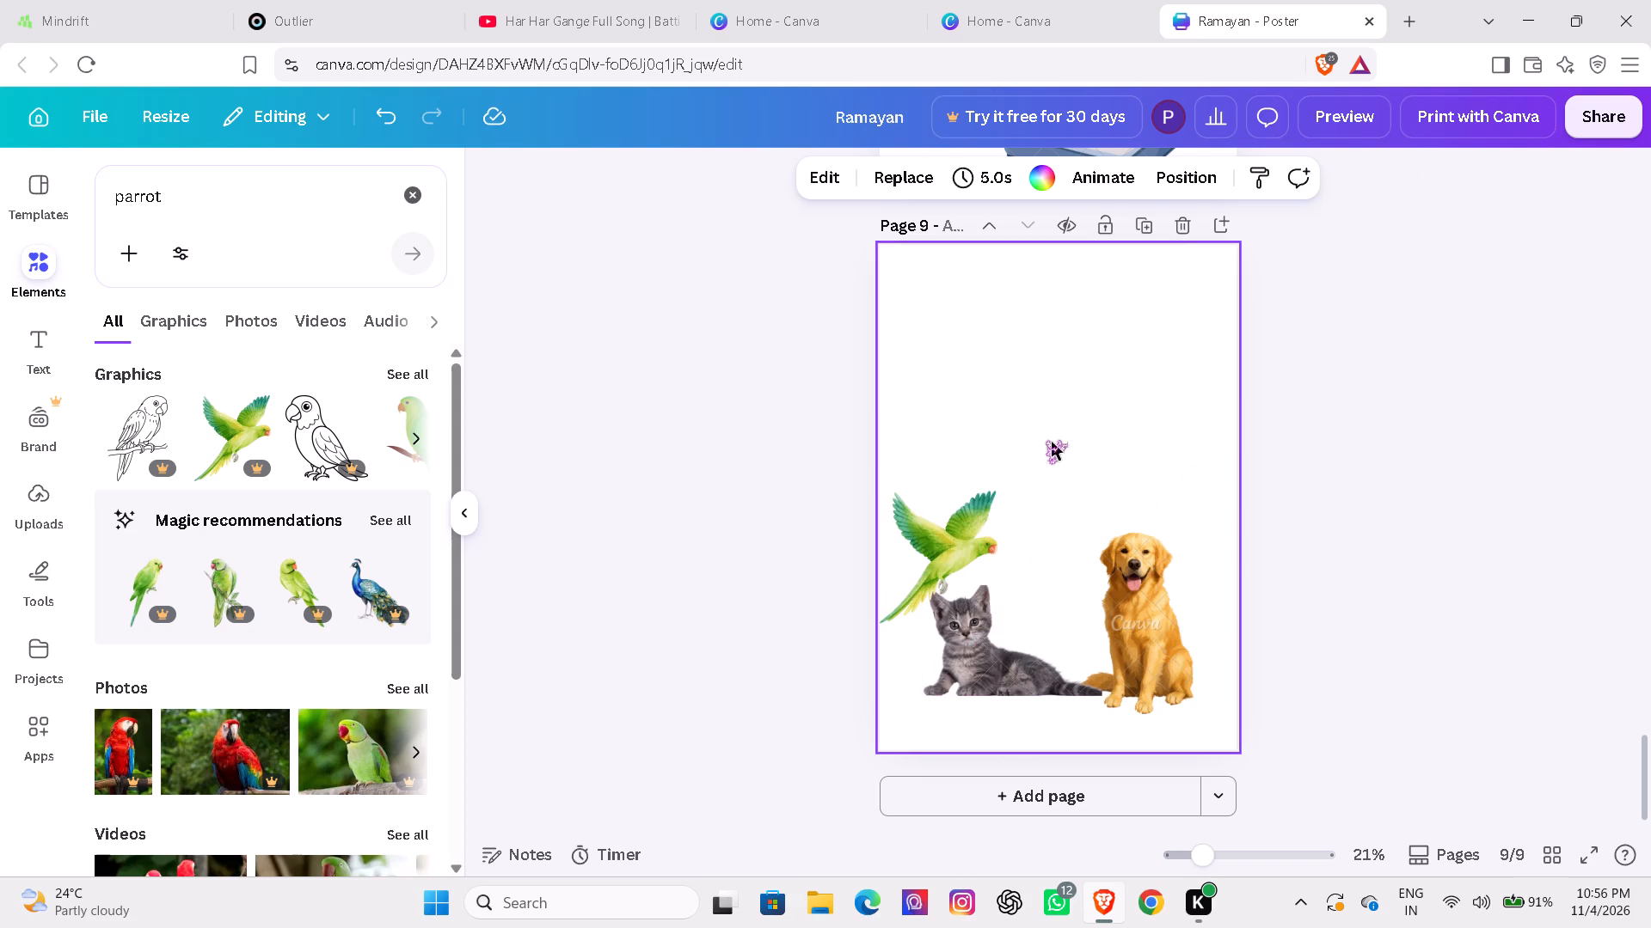
Add a text box to page 9 and move it into the empty area above the animals.
left_click(28, 355)
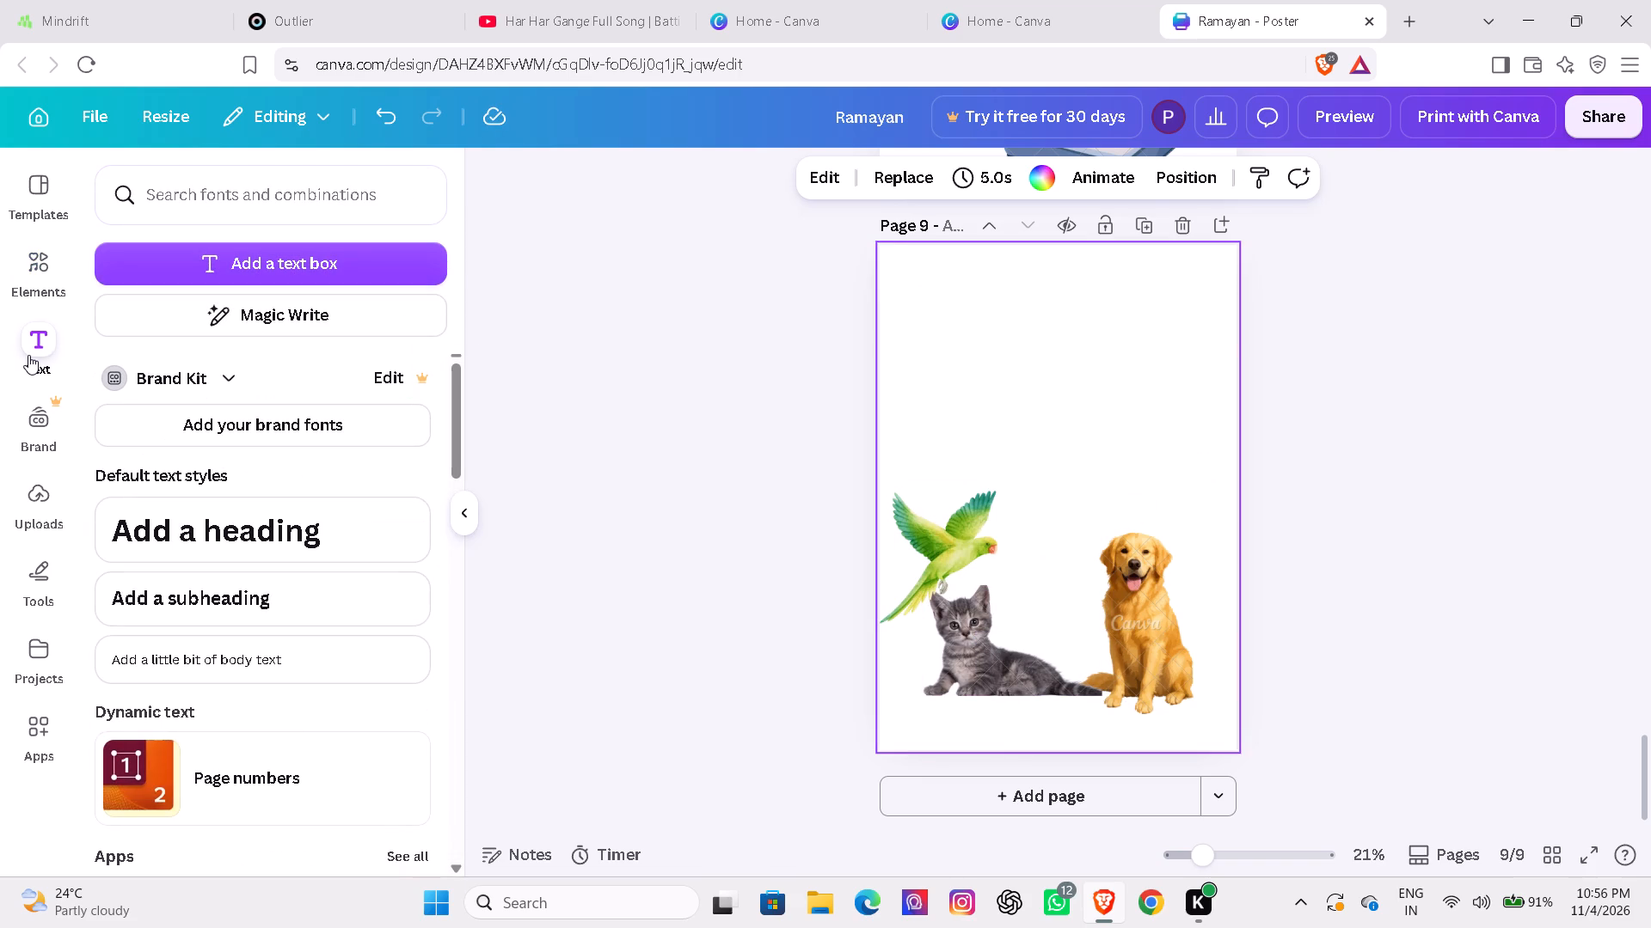
left_click(147, 261)
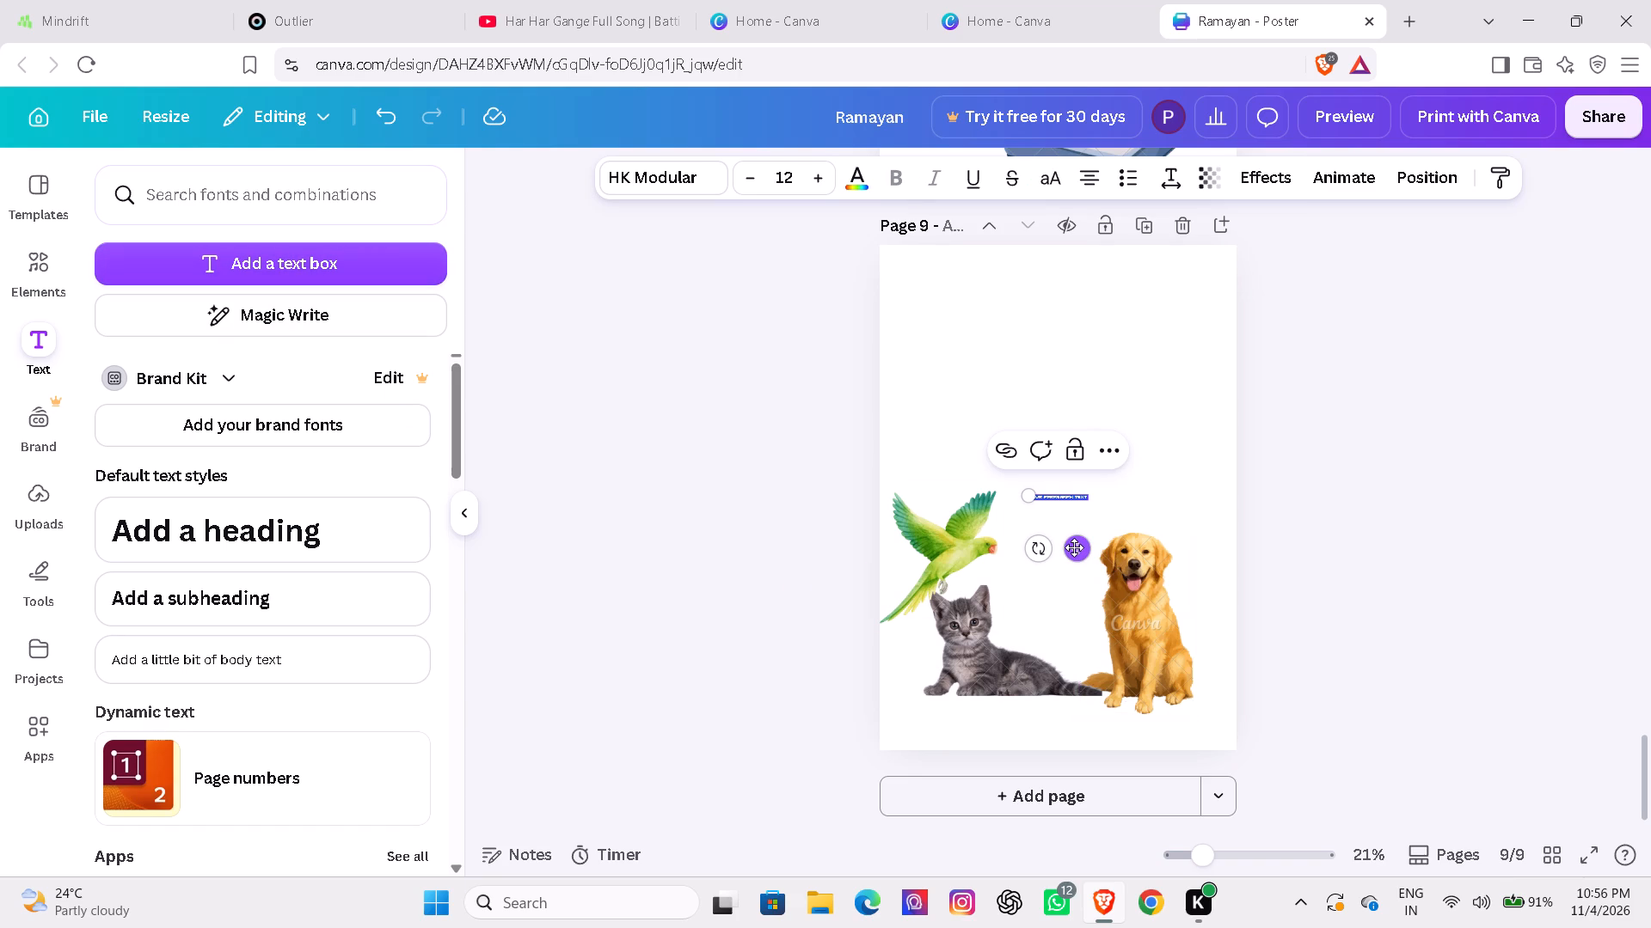
left_click_drag(1074, 547, 1074, 516)
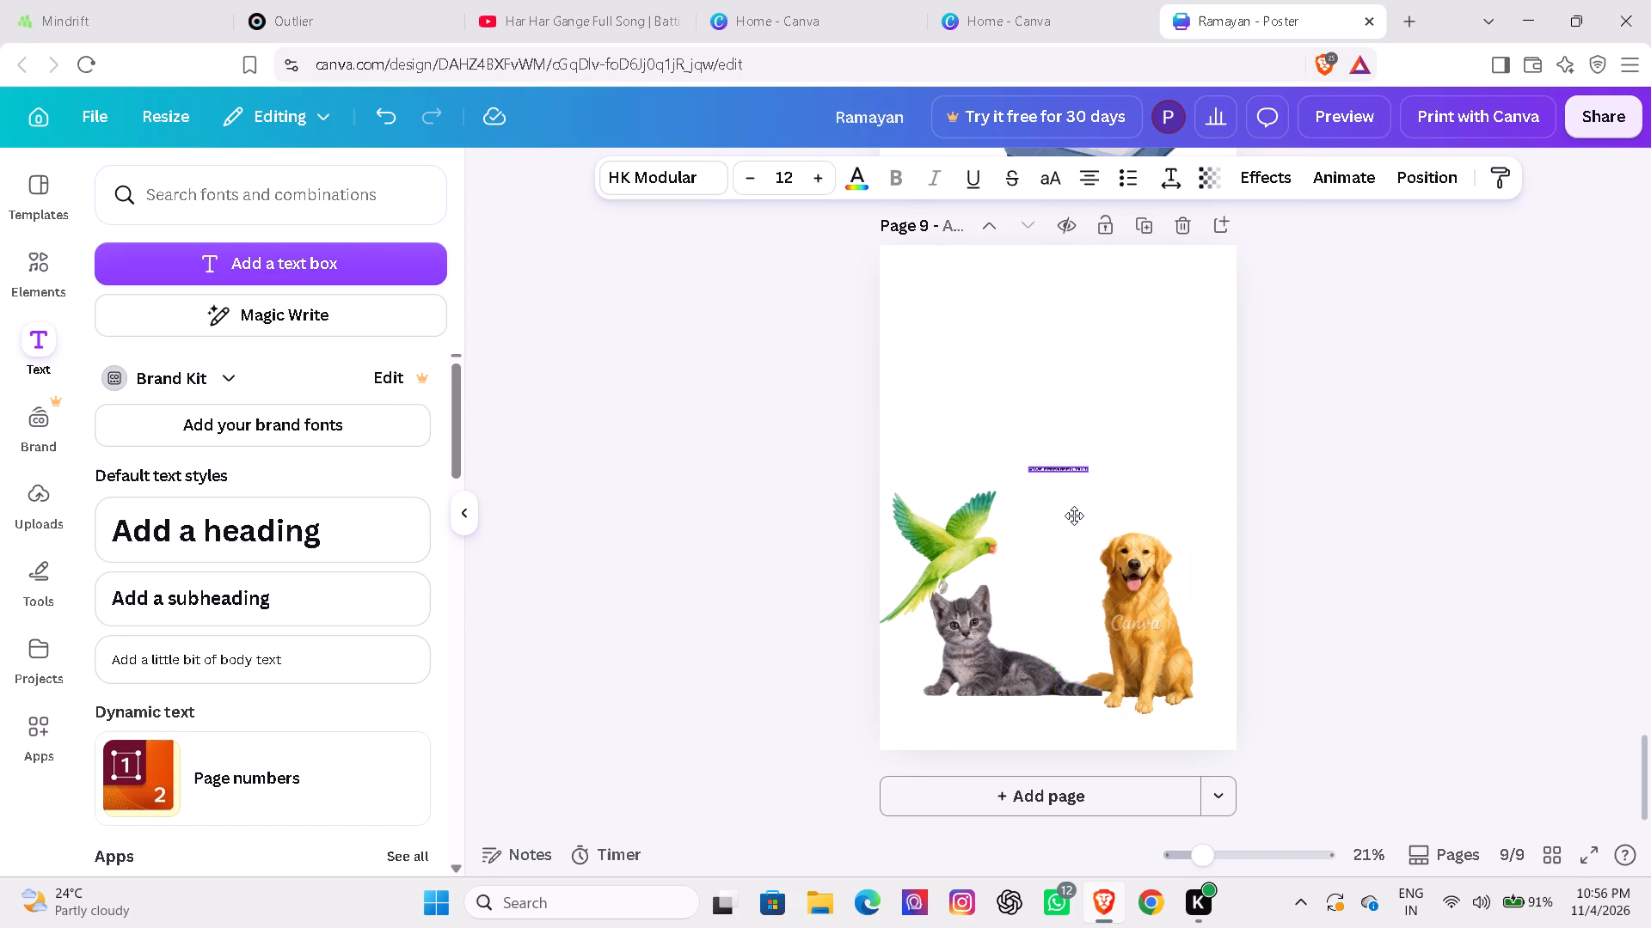
left_click_drag(1074, 516, 1074, 482)
left_click_drag(1075, 484, 1094, 438)
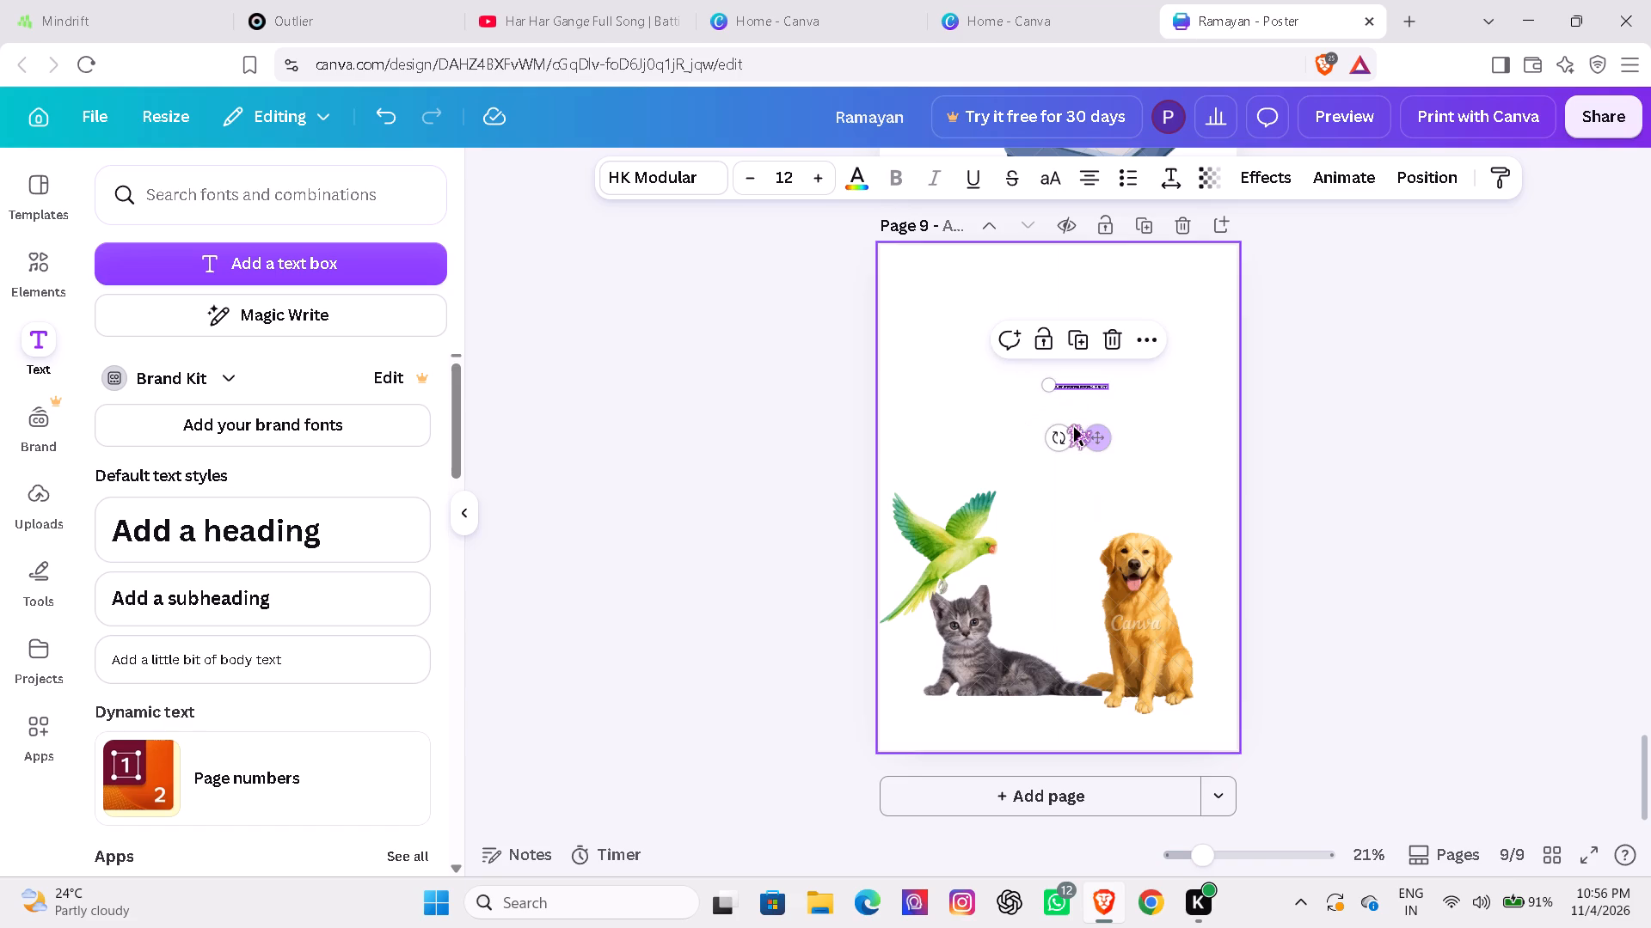
Enlarge the placeholder text to about font size 44.8 so it extends leftward to near the page's left edge.
left_click_drag(1049, 382, 1036, 376)
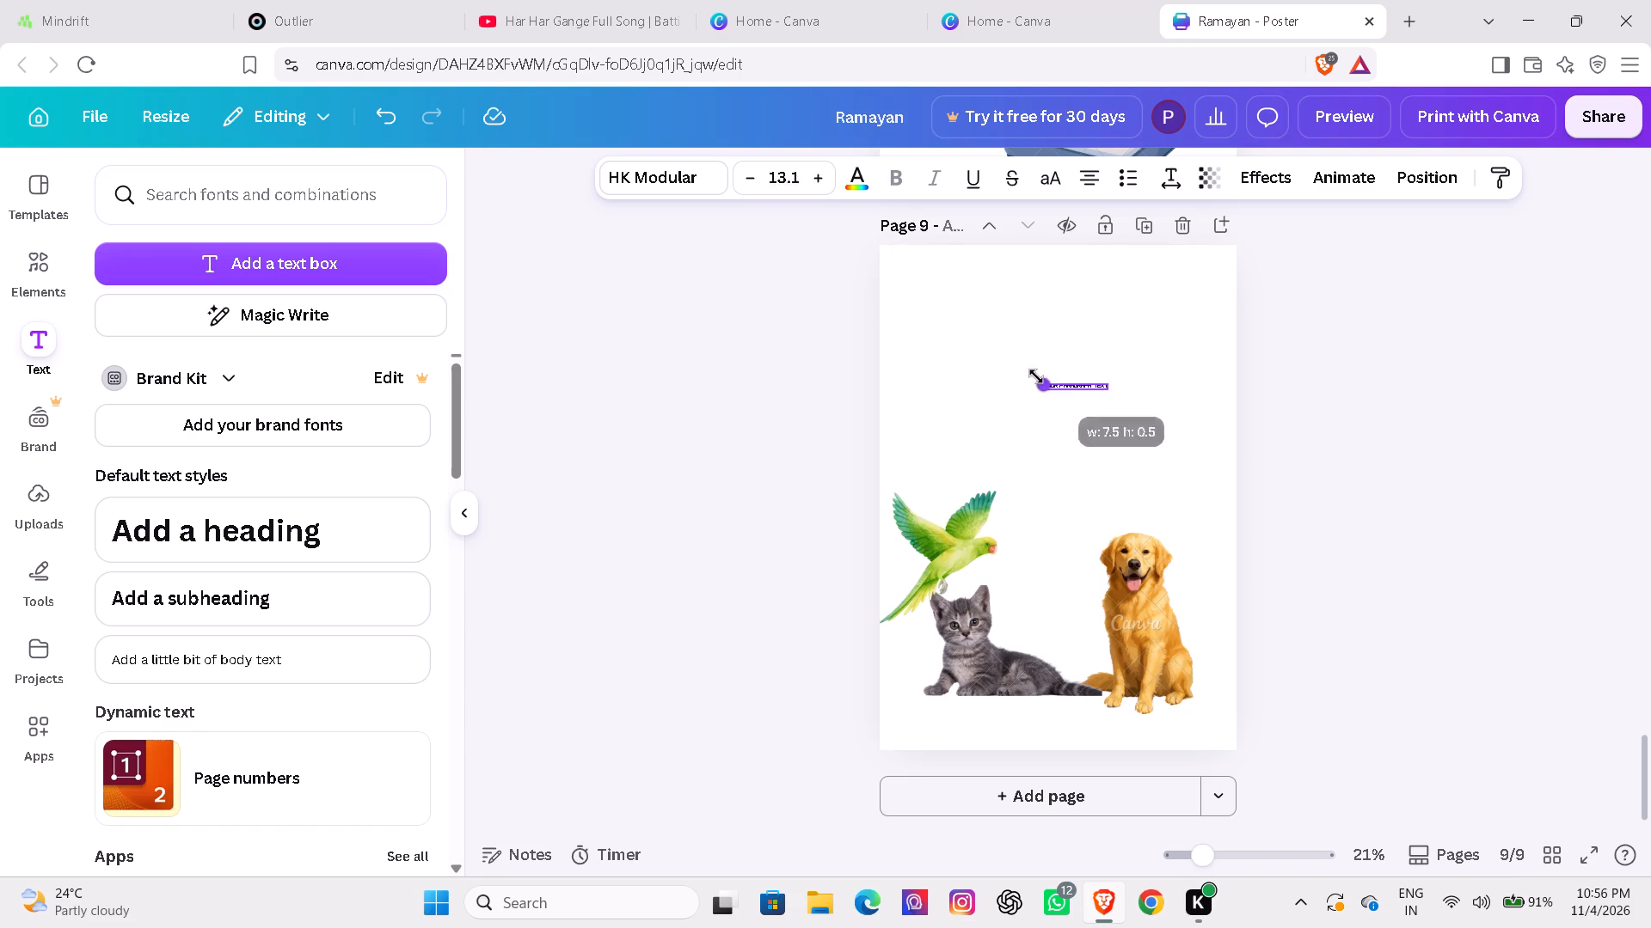
left_click_drag(1036, 376, 890, 366)
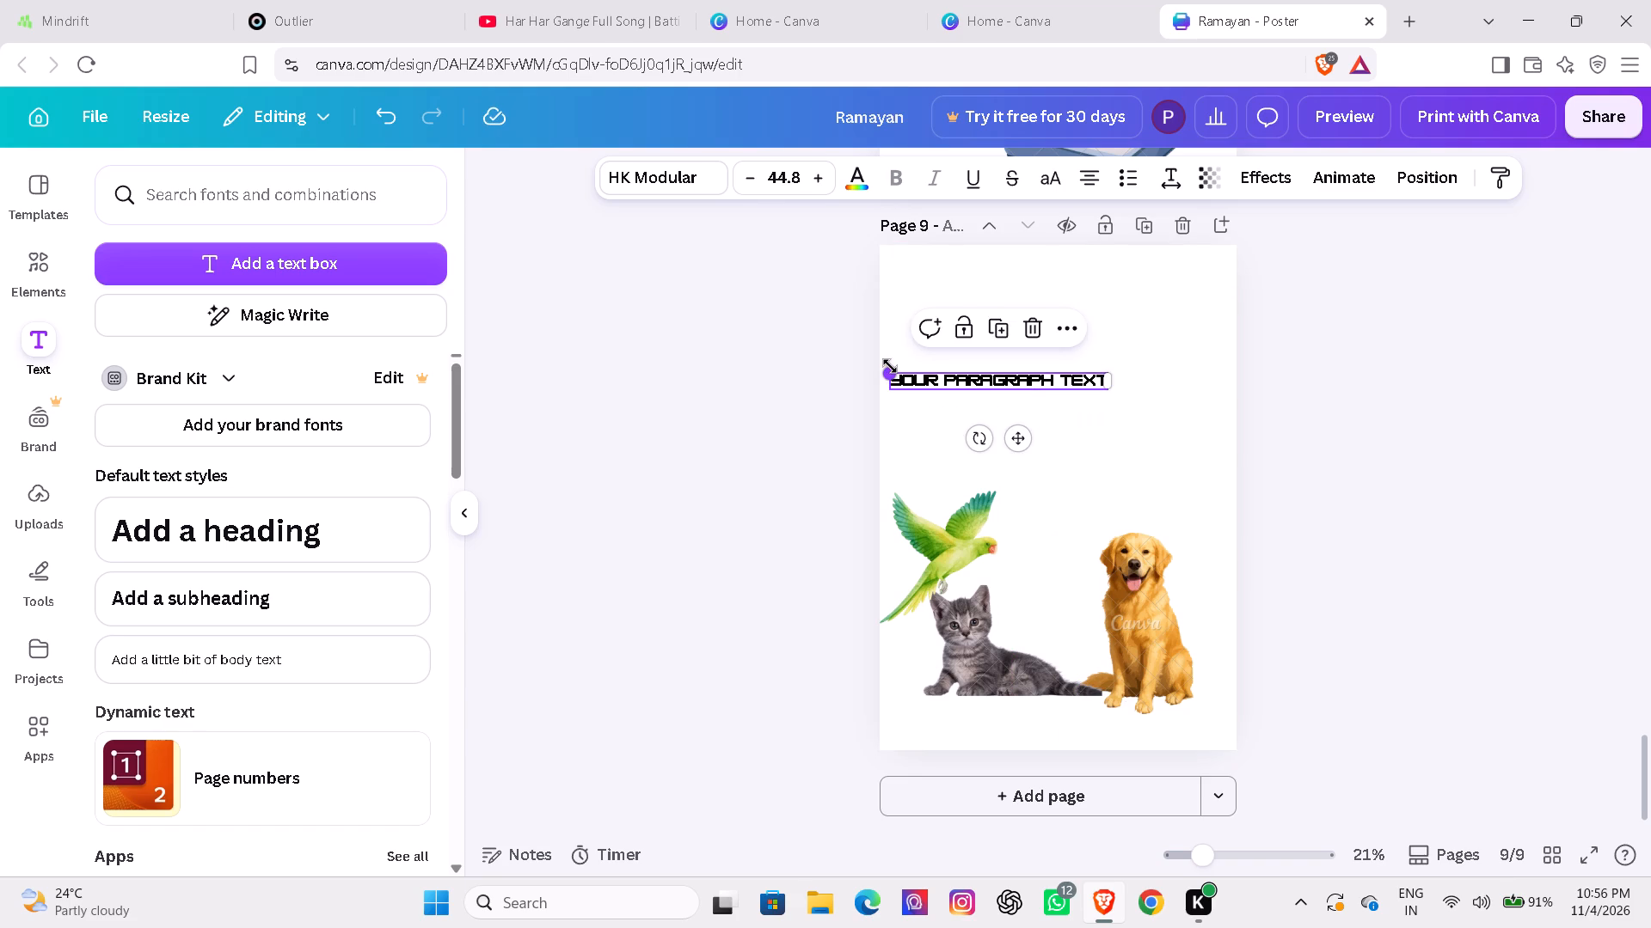
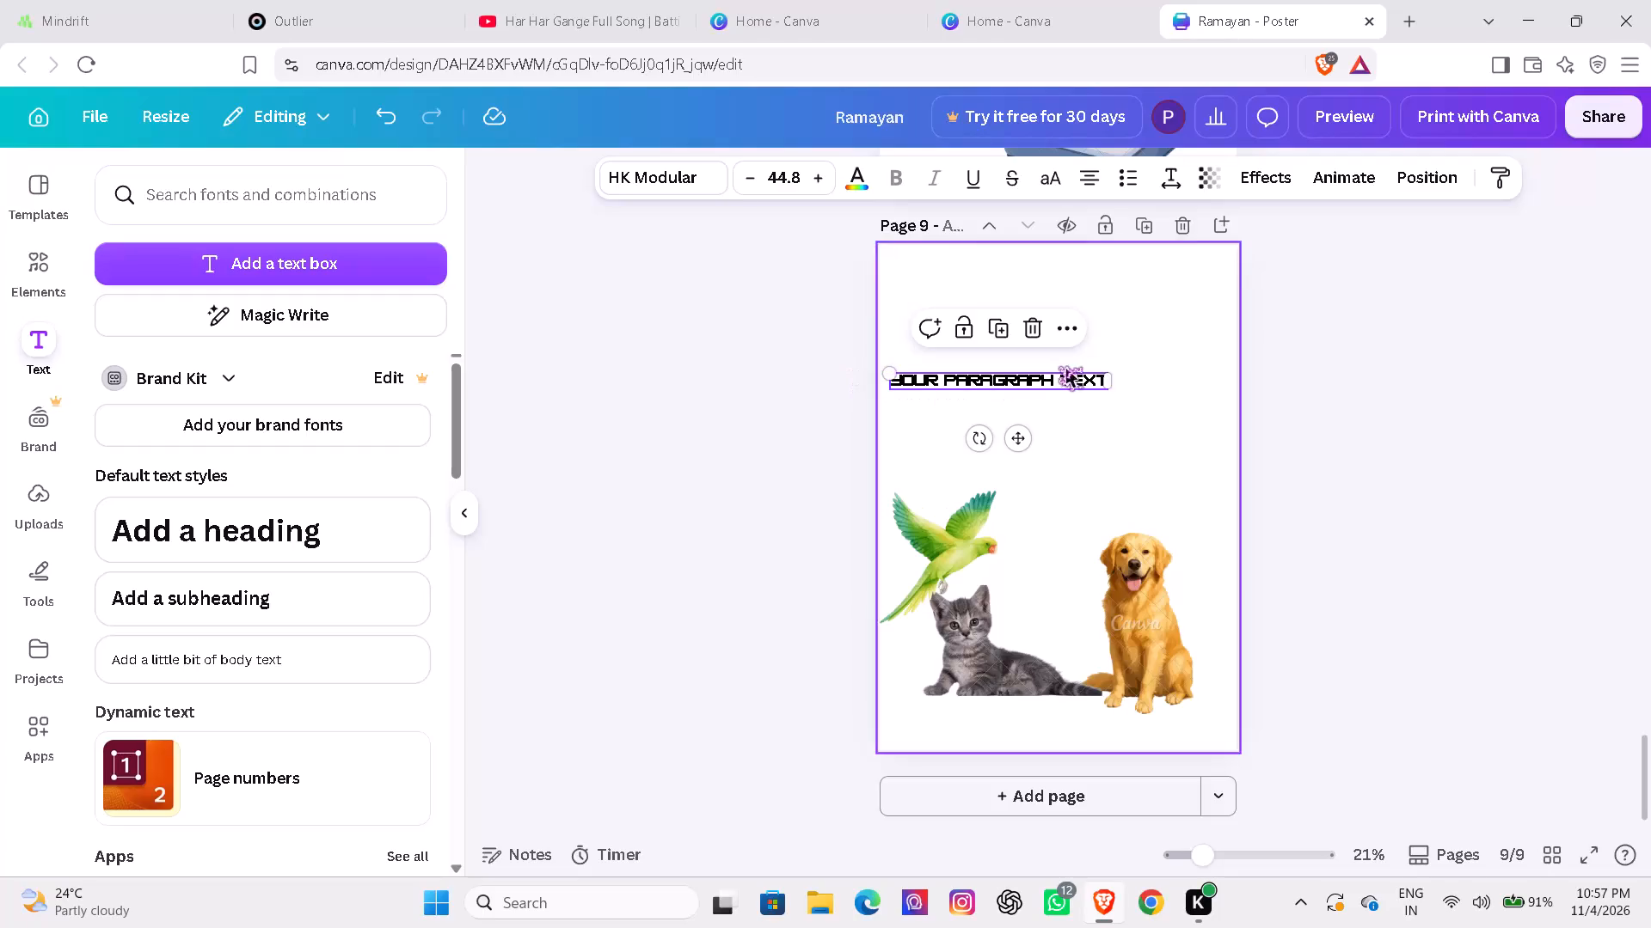
Widen the text box on page 9 so its right side reaches close to the page's right edge.
left_click_drag(1108, 378, 1157, 388)
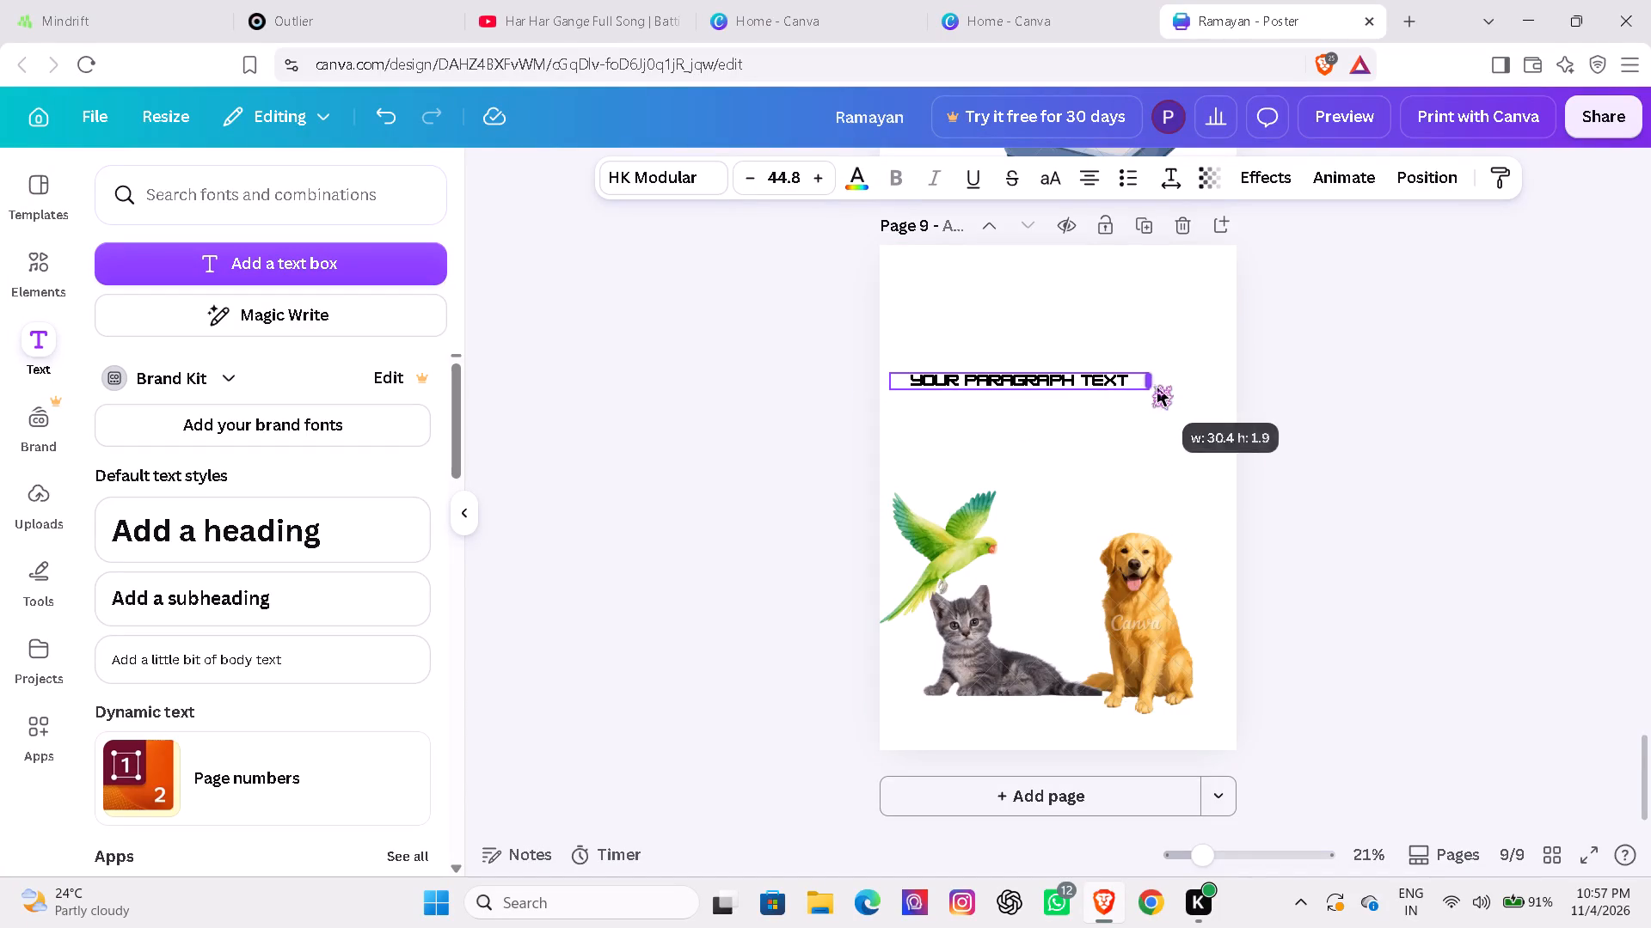
left_click_drag(1157, 388, 1175, 395)
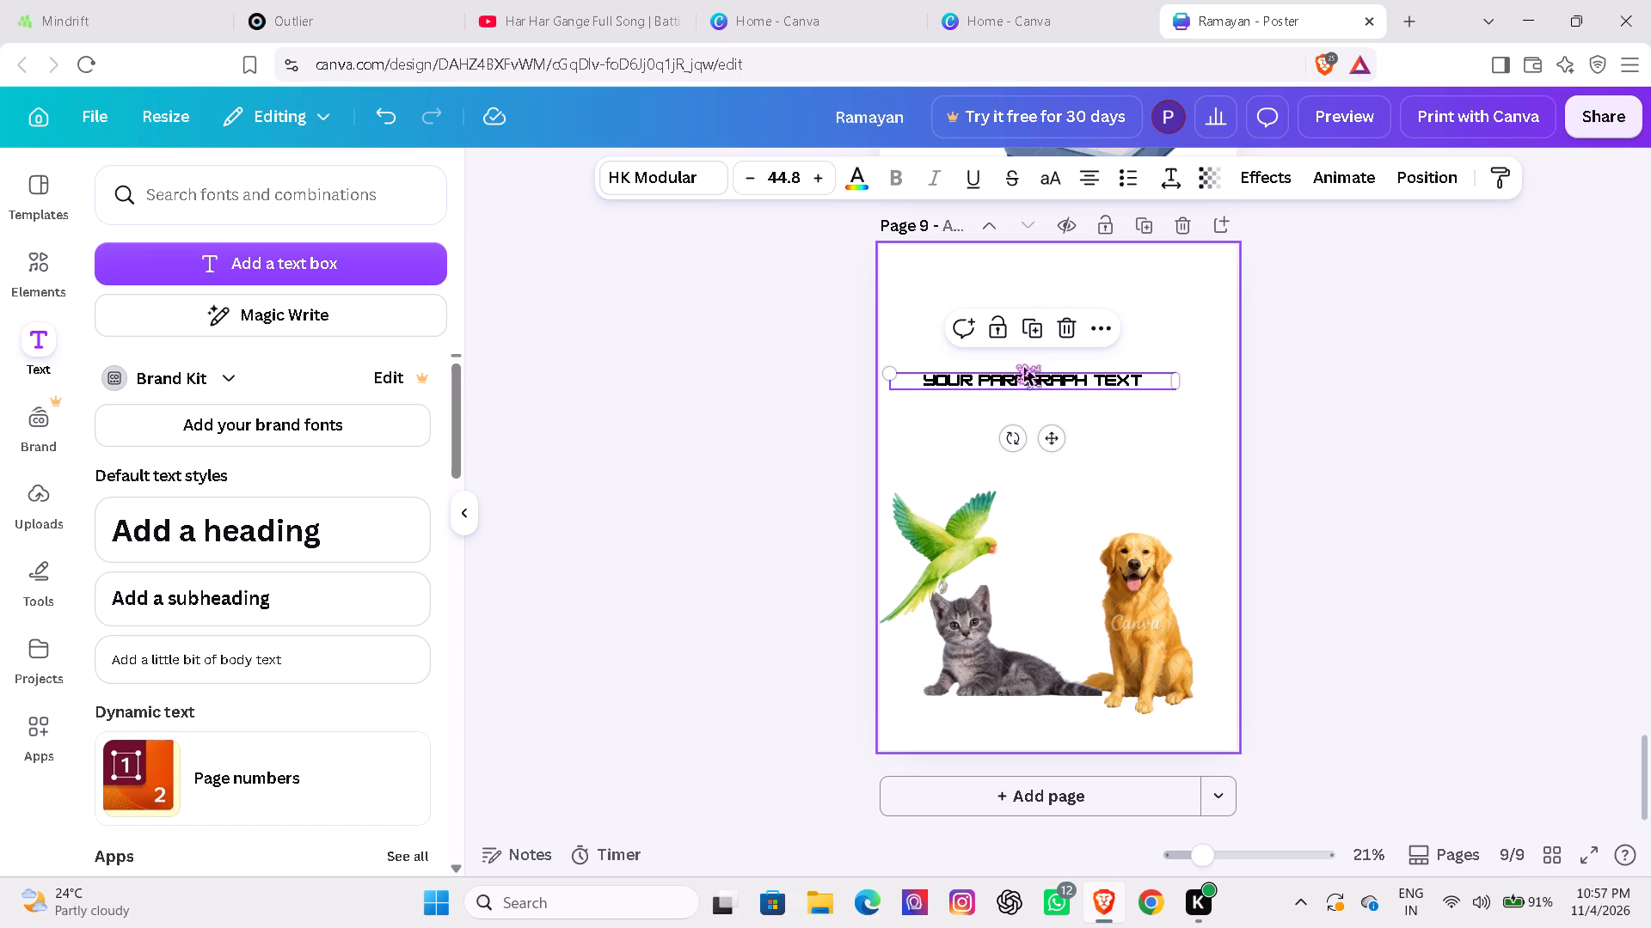
Replace the placeholder text in the text box with "Pet shop".
left_click(1156, 375)
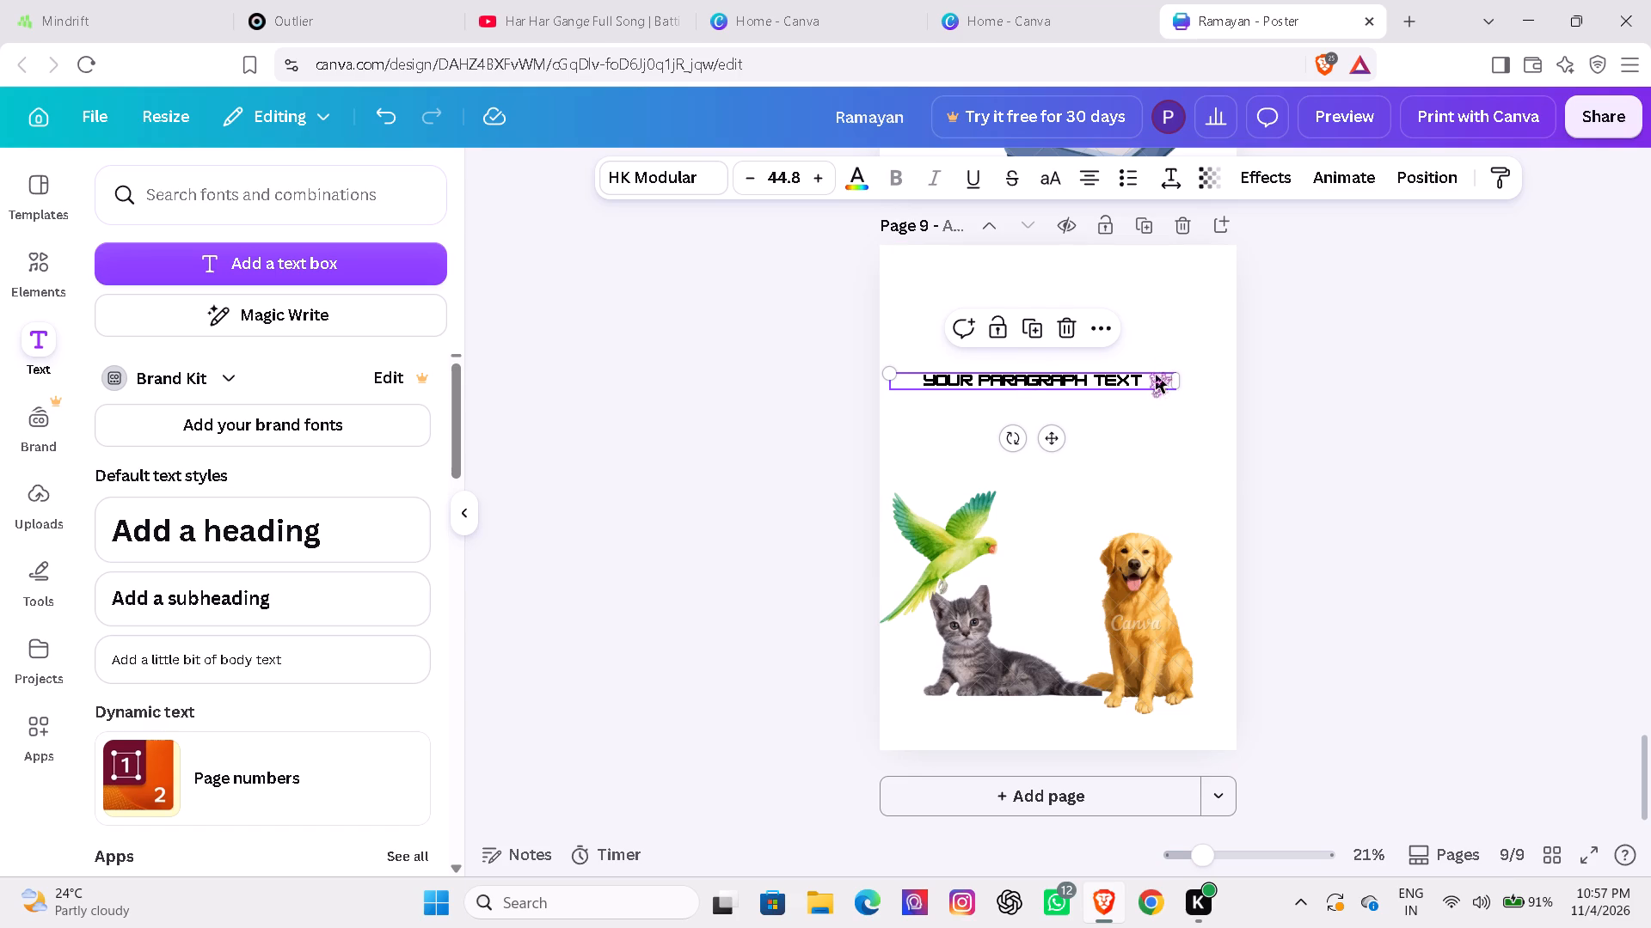
key("BackSpace")
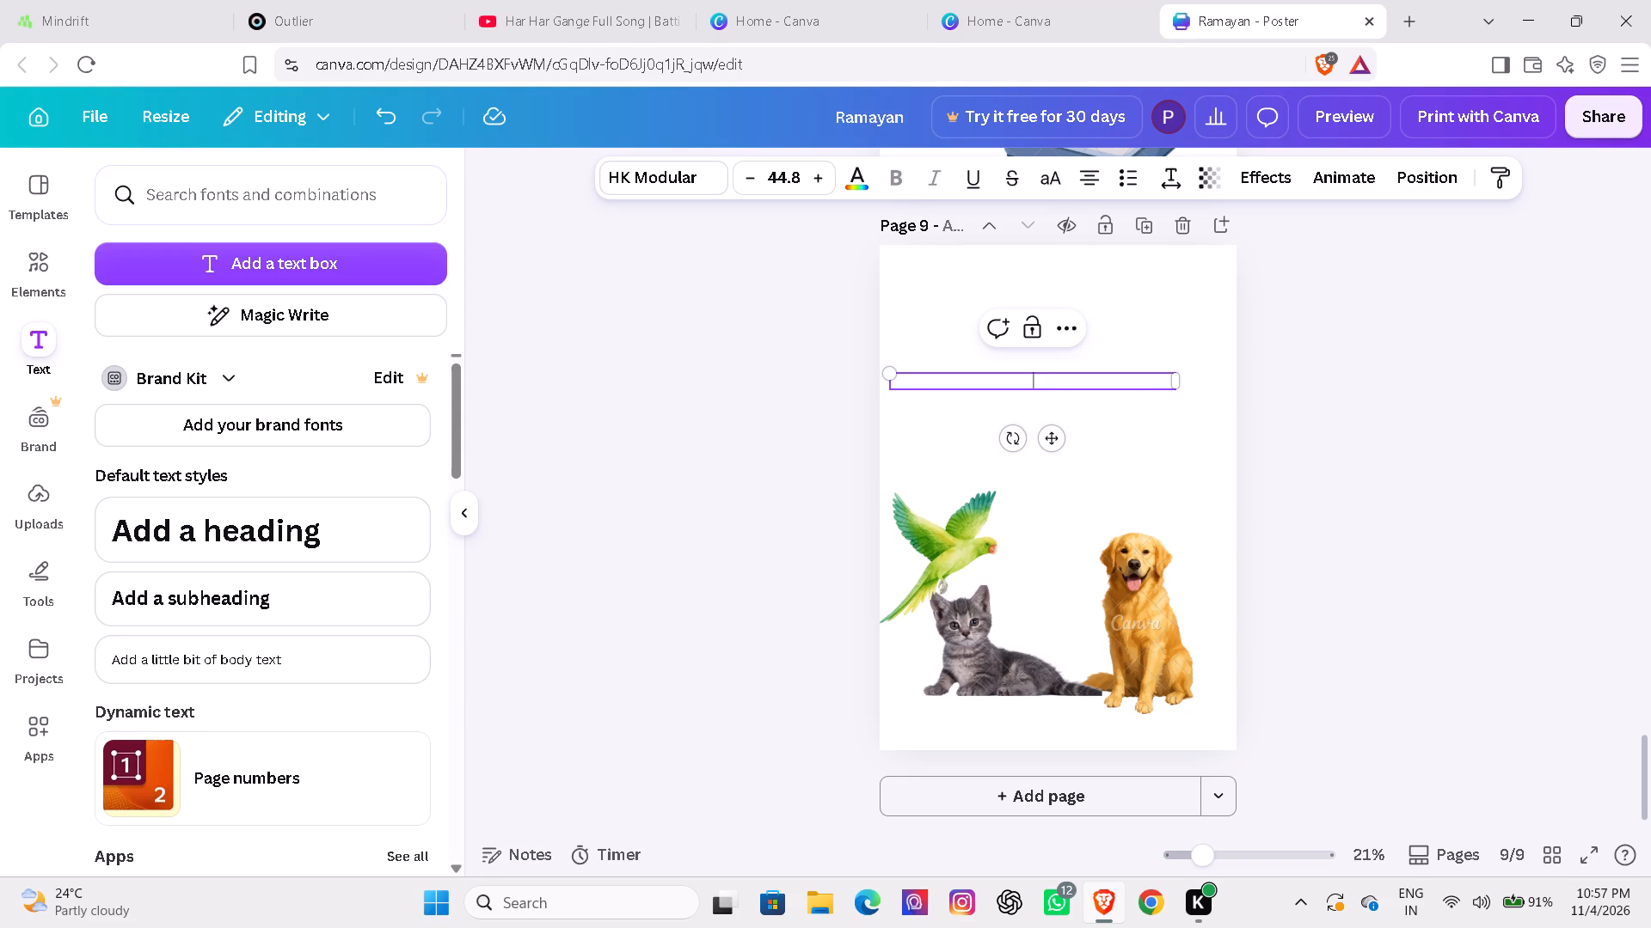
key("shift+p")
type("et shop")
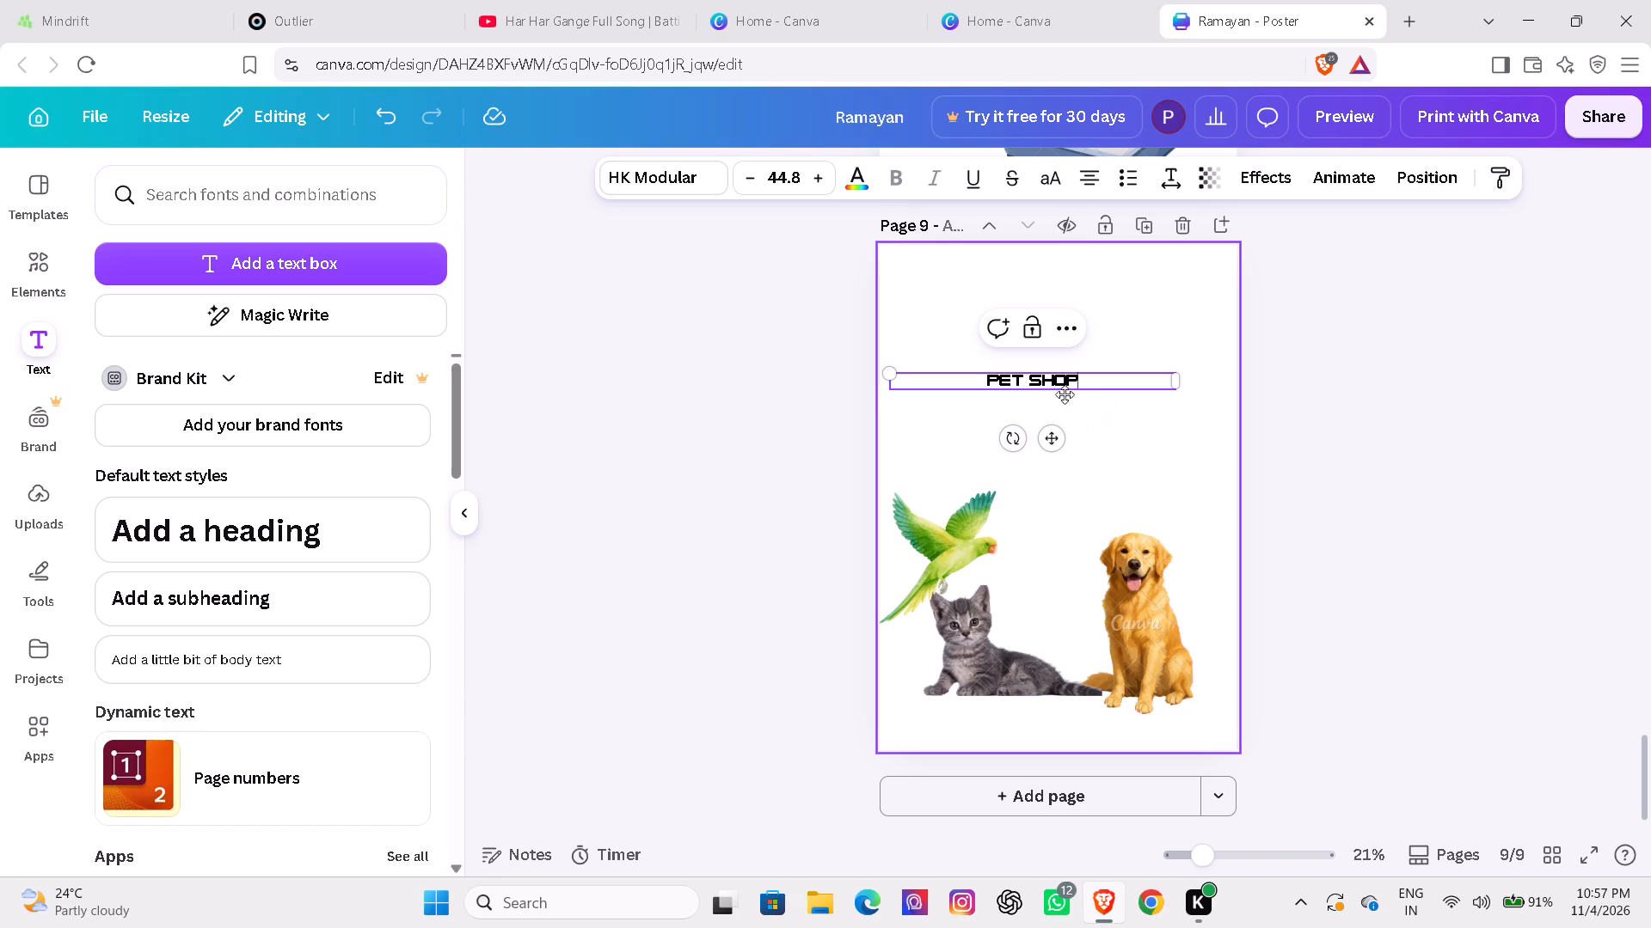
Increase the "Pet shop" heading's font size to 58.8.
left_click(825, 173)
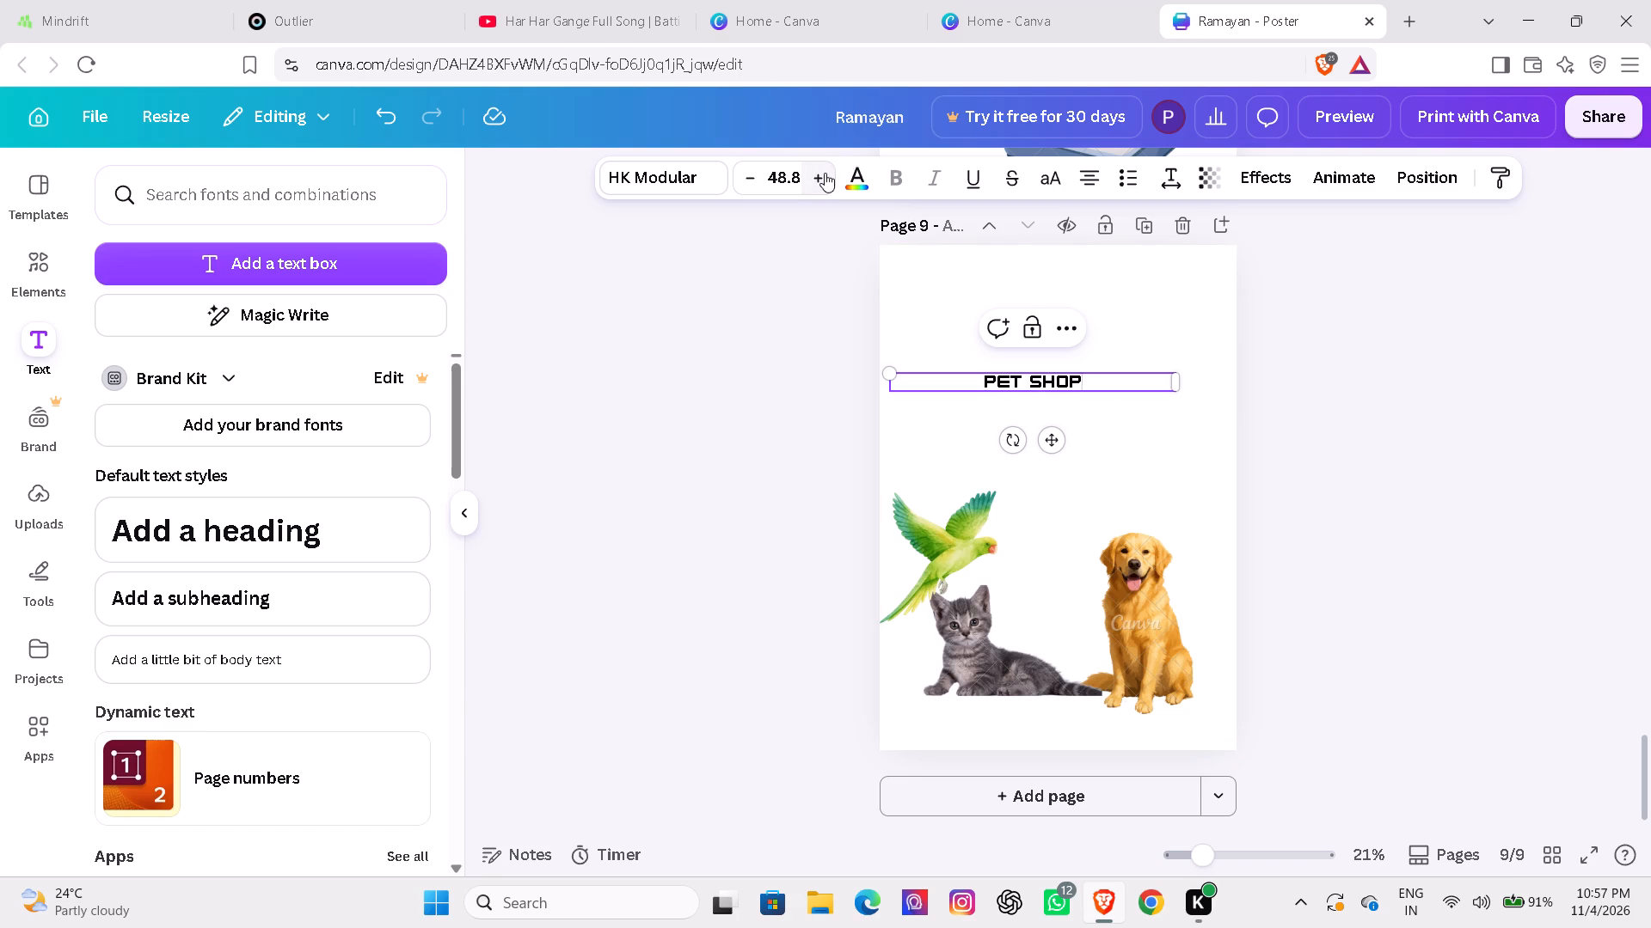
Try CDA Mê Ly Display and Foda Display on the heading, and settle on the Kompot Display font.
left_click(695, 185)
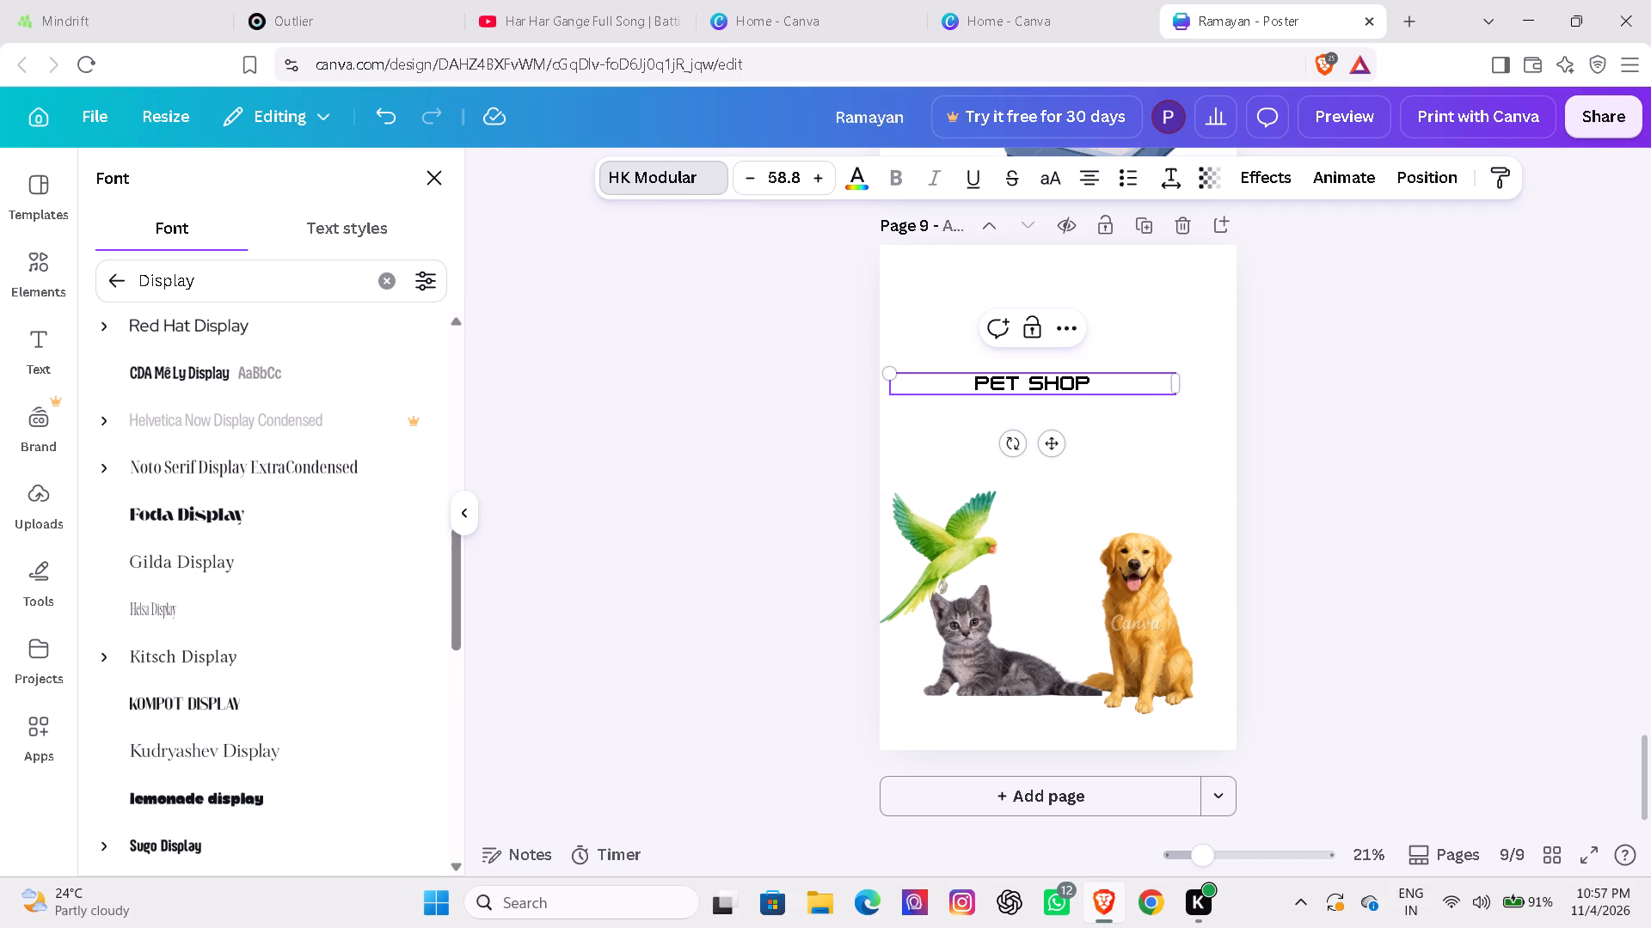
left_click(305, 367)
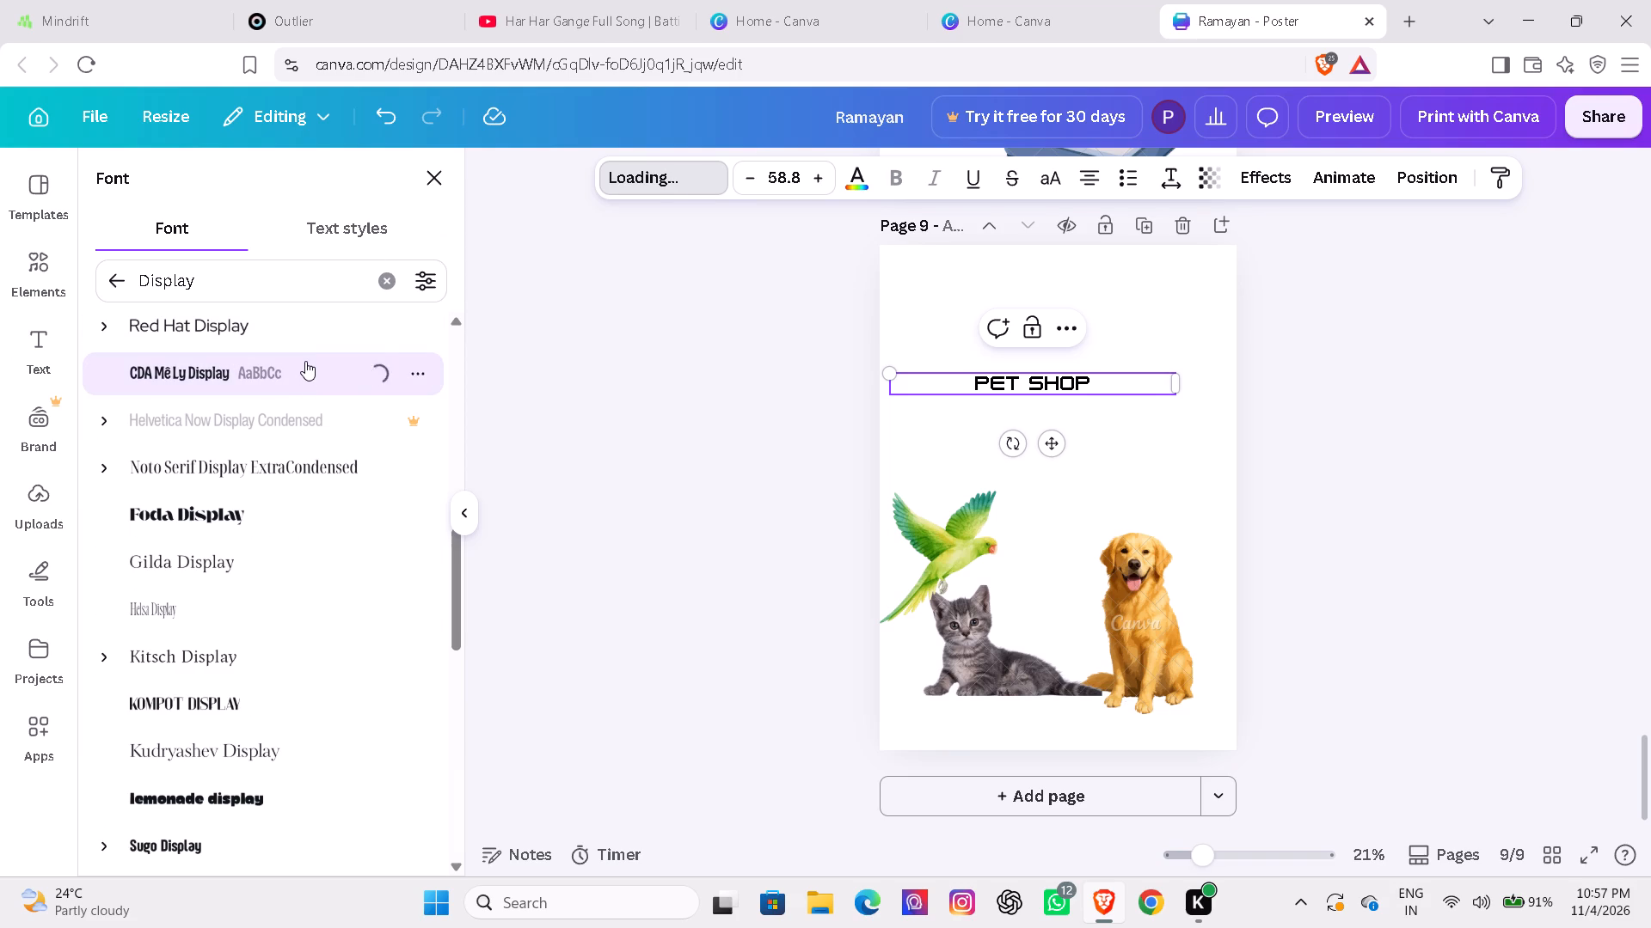
left_click(193, 522)
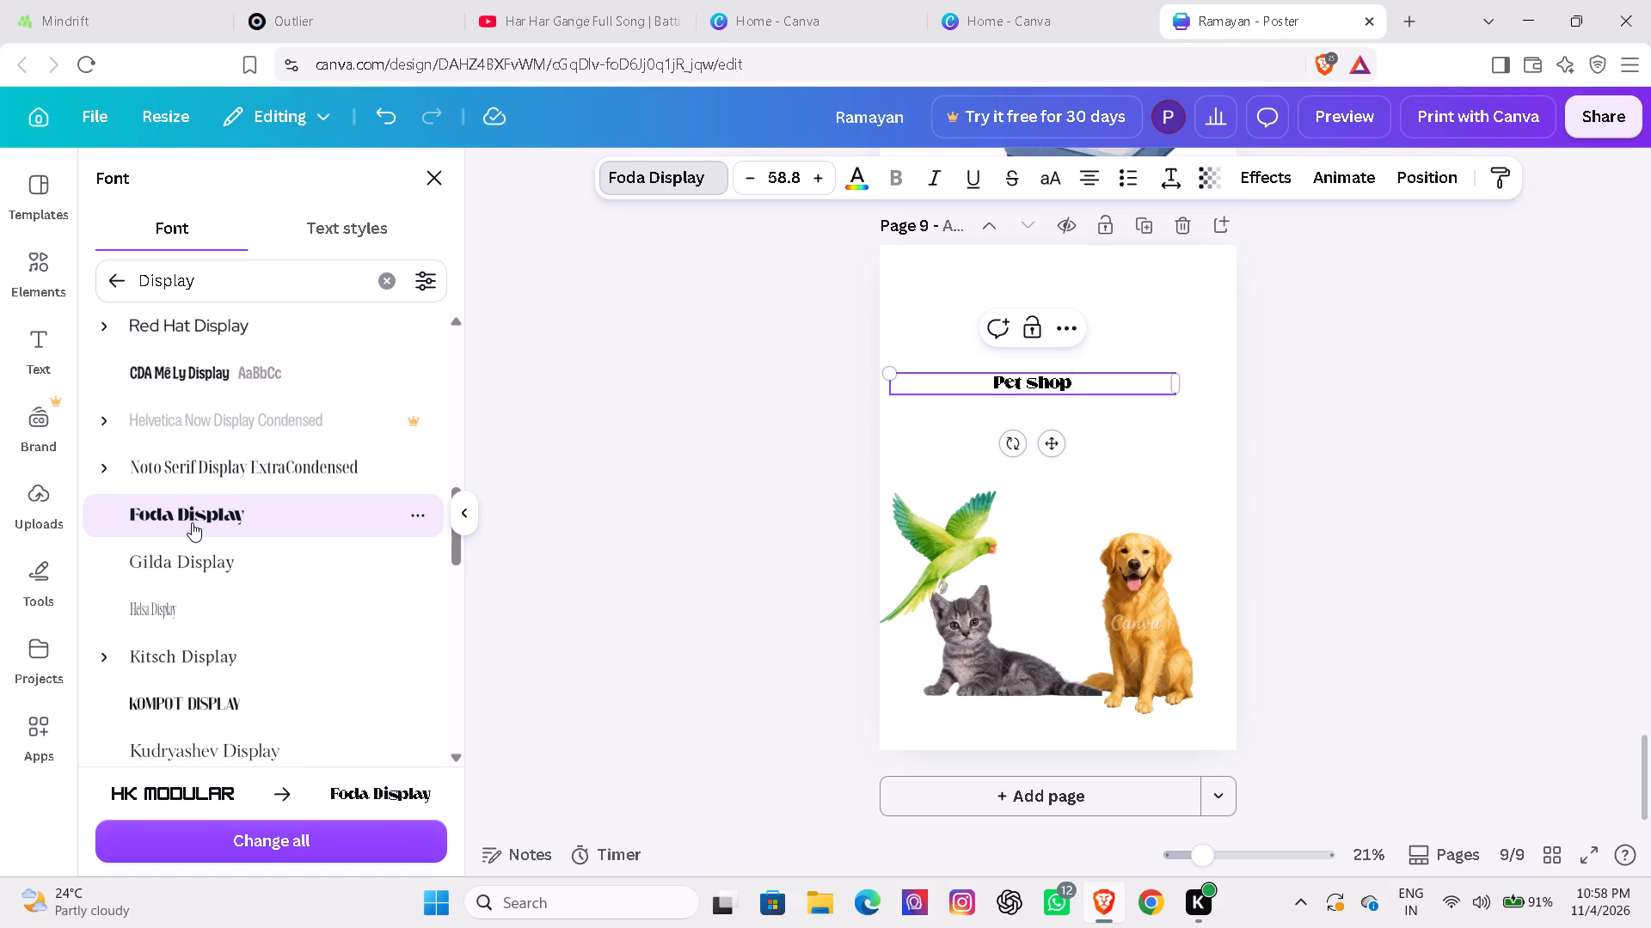
left_click(193, 715)
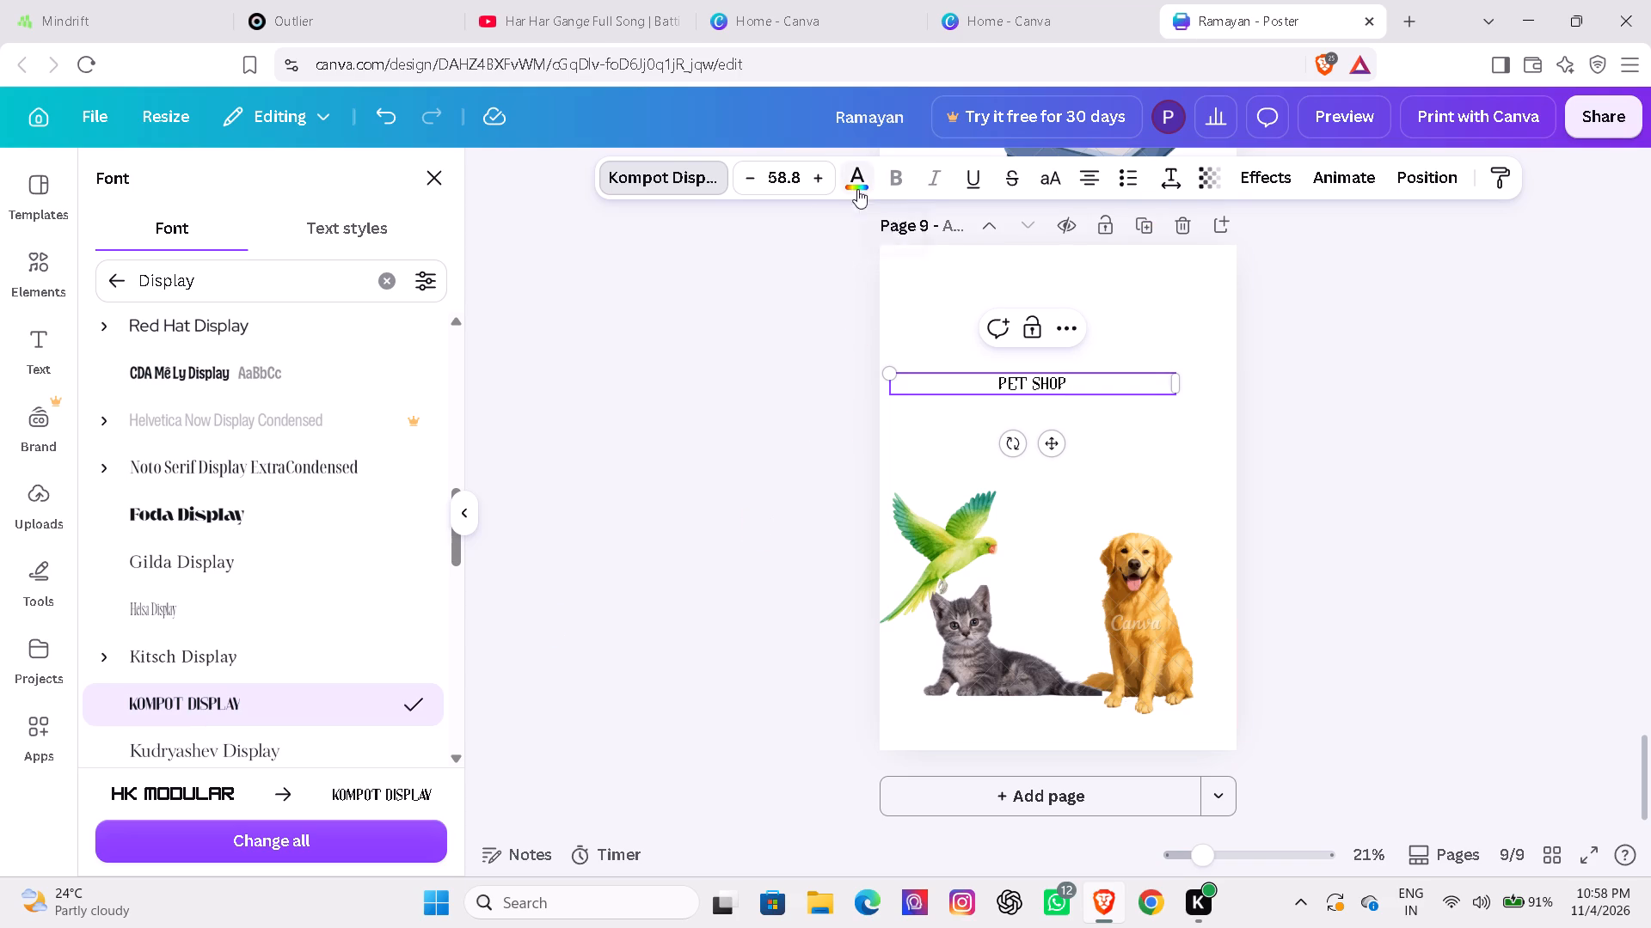
Increase the "Pet shop" heading's font size to 81.8.
left_click(828, 180)
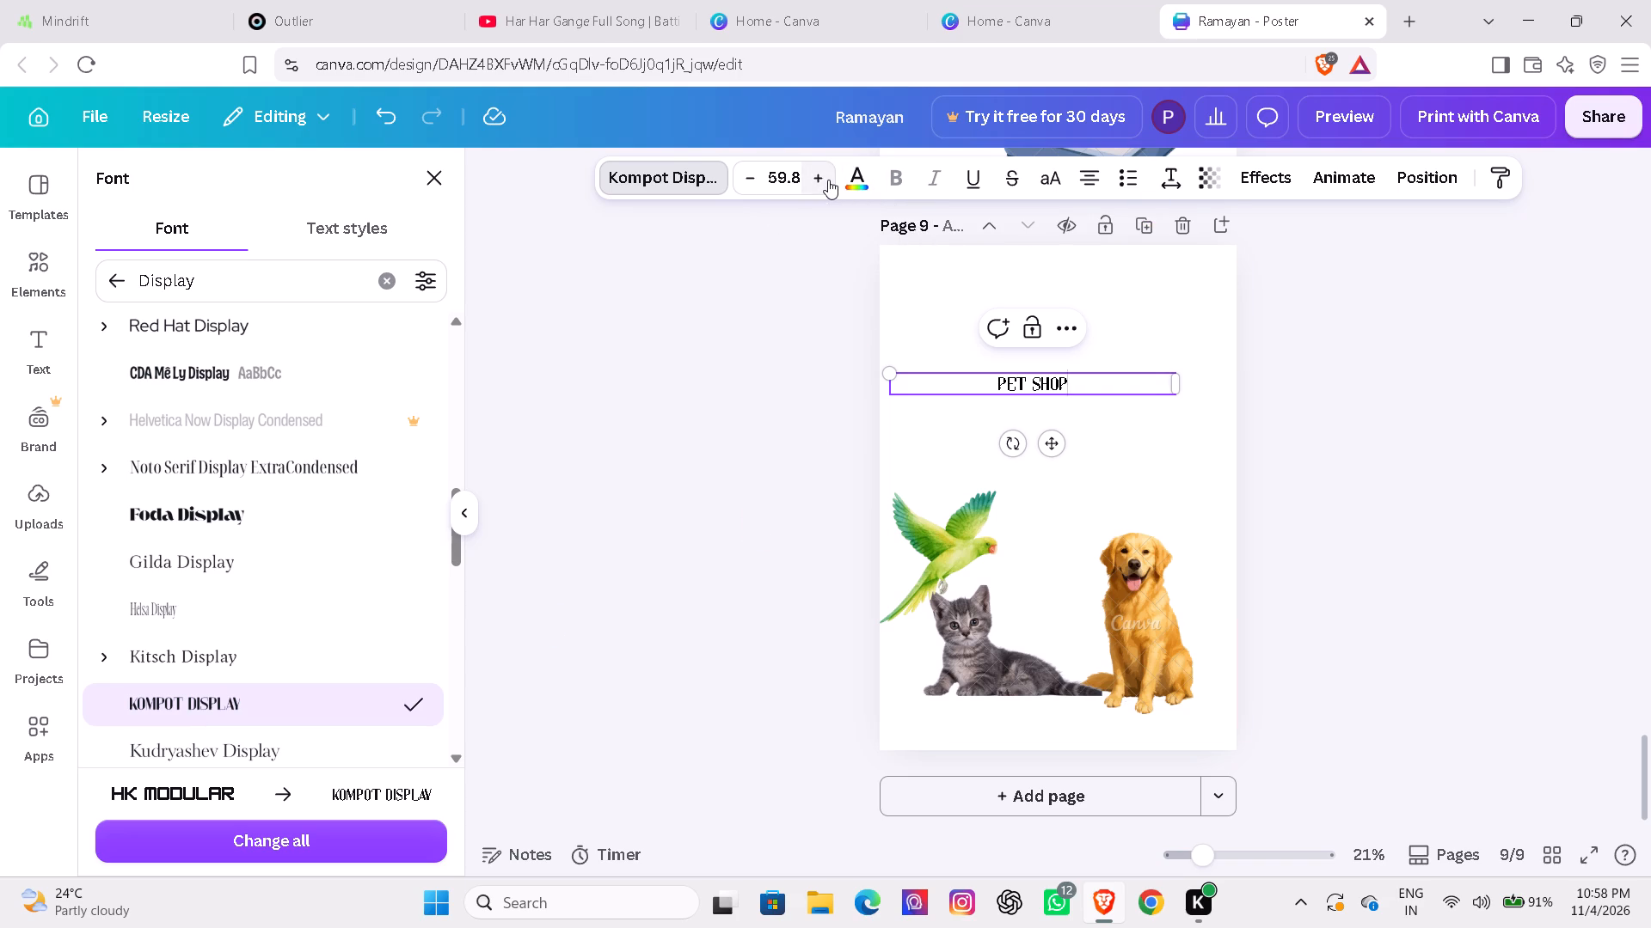
left_click(828, 180)
left_click(828, 180)
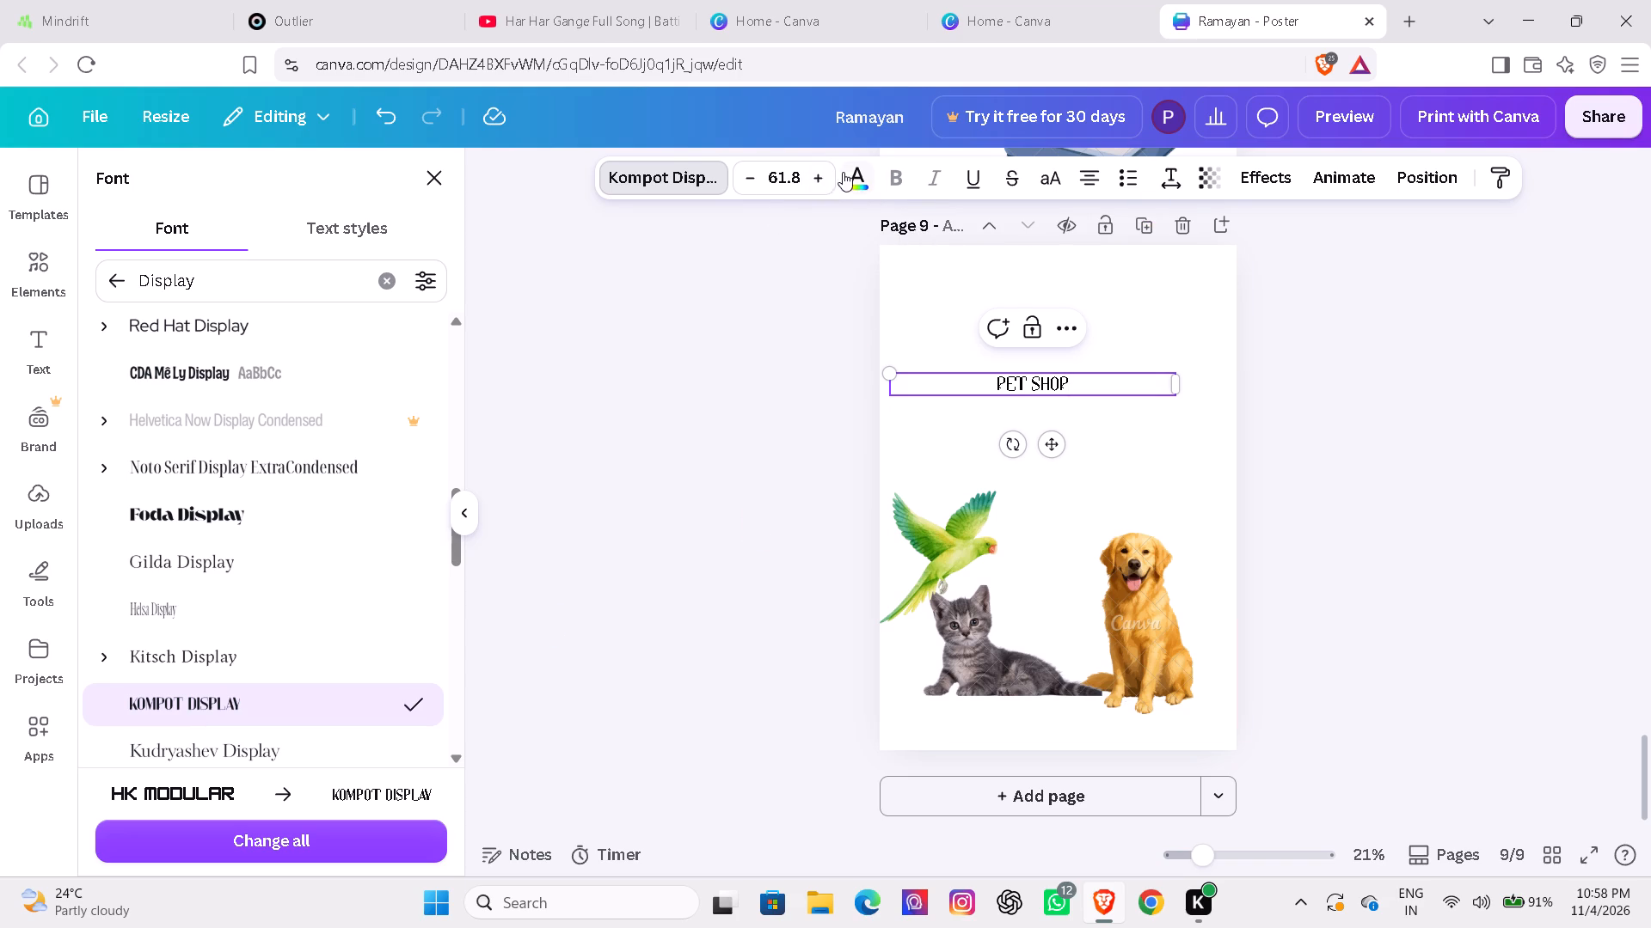
left_click(825, 180)
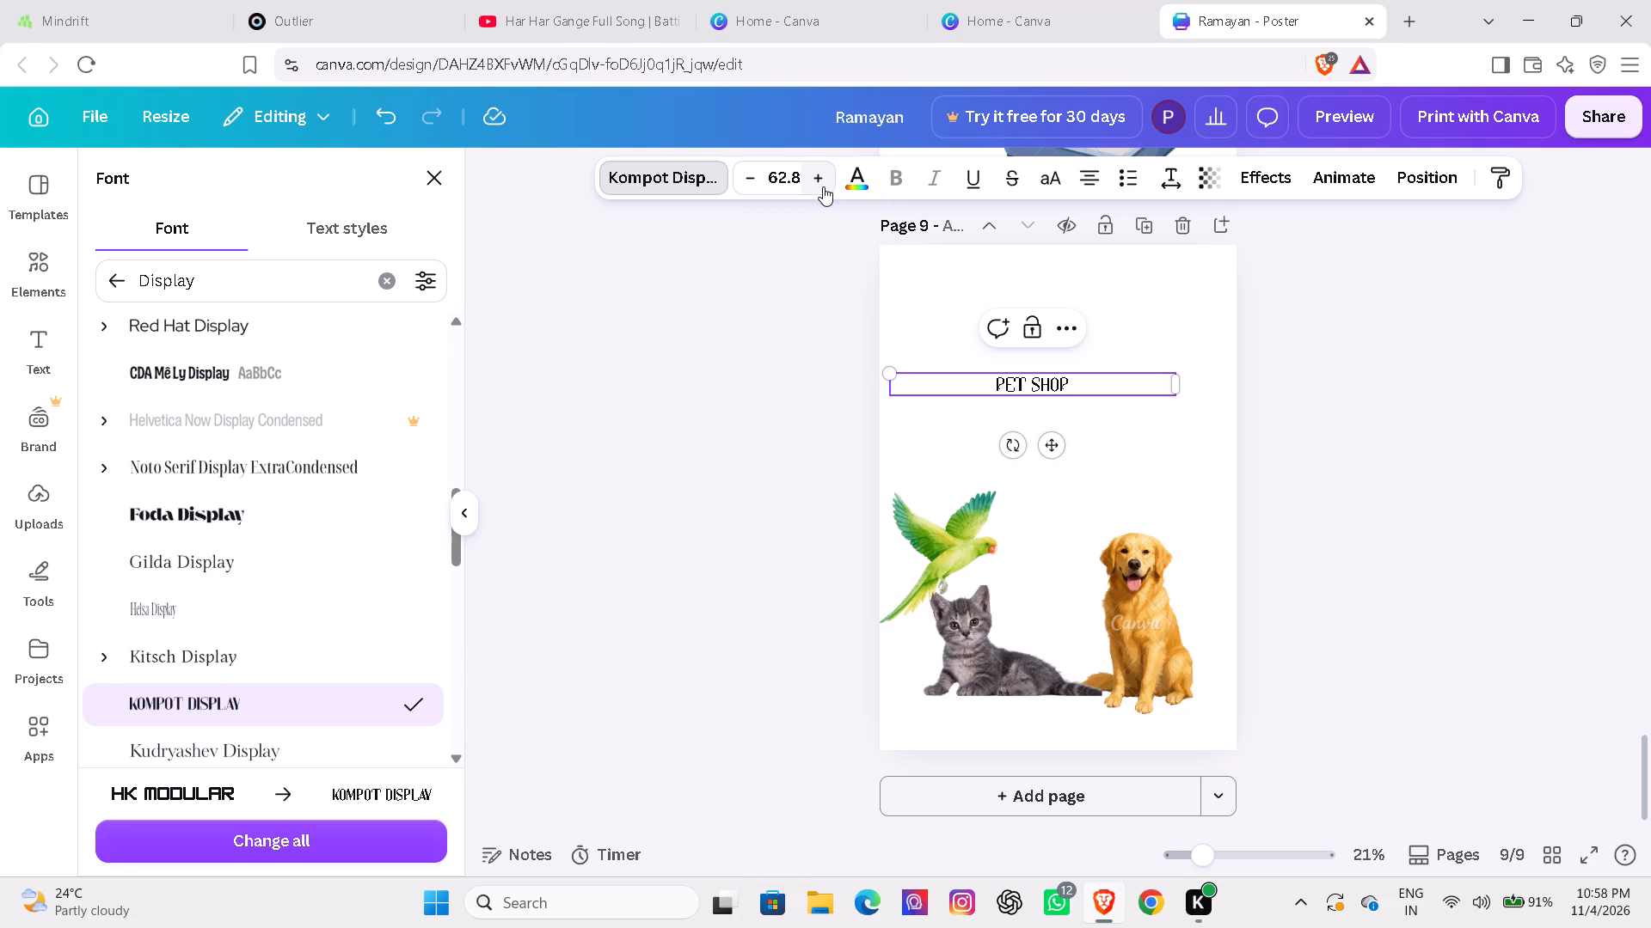
left_click(823, 187)
left_click(823, 187)
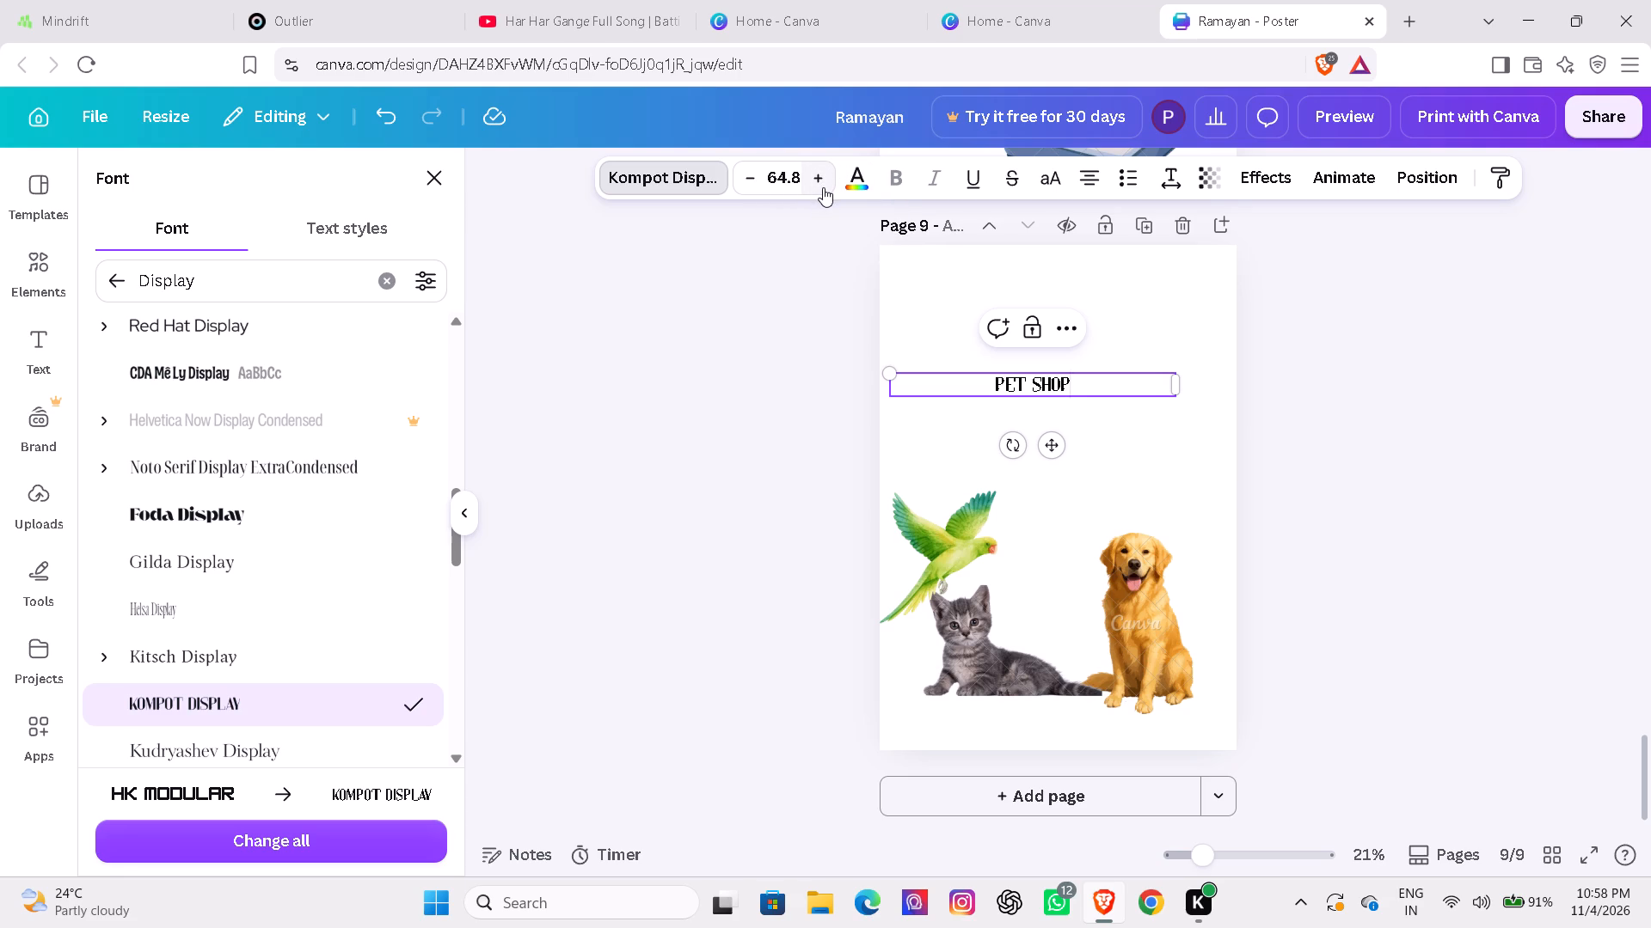
left_click(823, 187)
left_click(823, 187)
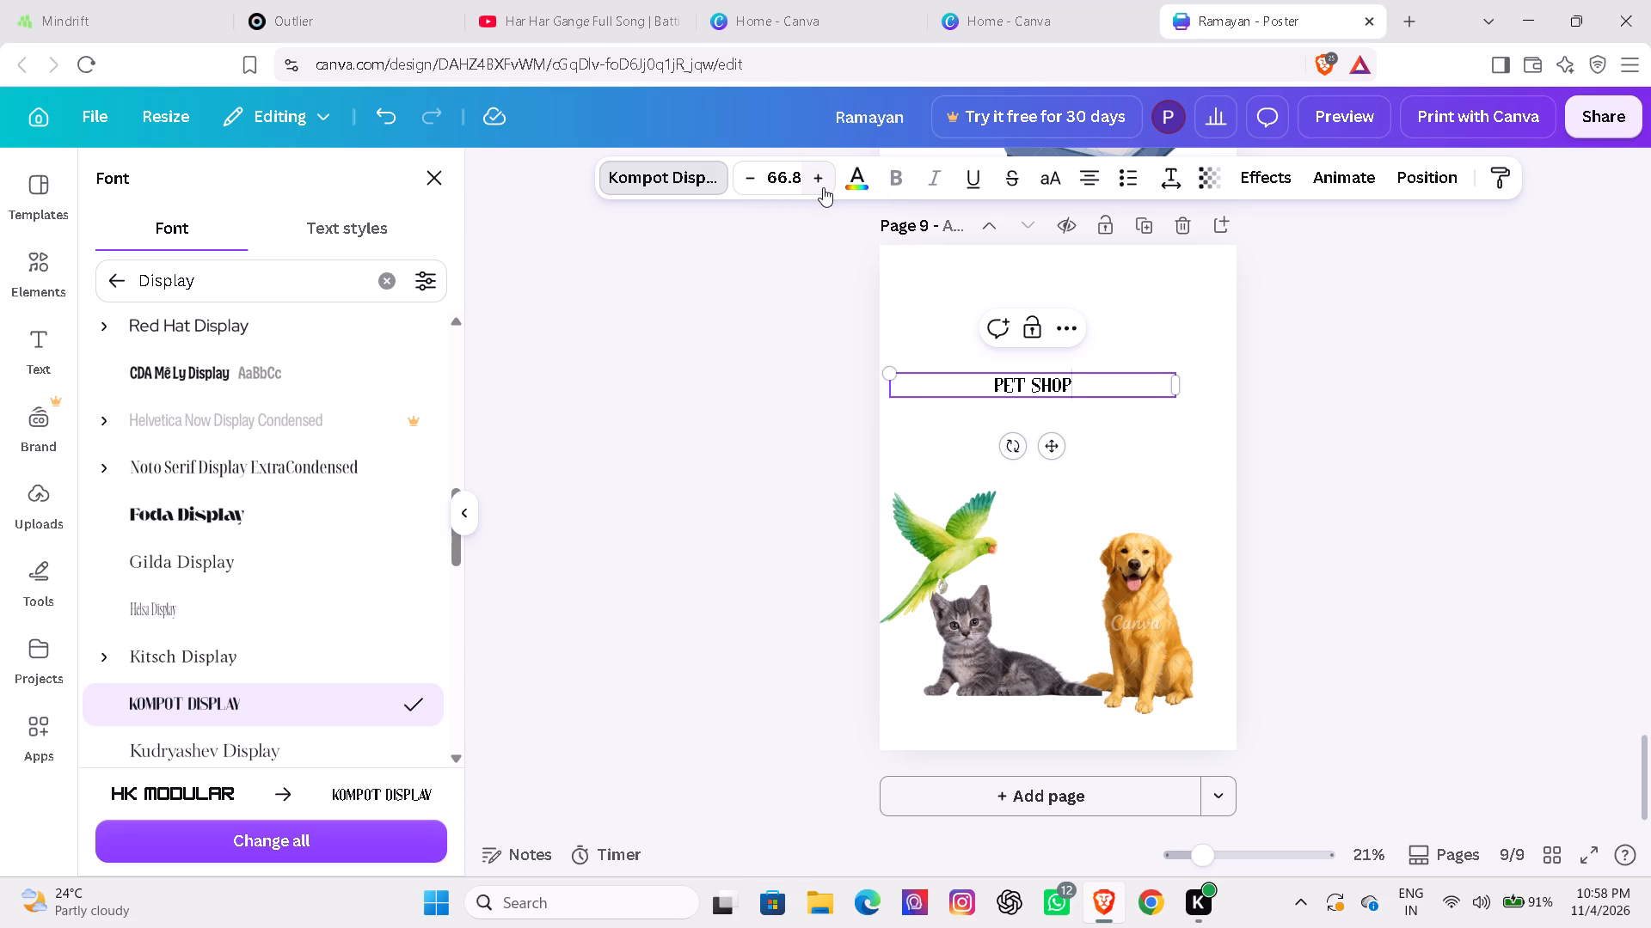
left_click(823, 187)
left_click(823, 187)
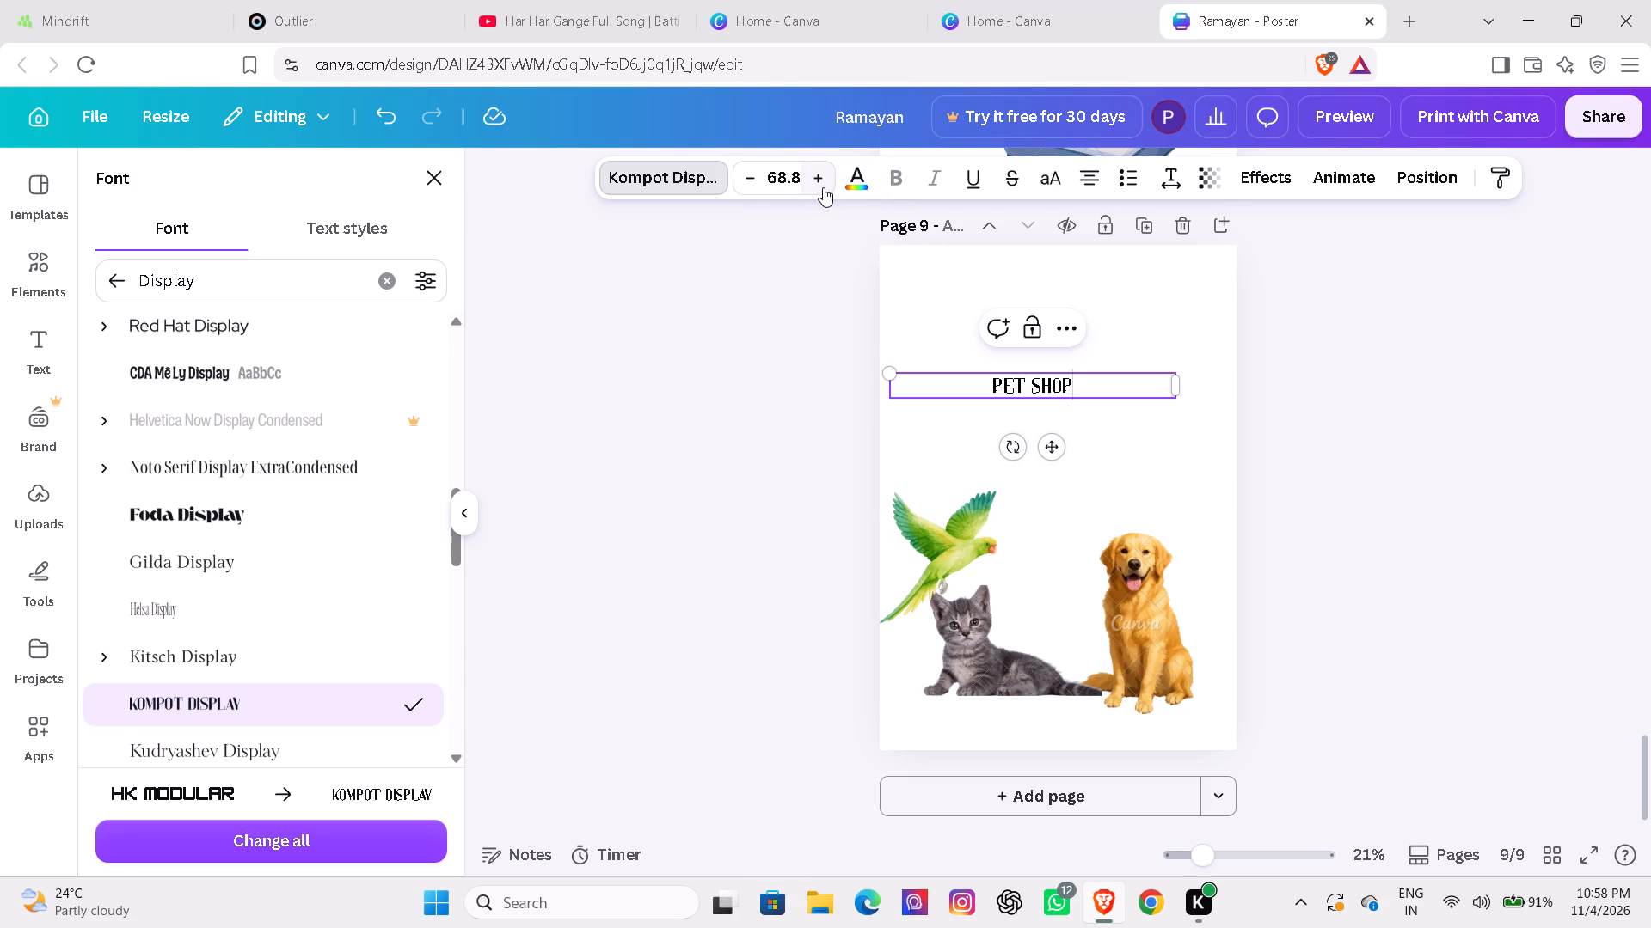
left_click(823, 187)
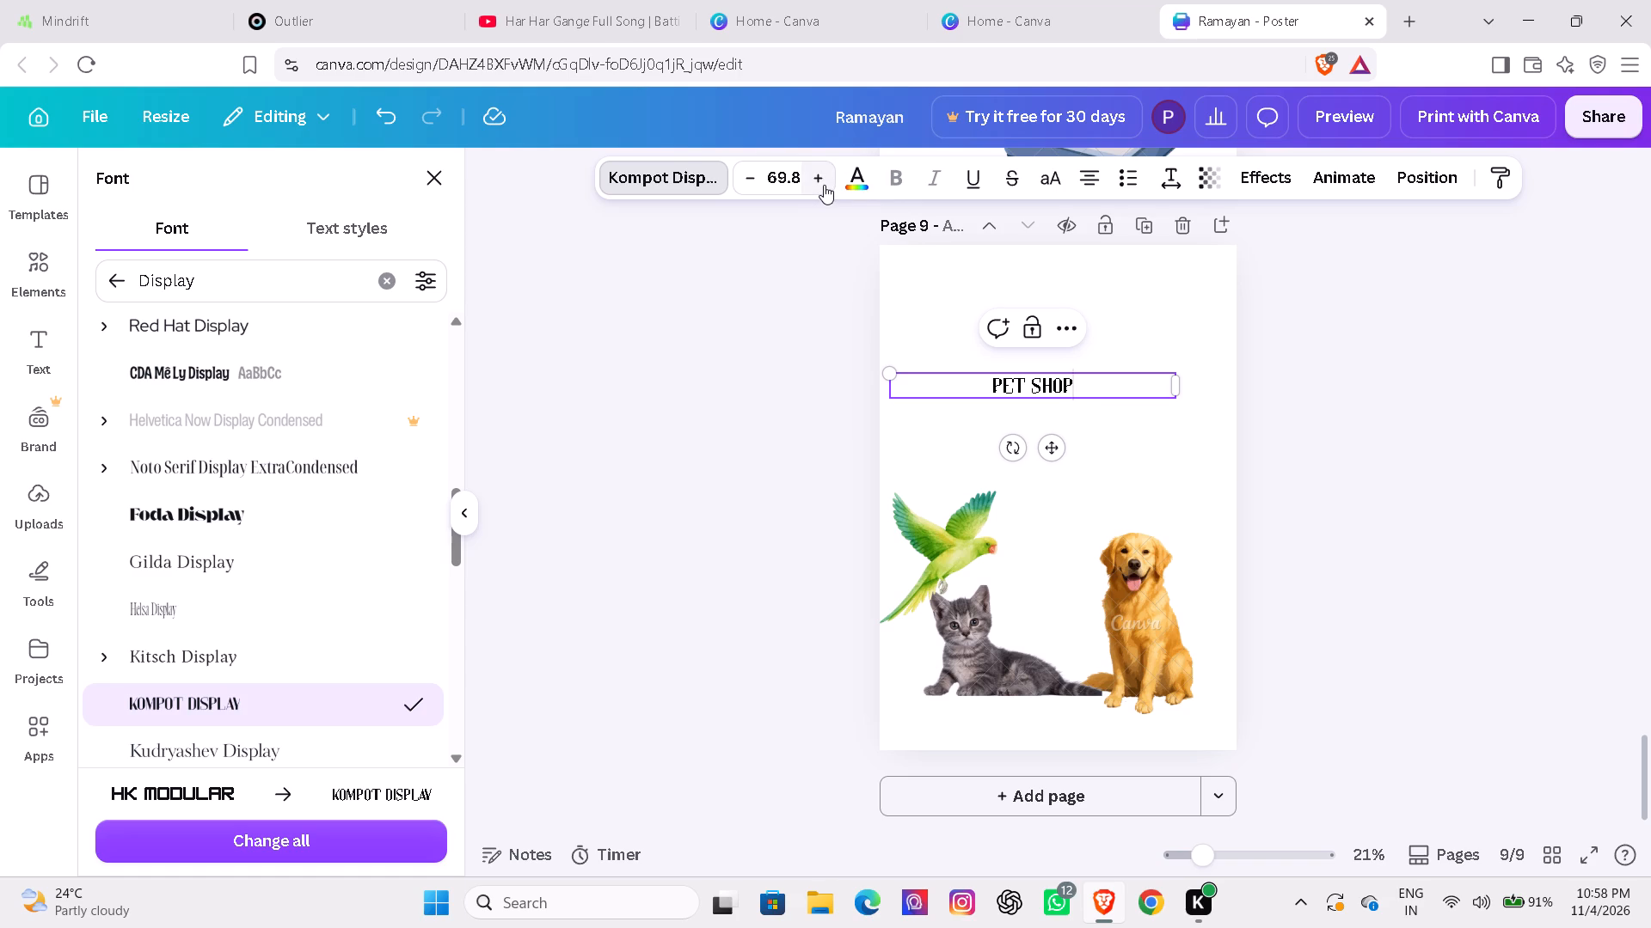
left_click(823, 183)
left_click(823, 183)
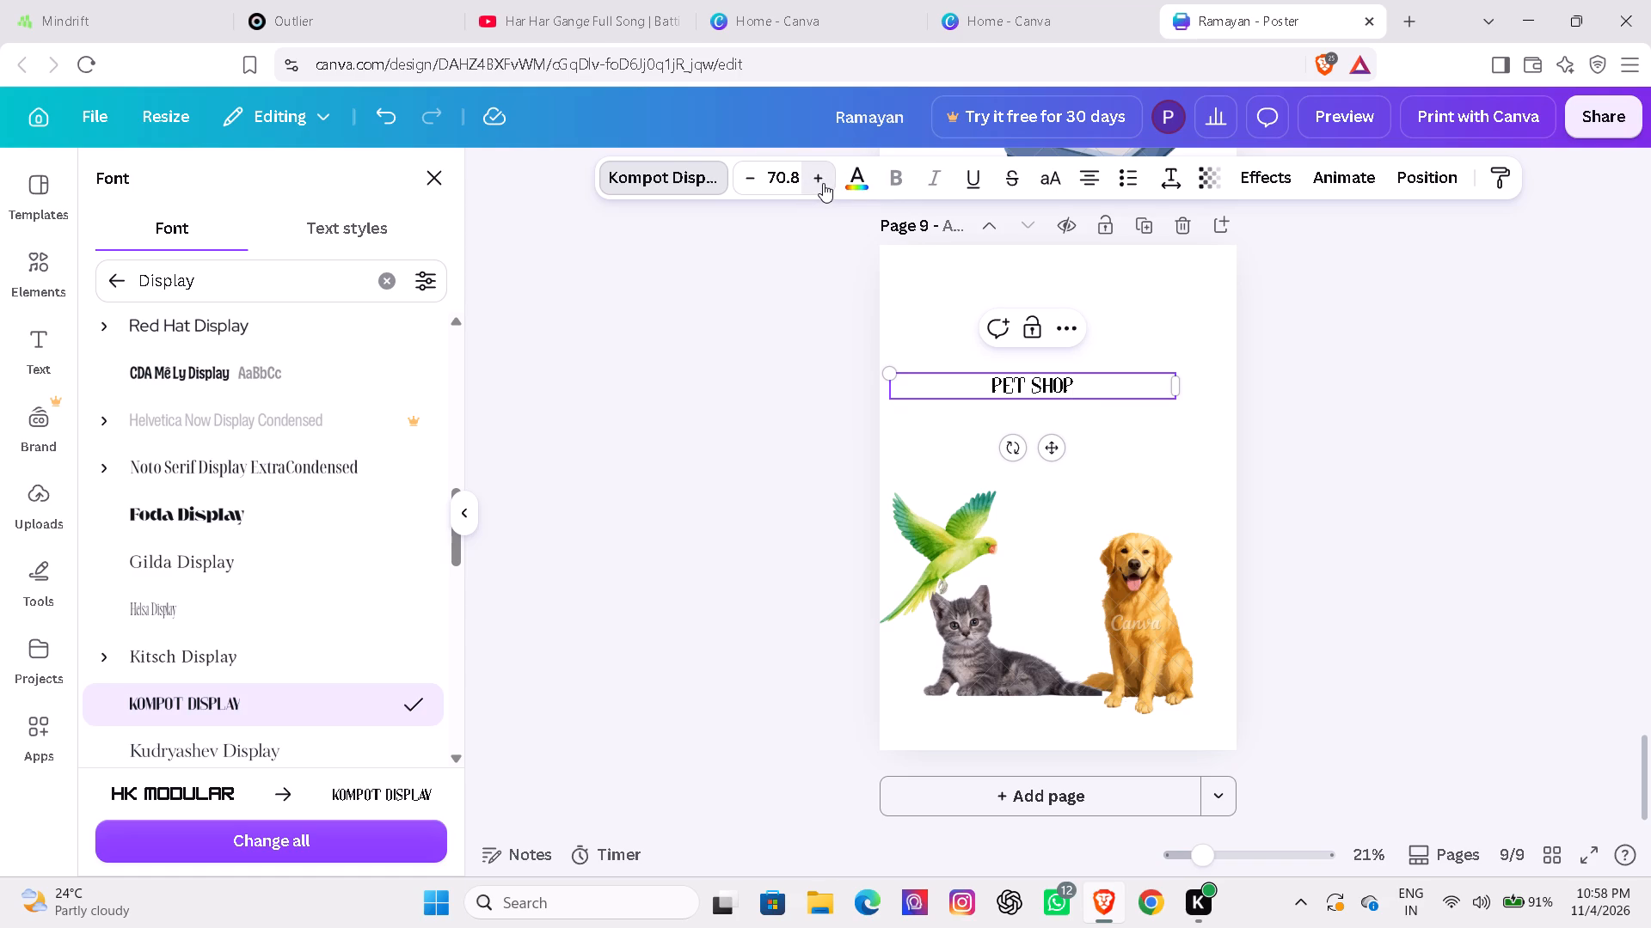
left_click(823, 183)
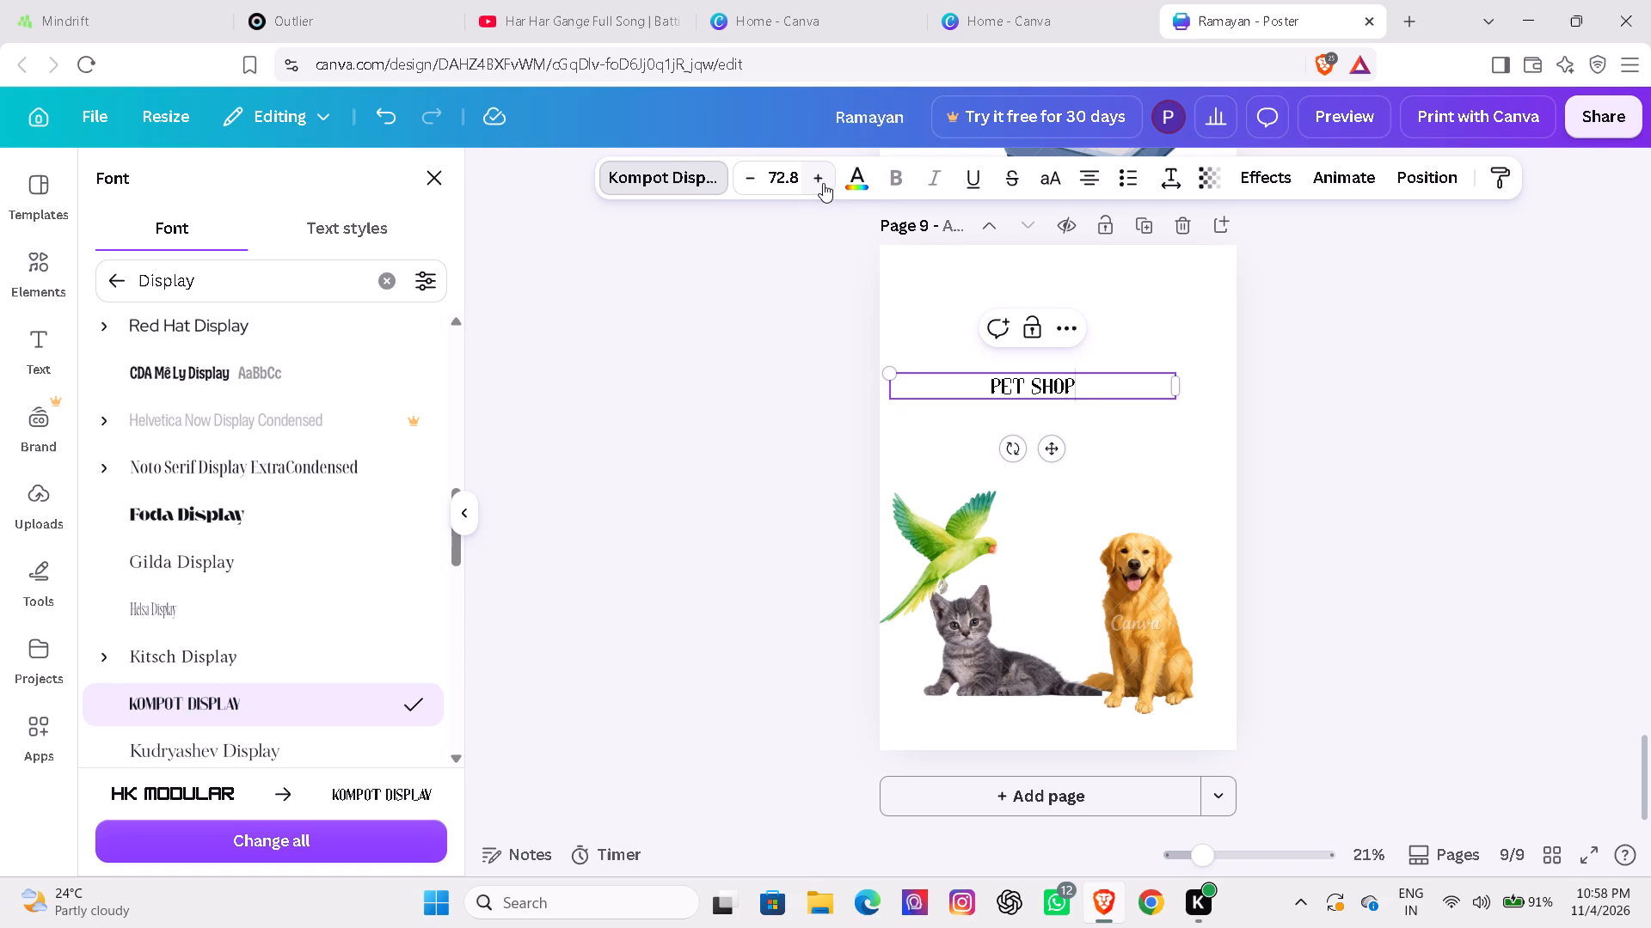
left_click(823, 183)
left_click(823, 183)
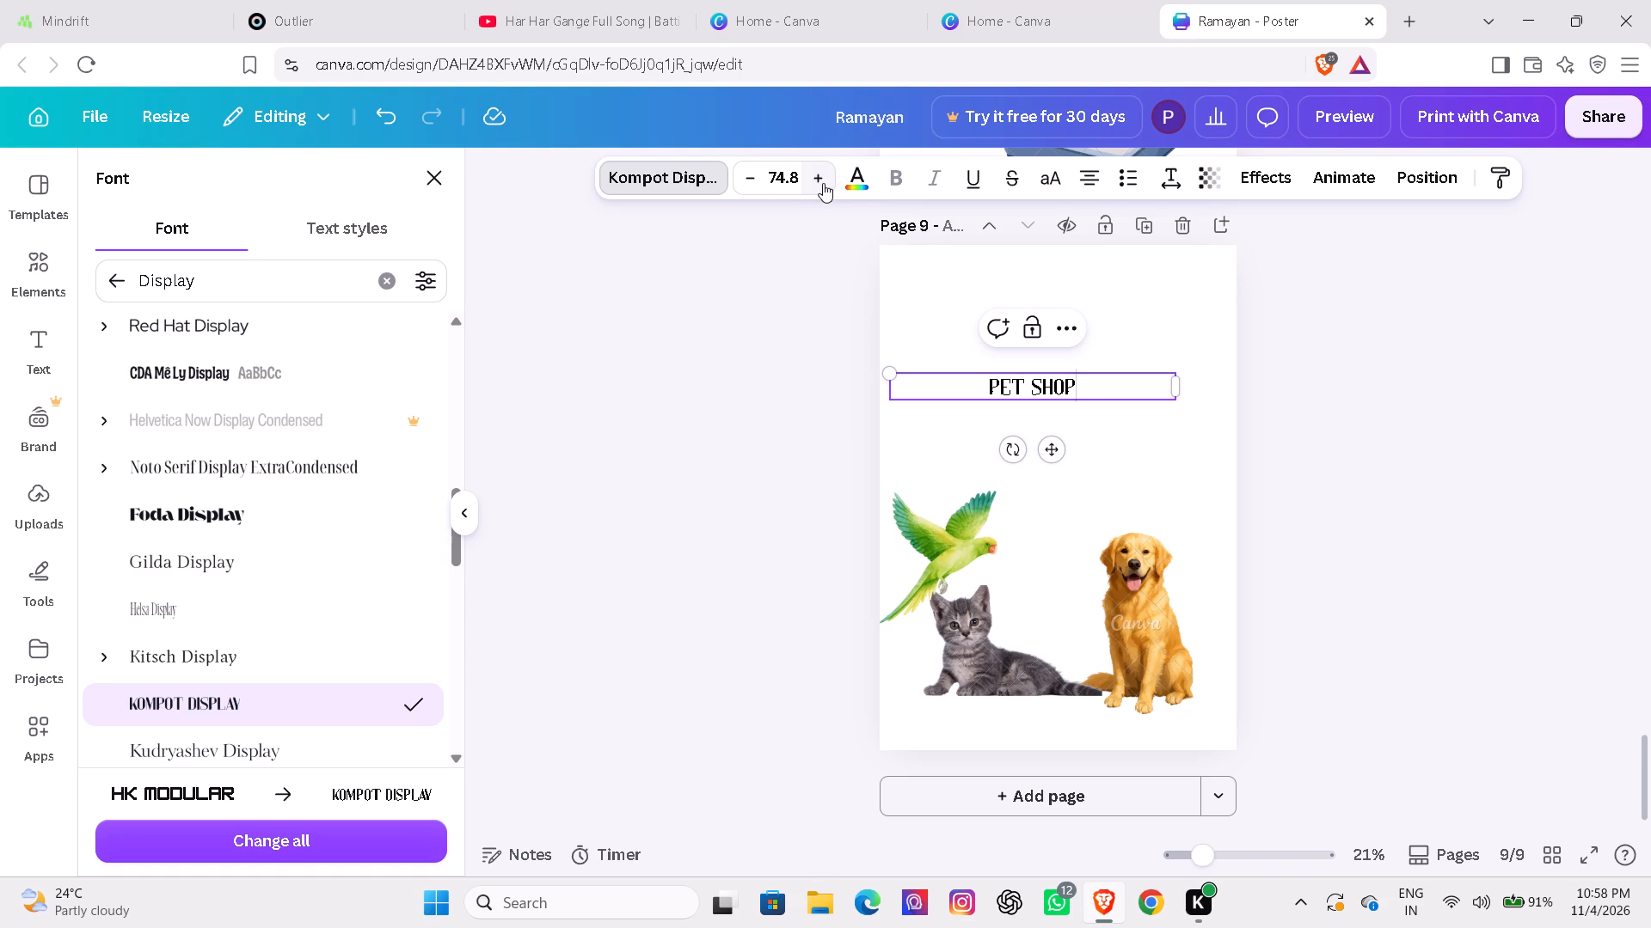
left_click(823, 183)
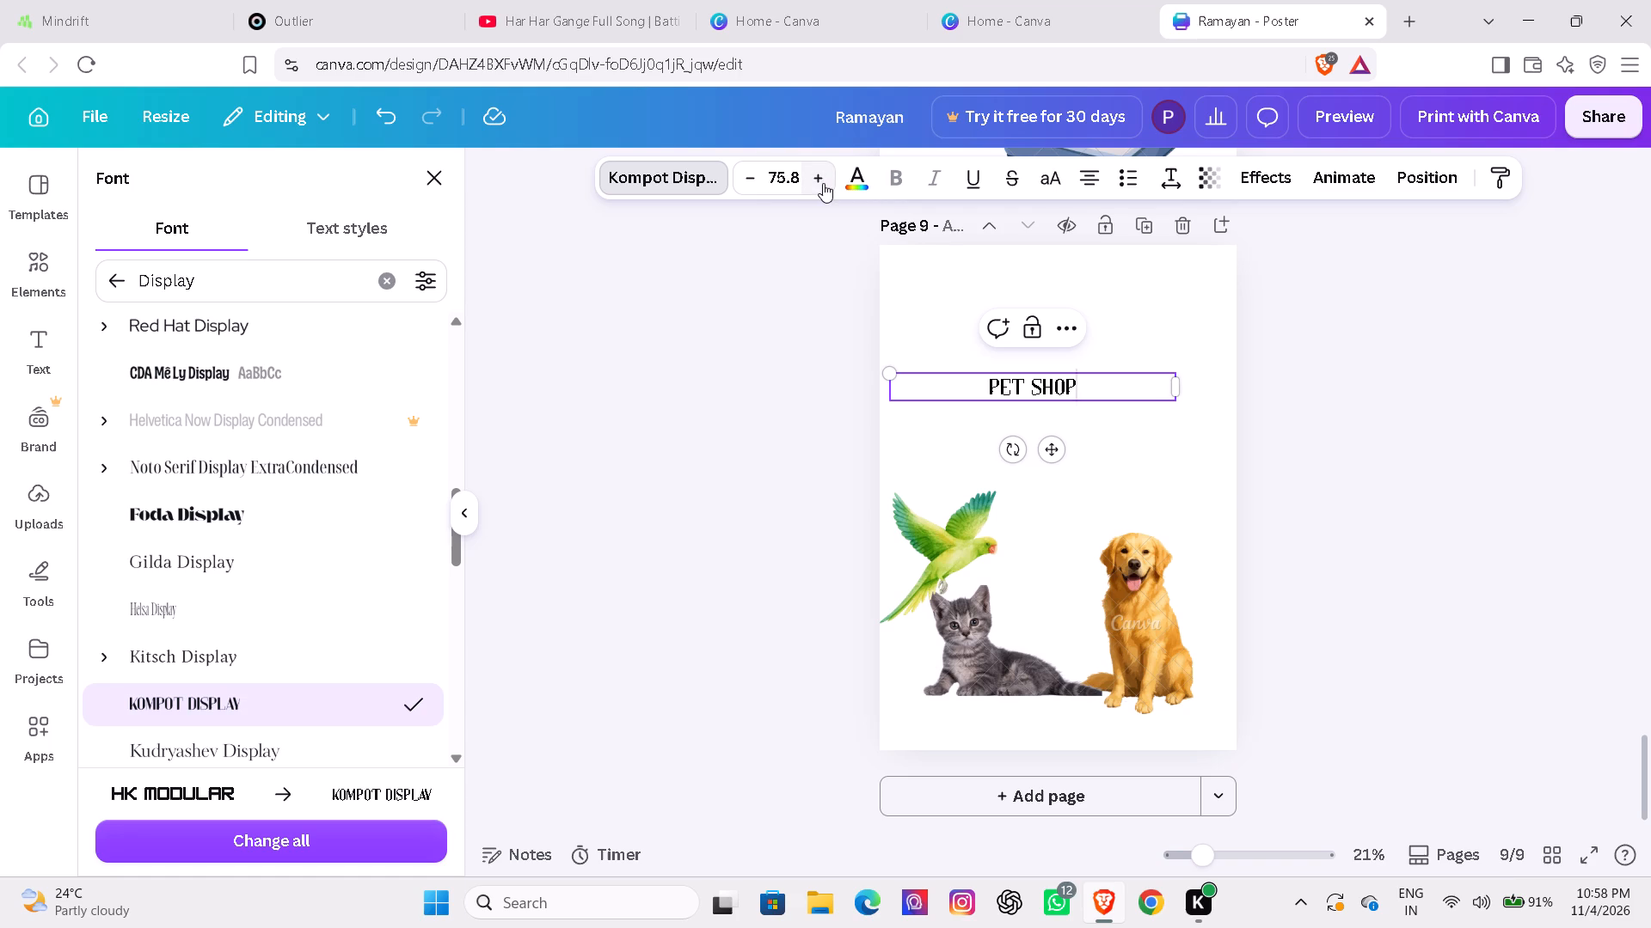
left_click(823, 183)
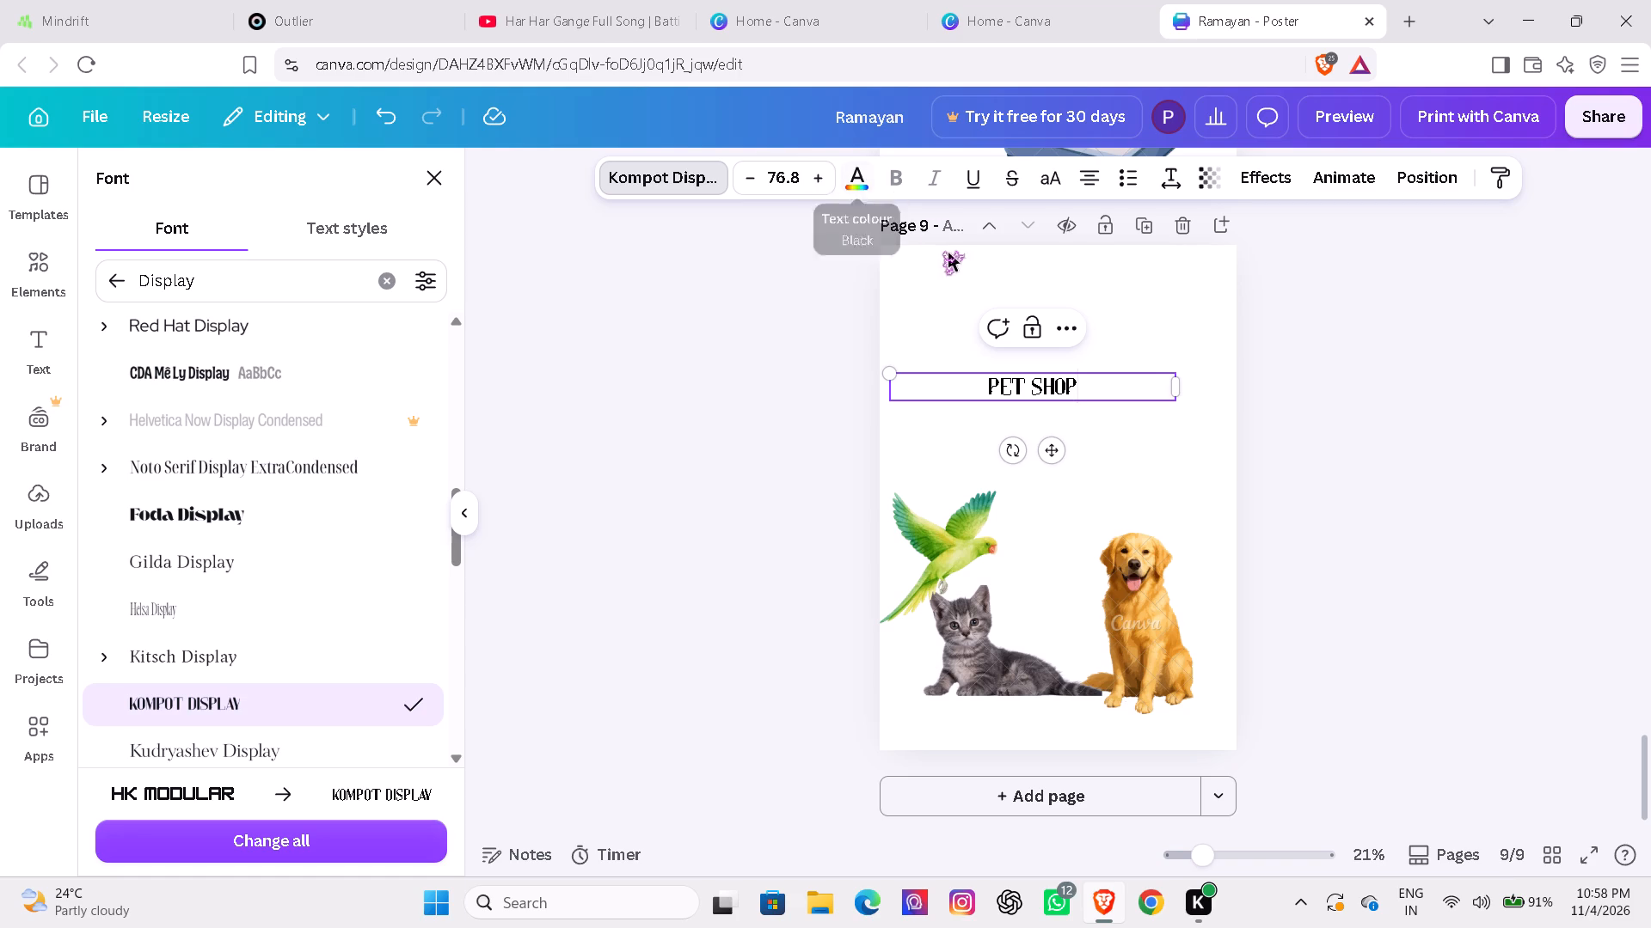
left_click(813, 185)
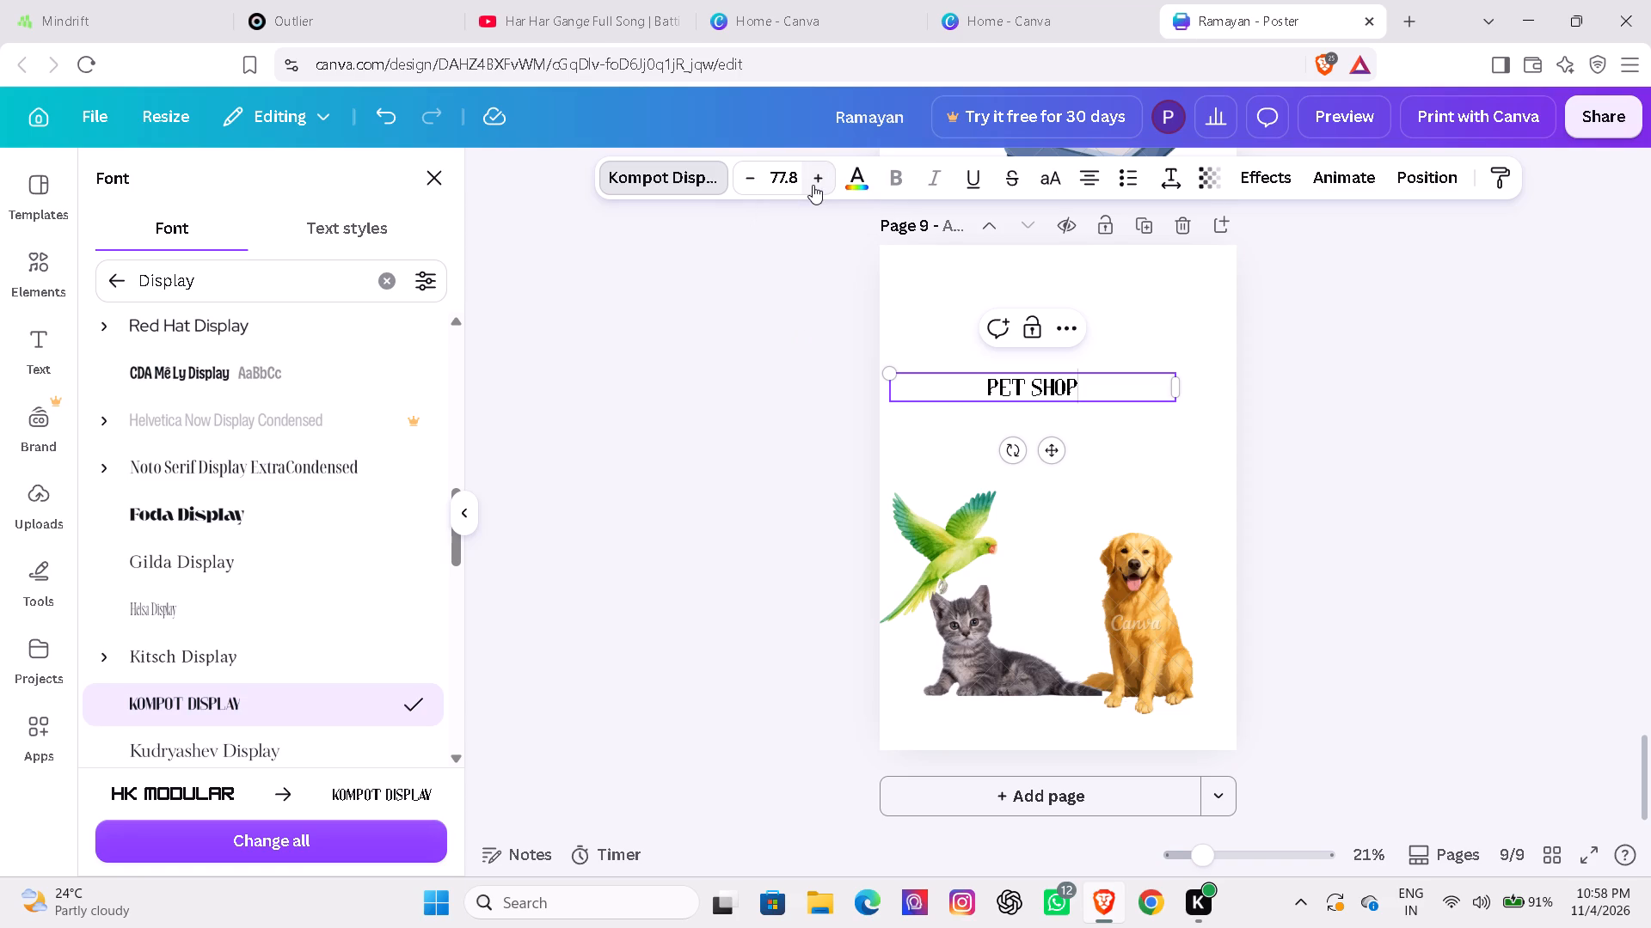
left_click(813, 185)
left_click(813, 185)
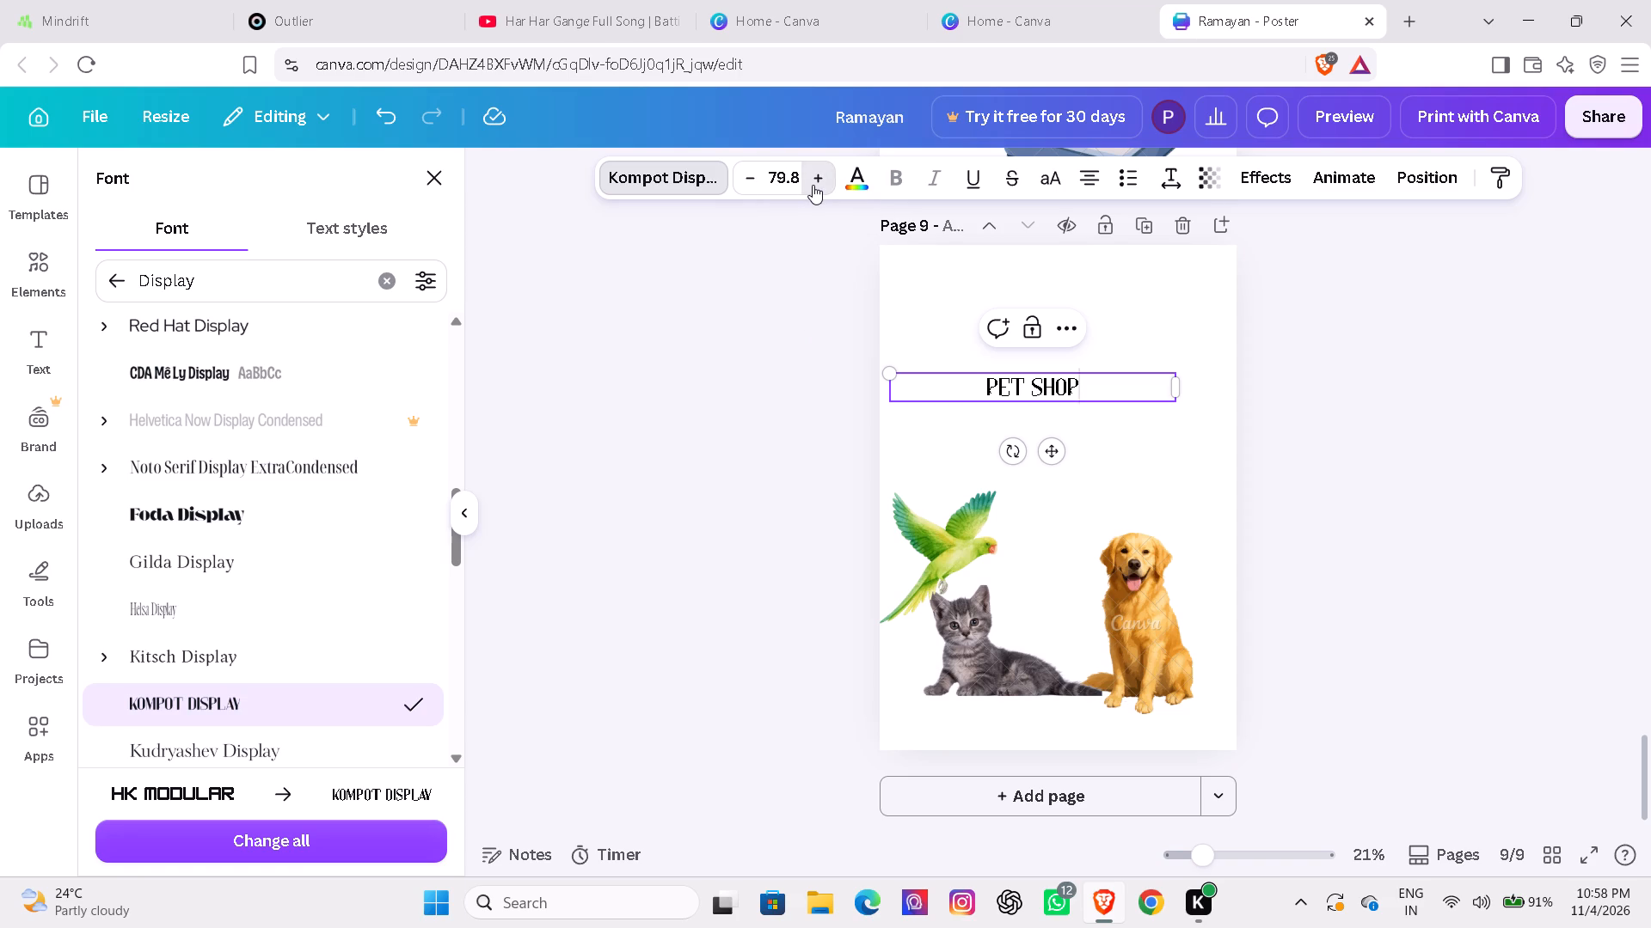
left_click(813, 185)
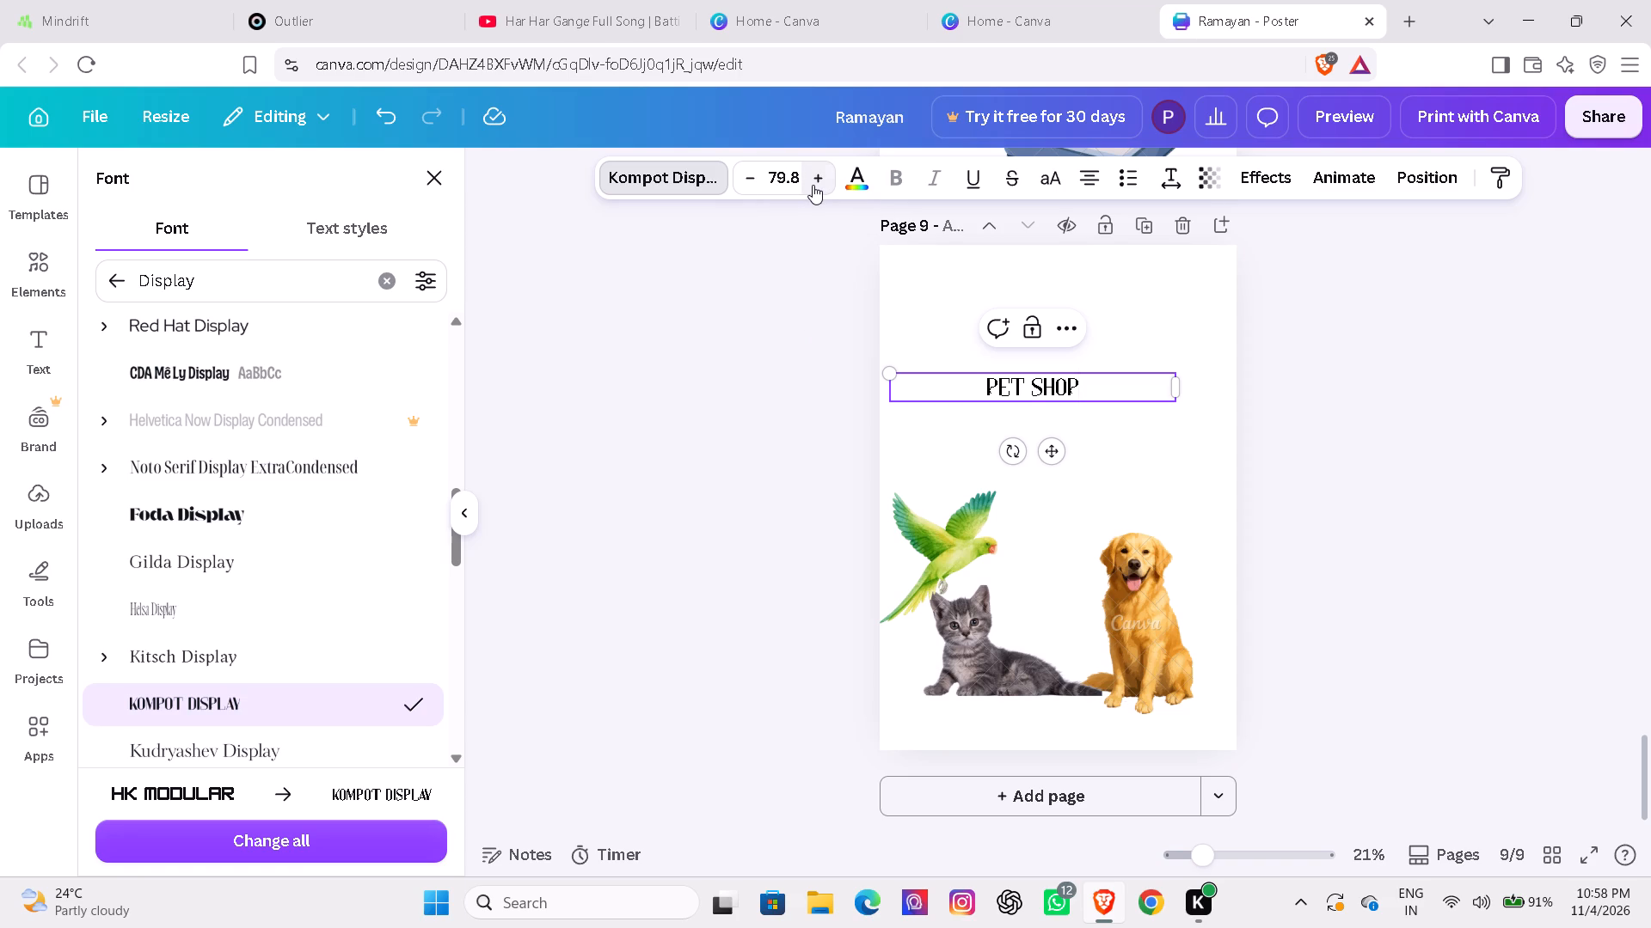
left_click(813, 185)
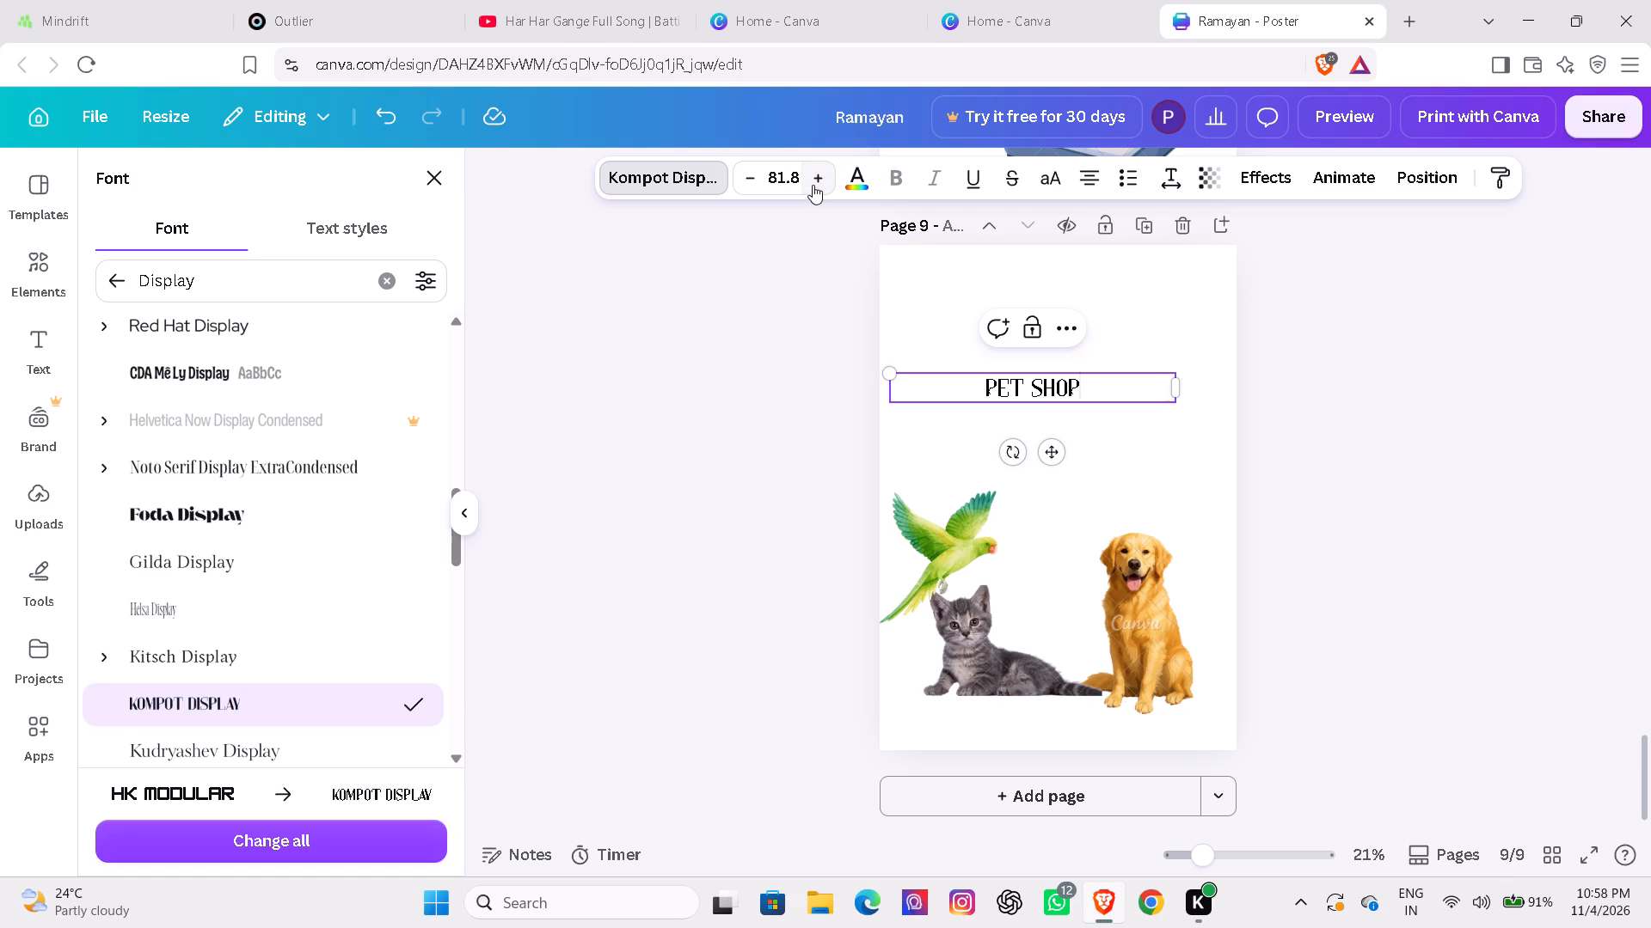
Move the "Pet shop" heading up to the top of page 9, roughly centred across it, and deselect it.
left_click_drag(1045, 449, 1077, 339)
left_click(1310, 431)
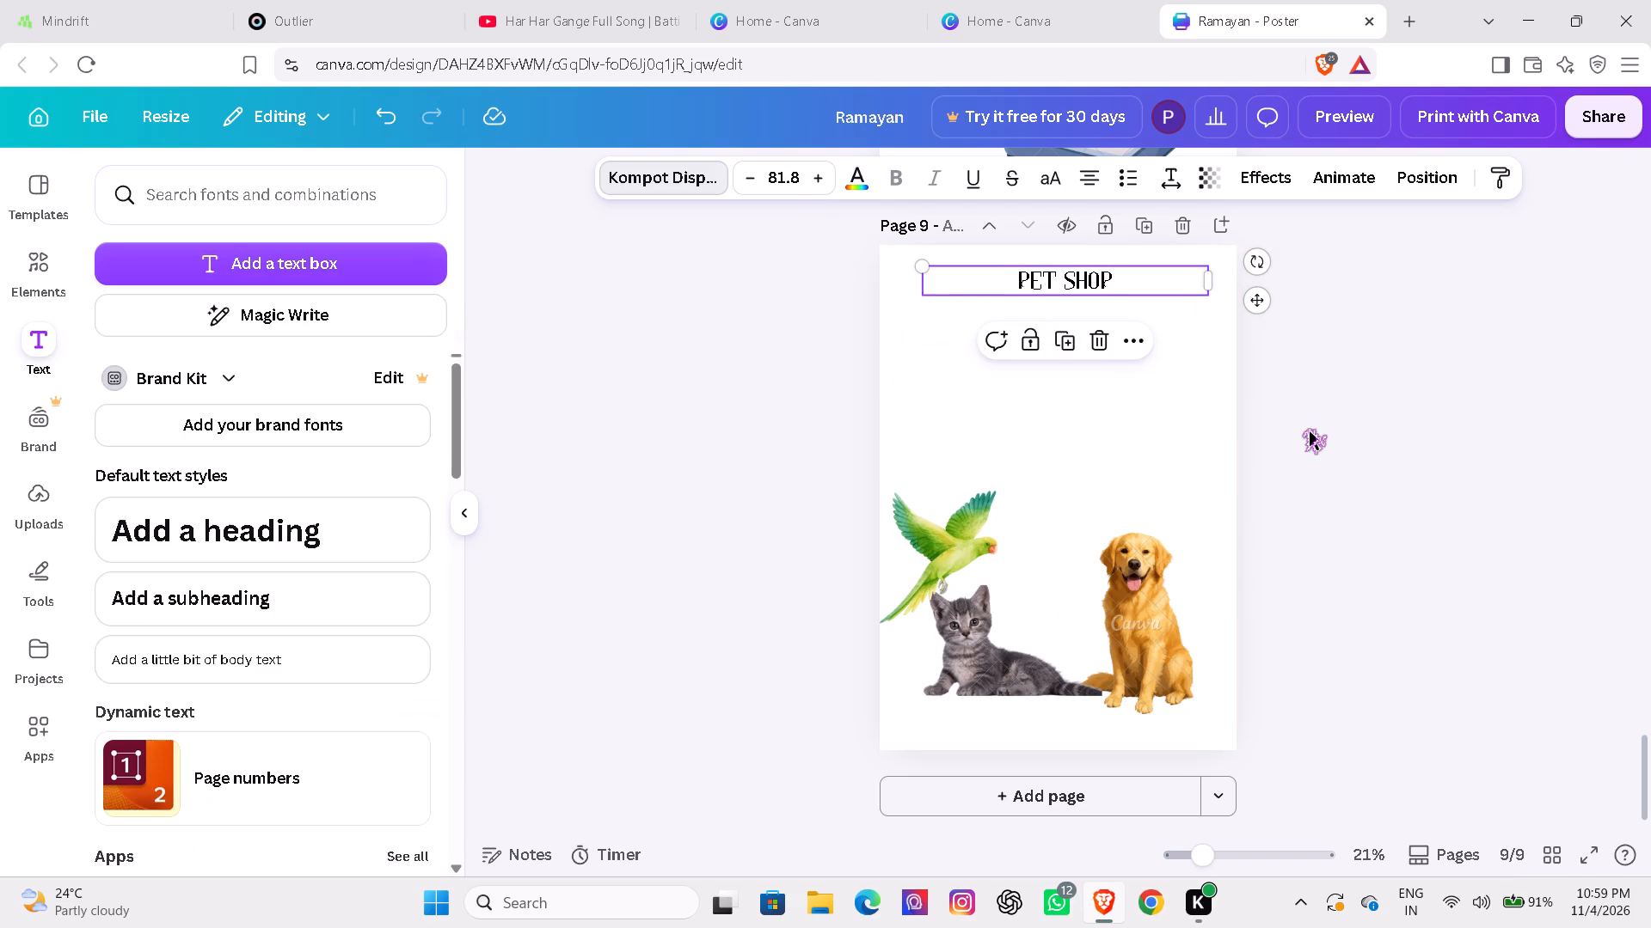
left_click(1176, 462)
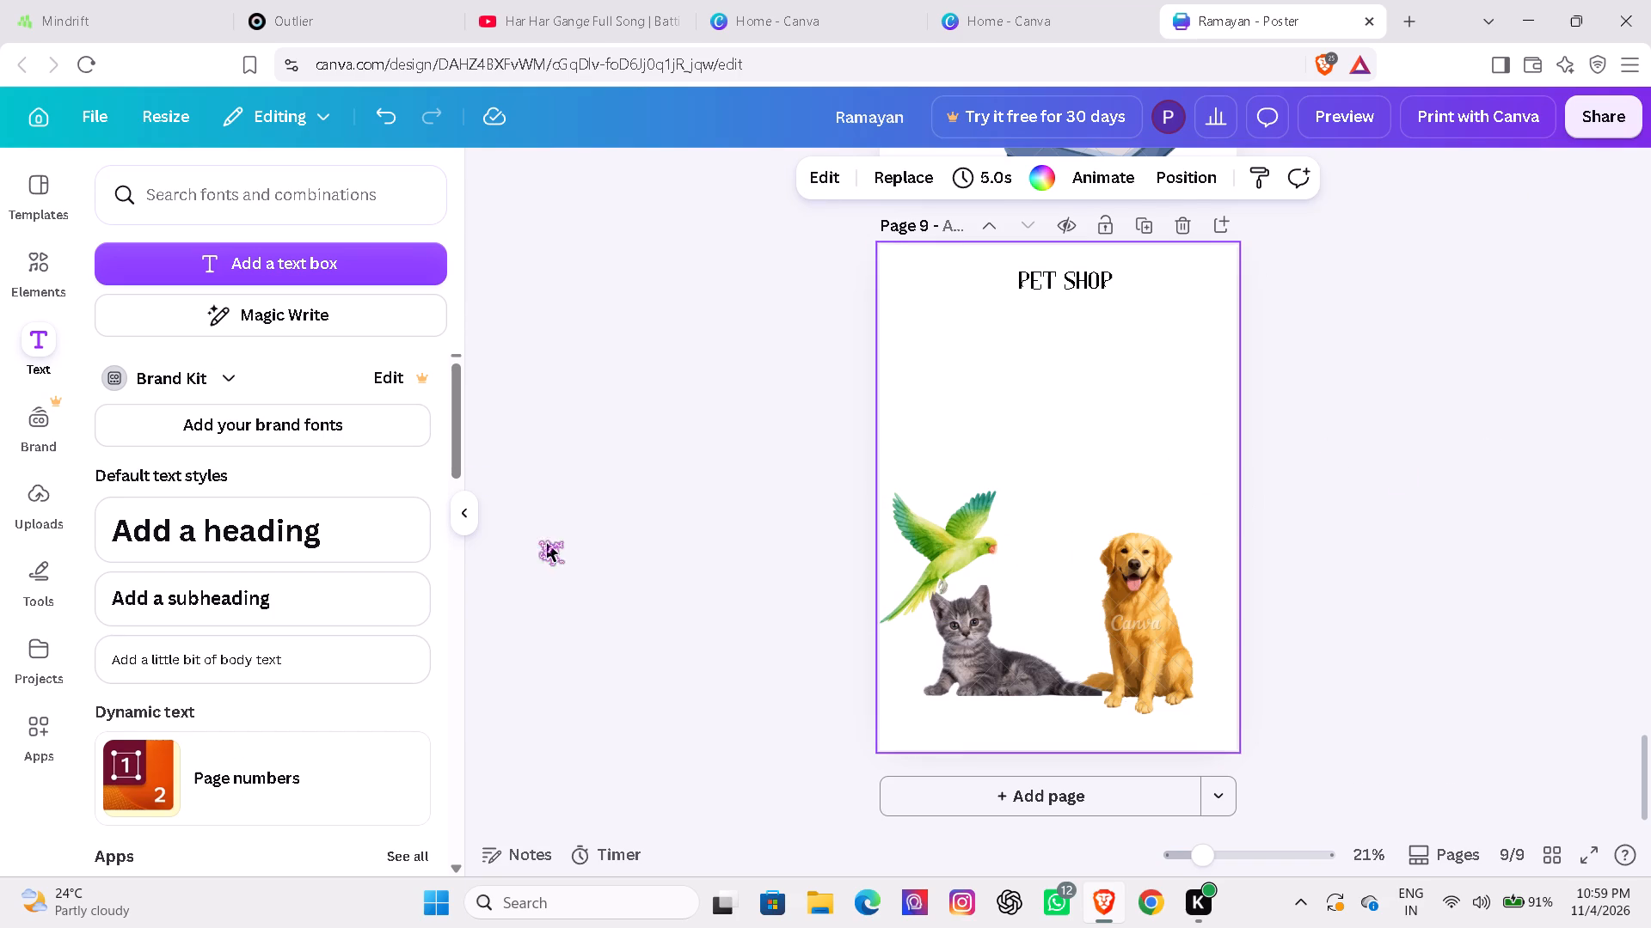
Search the elements library for "text box" in place of the earlier parrot search.
left_click(39, 278)
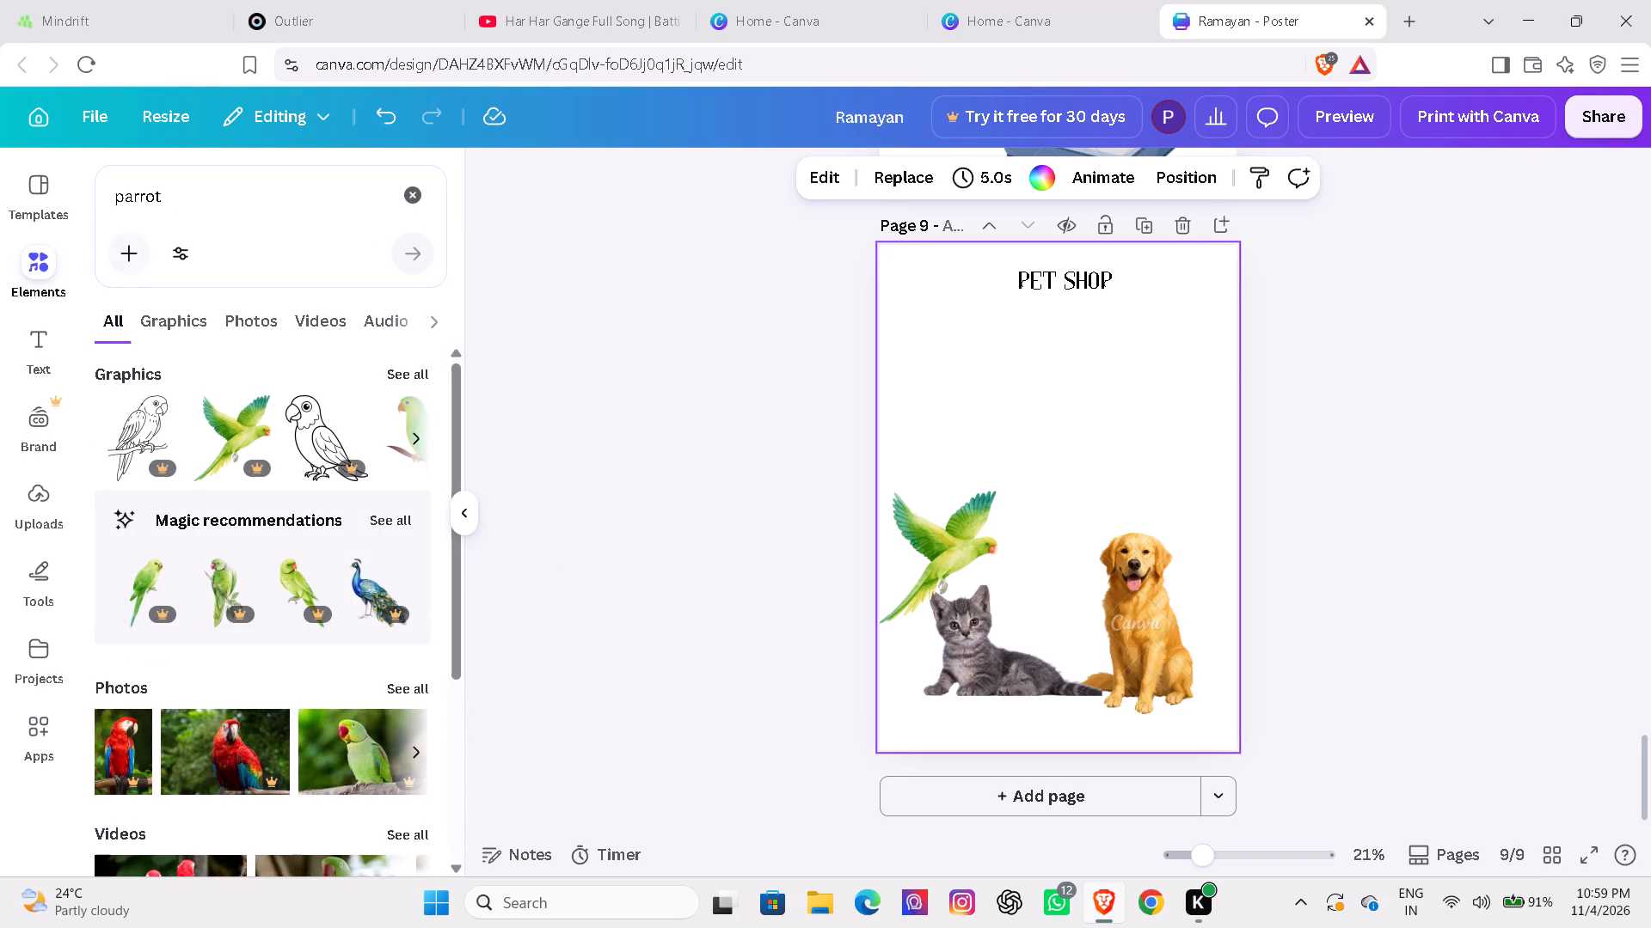
left_click(180, 212)
left_click(175, 205)
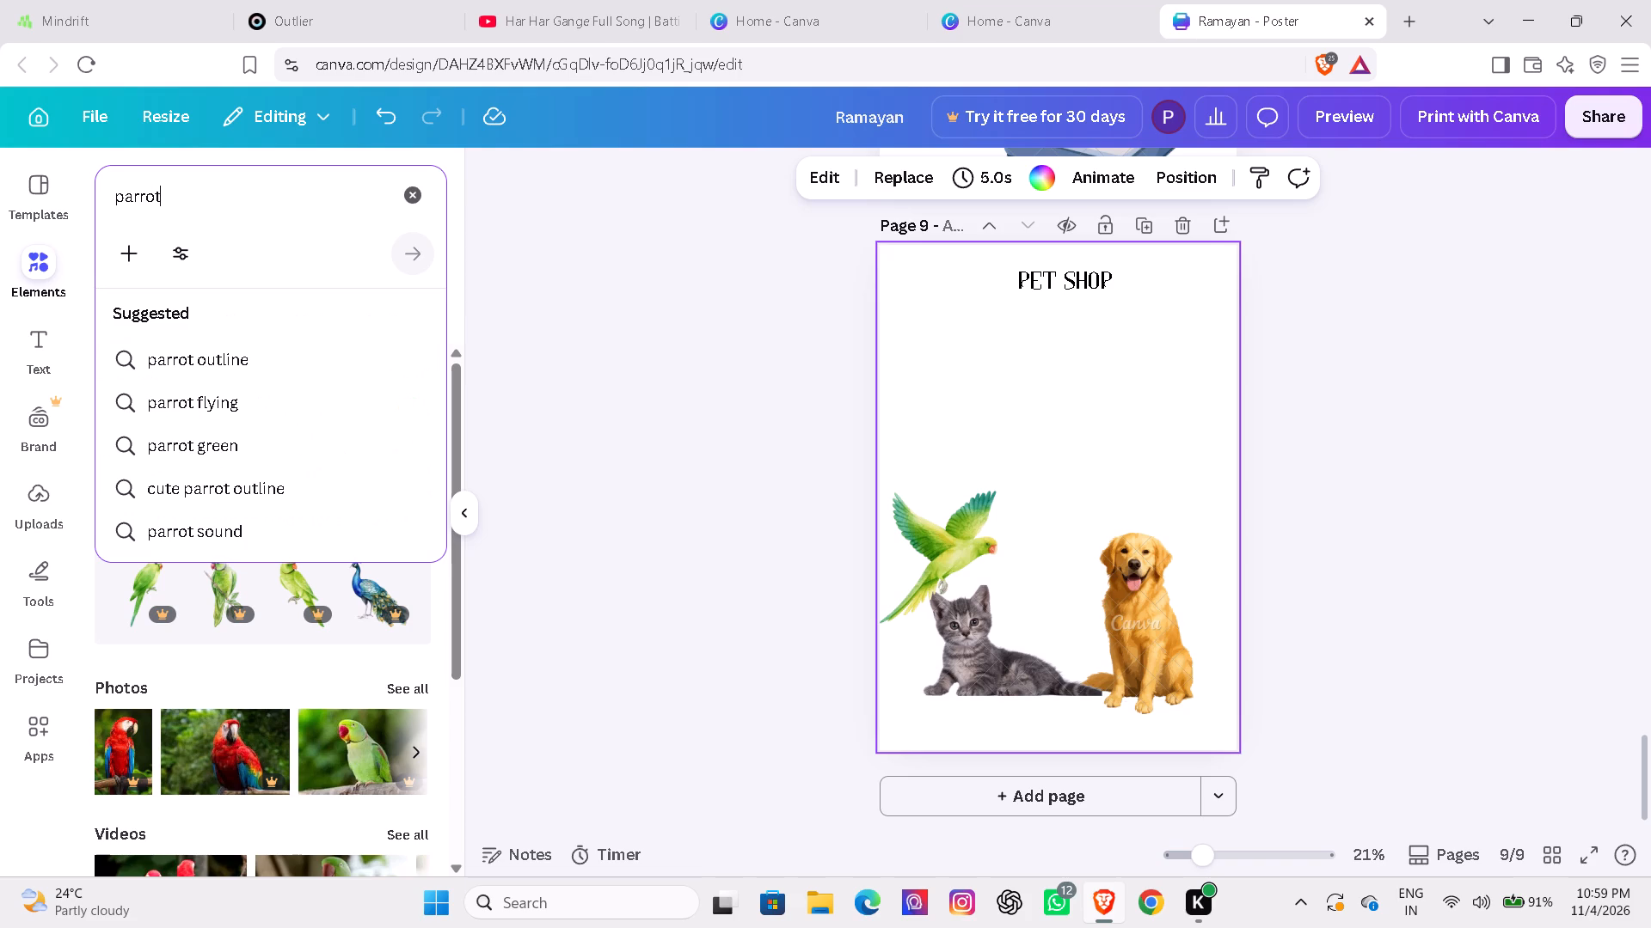
key("BackSpace")
key("BackSpace")
key("BackSpace")
key("BackSpace")
key("BackSpace")
key("BackSpace")
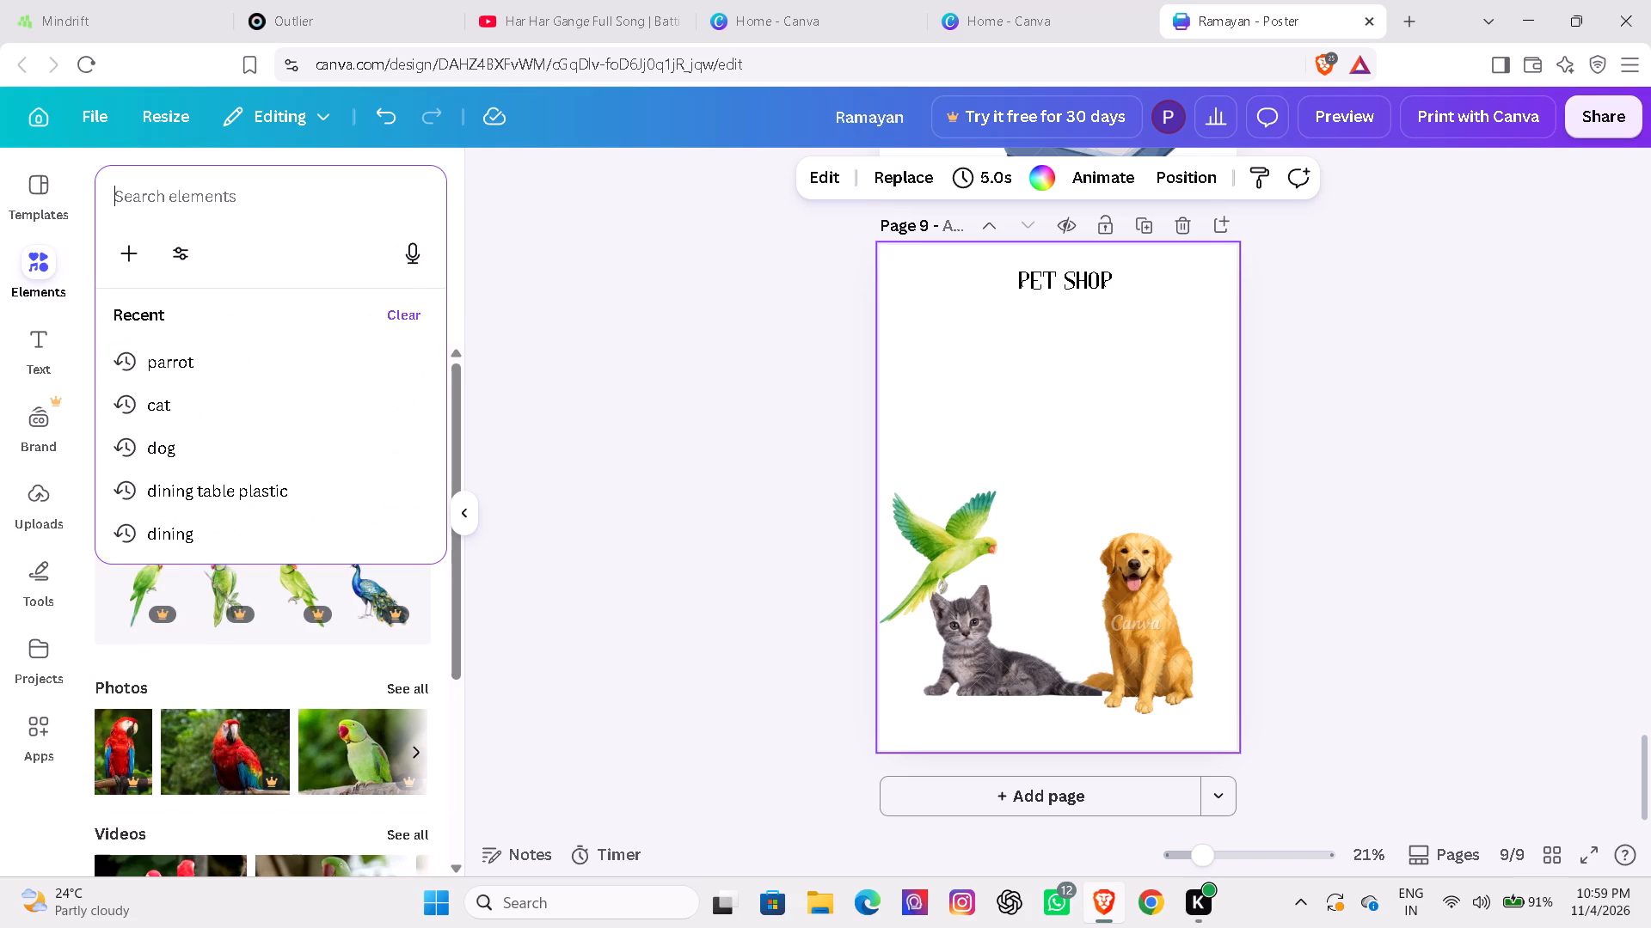
type("text")
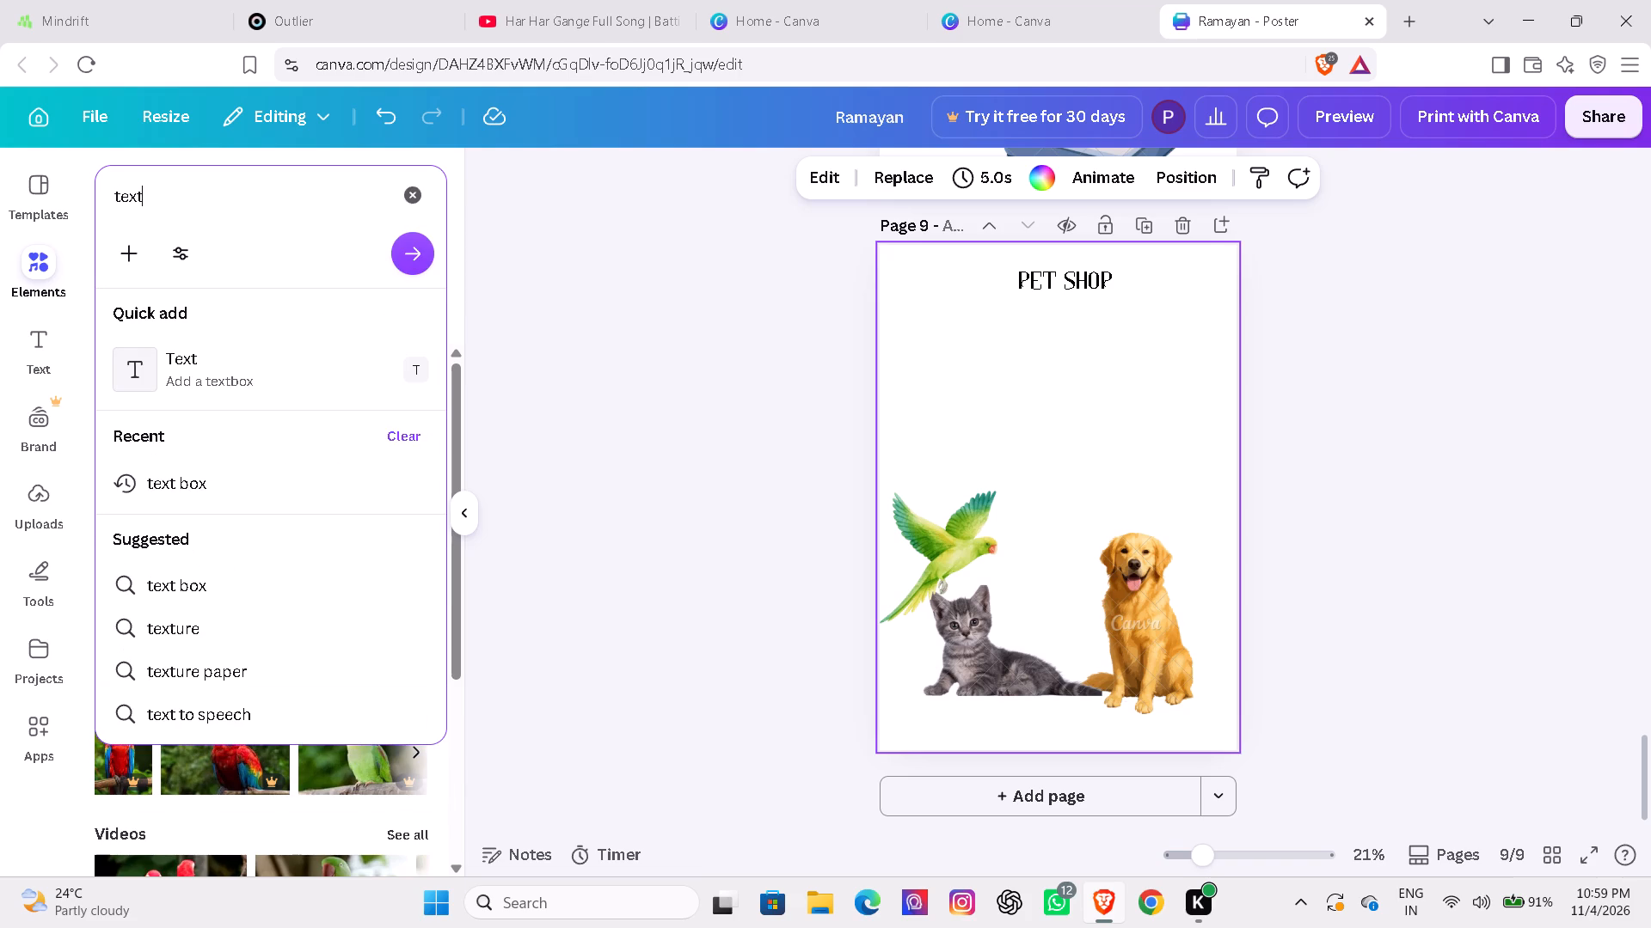
key("space")
type("box")
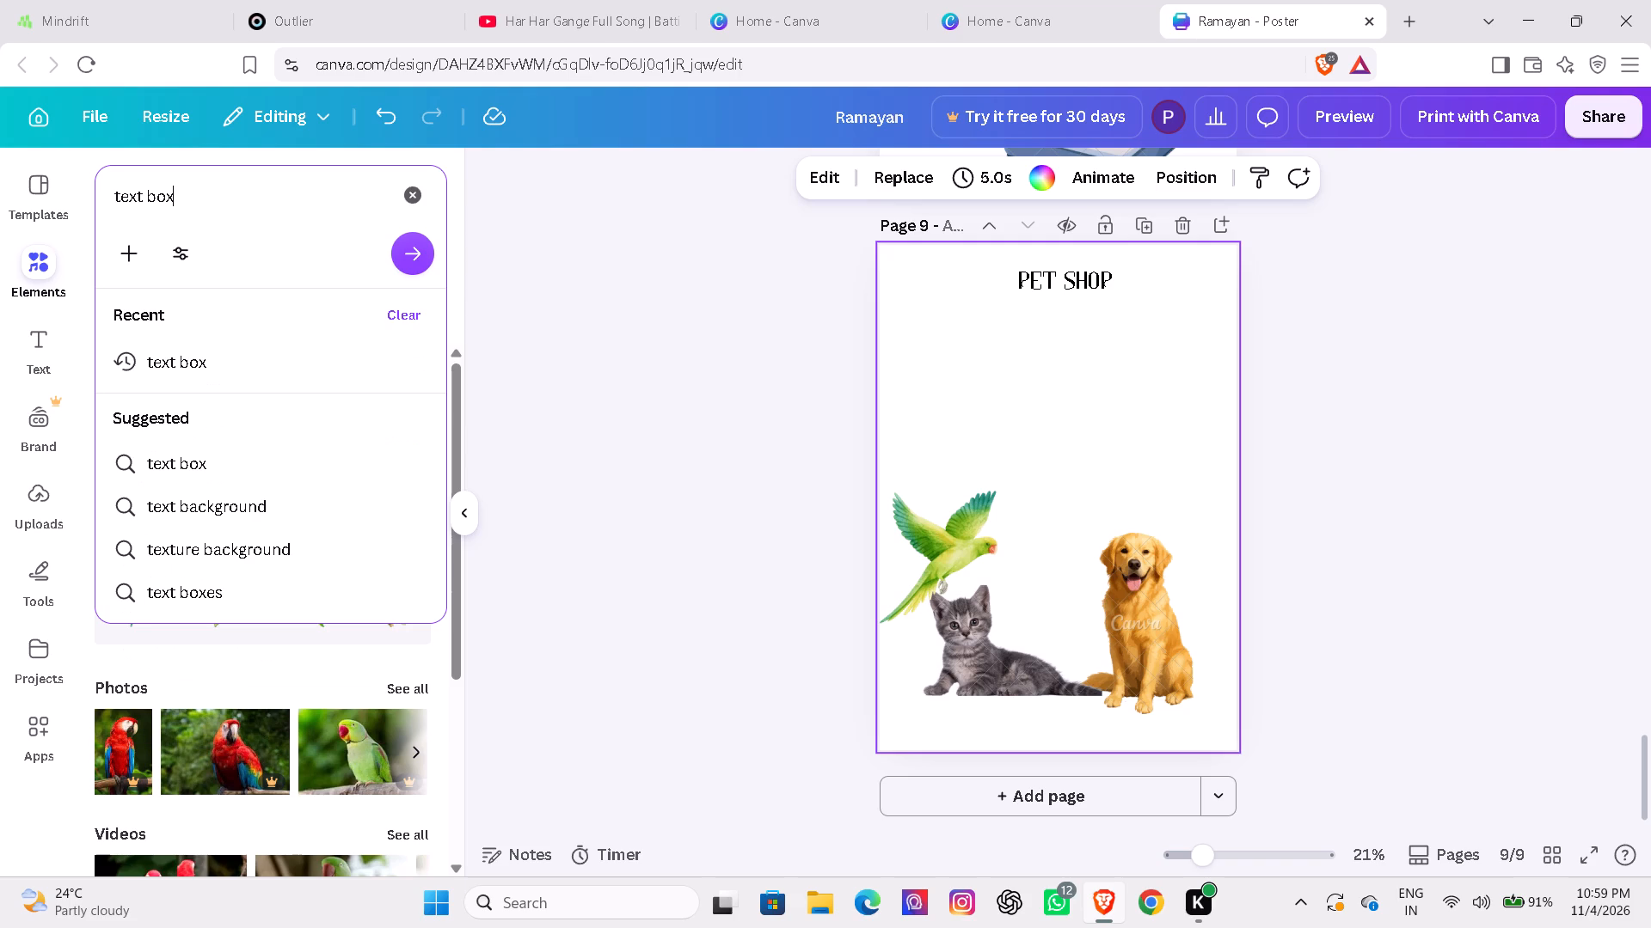
key("Return")
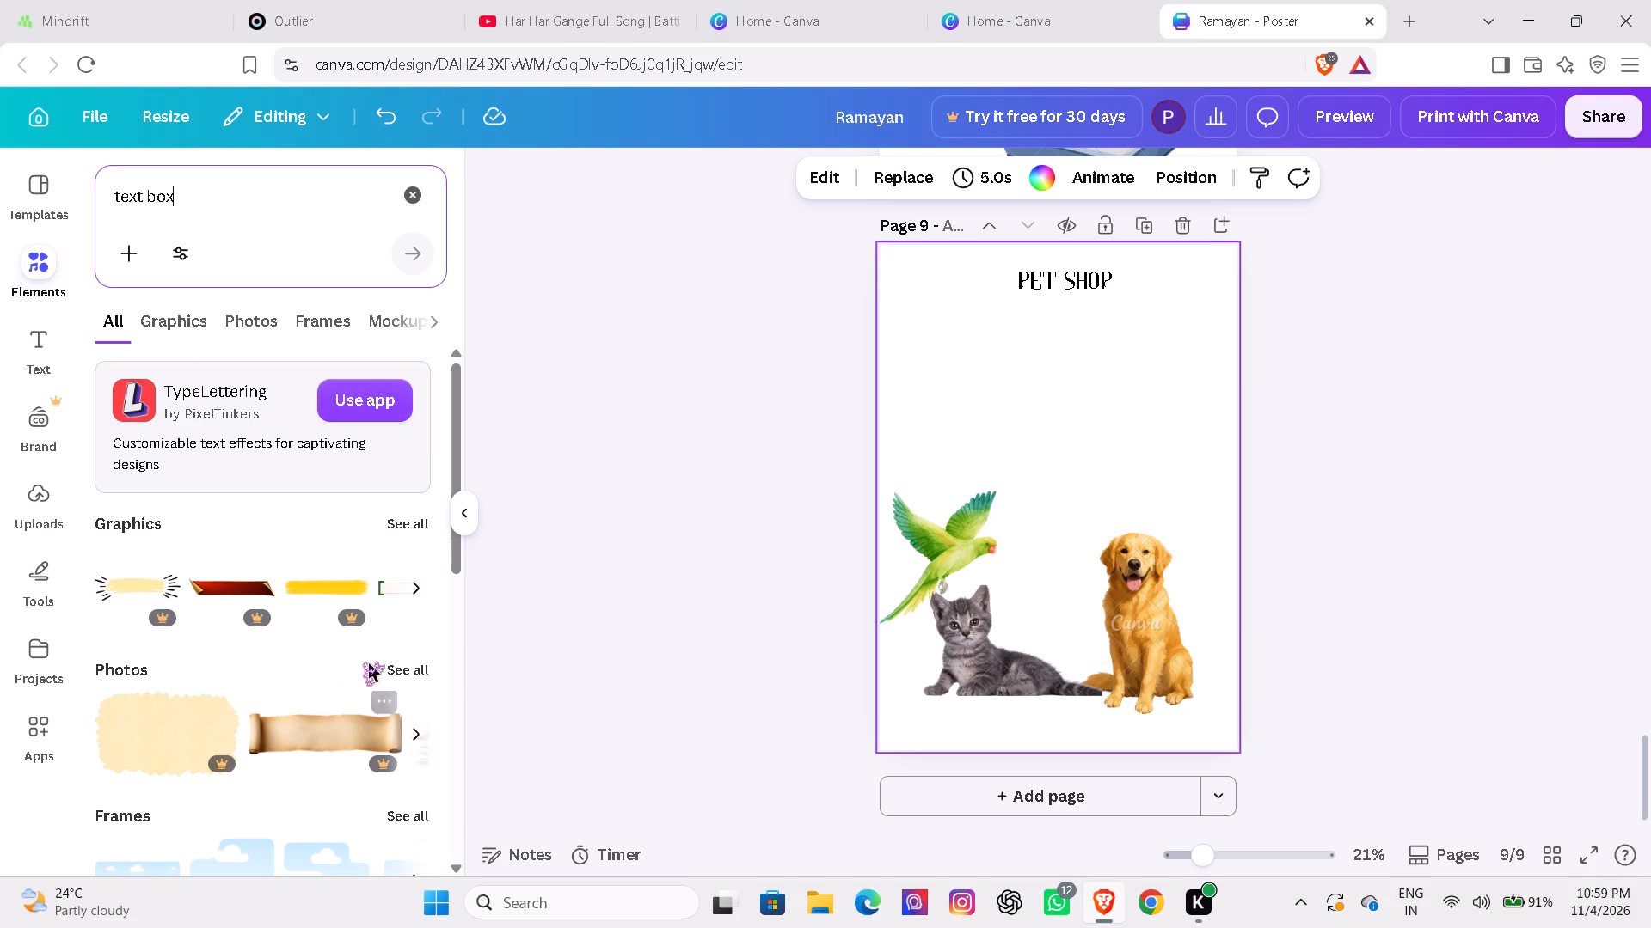
Add the dark red plaque with a gold border from the text box photo results to page 9, above the animals.
left_click(396, 659)
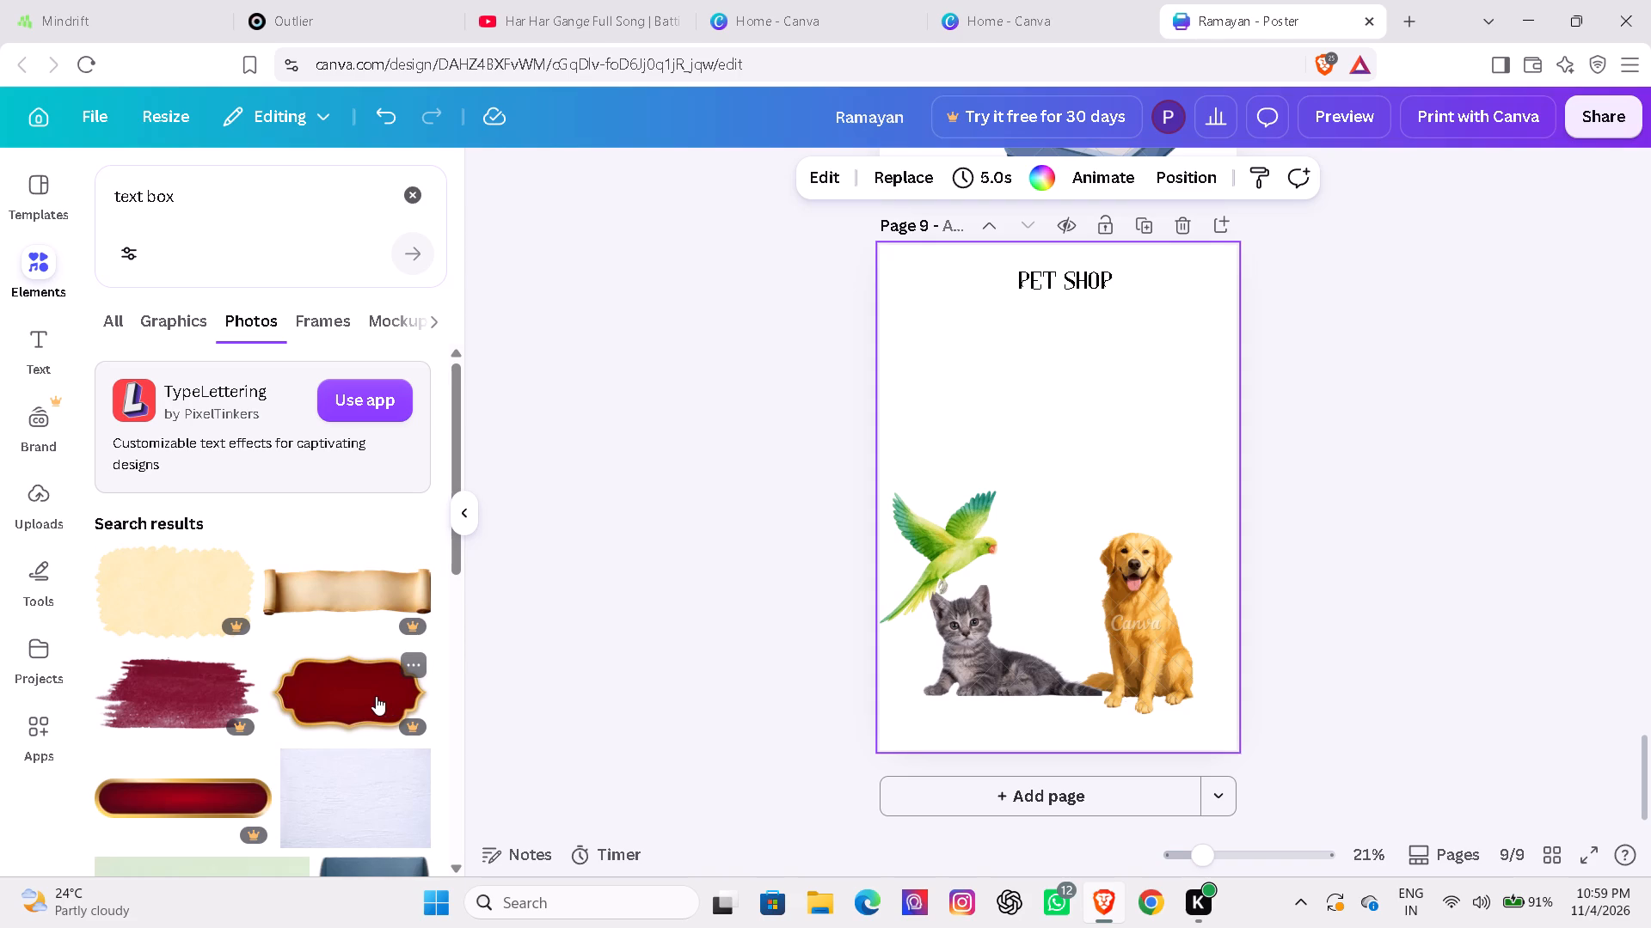
left_click(358, 711)
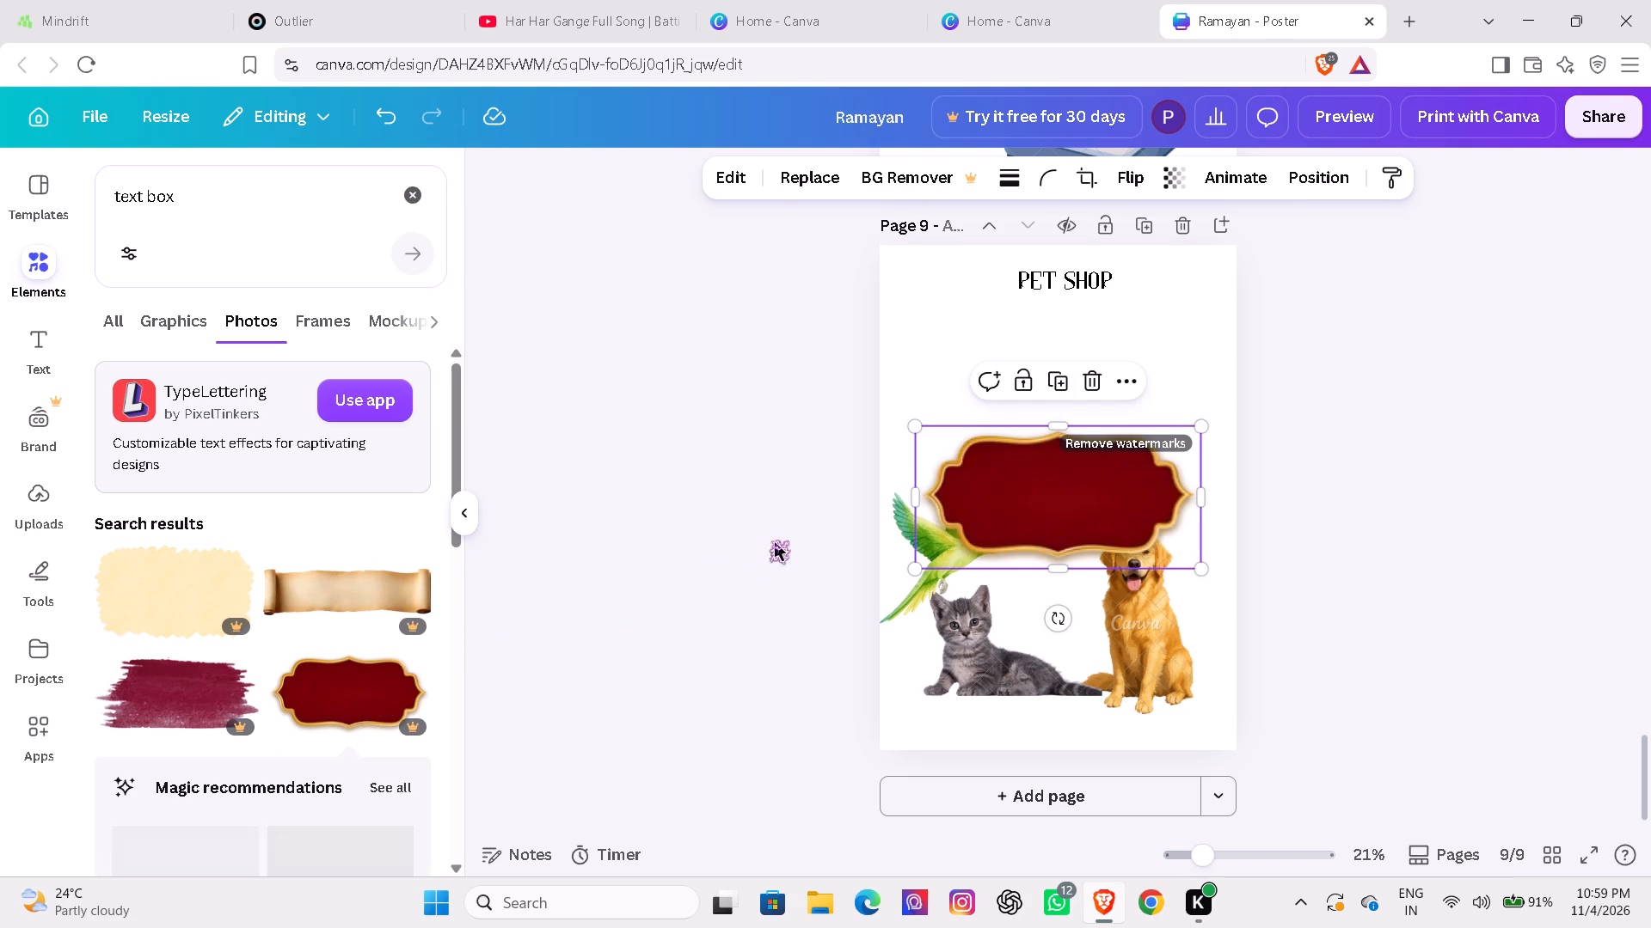
left_click_drag(1087, 485, 1070, 436)
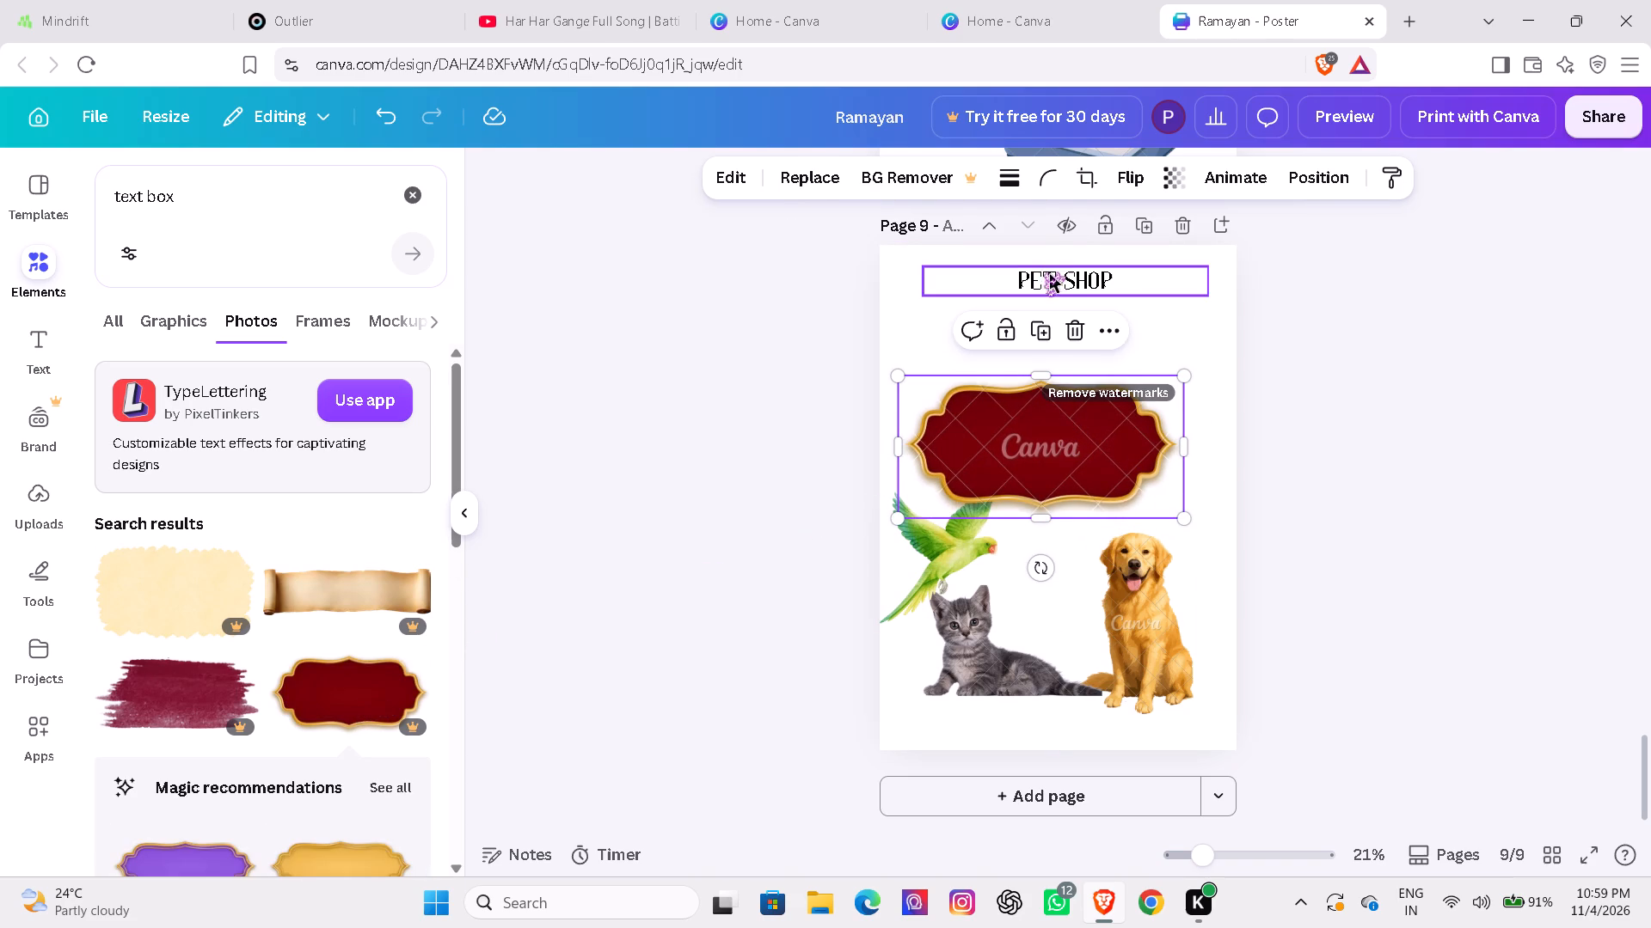
Move the "Pet shop" heading down off the plaque into the space between the parrot and the dog.
left_click_drag(1046, 272, 1049, 492)
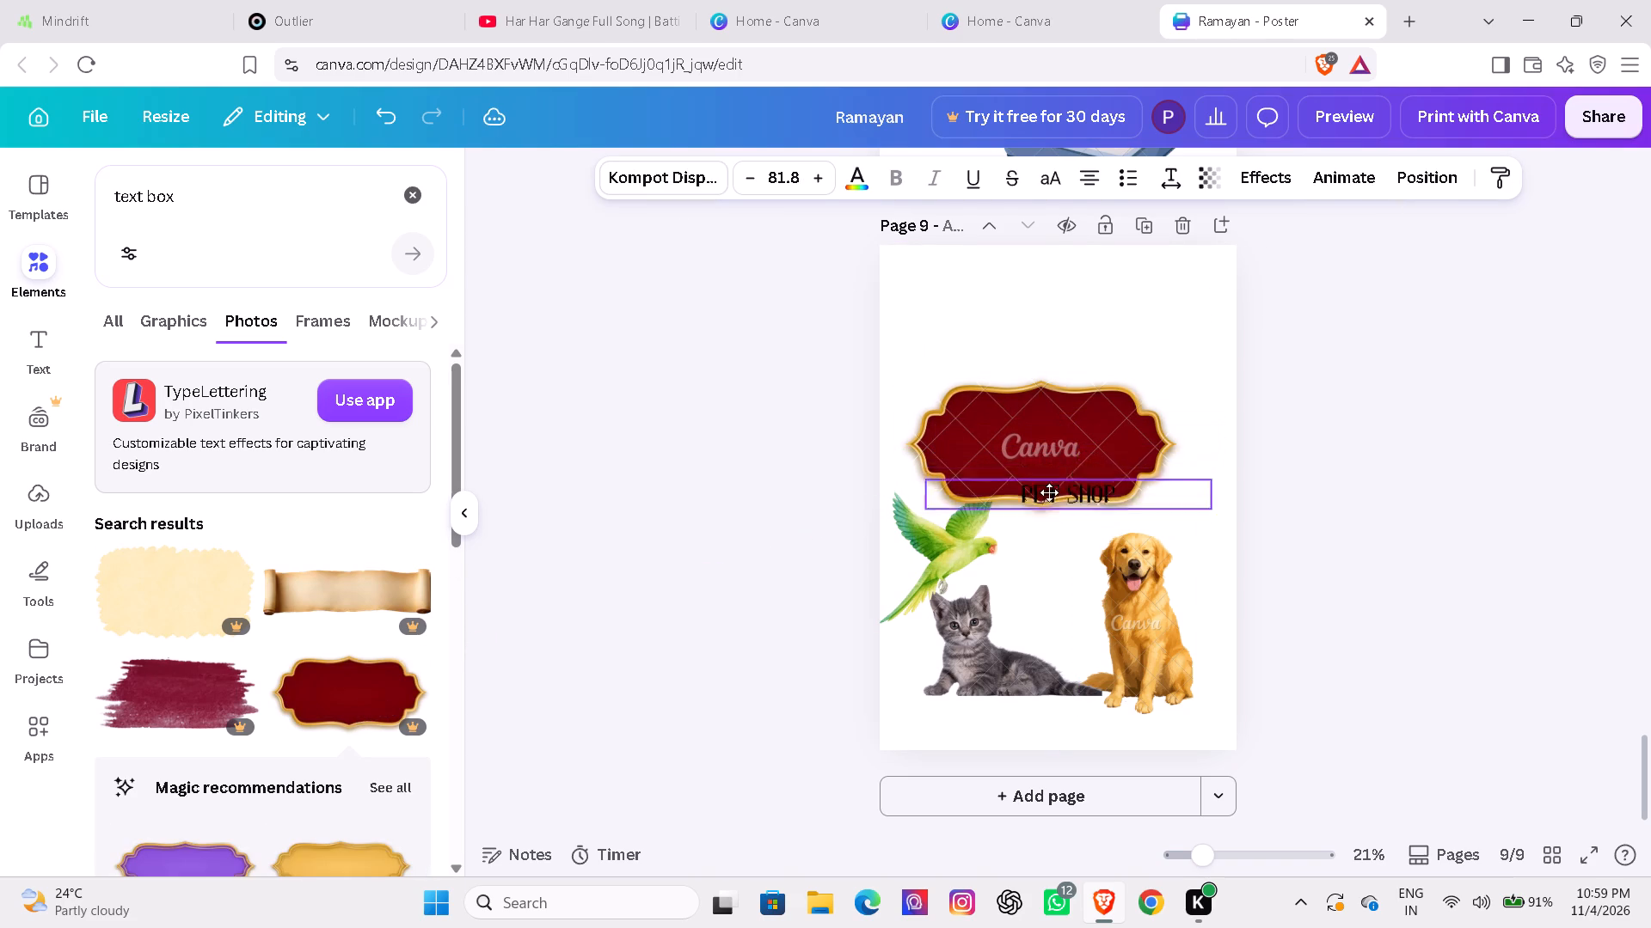
left_click_drag(1049, 492, 1046, 519)
Shrink the red plaque and centre it at the top of page 9.
left_click_drag(986, 429, 999, 377)
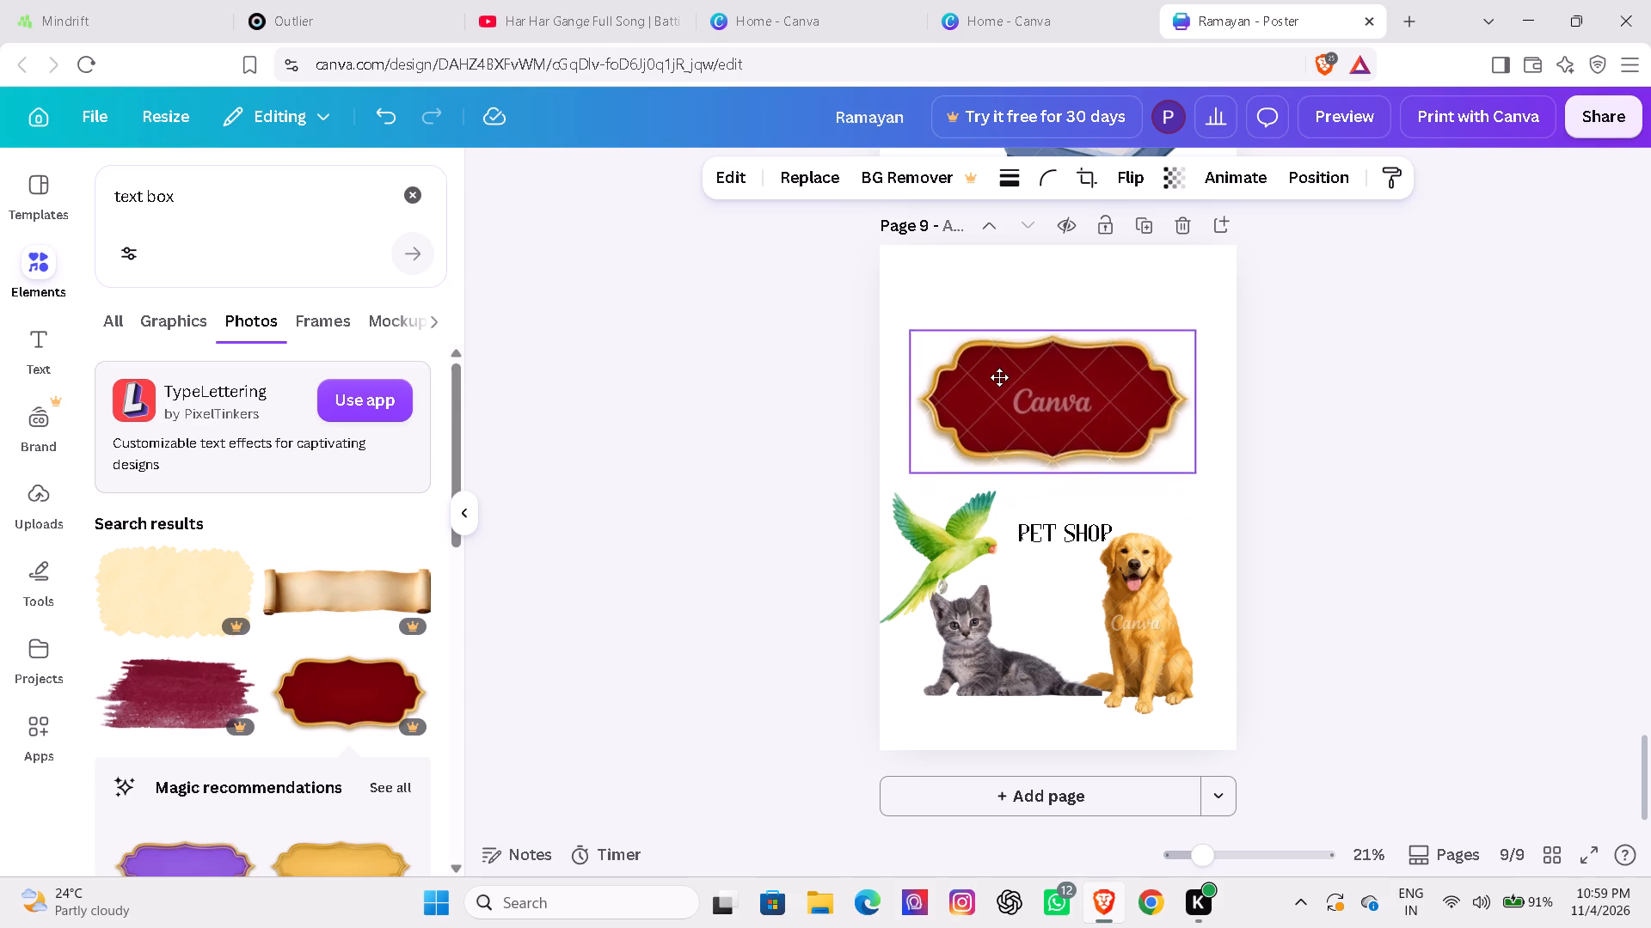
left_click_drag(999, 377, 999, 354)
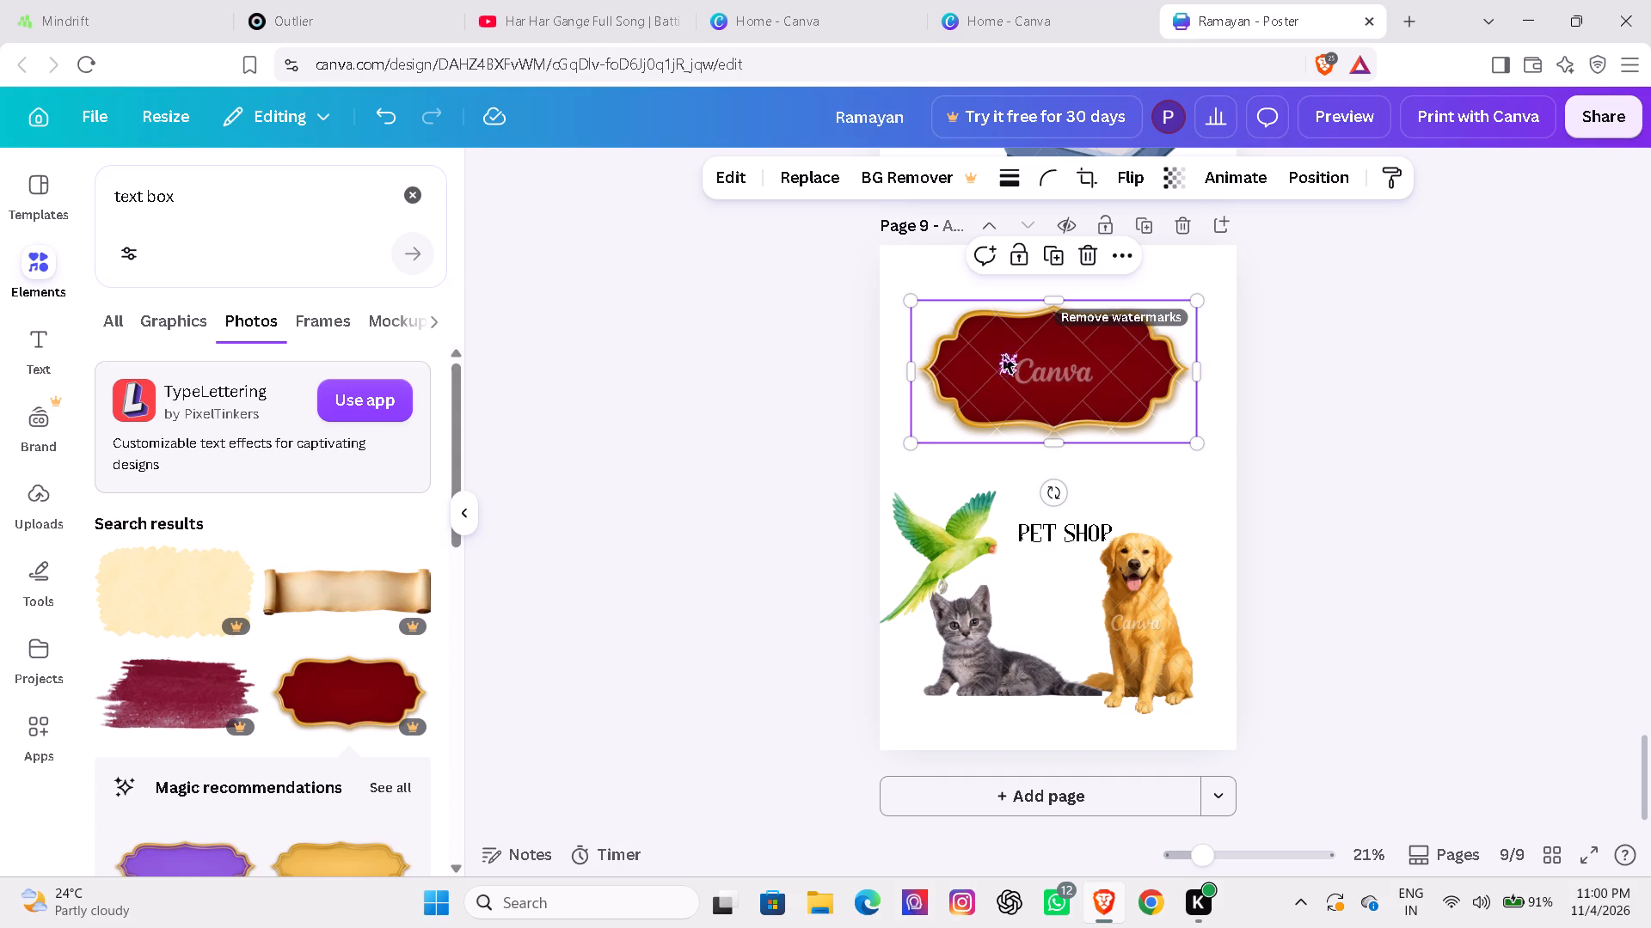
left_click_drag(909, 307, 967, 365)
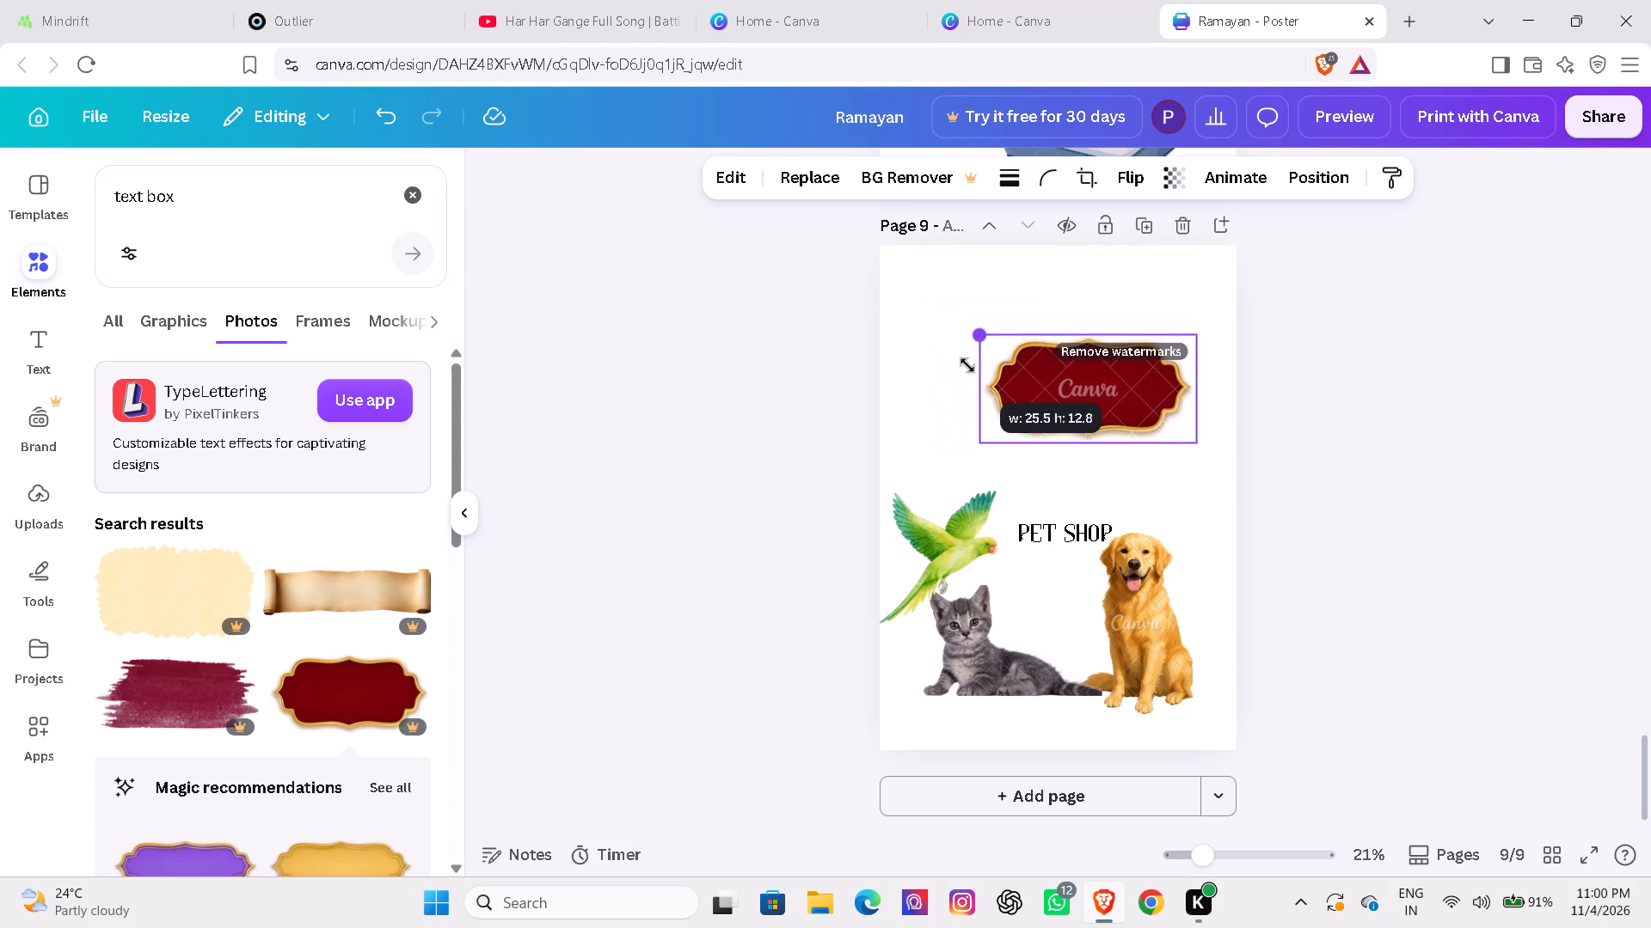
left_click_drag(967, 365, 967, 365)
left_click_drag(1028, 380, 989, 303)
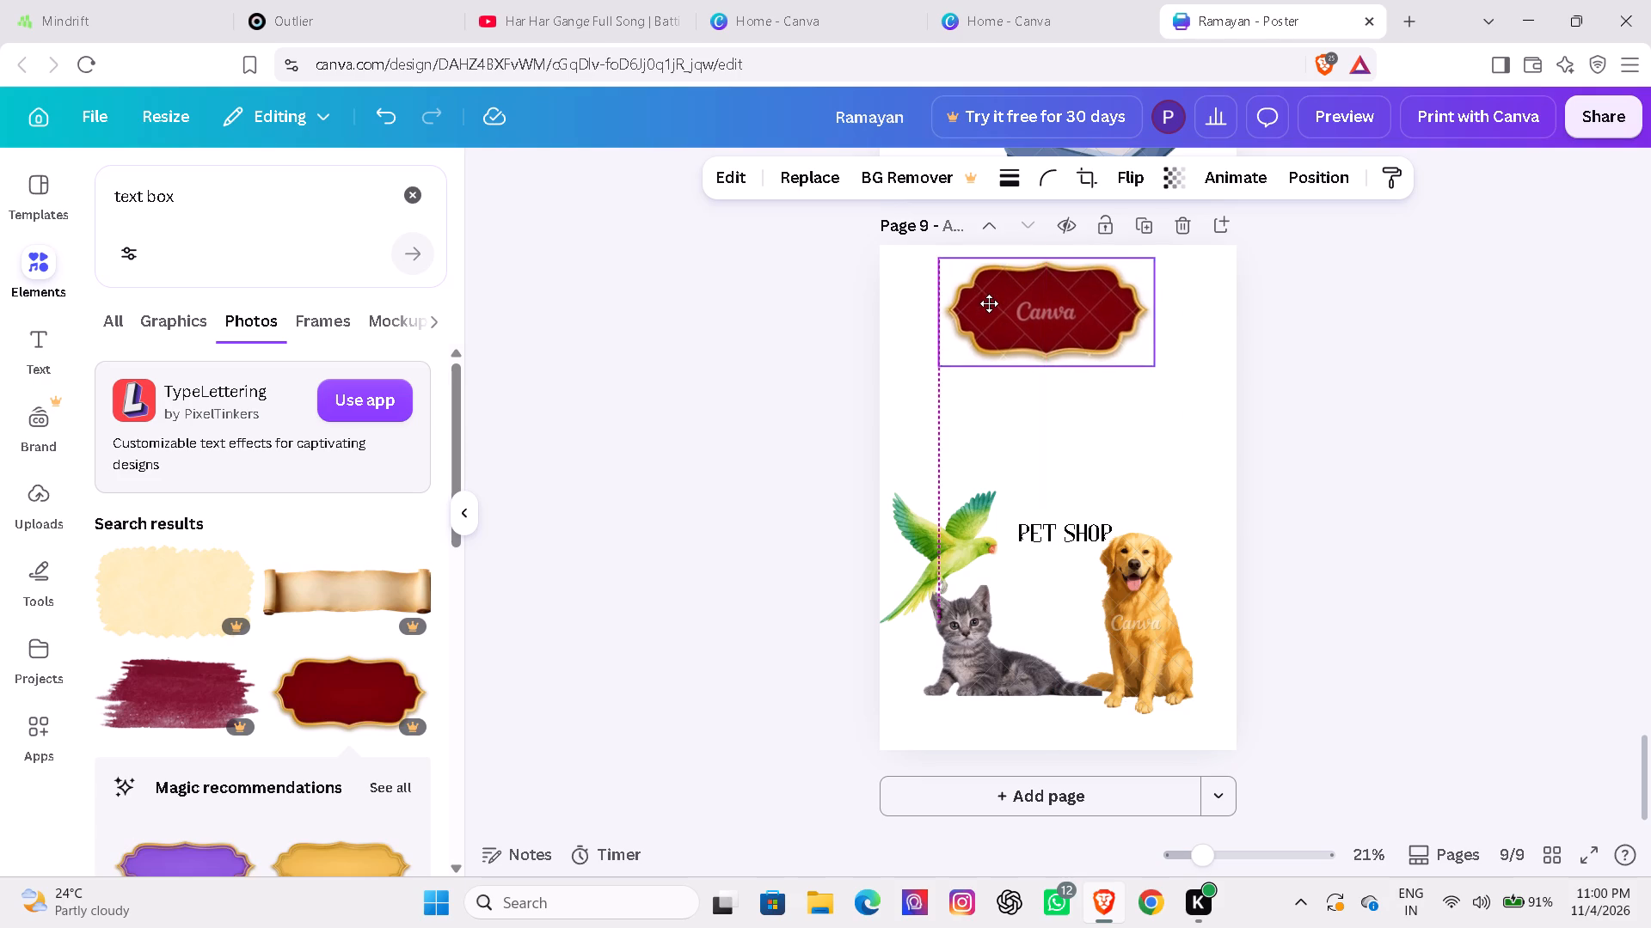
left_click_drag(989, 303, 989, 305)
left_click(1155, 369)
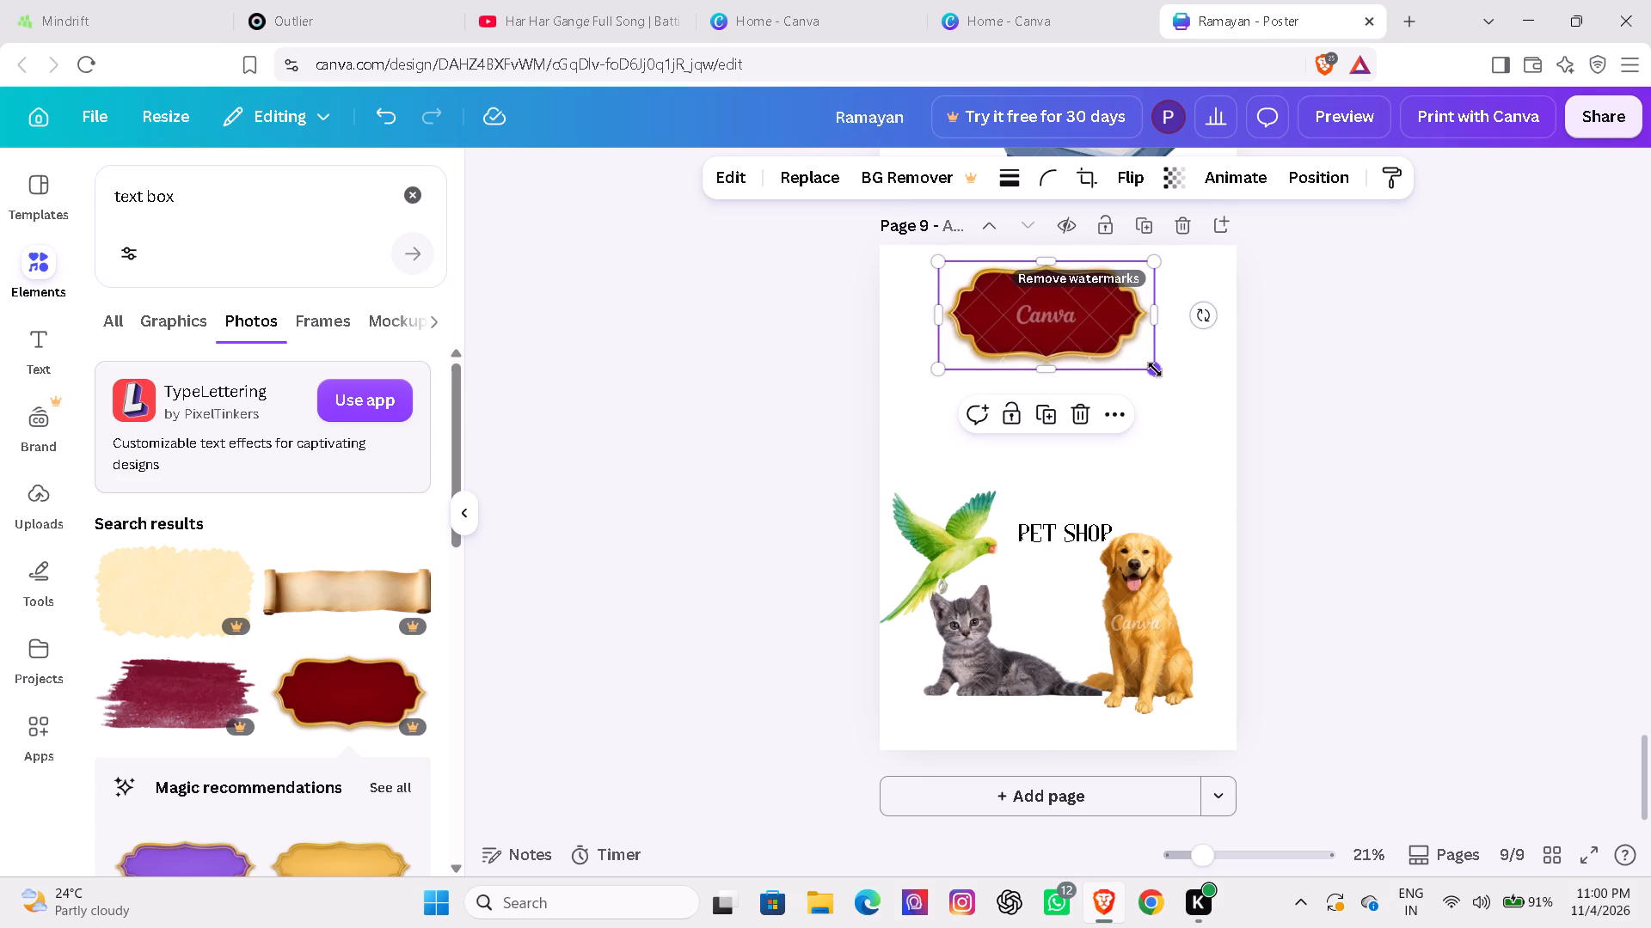
left_click(1149, 364)
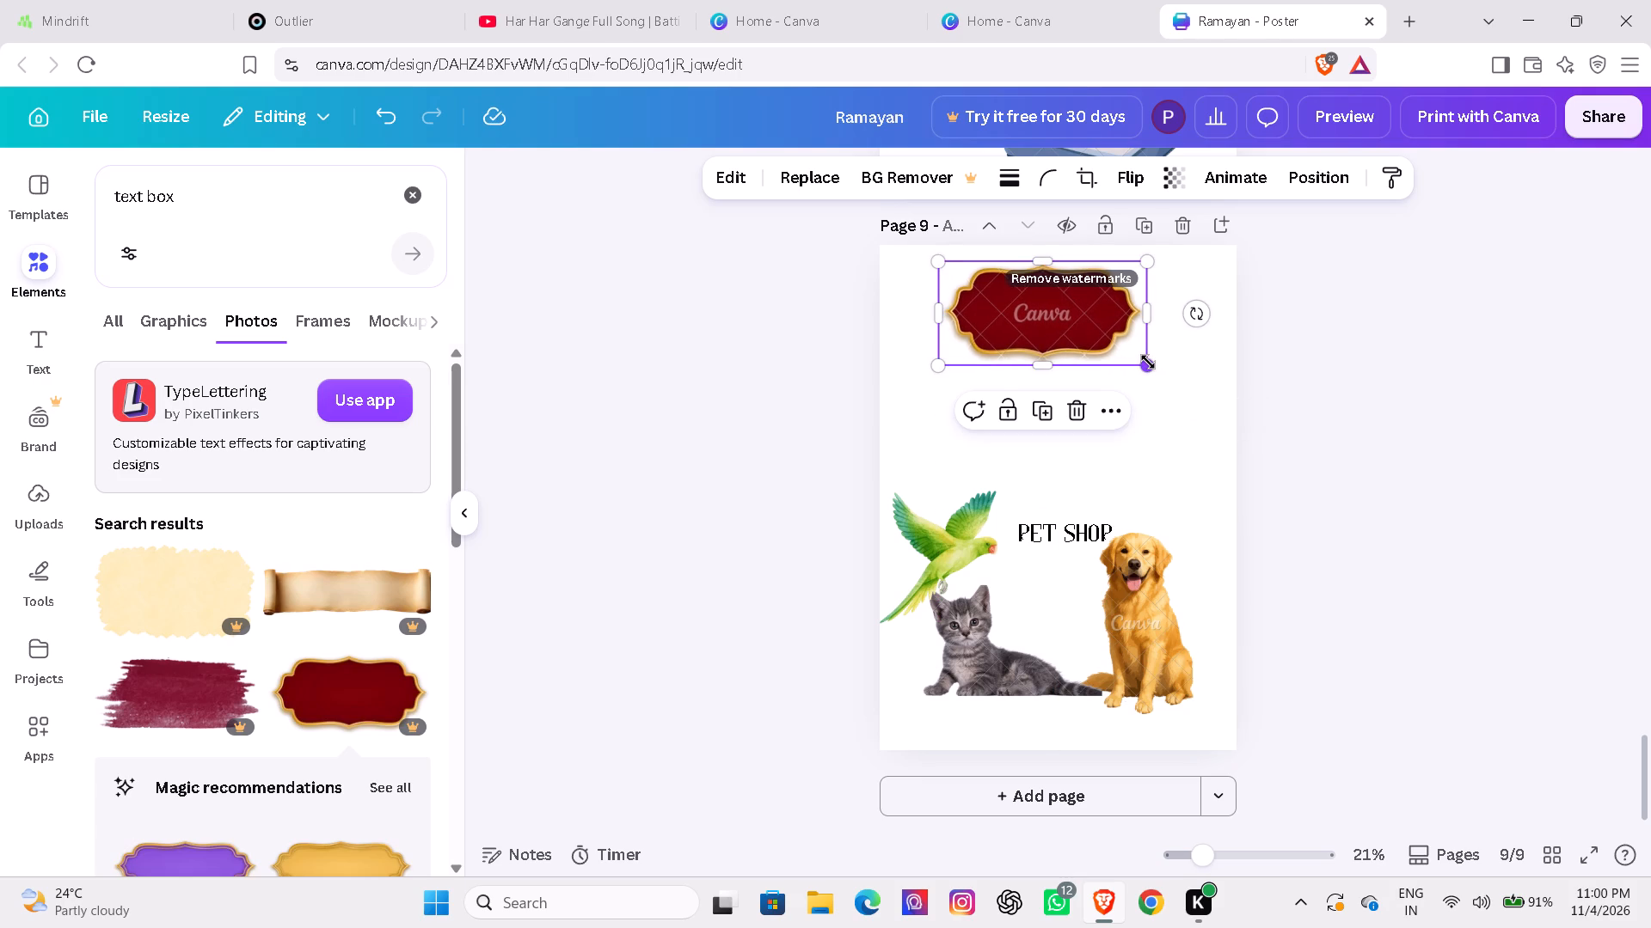
left_click(1148, 371)
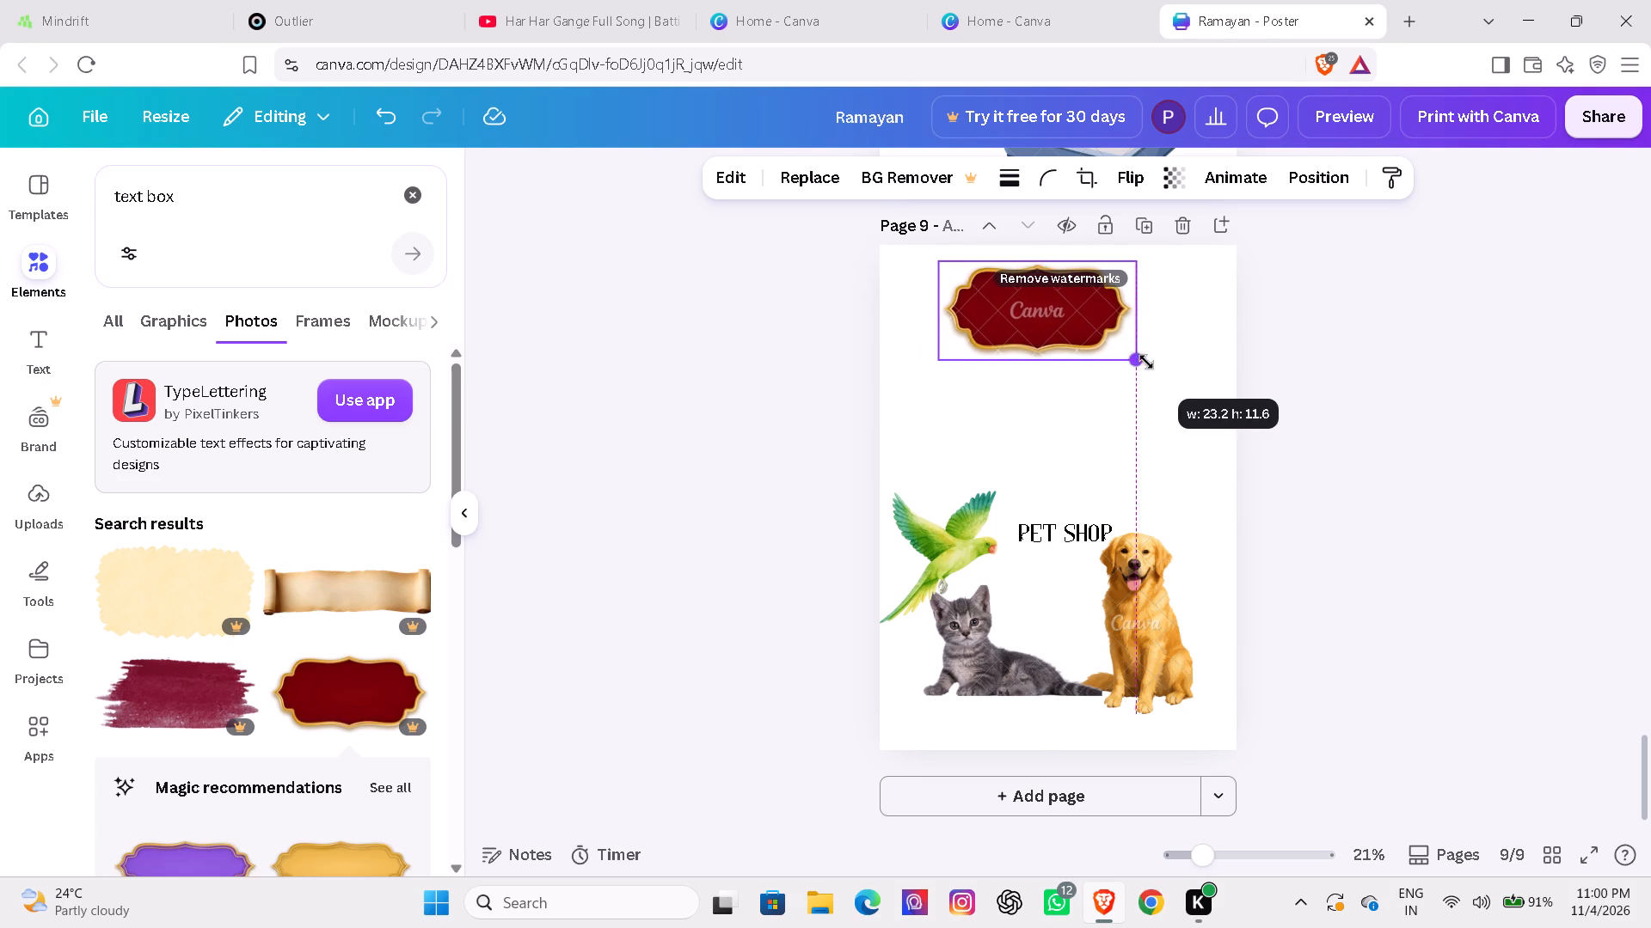
left_click_drag(1054, 344, 1062, 344)
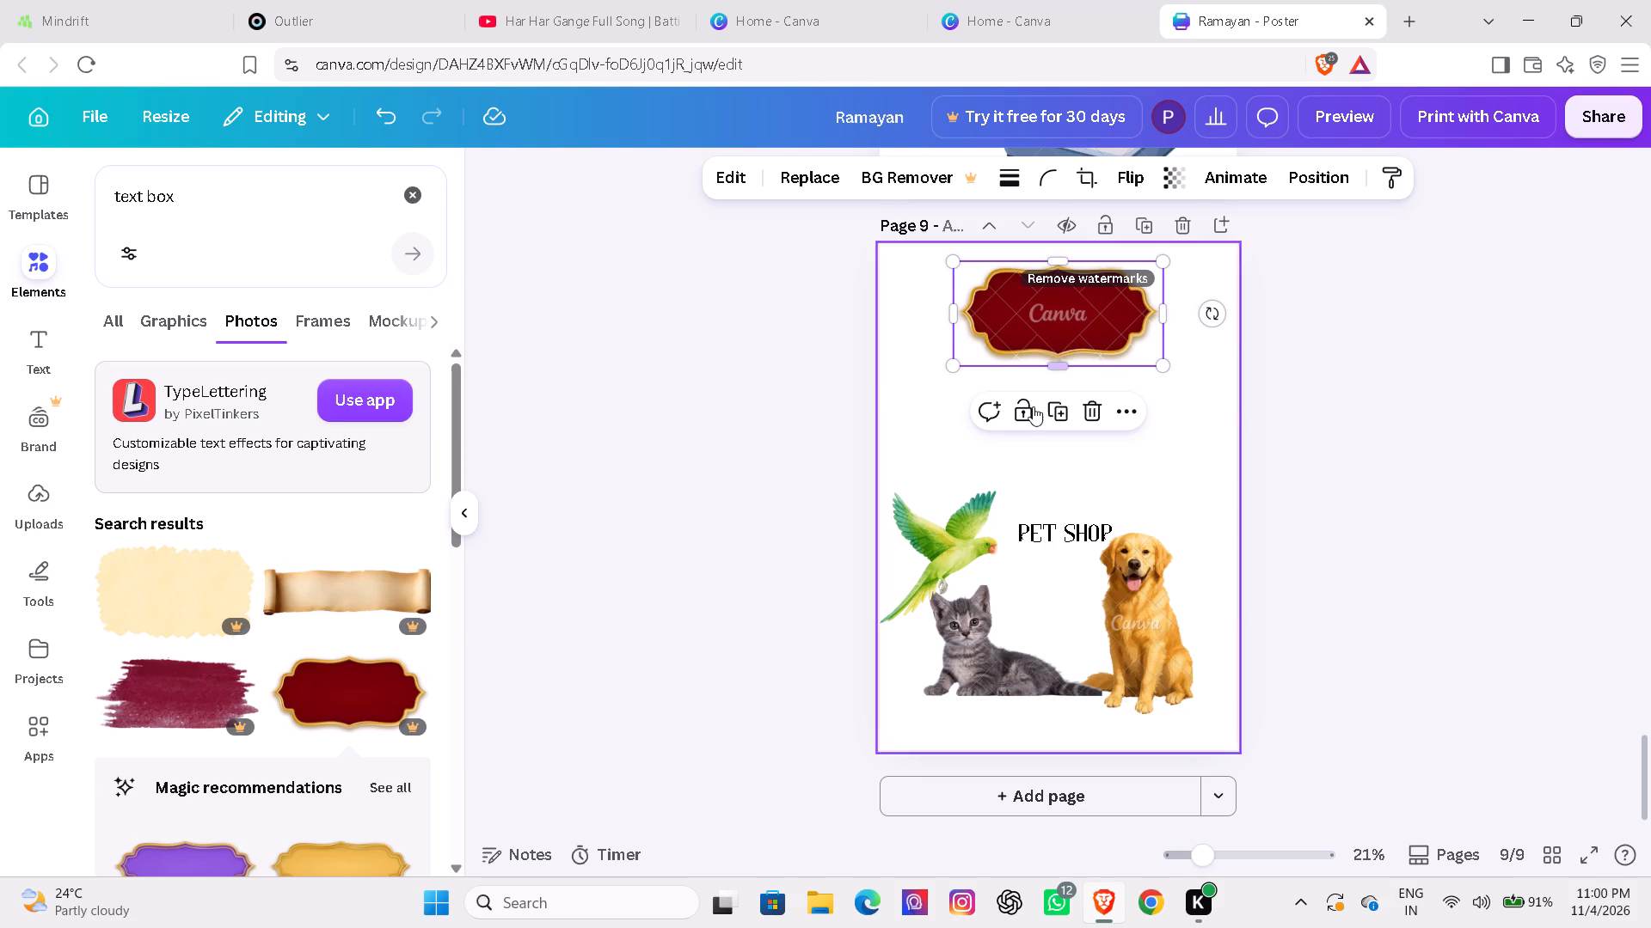
Change the "Pet shop" heading's text colour to white.
left_click(1049, 522)
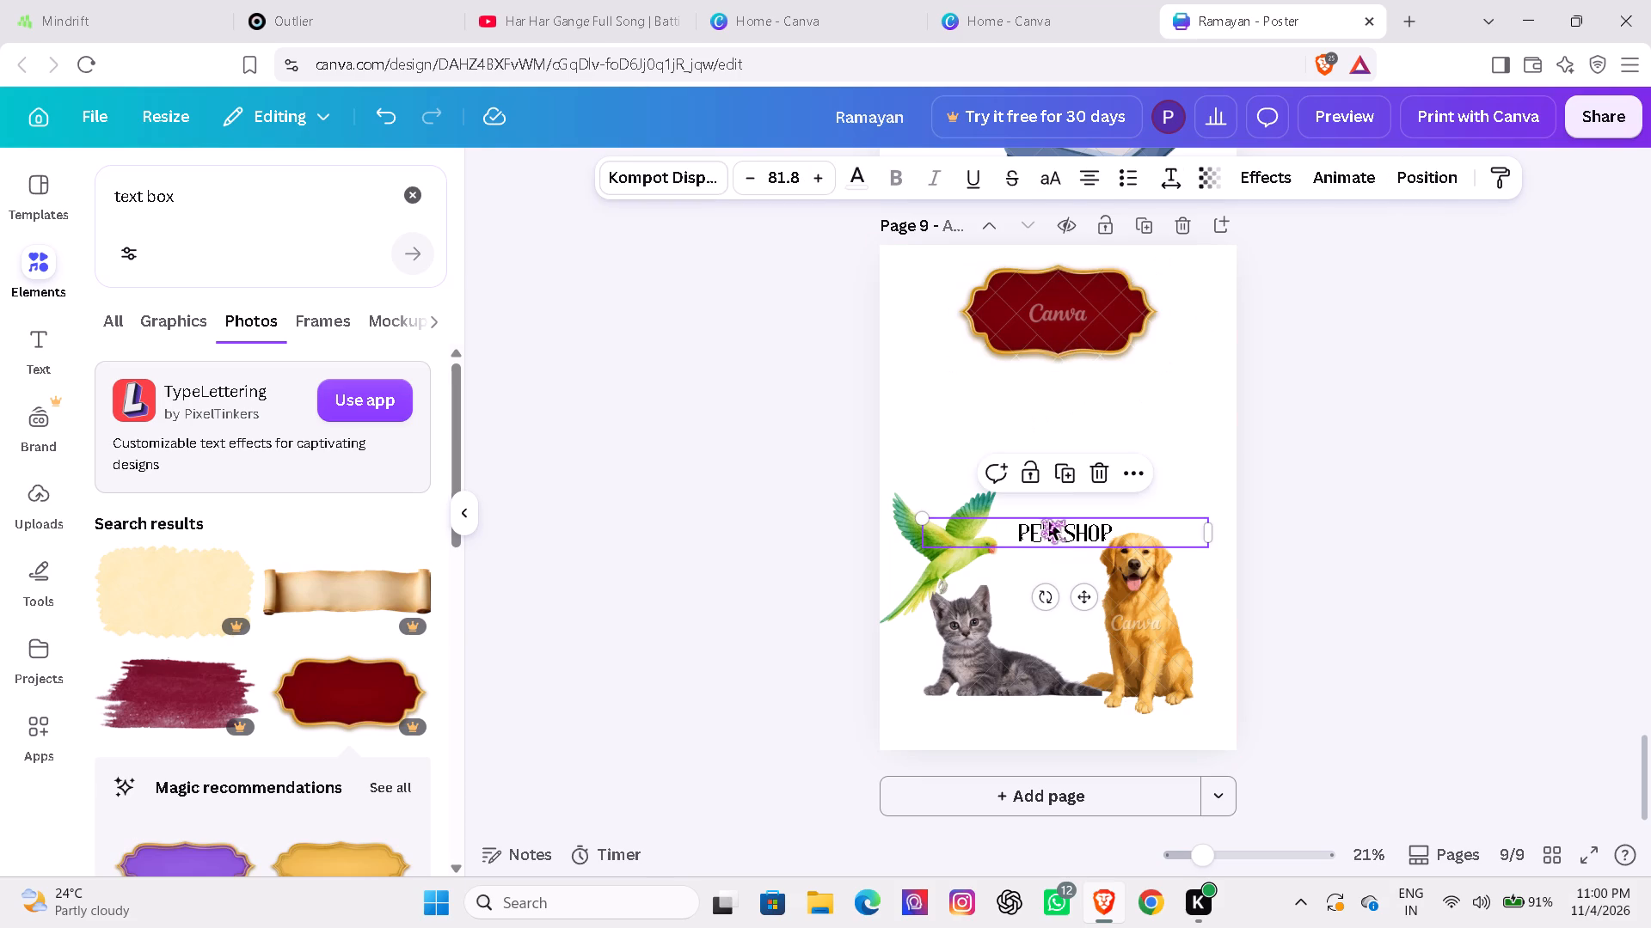
left_click(848, 180)
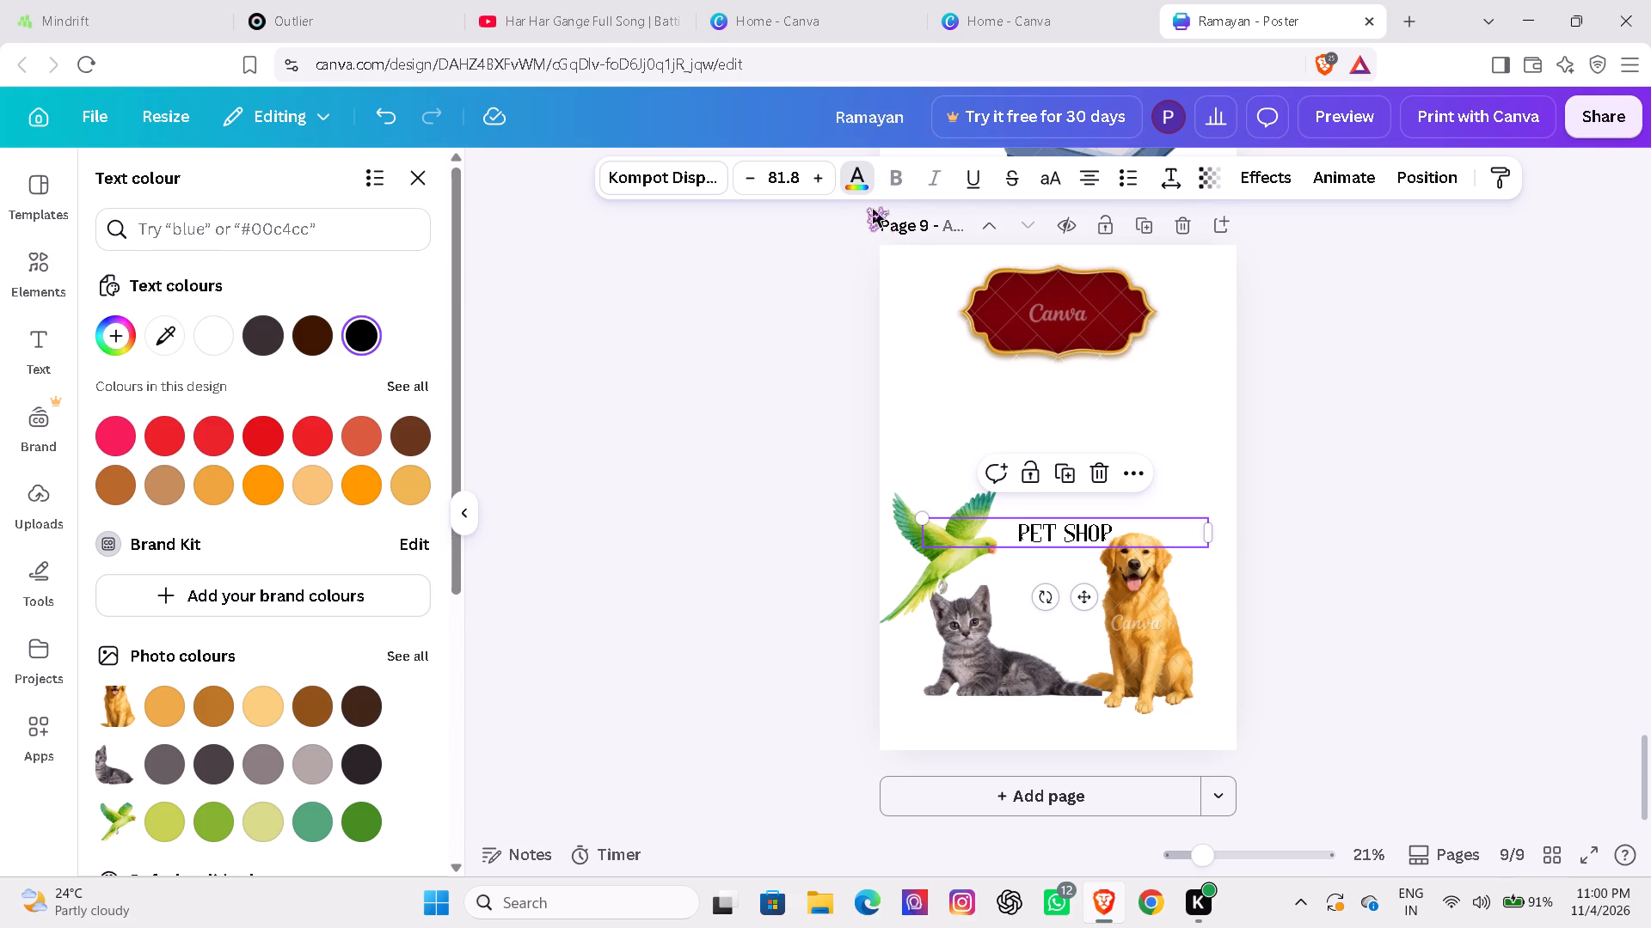
left_click(849, 180)
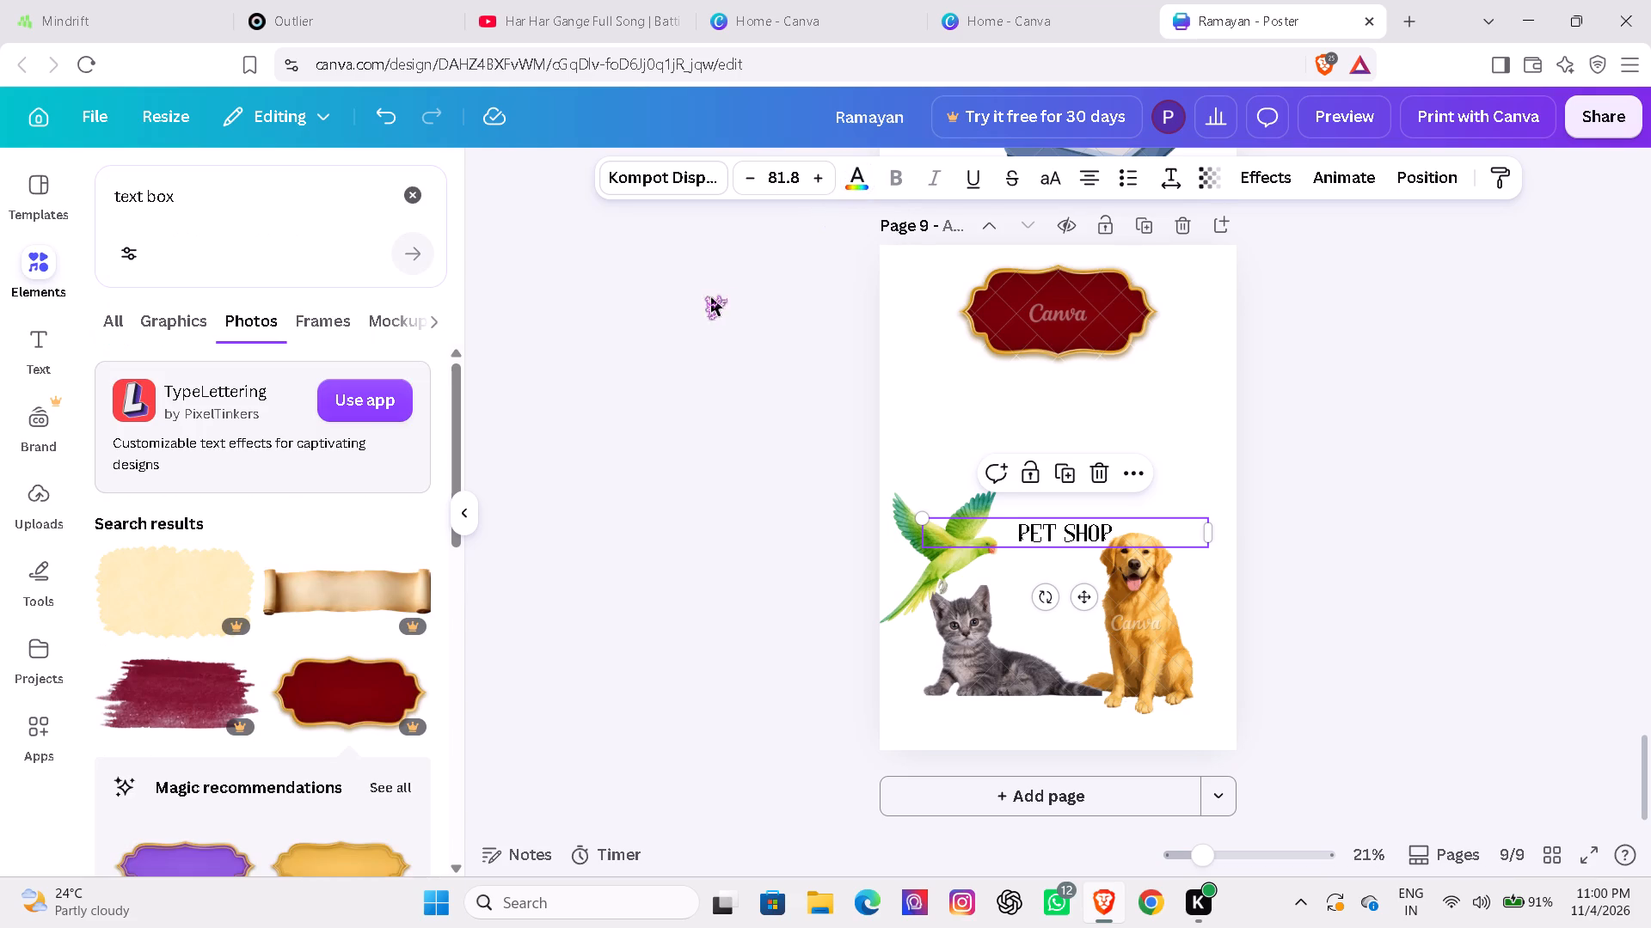
left_click(841, 192)
left_click(847, 178)
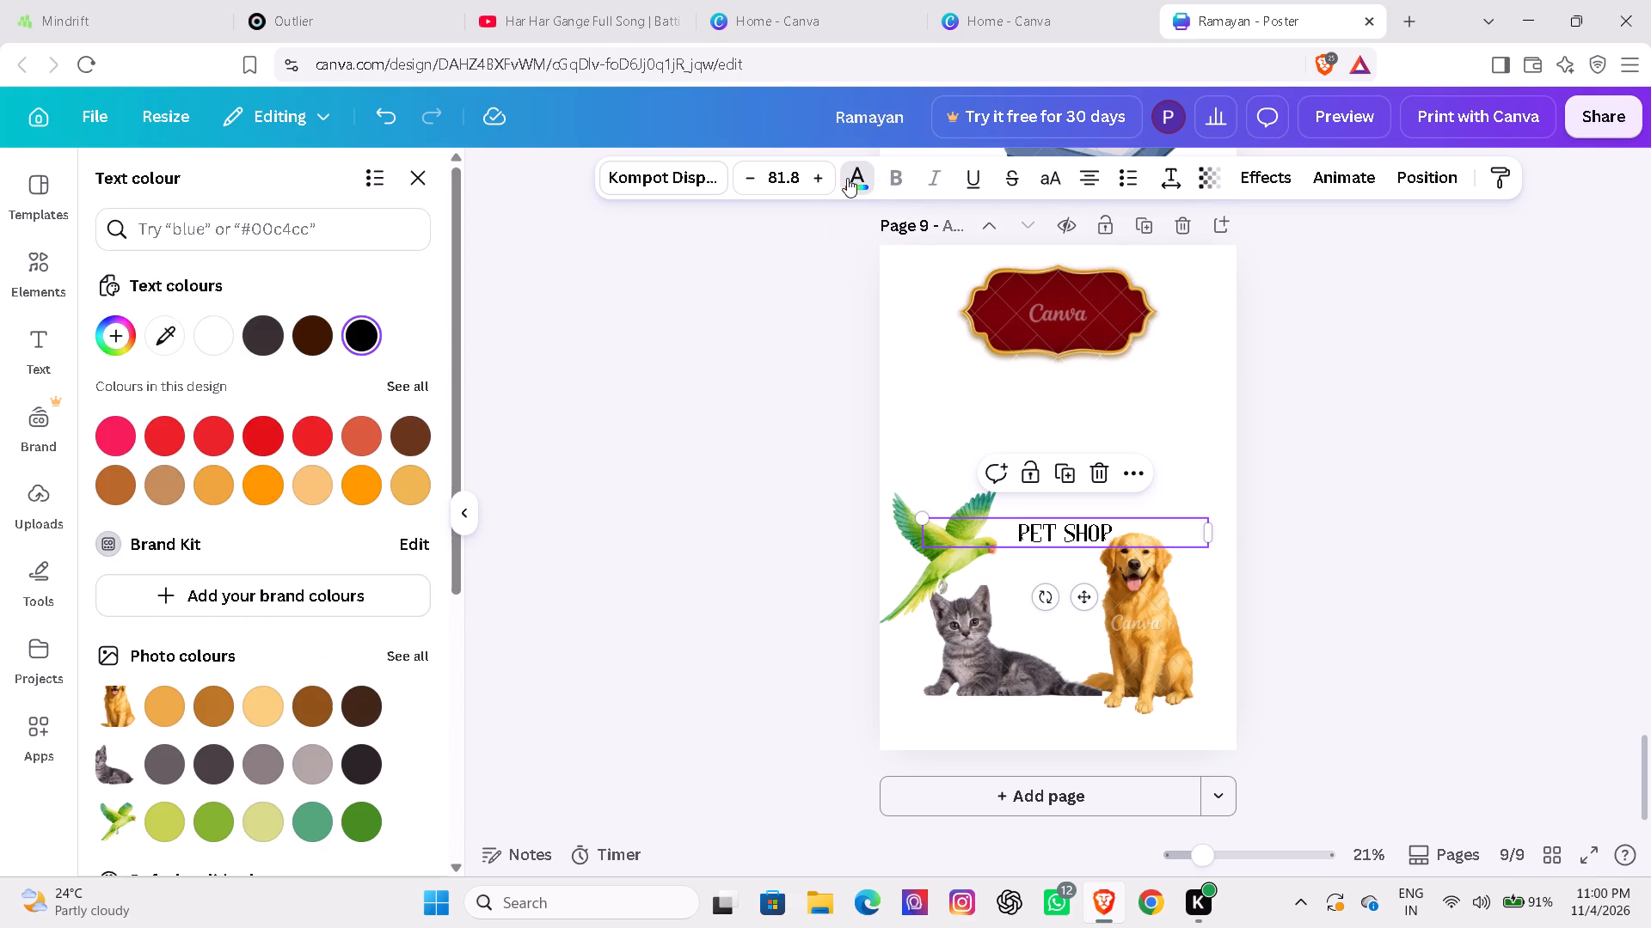
left_click(447, 542)
left_click(212, 347)
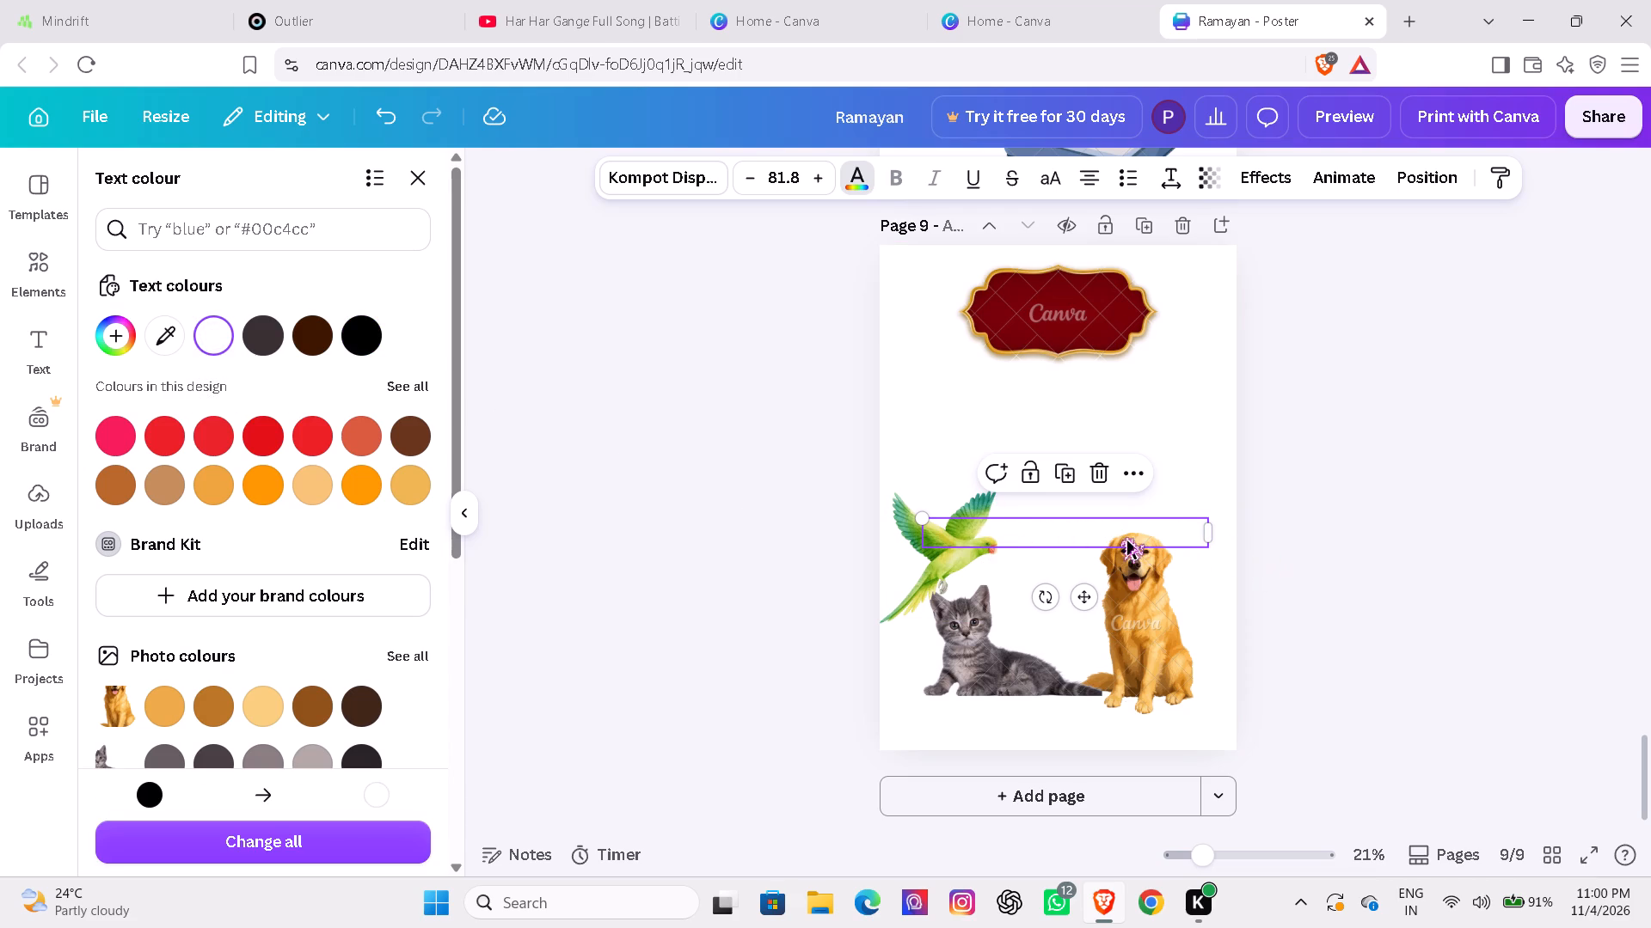
Move the "Pet shop" heading up onto the red plaque and try to make it bold.
left_click_drag(1092, 589, 1096, 367)
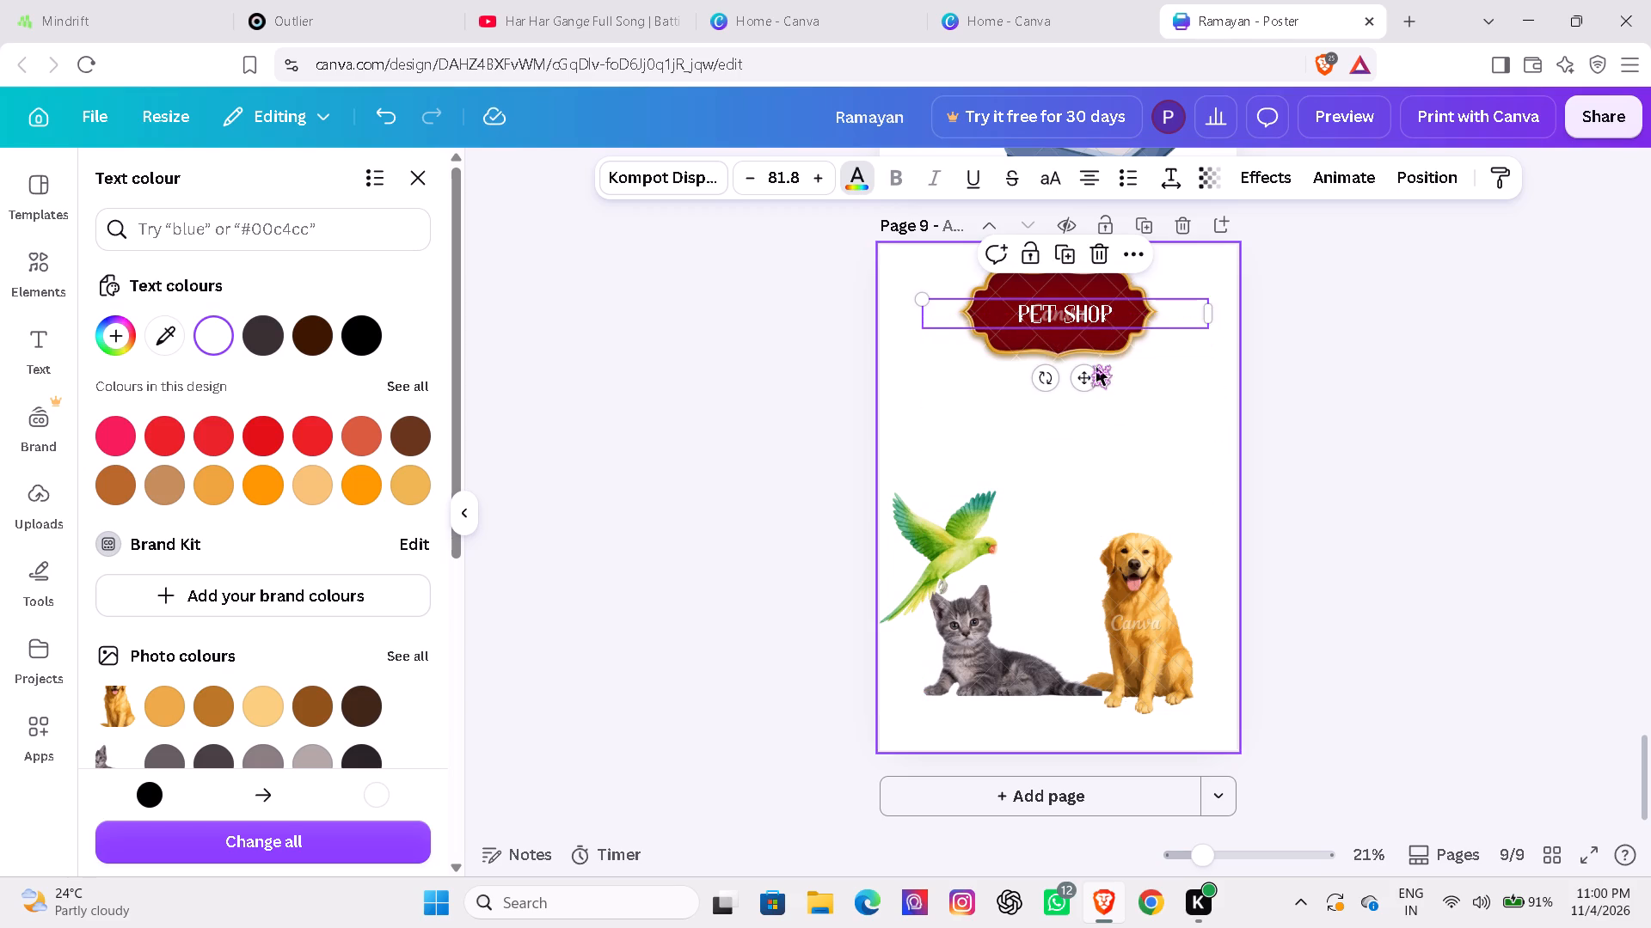
left_click(899, 183)
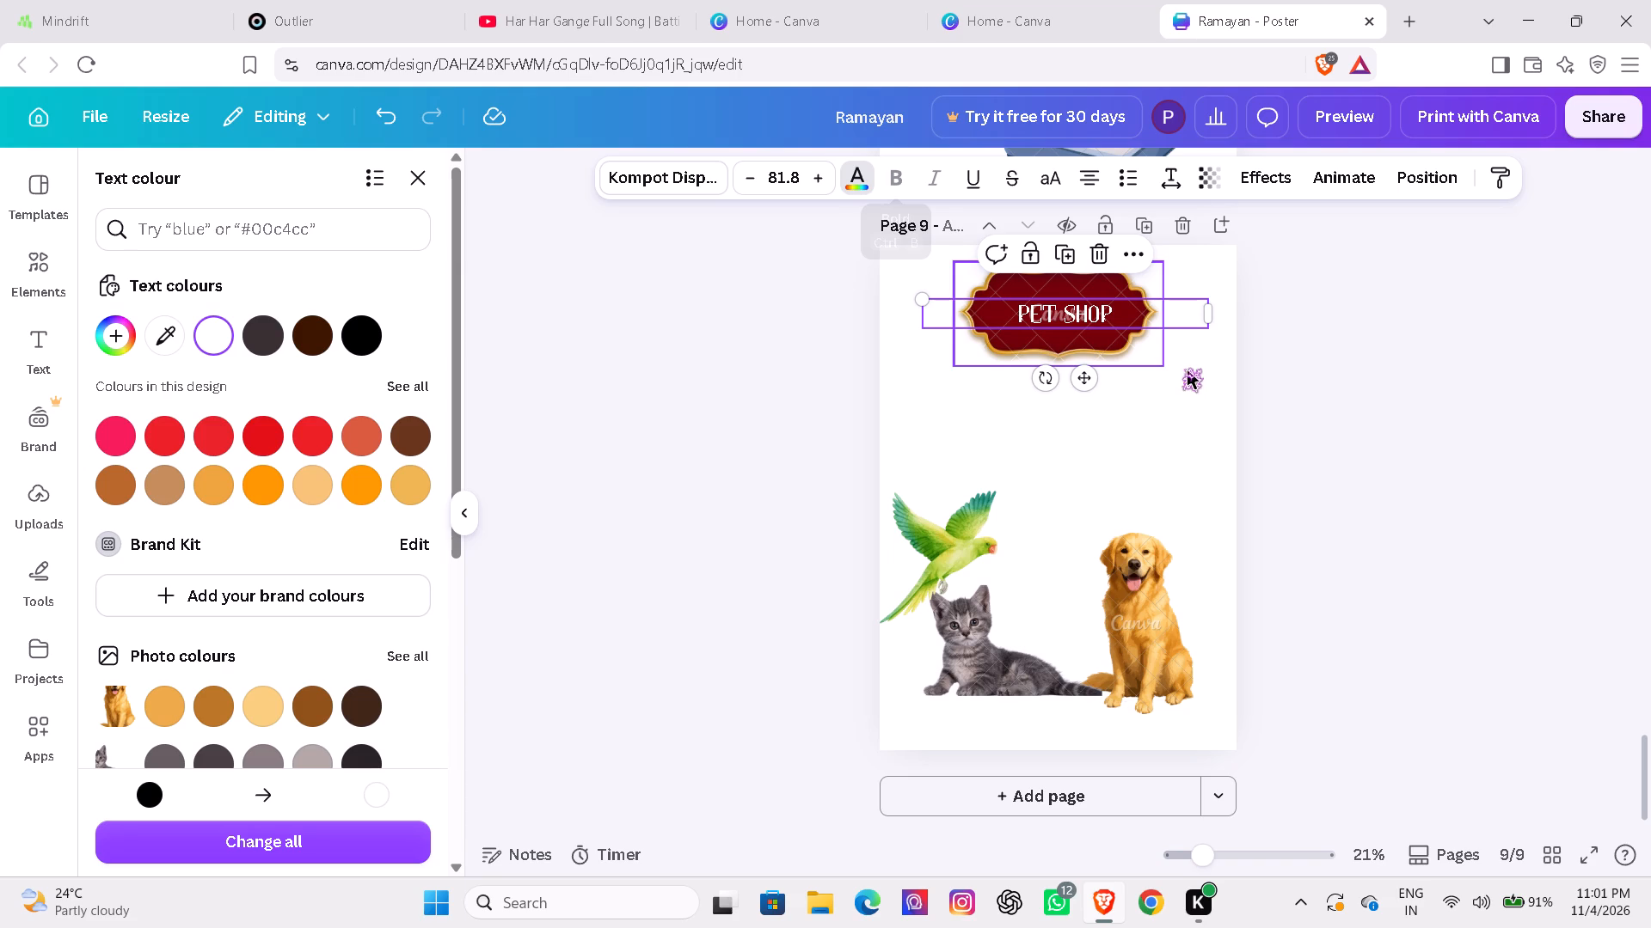
Enlarge the "Pet shop" heading to font size 91 and widen its text box so the text sits centred on the plaque.
left_click(1096, 306)
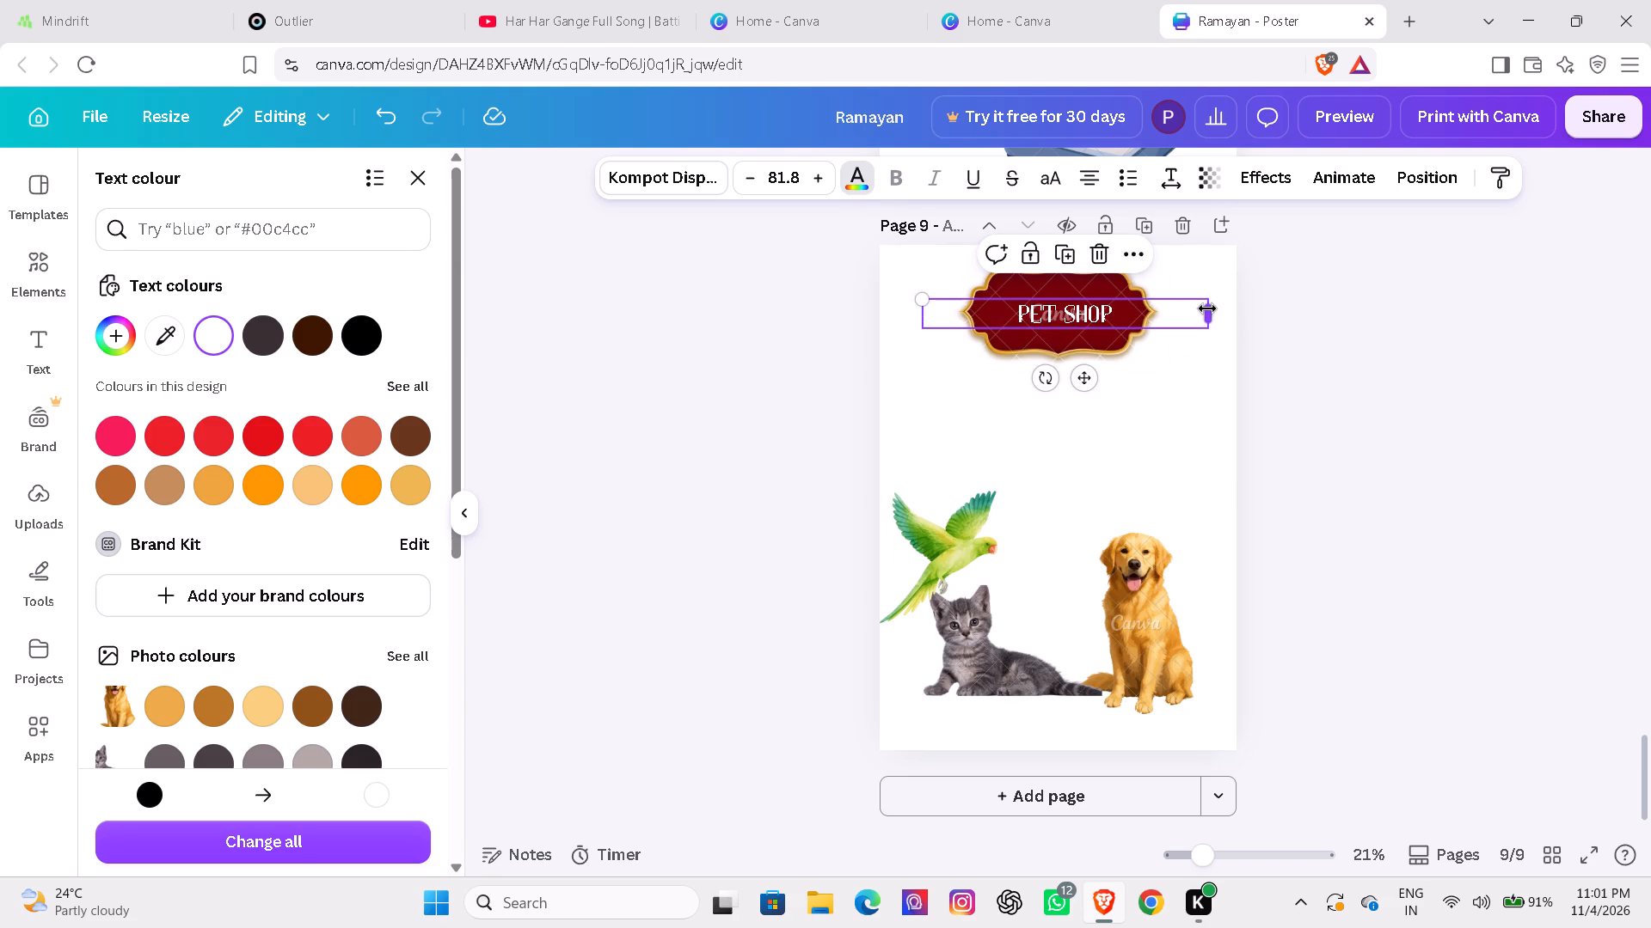
left_click_drag(1207, 308, 1220, 314)
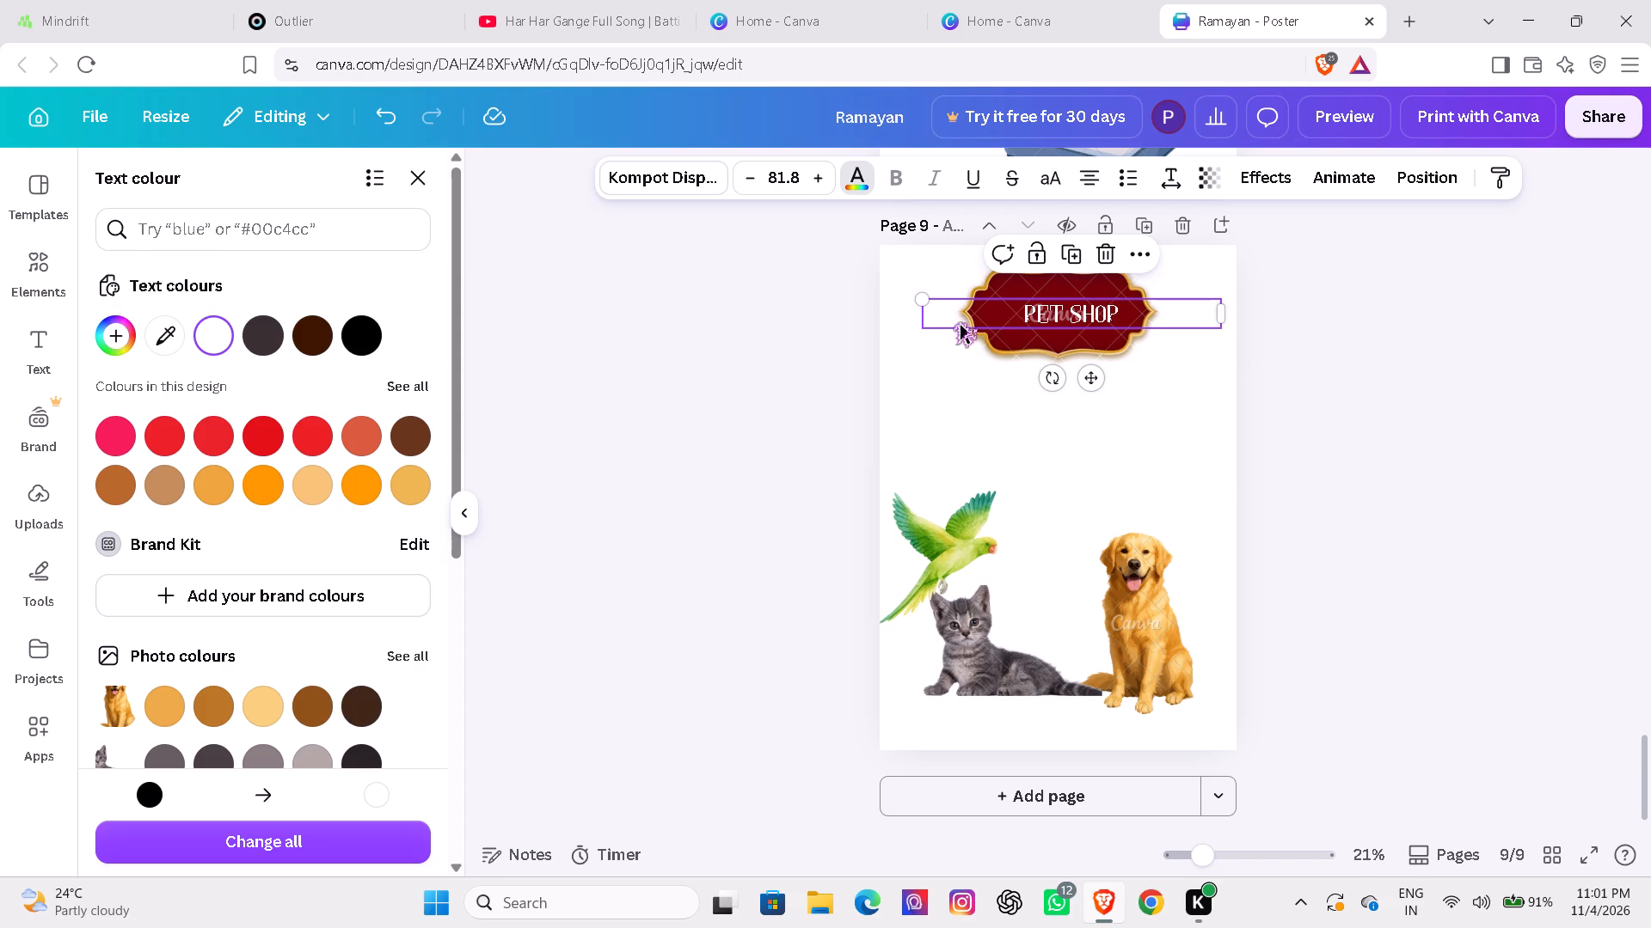
left_click_drag(924, 299, 899, 280)
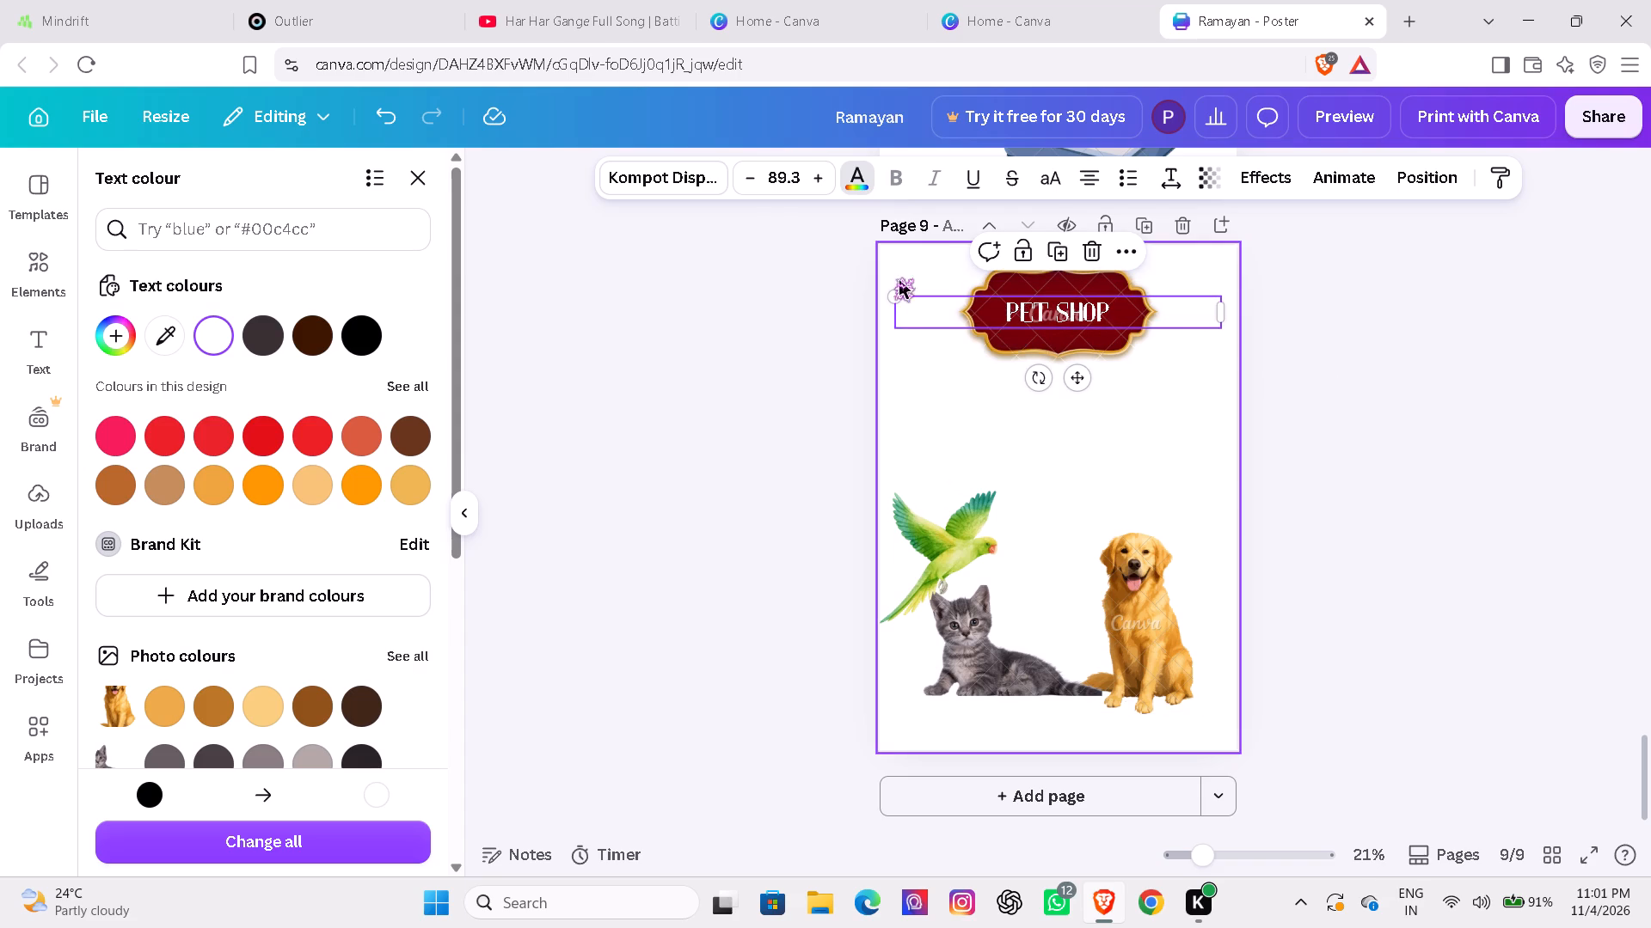
left_click(1089, 303)
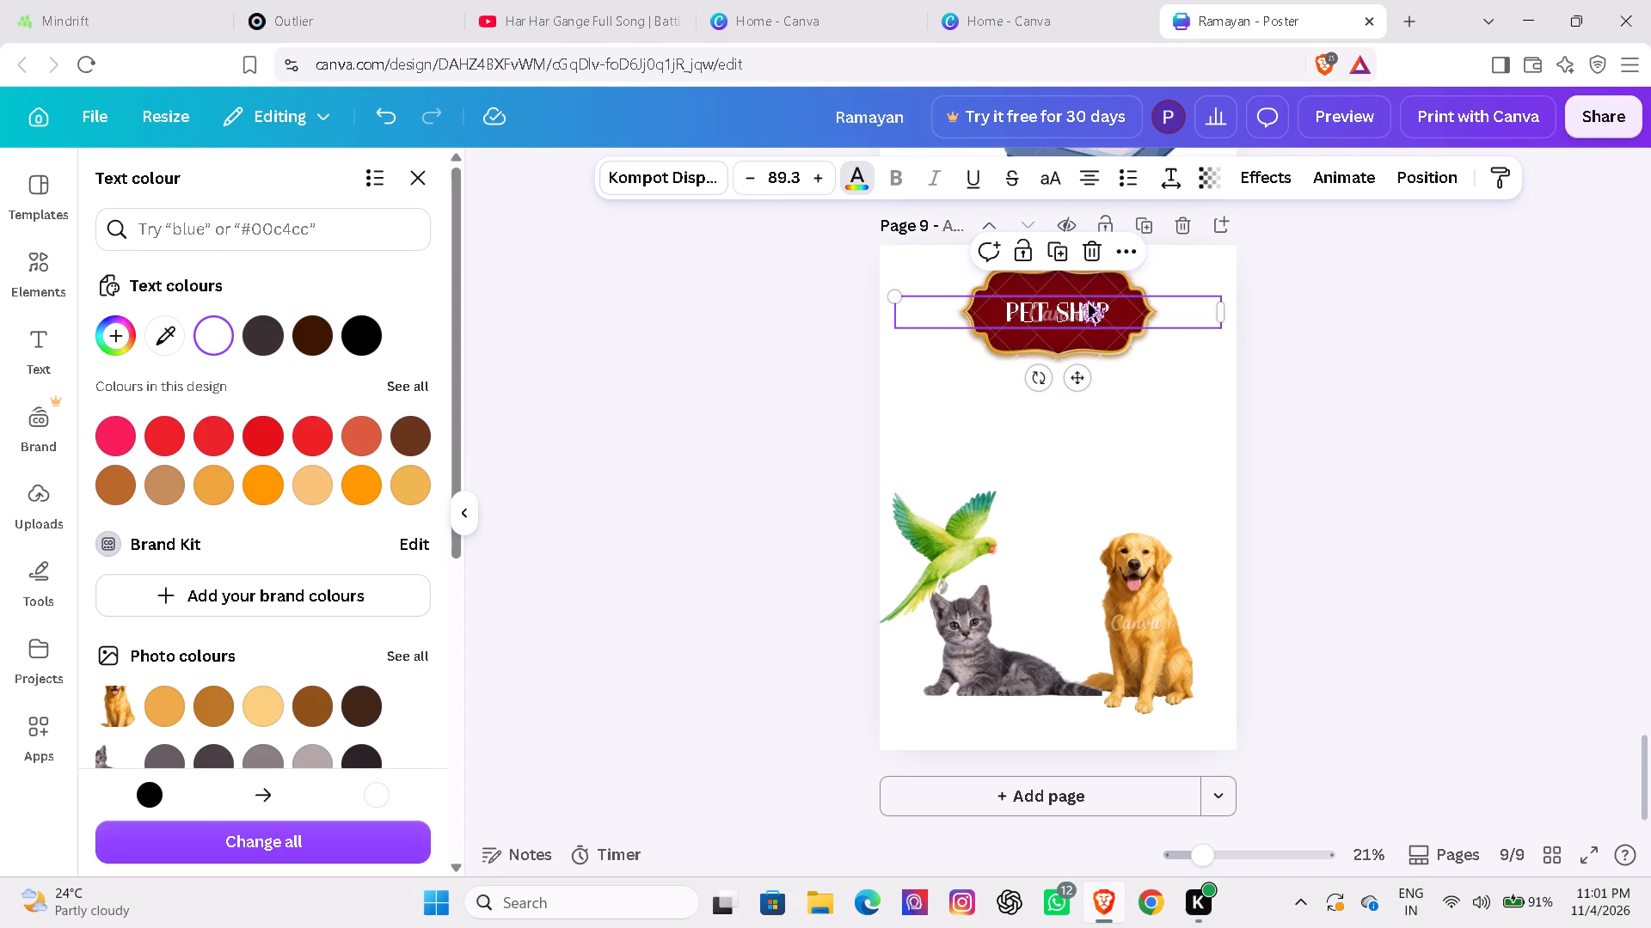
left_click(890, 301)
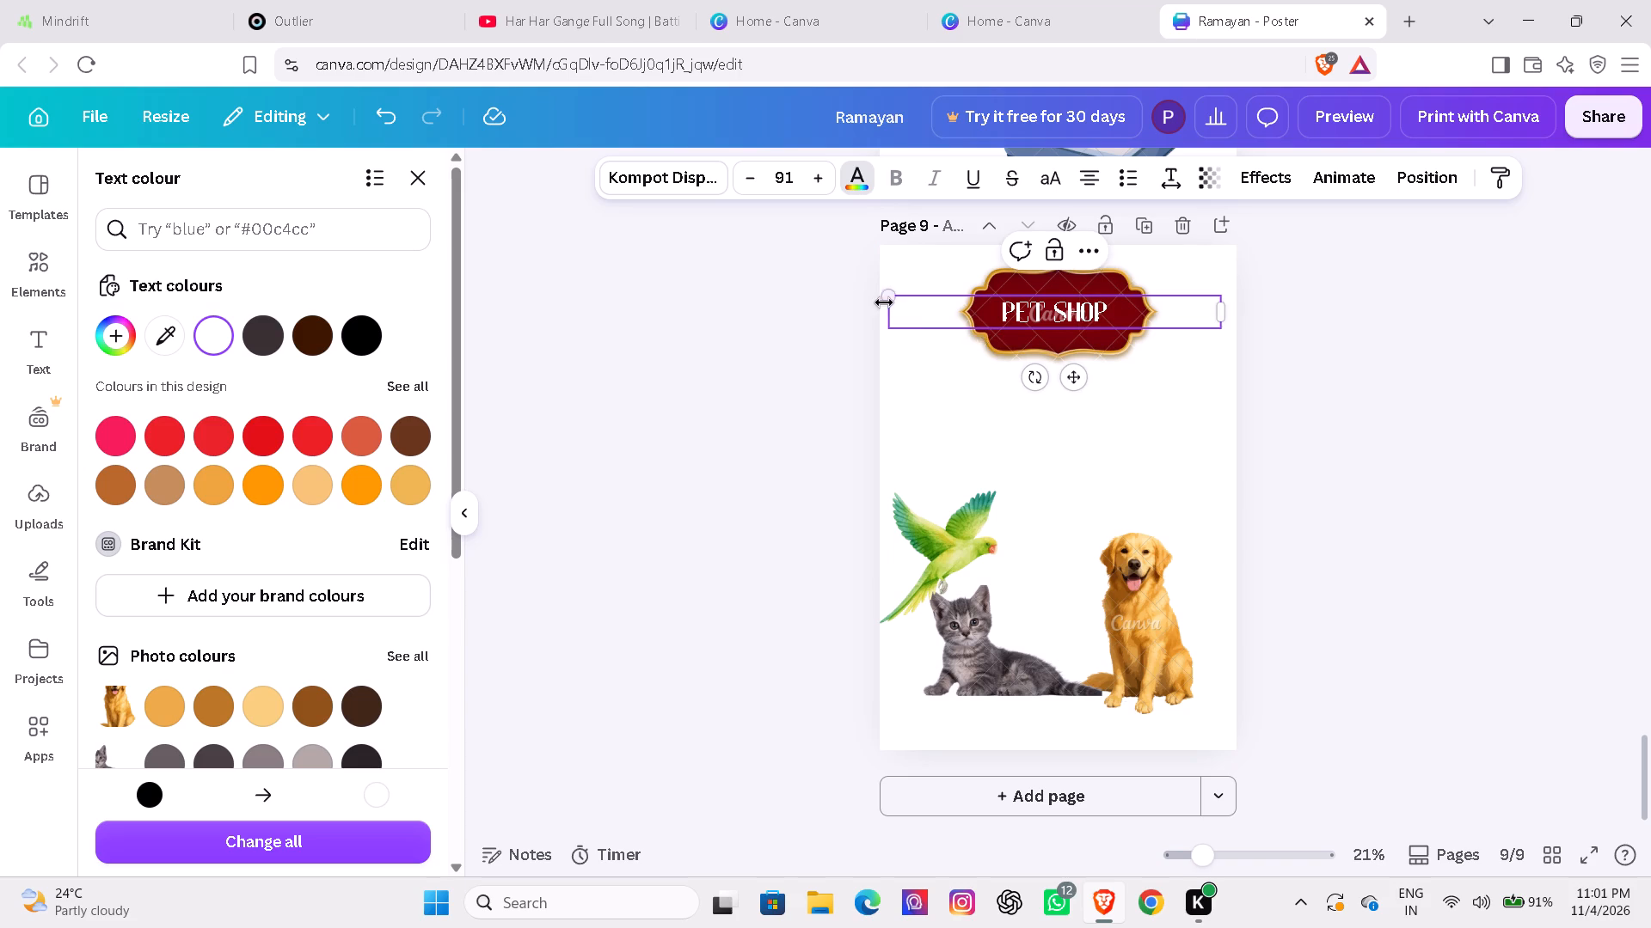
left_click_drag(1224, 309, 1240, 314)
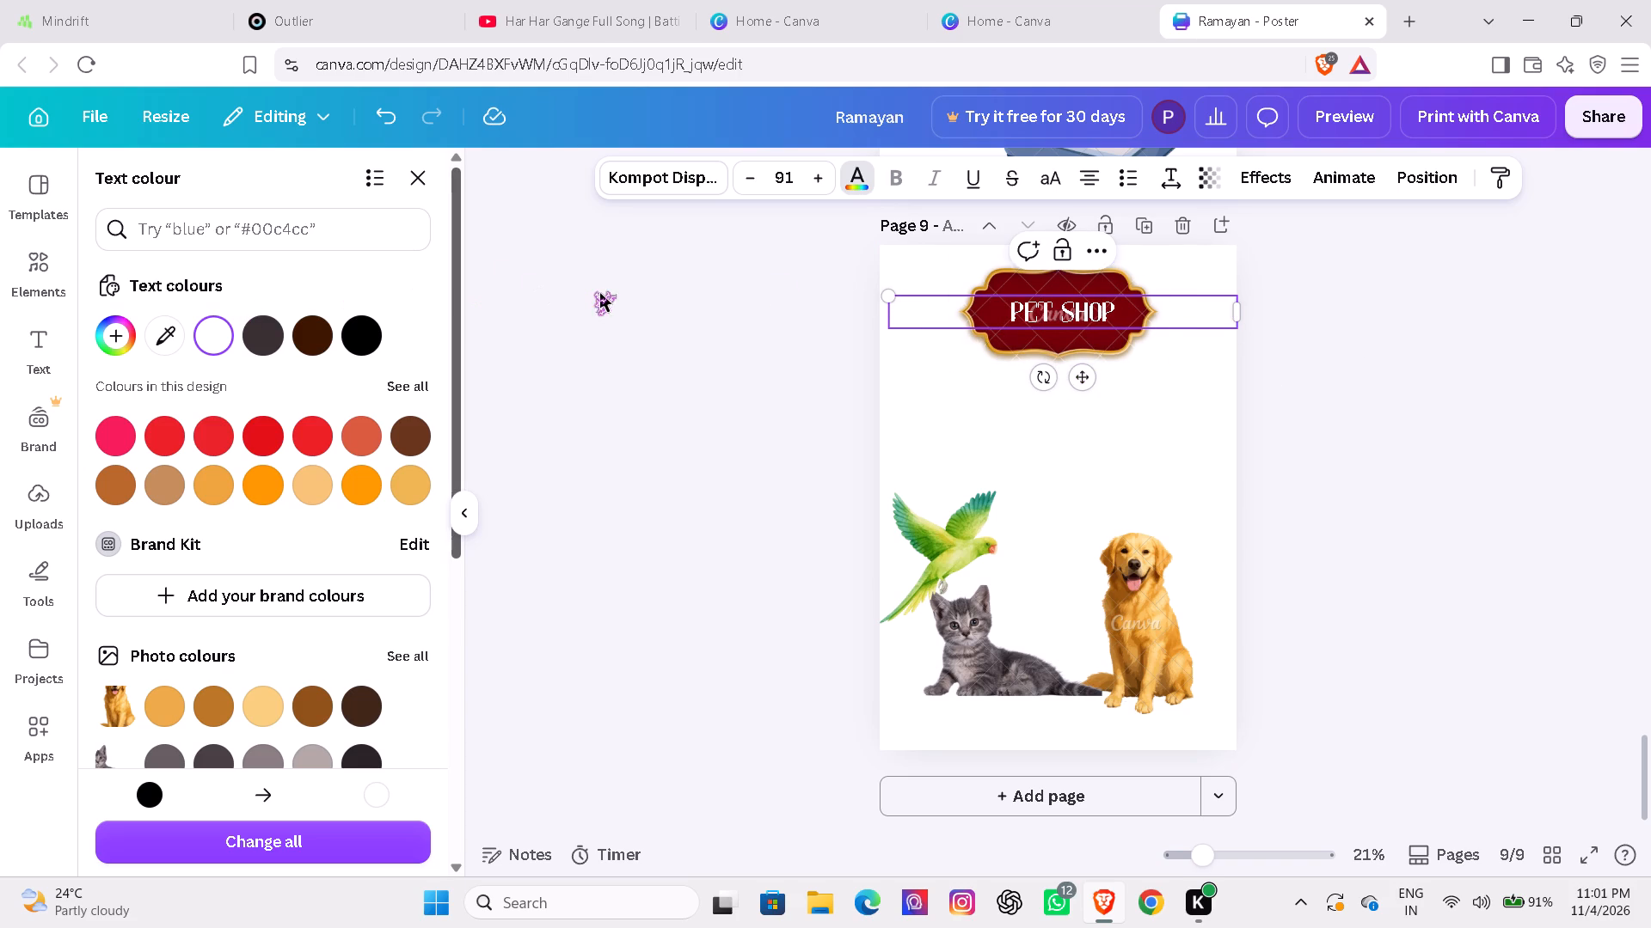
Change the "Pet shop" heading's font to Foda Display and deselect it.
left_click(658, 190)
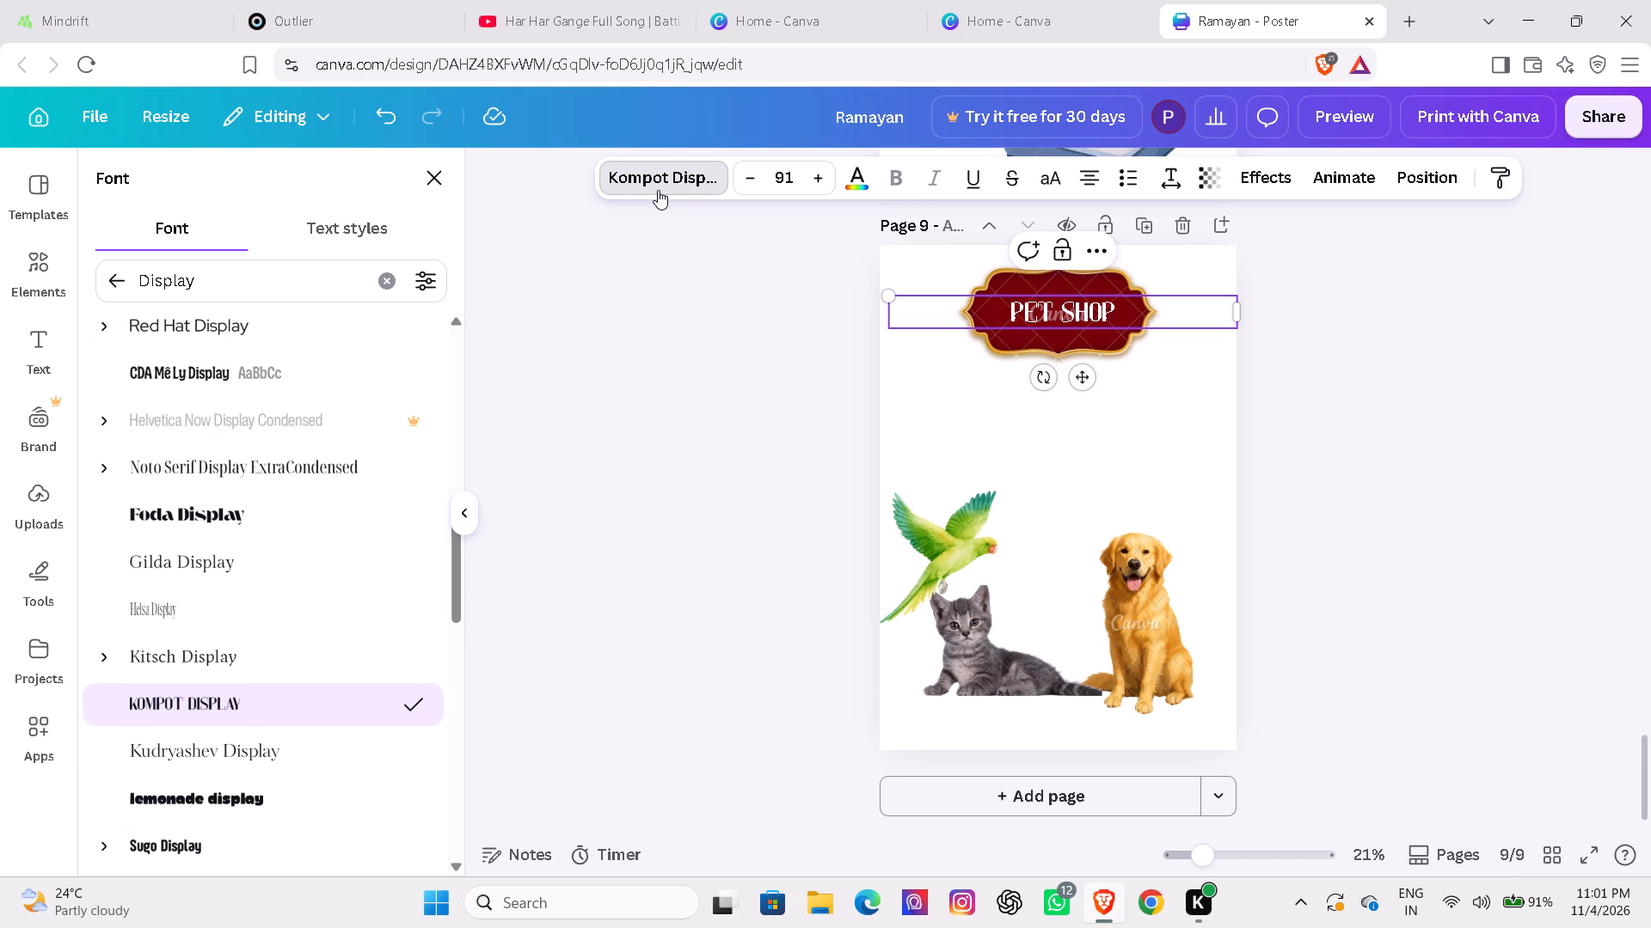
left_click(135, 514)
left_click(660, 525)
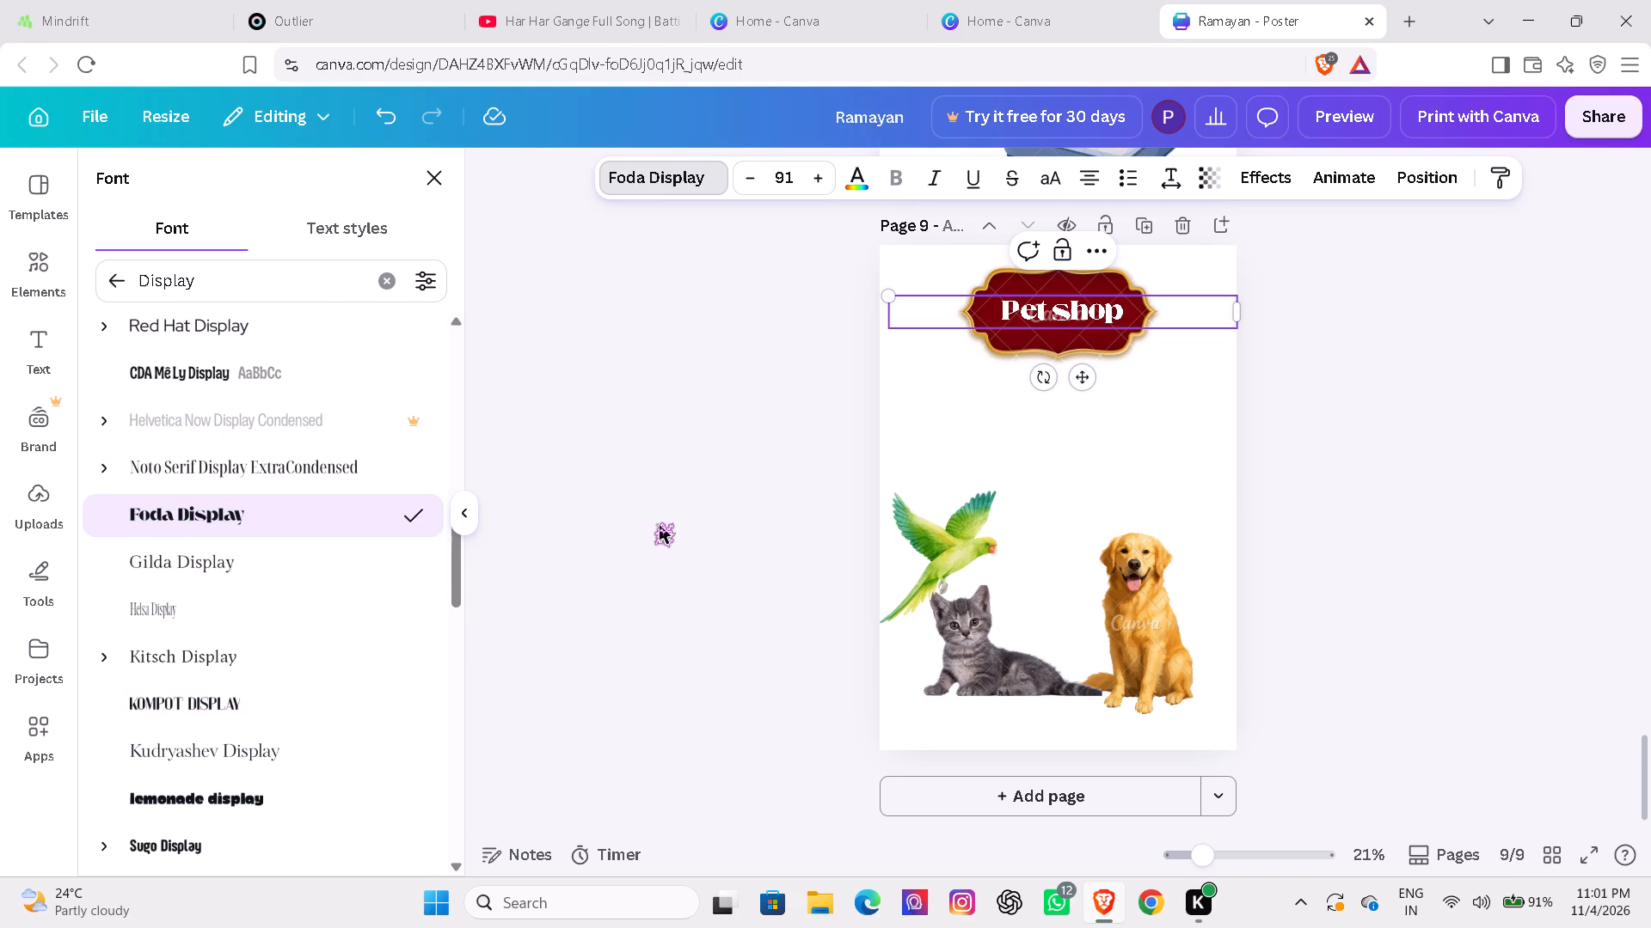
left_click(1233, 485)
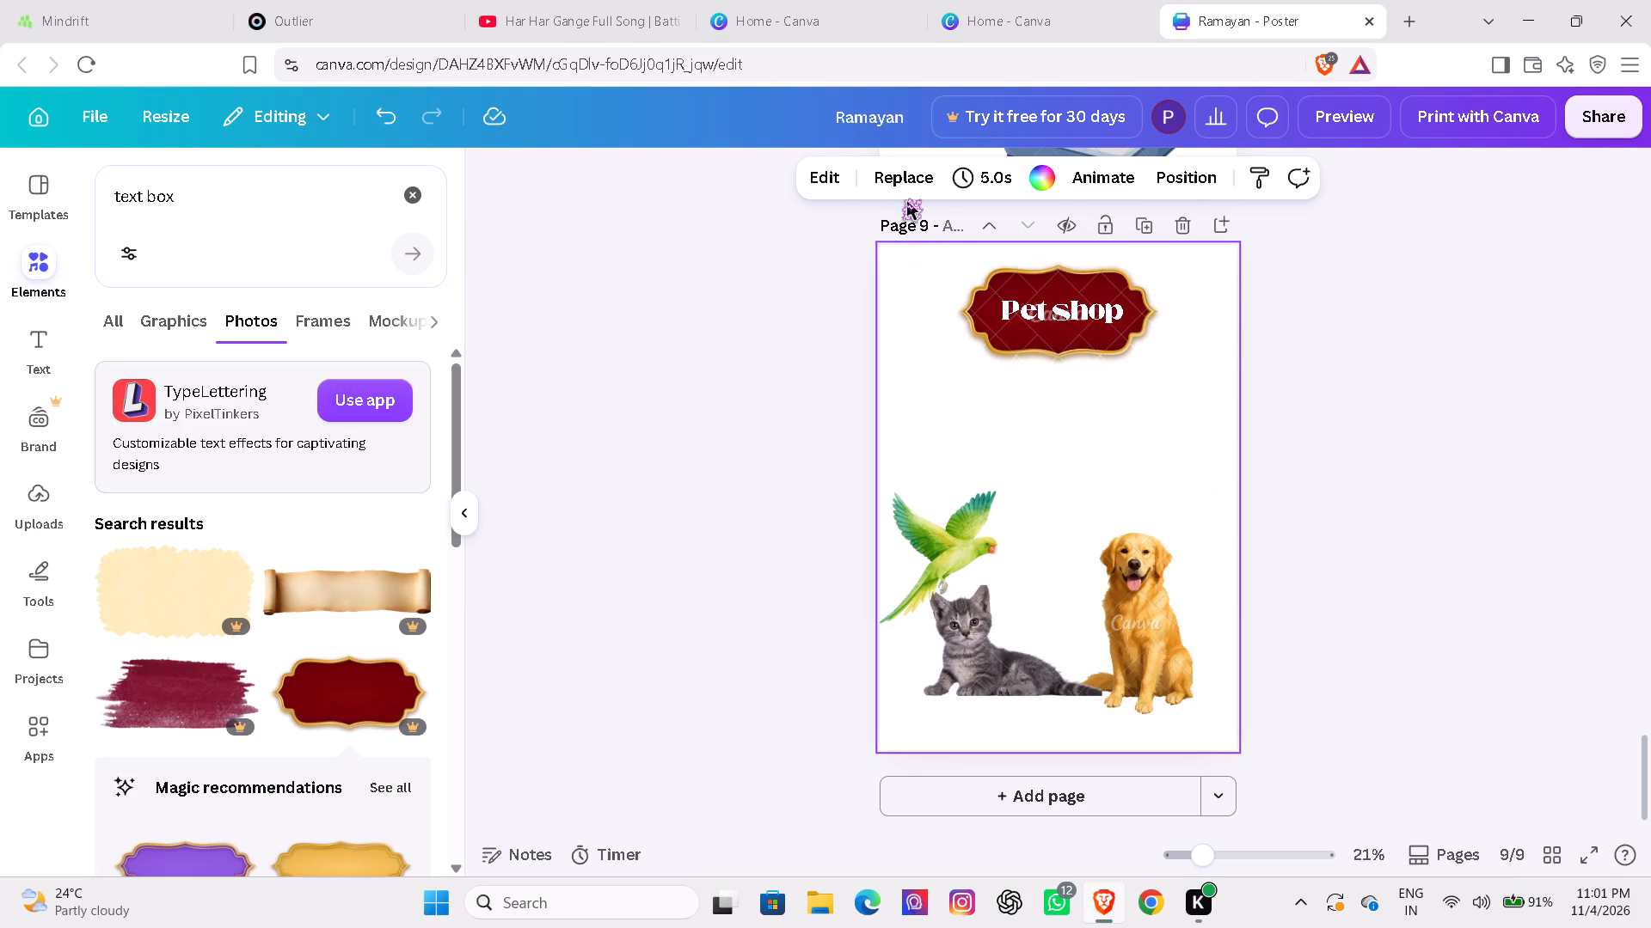
Increase the "Pet shop" heading's font size to 92.
left_click(1058, 310)
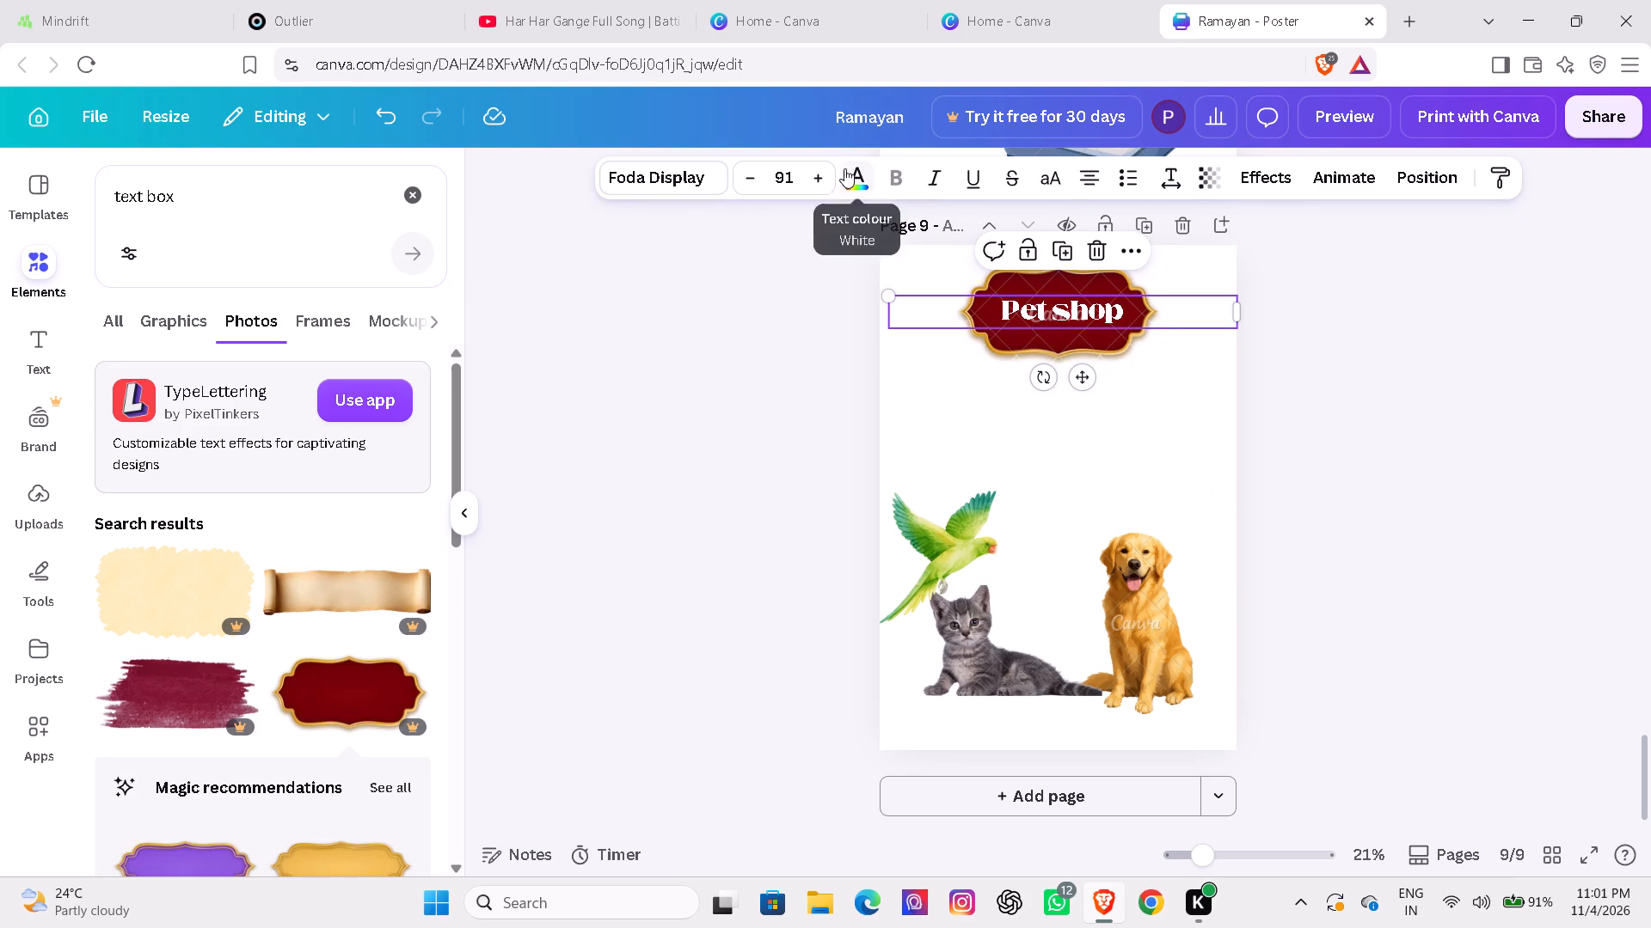
left_click(813, 175)
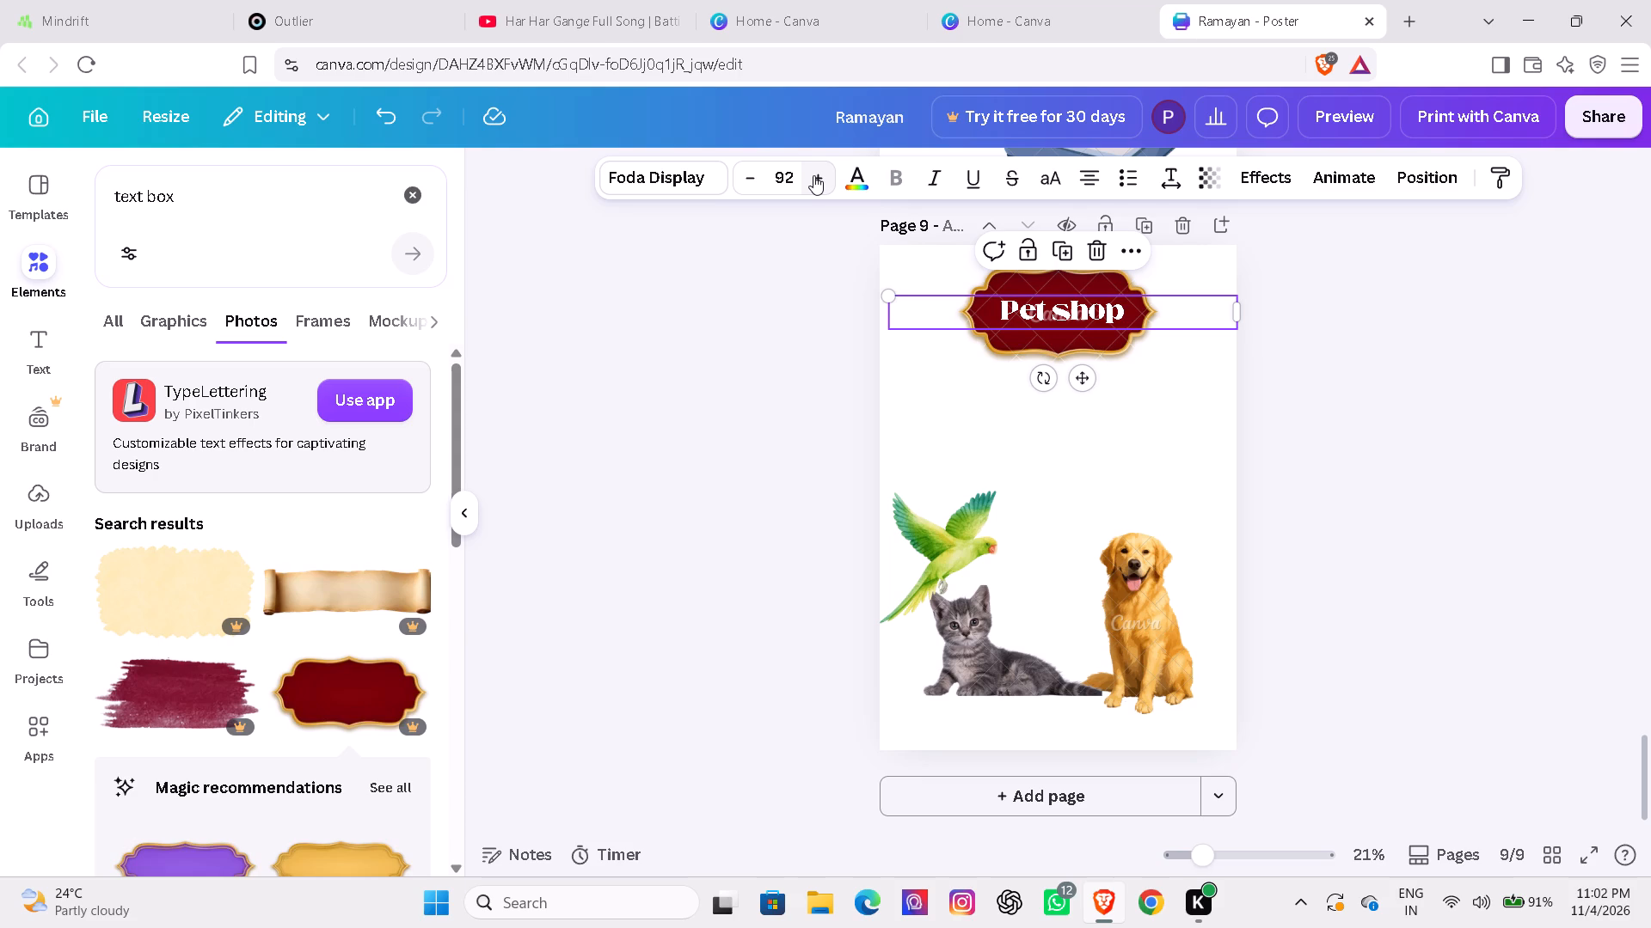
Search the elements library for "pet" in place of the text box search, showing results of all types.
left_click(209, 219)
left_click(206, 205)
key("BackSpace")
key("BackSpace")
key("BackSpace")
key("BackSpace")
key("BackSpace")
key("BackSpace")
key("BackSpace")
key("BackSpace")
key("BackSpace")
key("BackSpace")
key("BackSpace")
key("BackSpace")
key("BackSpace")
key("BackSpace")
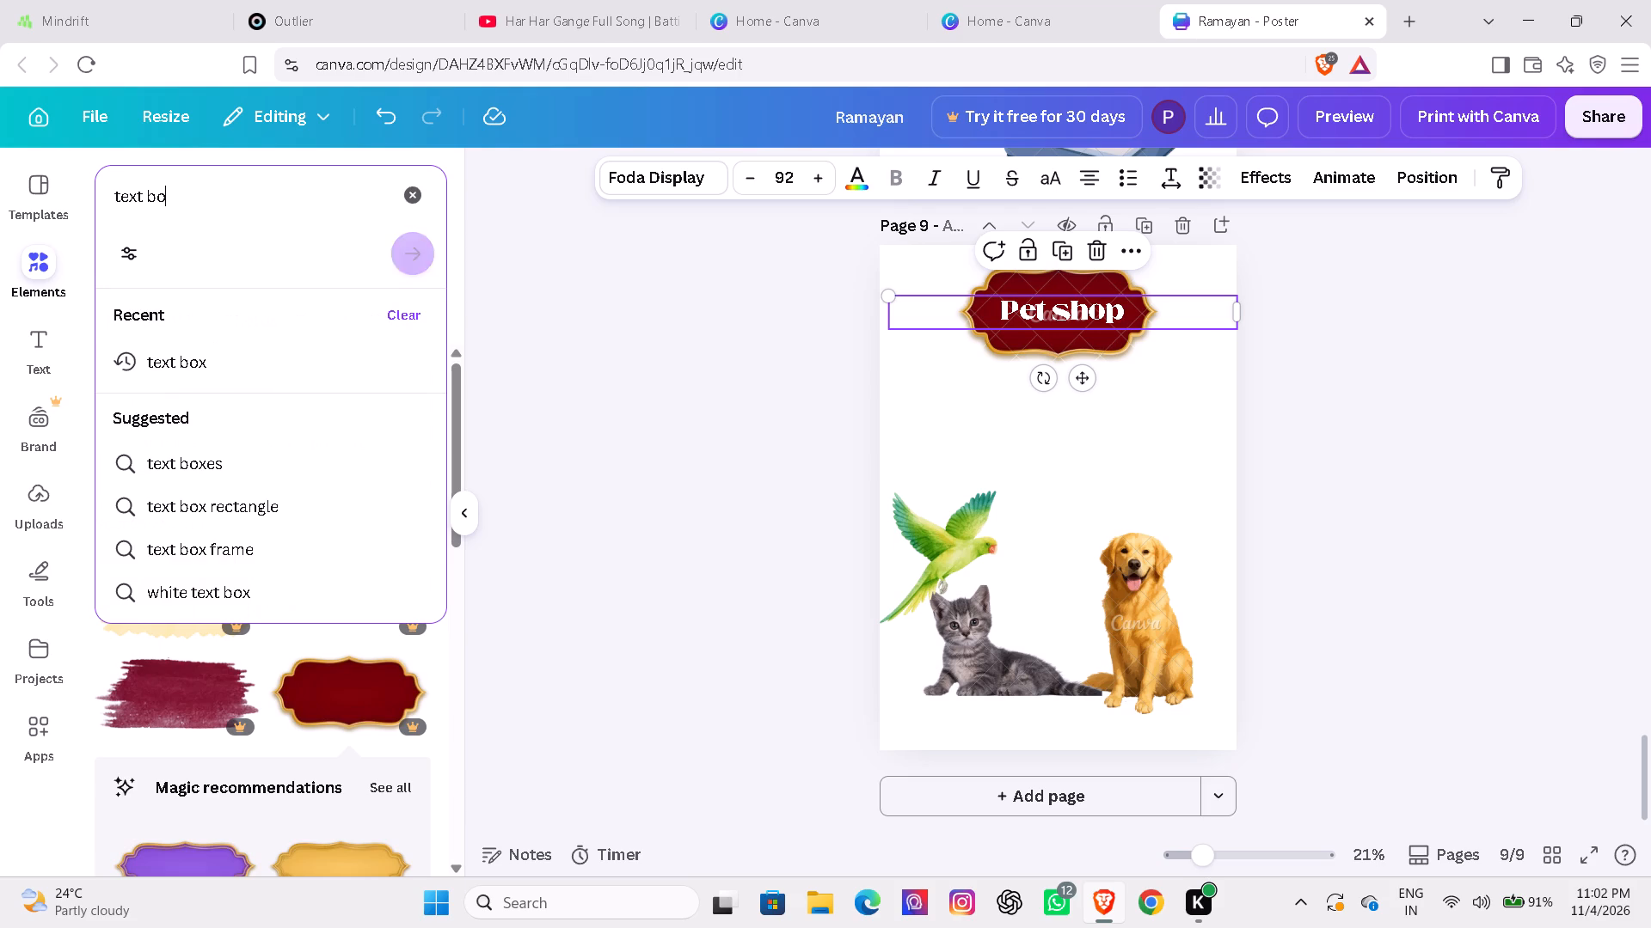
type("pet")
key("Return")
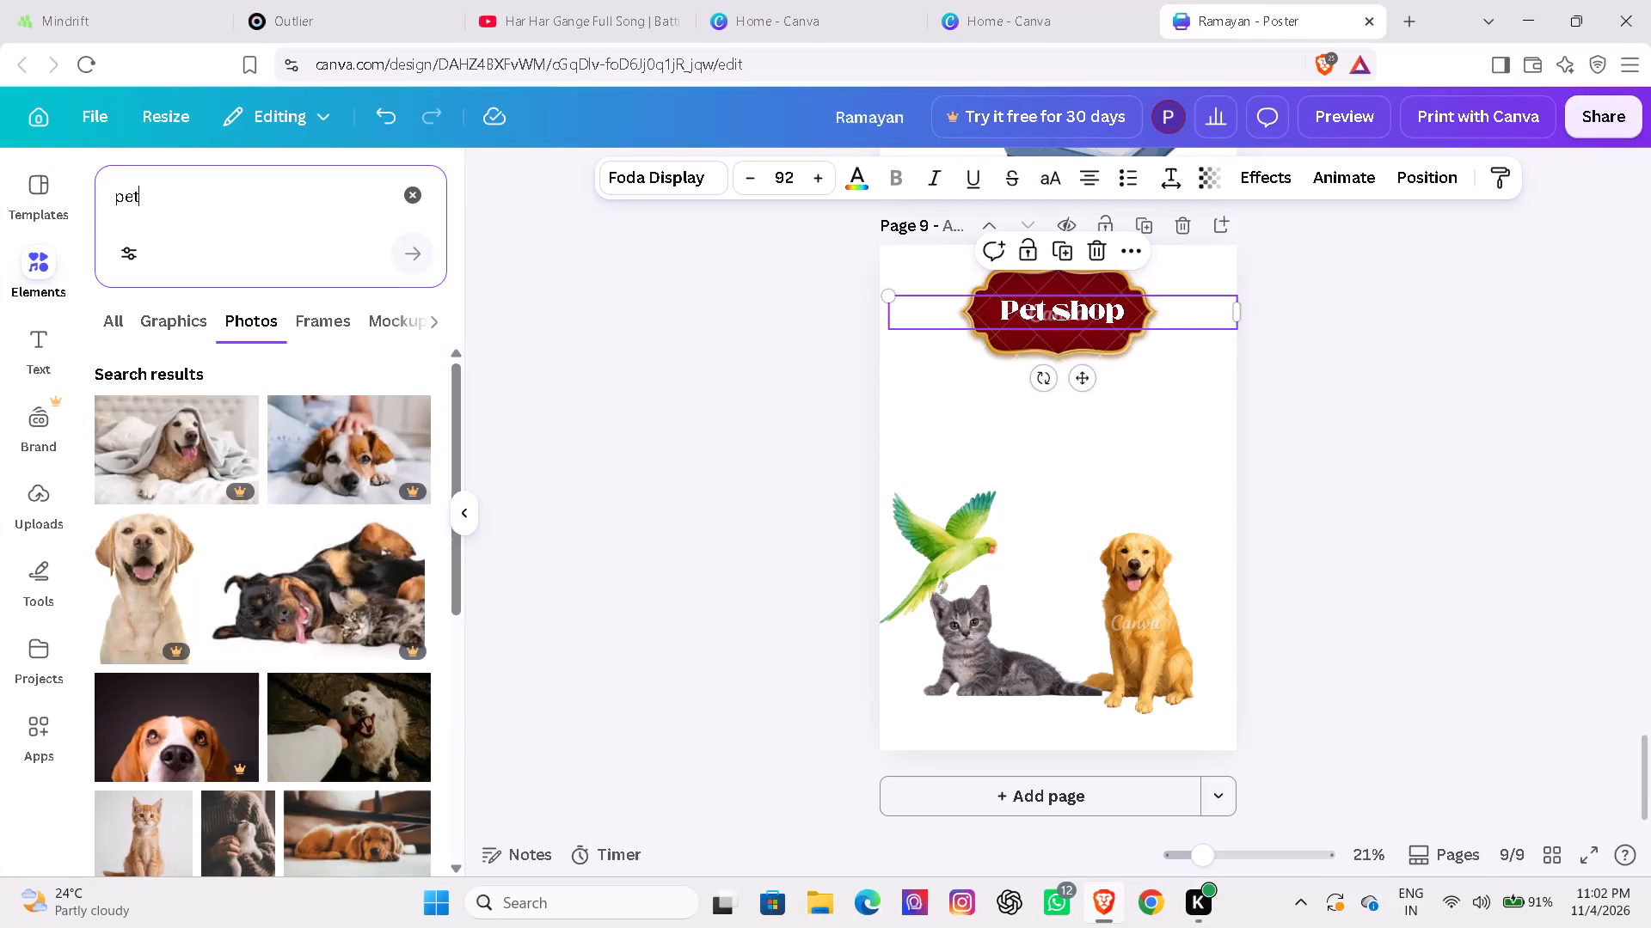
left_click(126, 321)
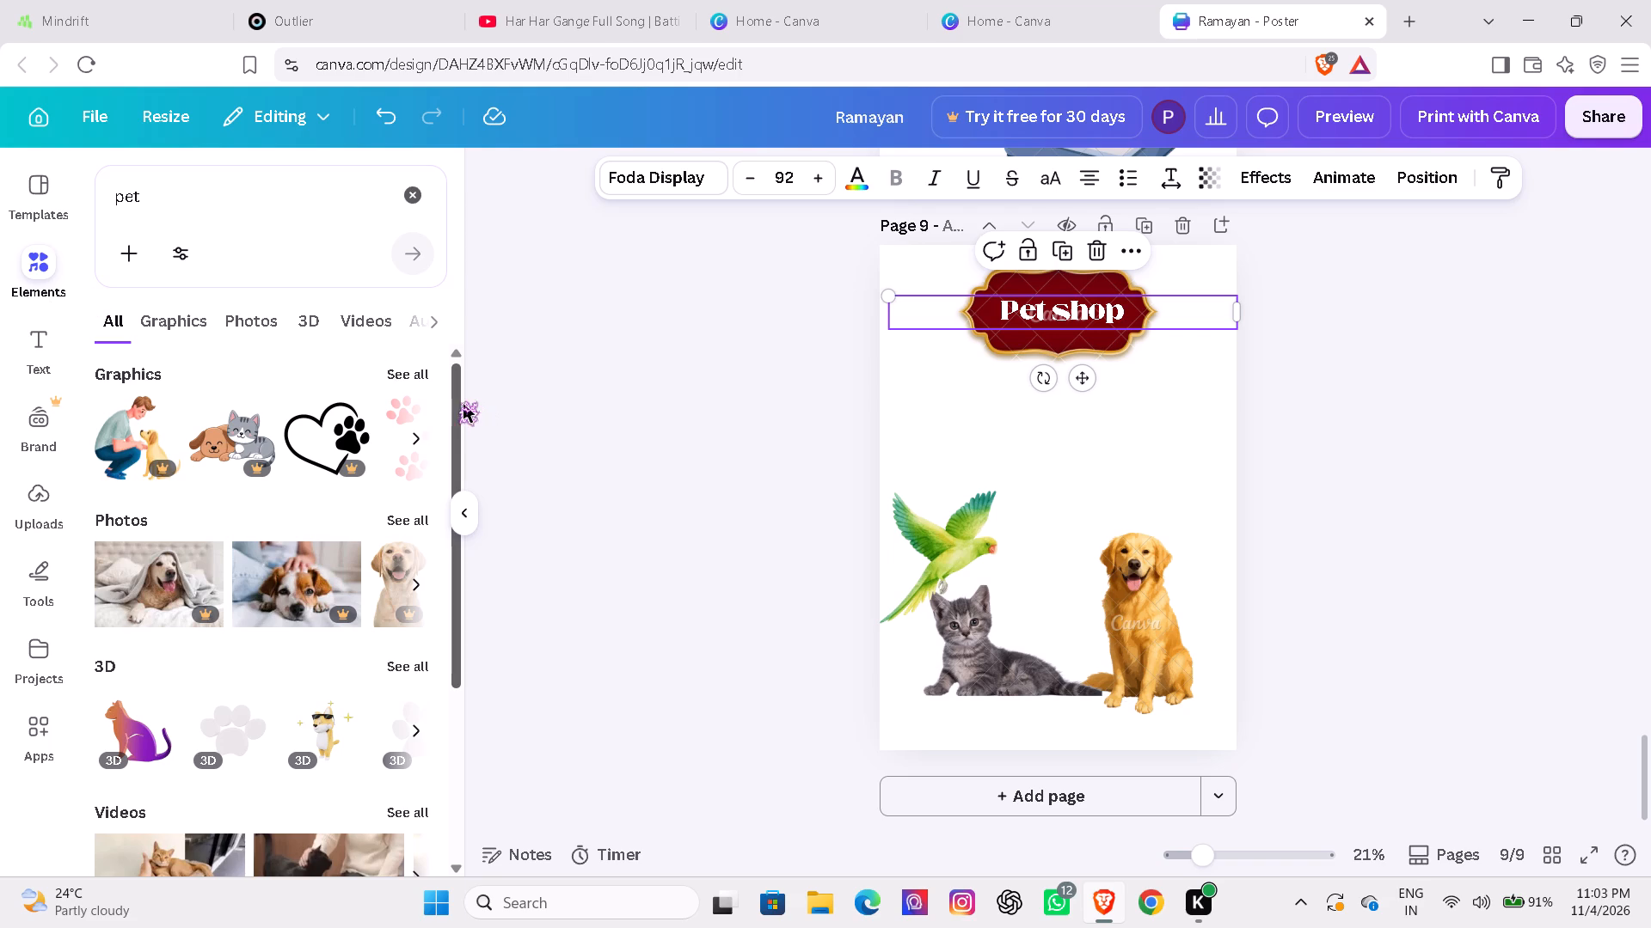
Limit the "pet" results to photos and add the cut-out photo of the sitting tan rabbit to page 9.
left_click_drag(458, 410, 460, 440)
left_click(400, 474)
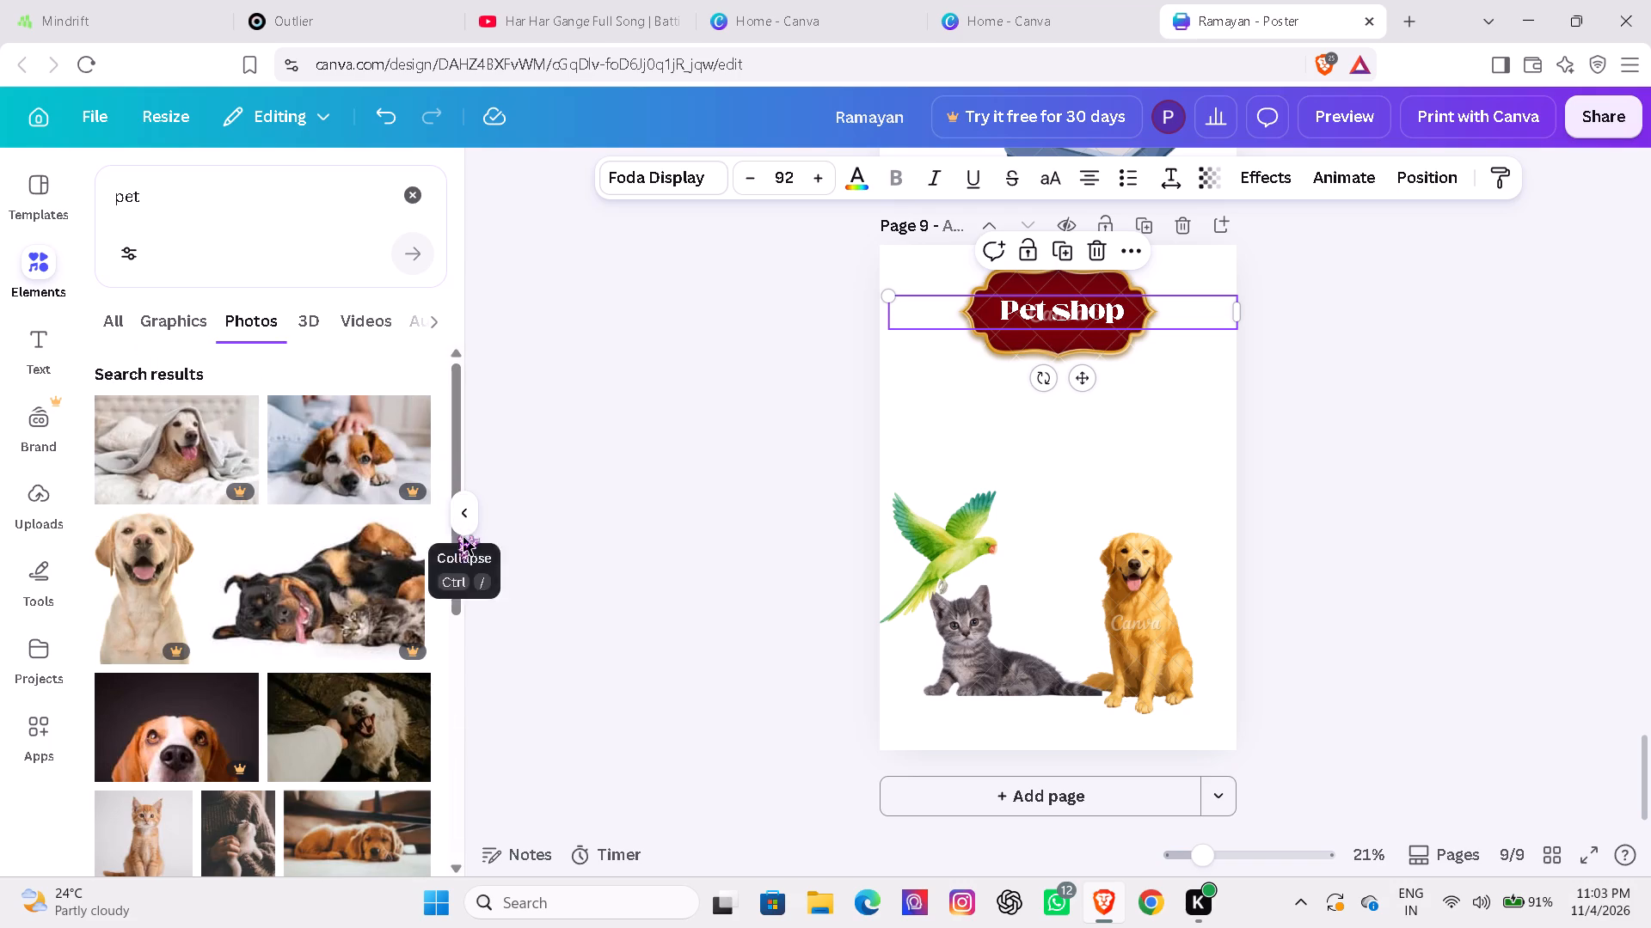
left_click_drag(460, 545, 460, 564)
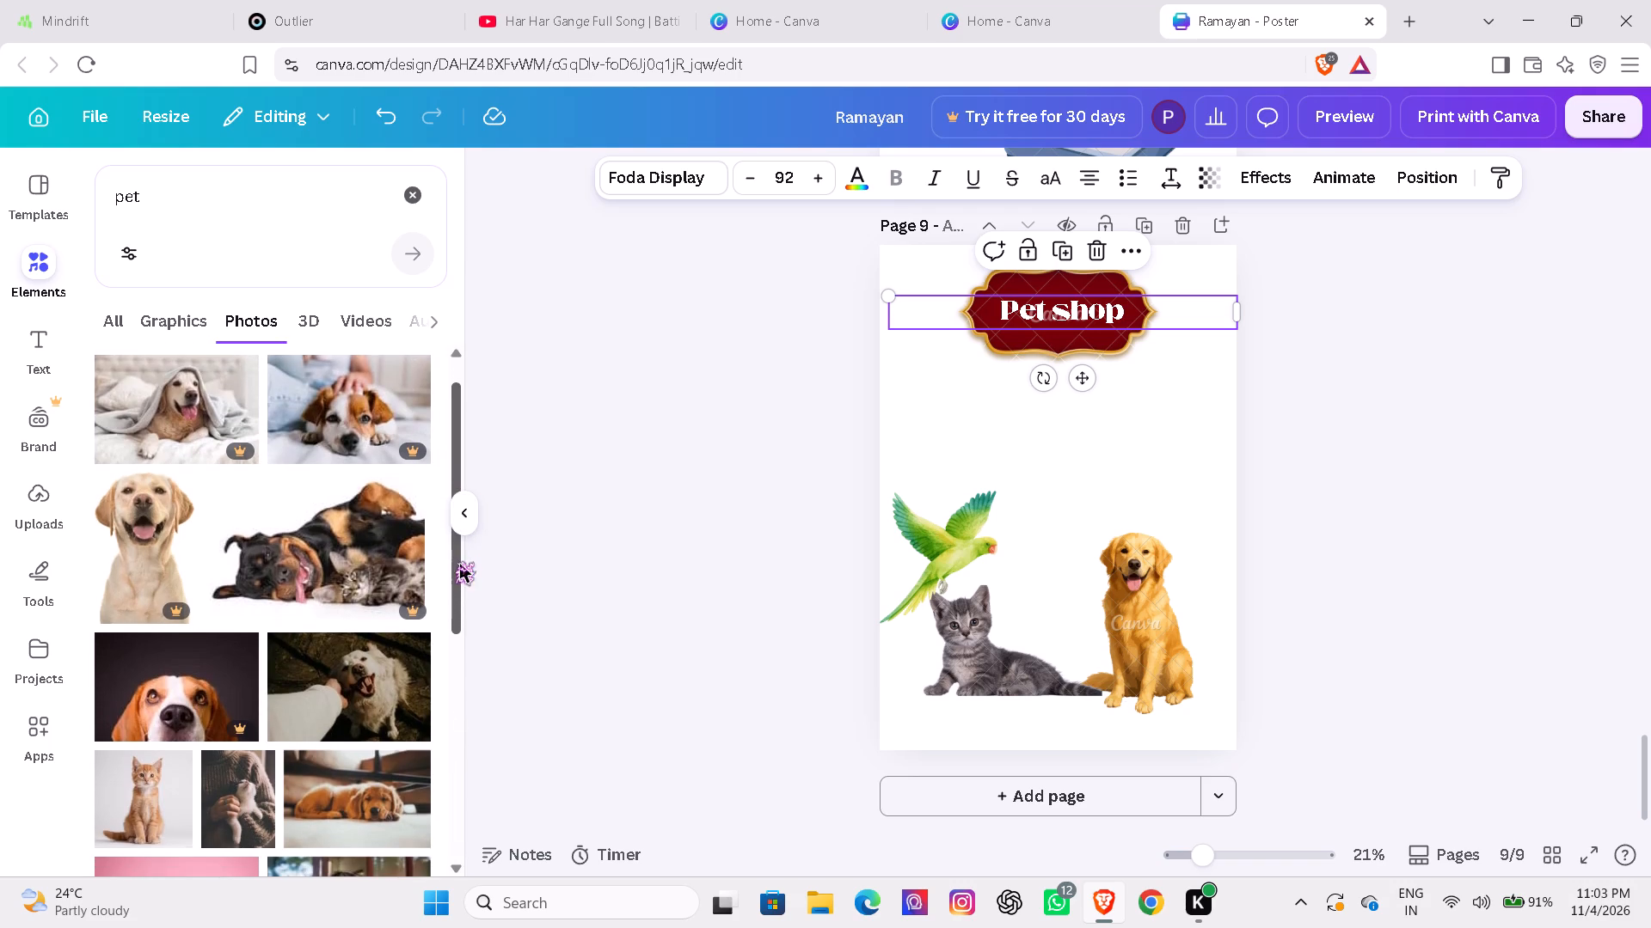
left_click_drag(460, 564, 463, 723)
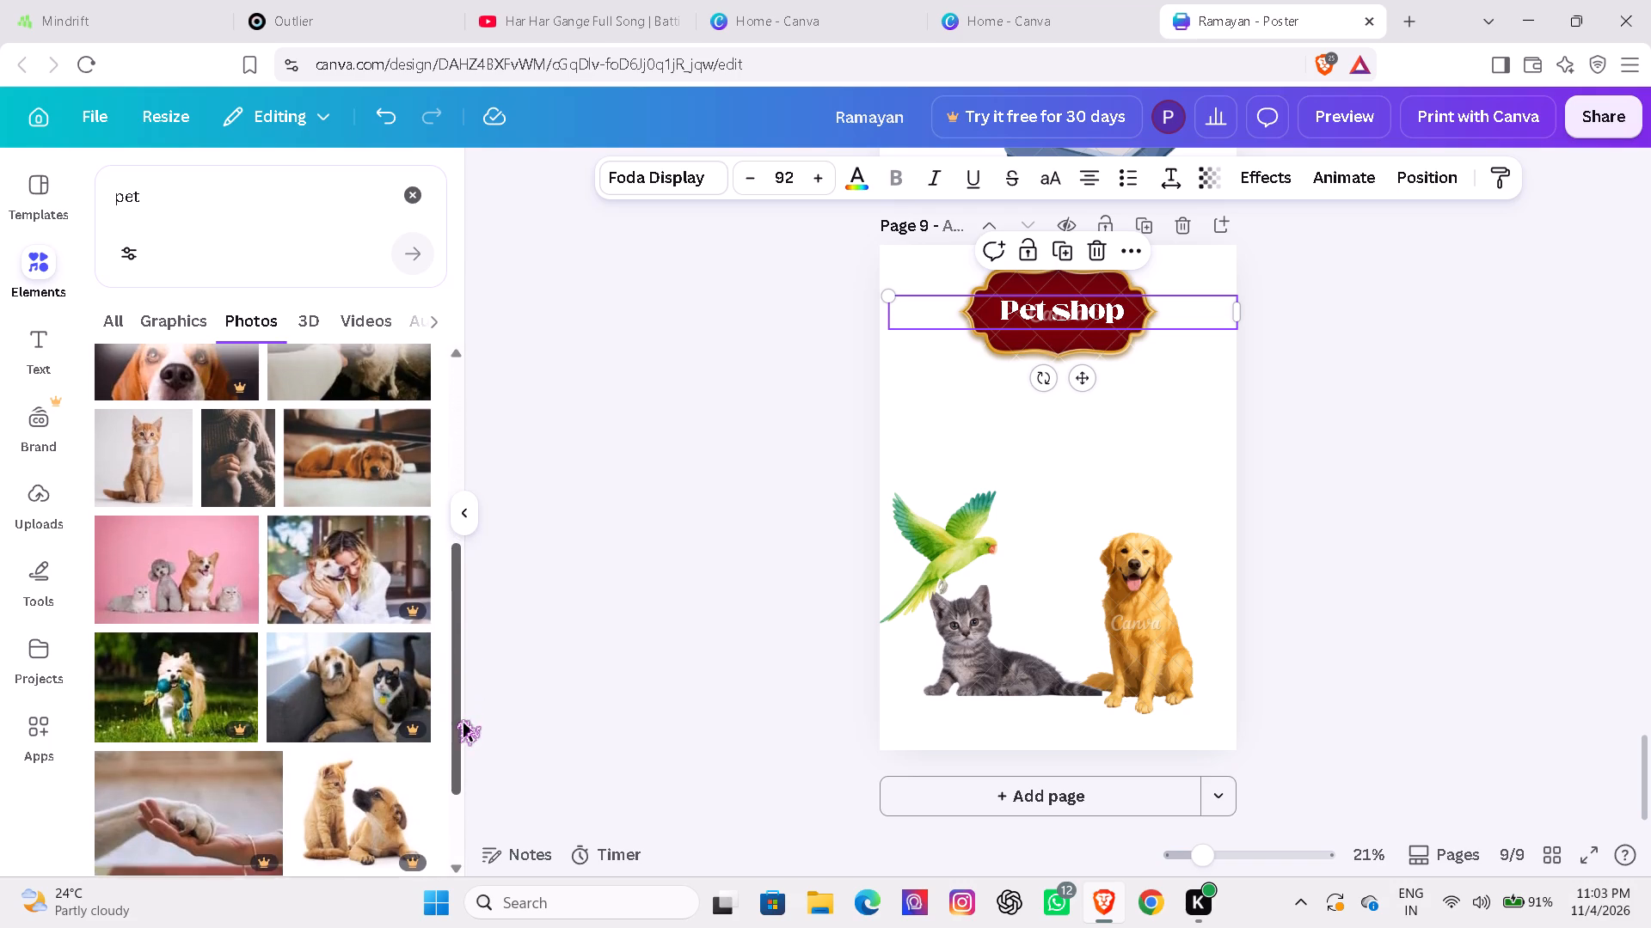
left_click_drag(463, 723, 464, 815)
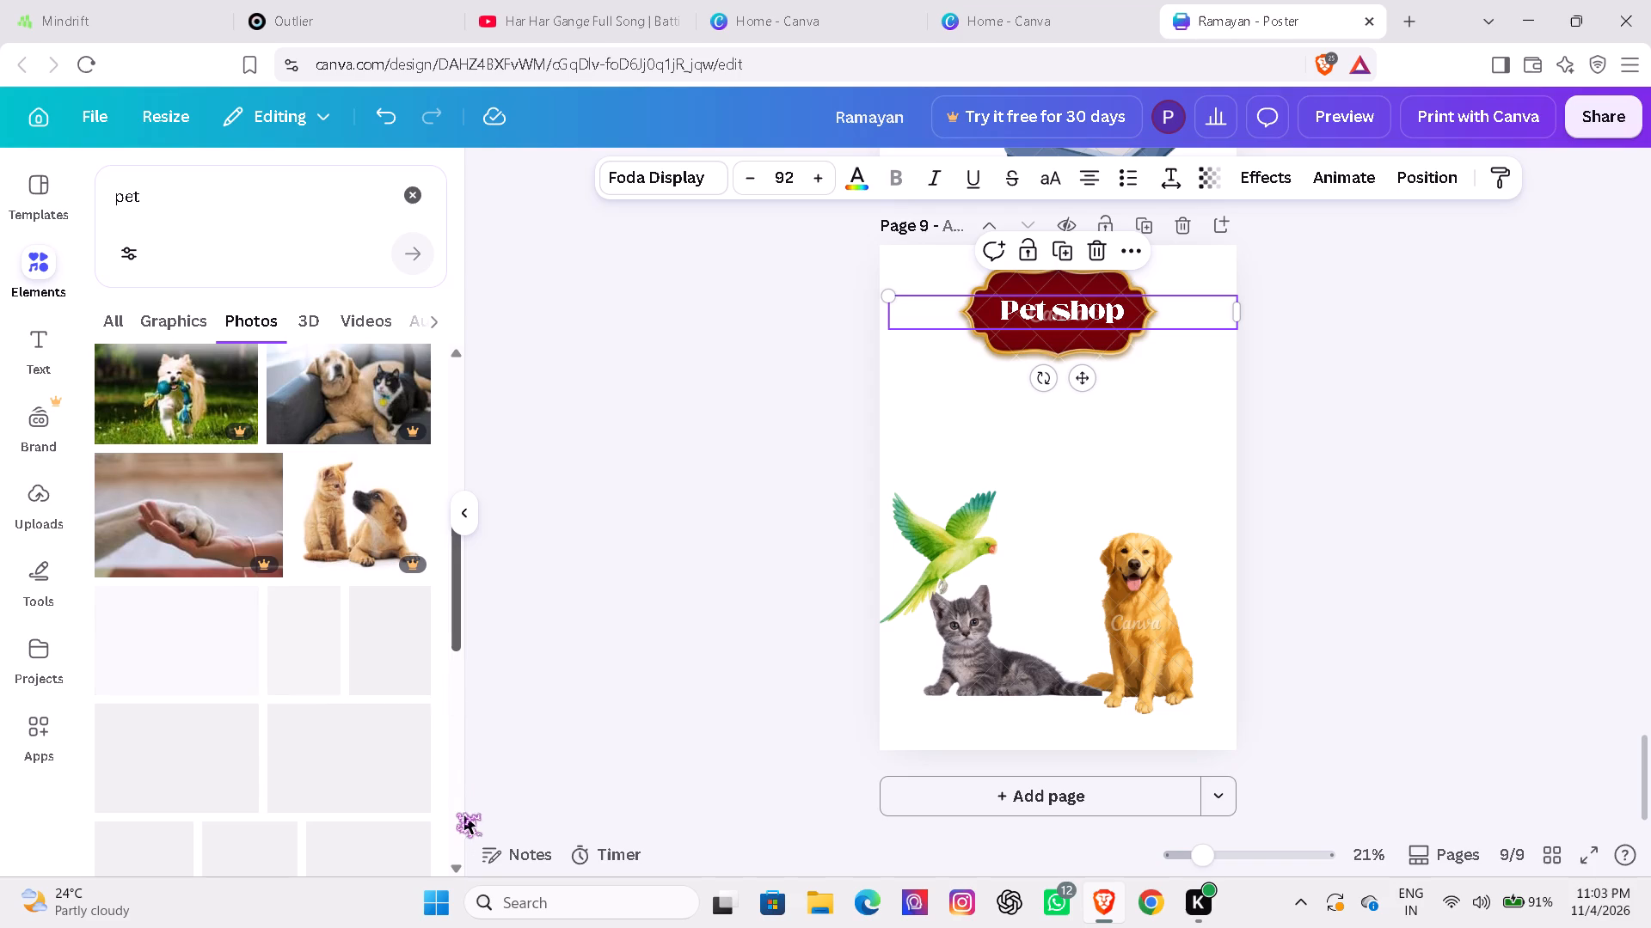
left_click_drag(464, 815, 464, 866)
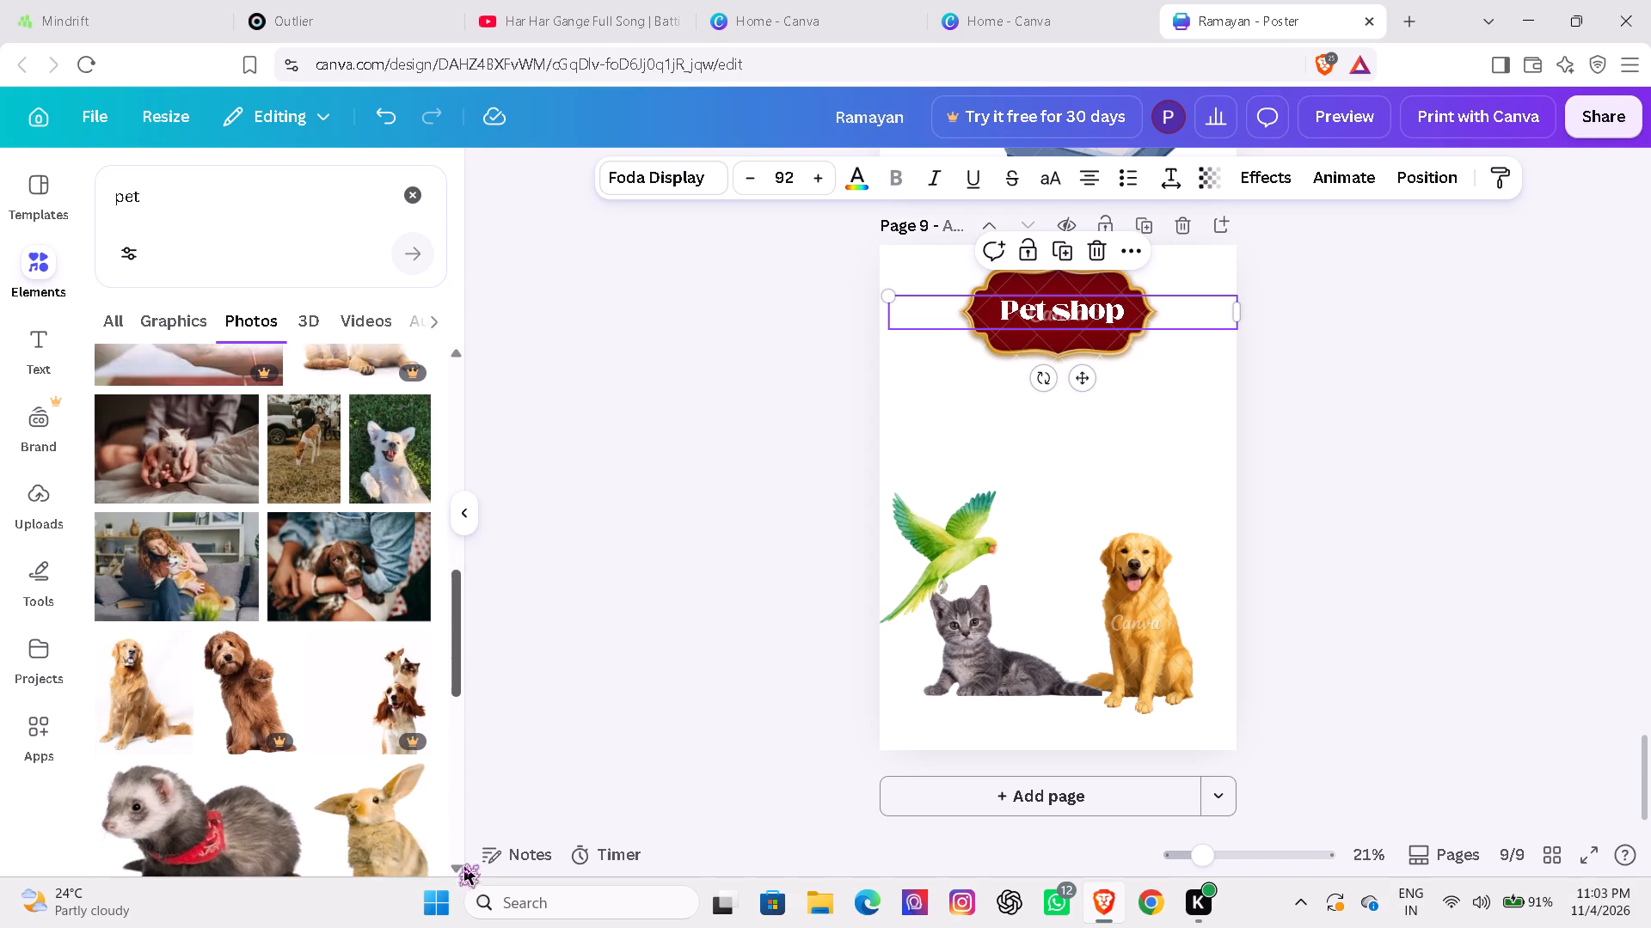
left_click_drag(464, 866, 466, 907)
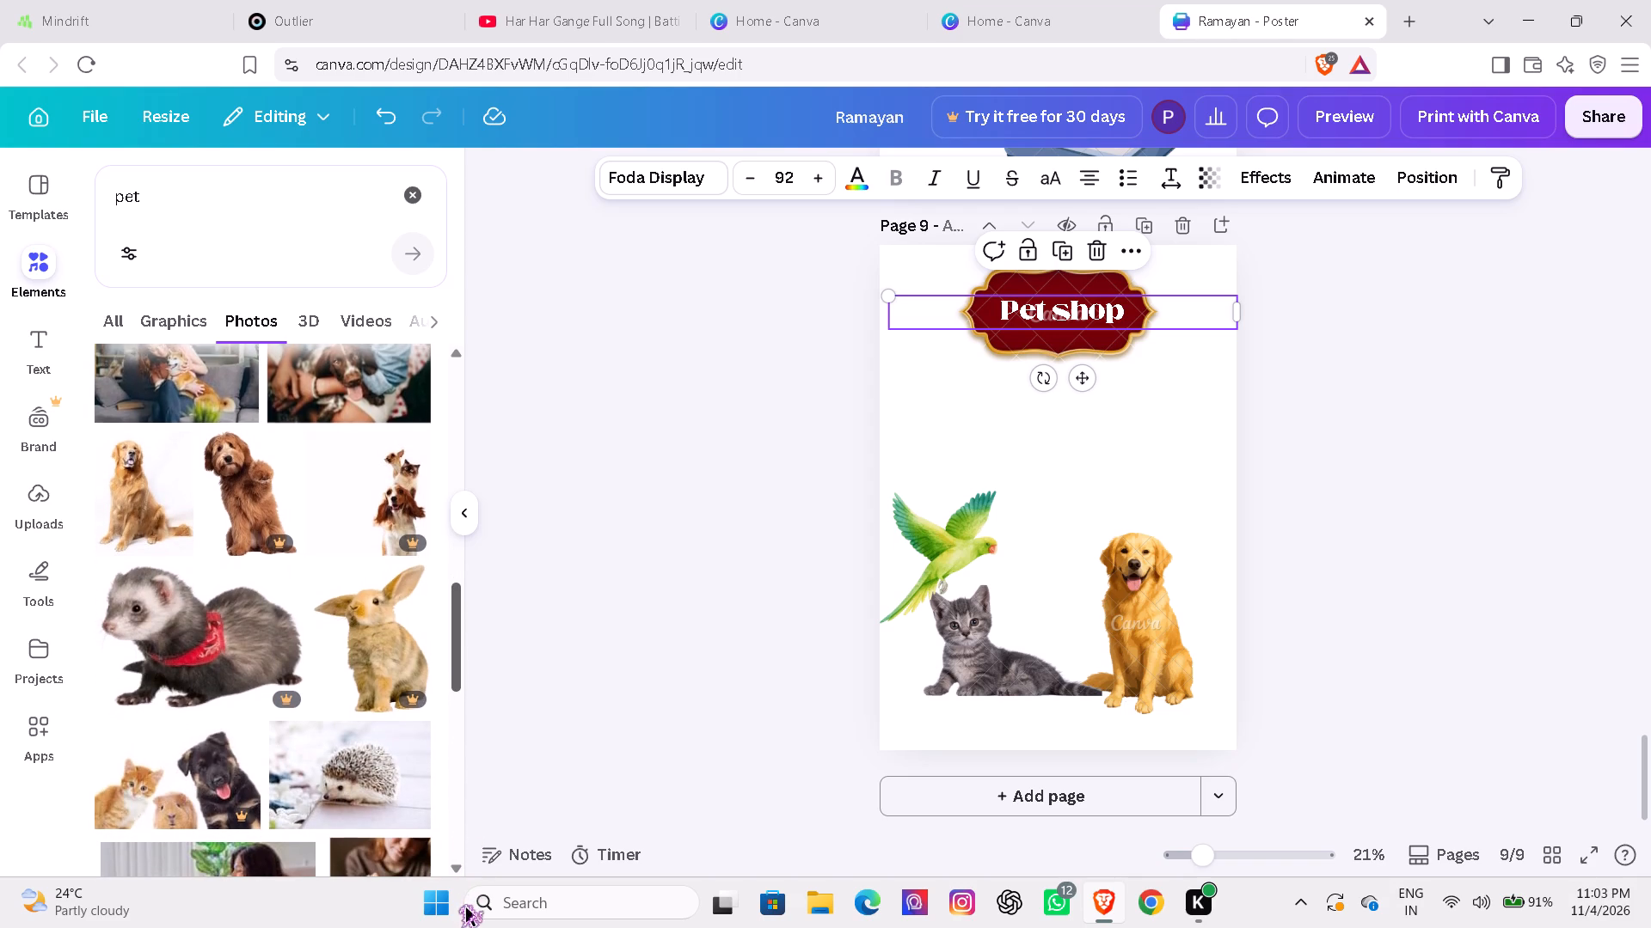
left_click_drag(466, 907, 466, 909)
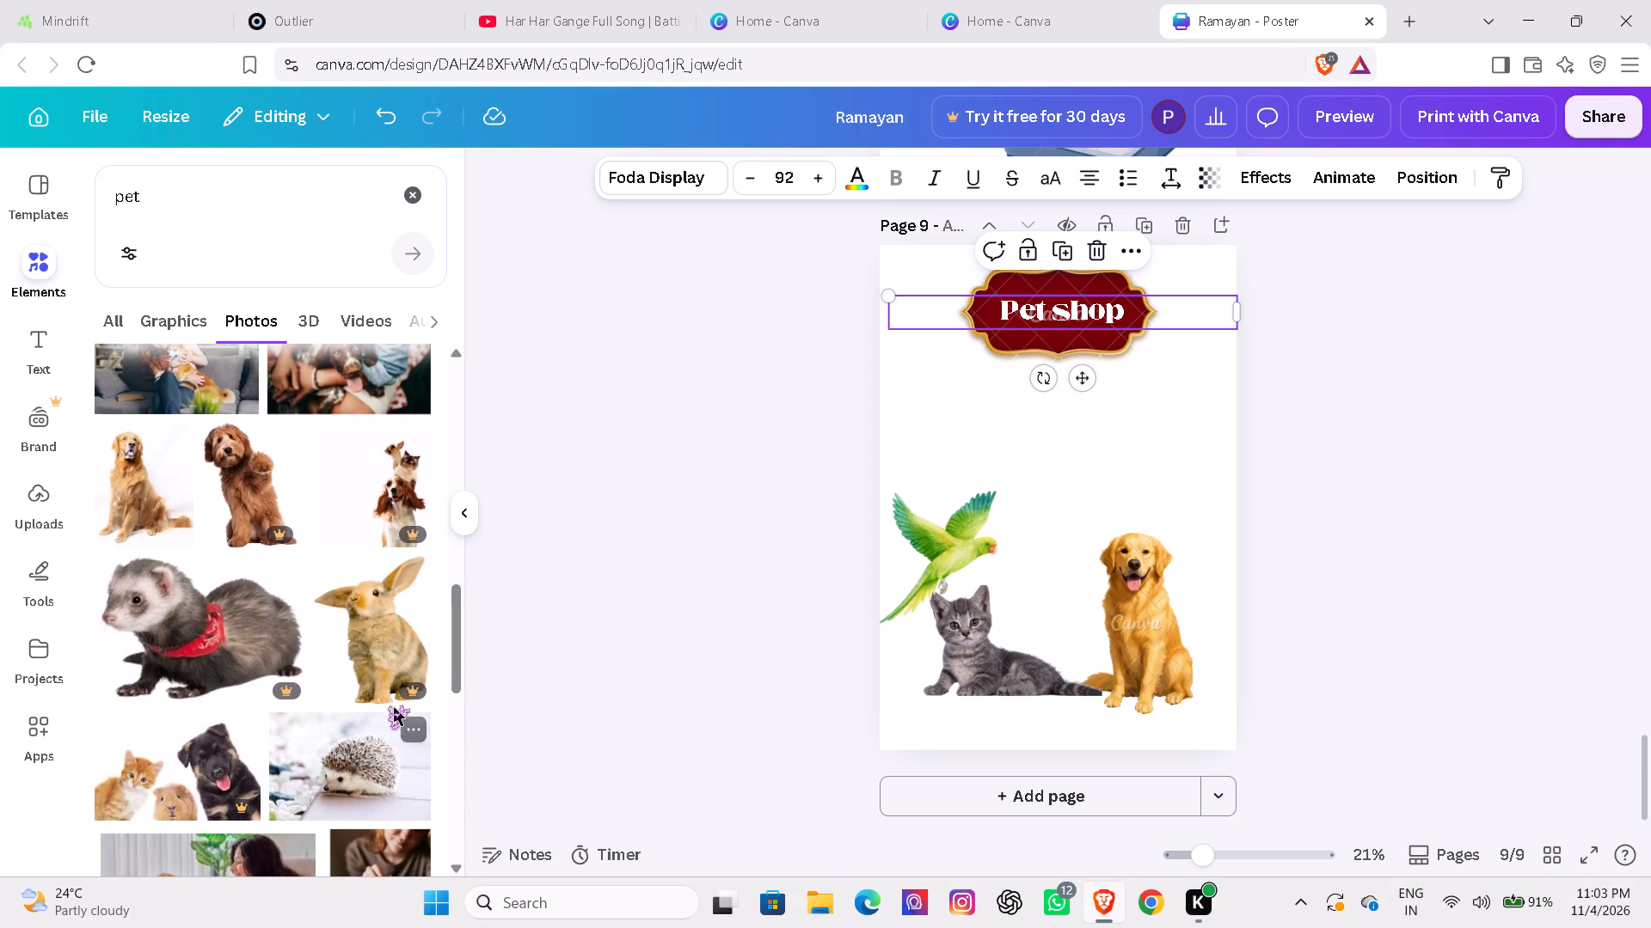
left_click(367, 670)
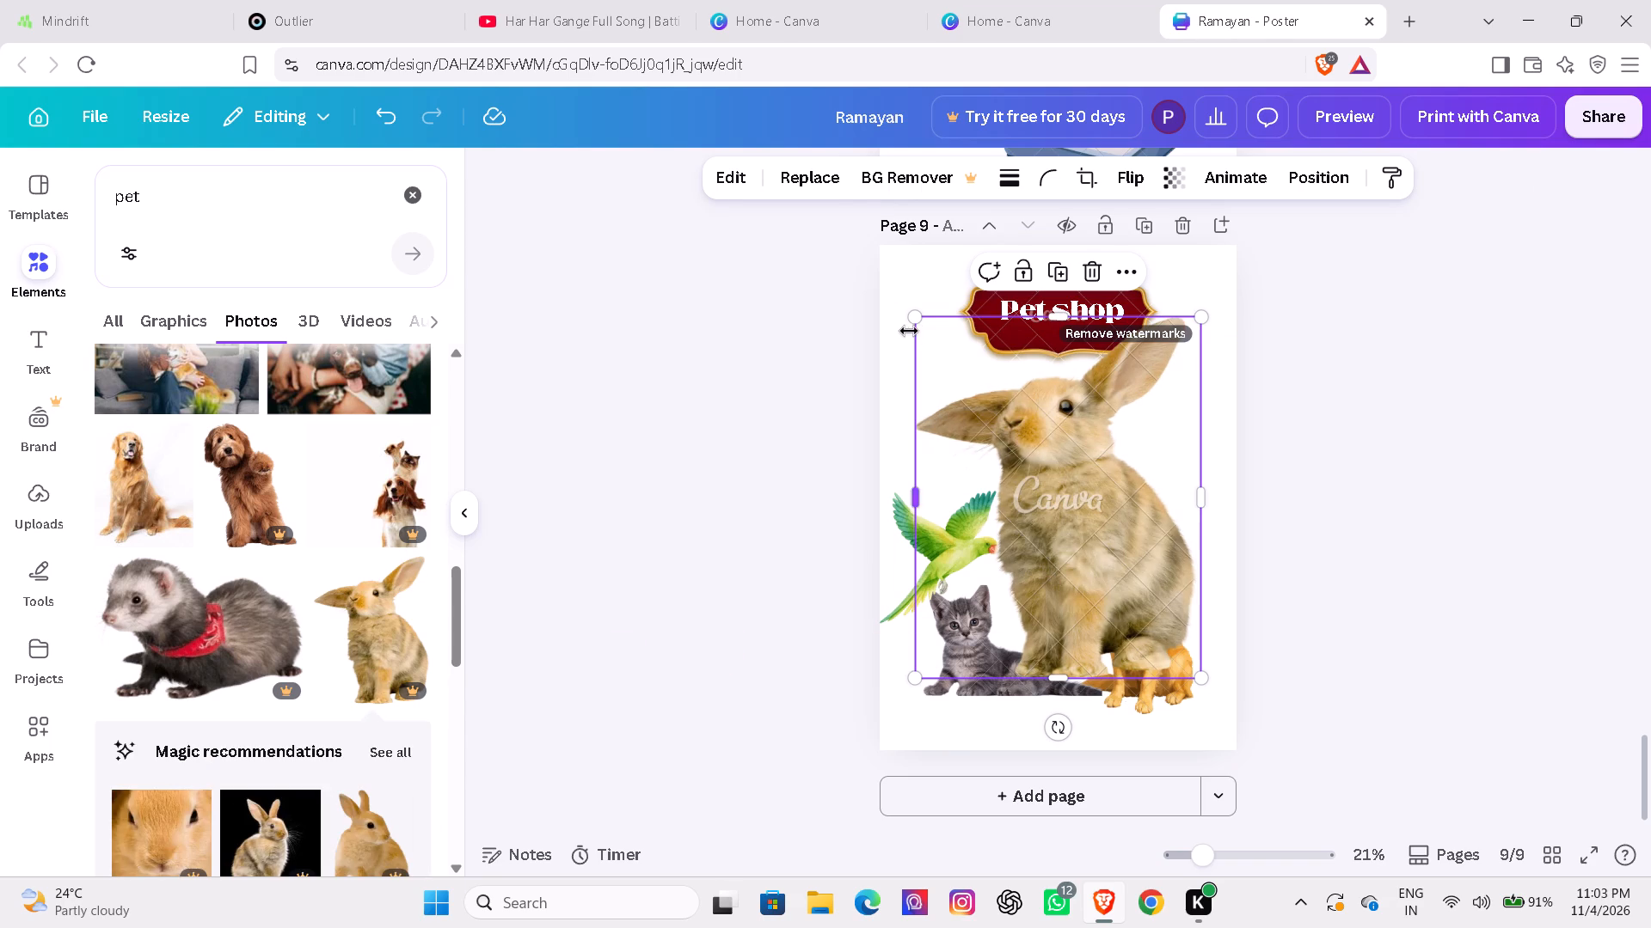
Shrink the rabbit photo proportionally to about the height of the grey kitten.
left_click_drag(913, 321, 943, 373)
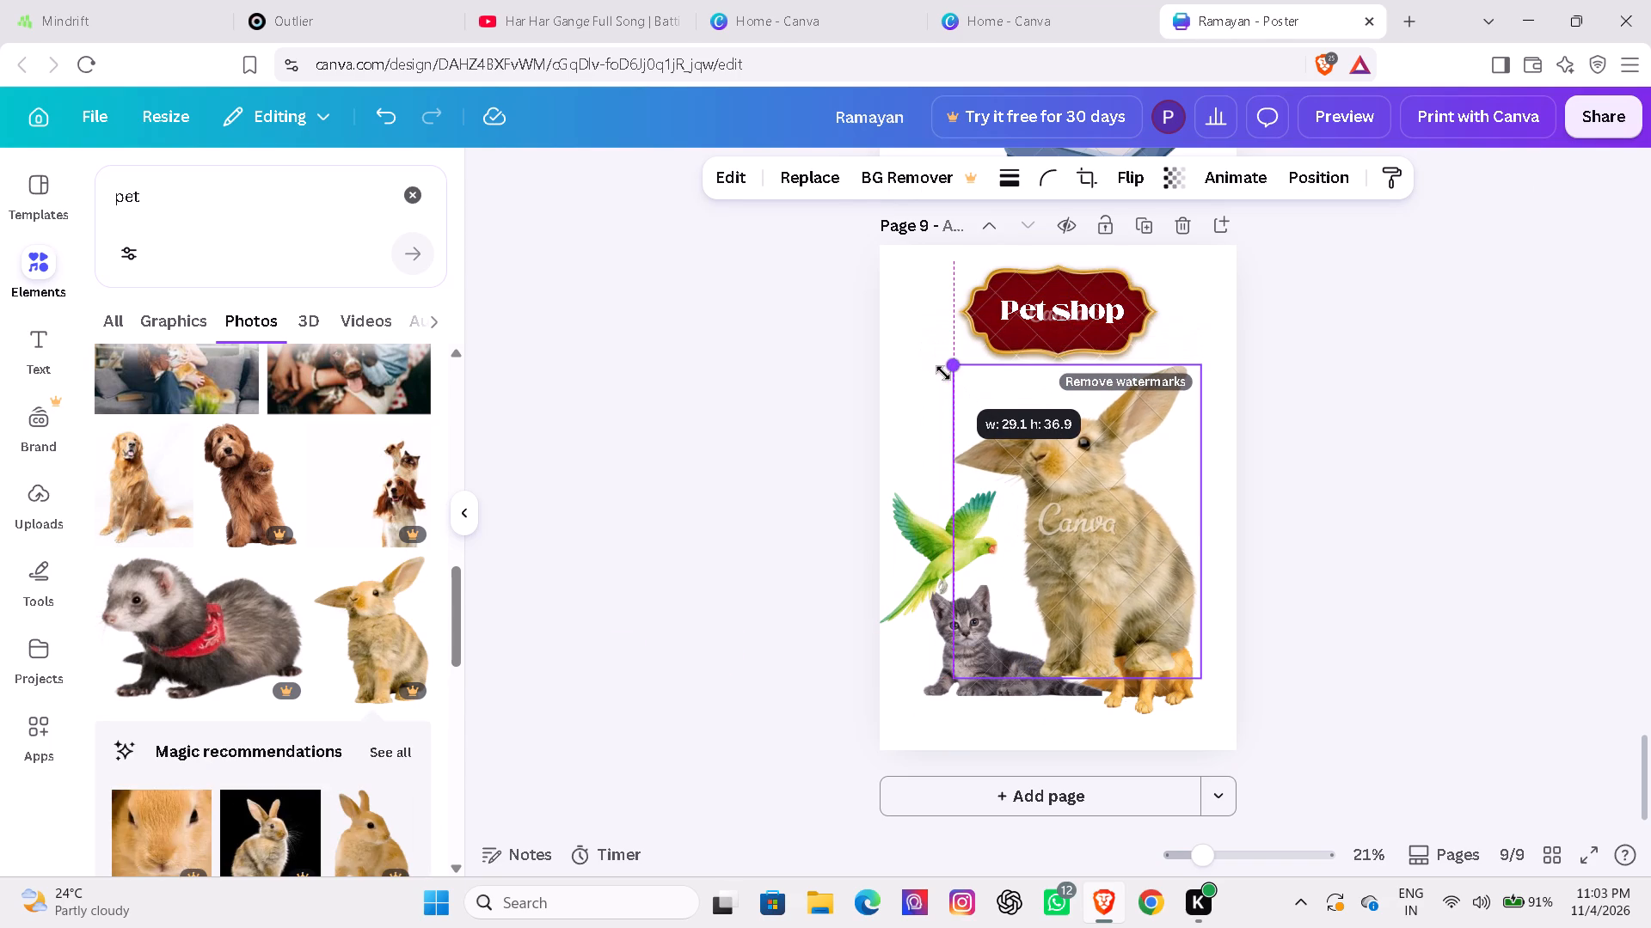
left_click_drag(943, 373, 948, 381)
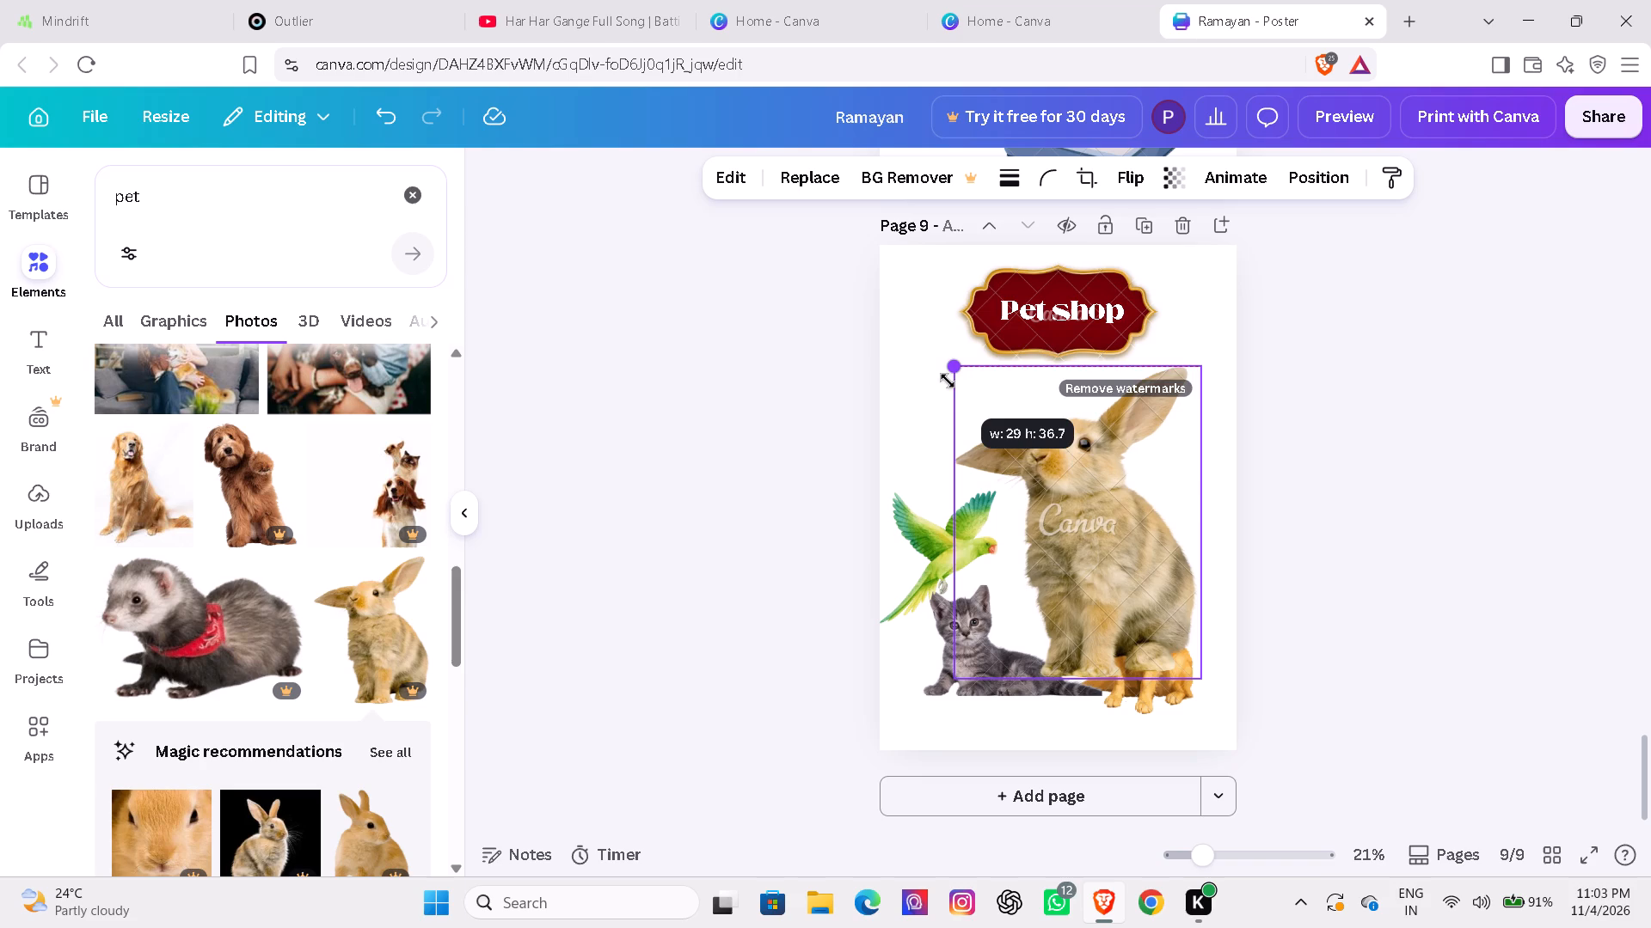
left_click_drag(948, 381, 960, 393)
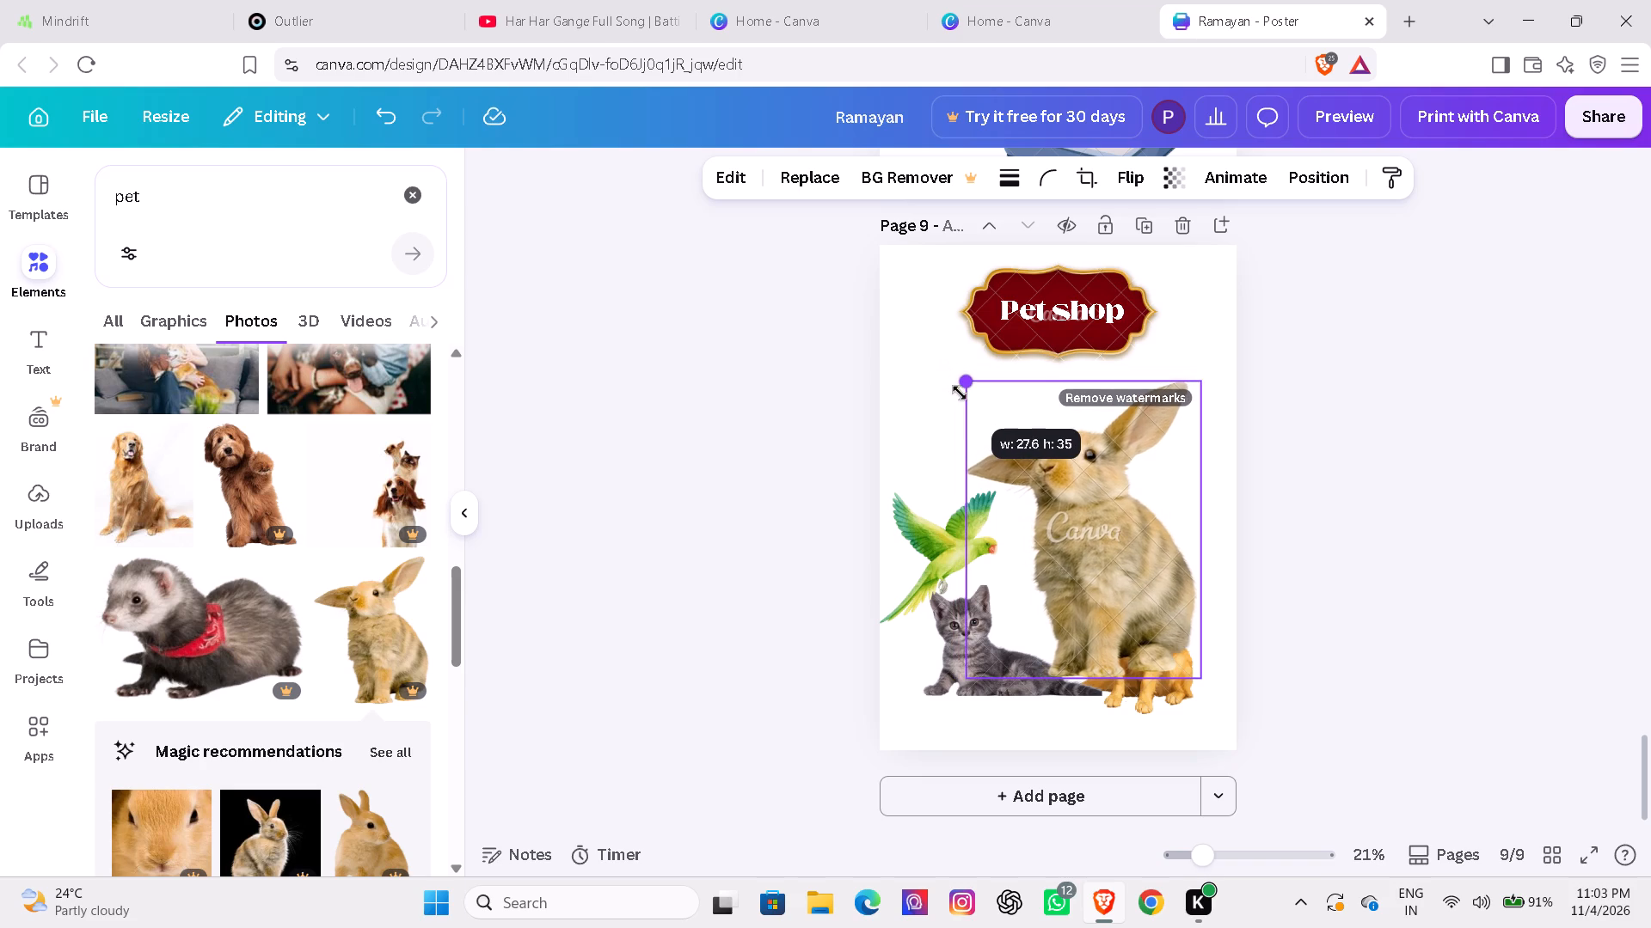
left_click_drag(960, 393, 979, 412)
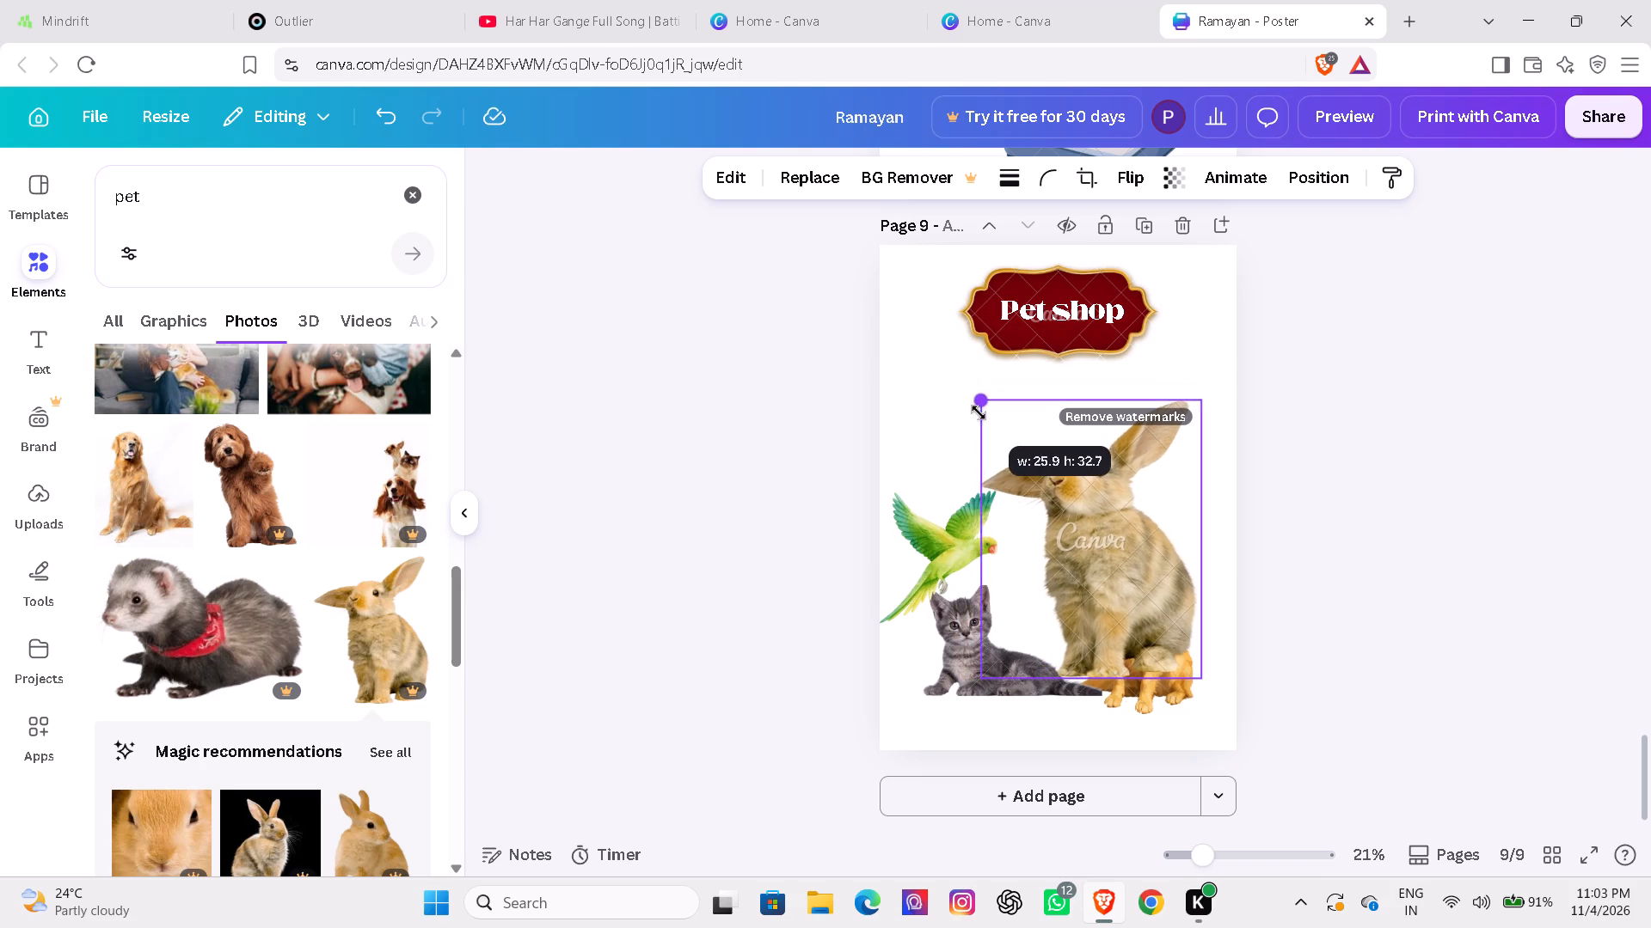
left_click_drag(979, 412, 997, 428)
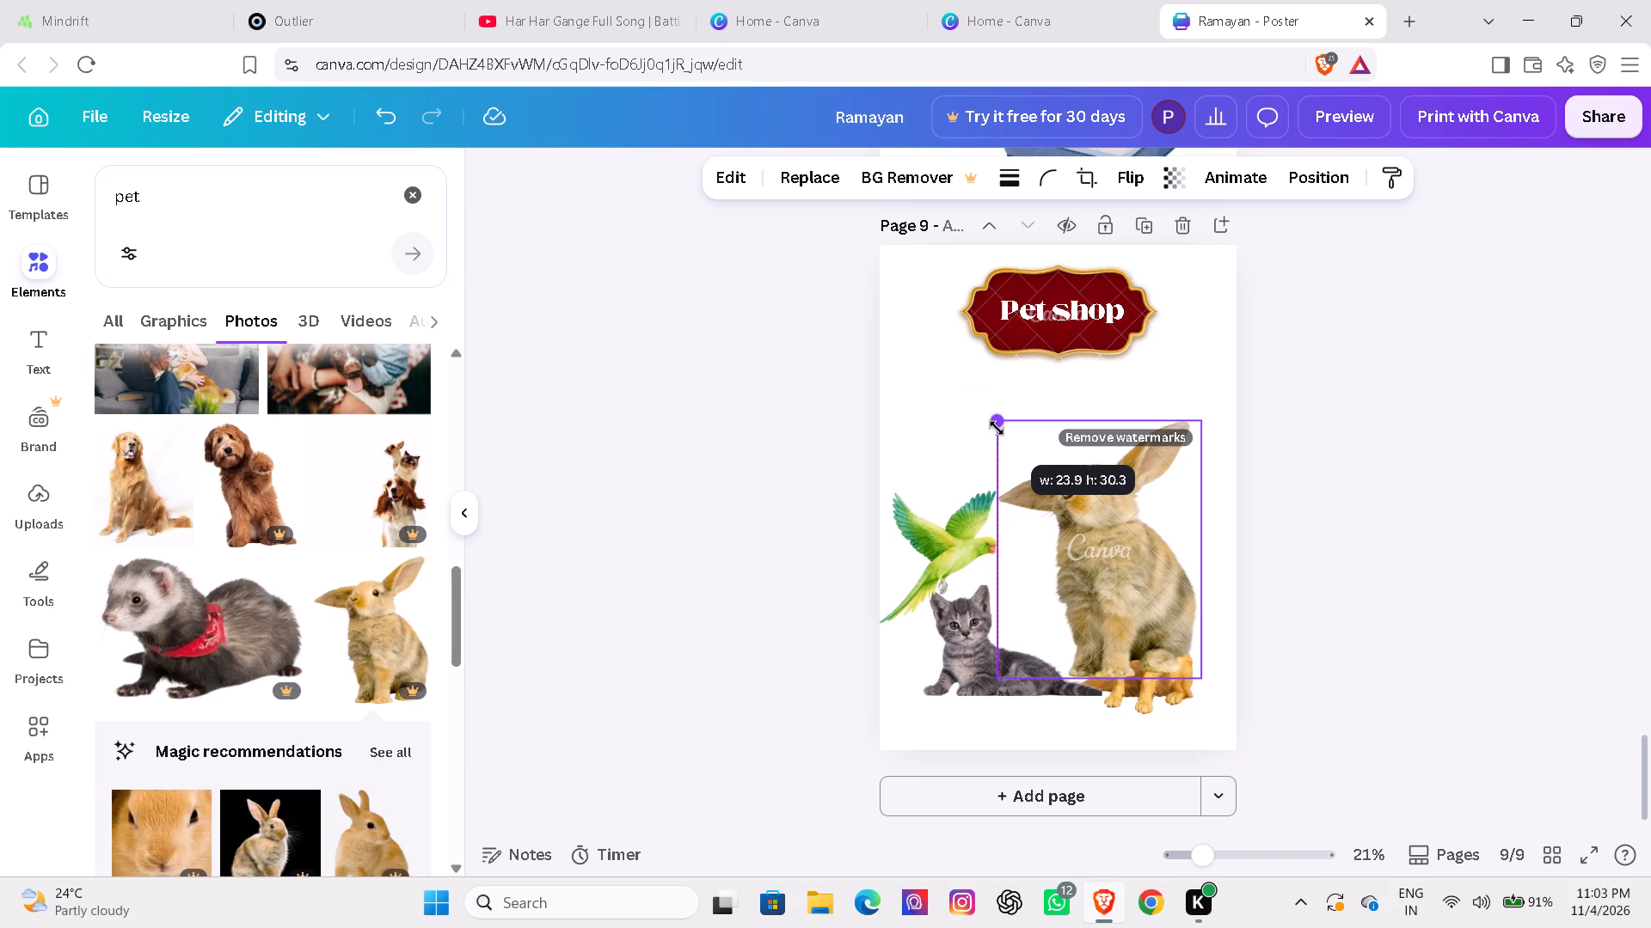
left_click_drag(997, 428, 1017, 449)
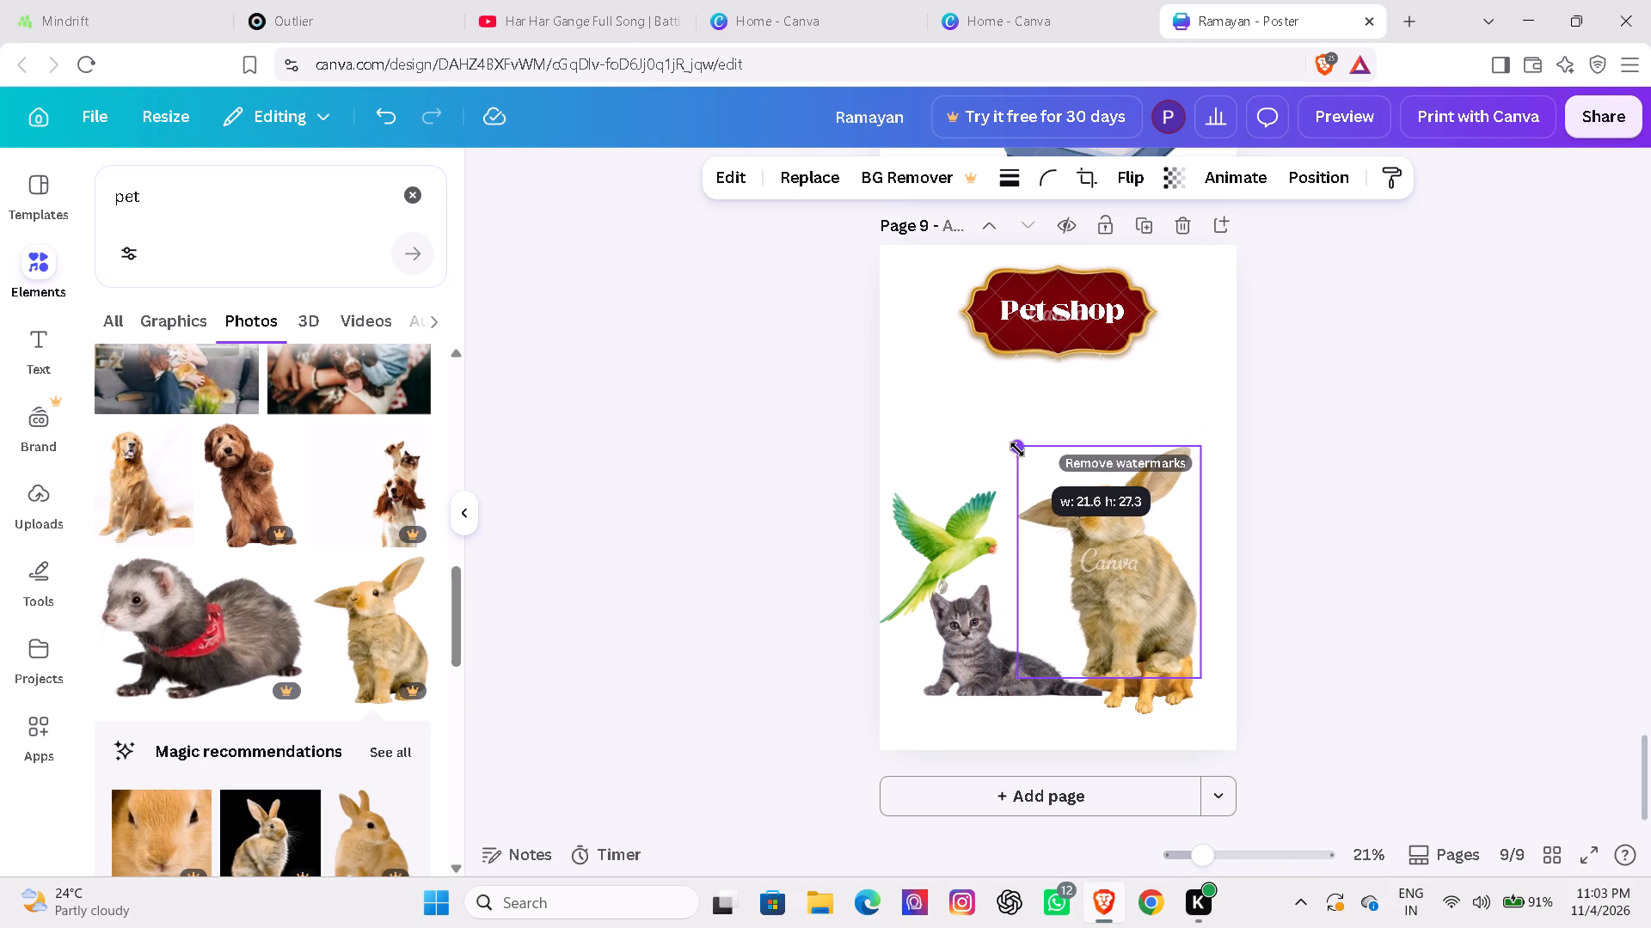
left_click_drag(1017, 449, 1025, 455)
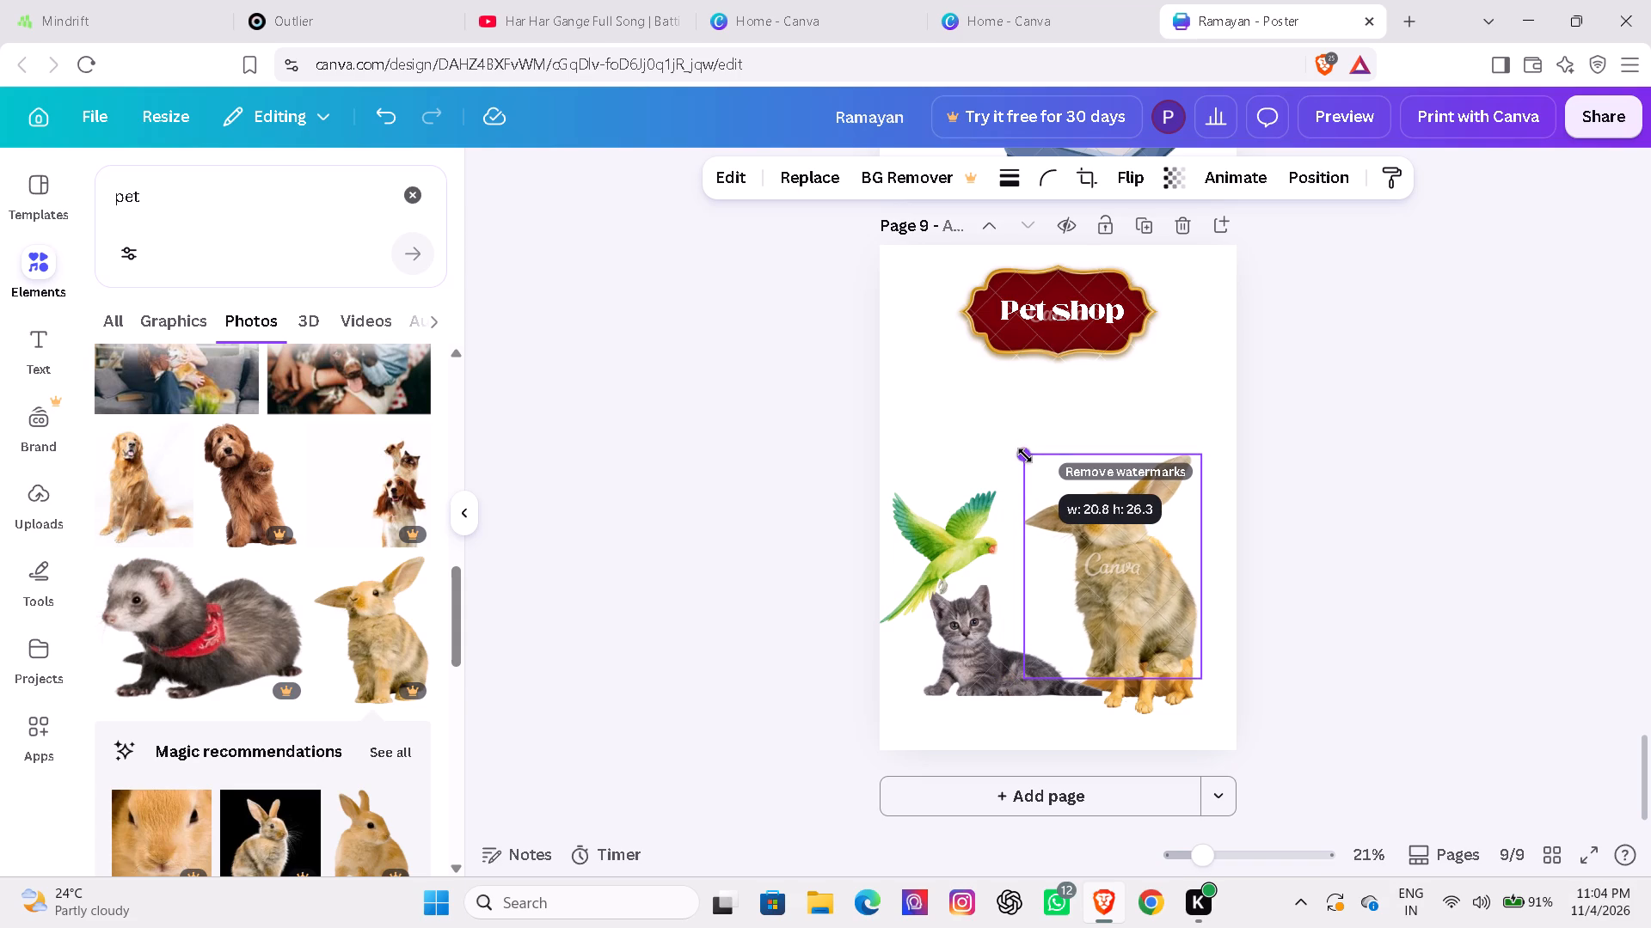
left_click_drag(1025, 455, 1045, 570)
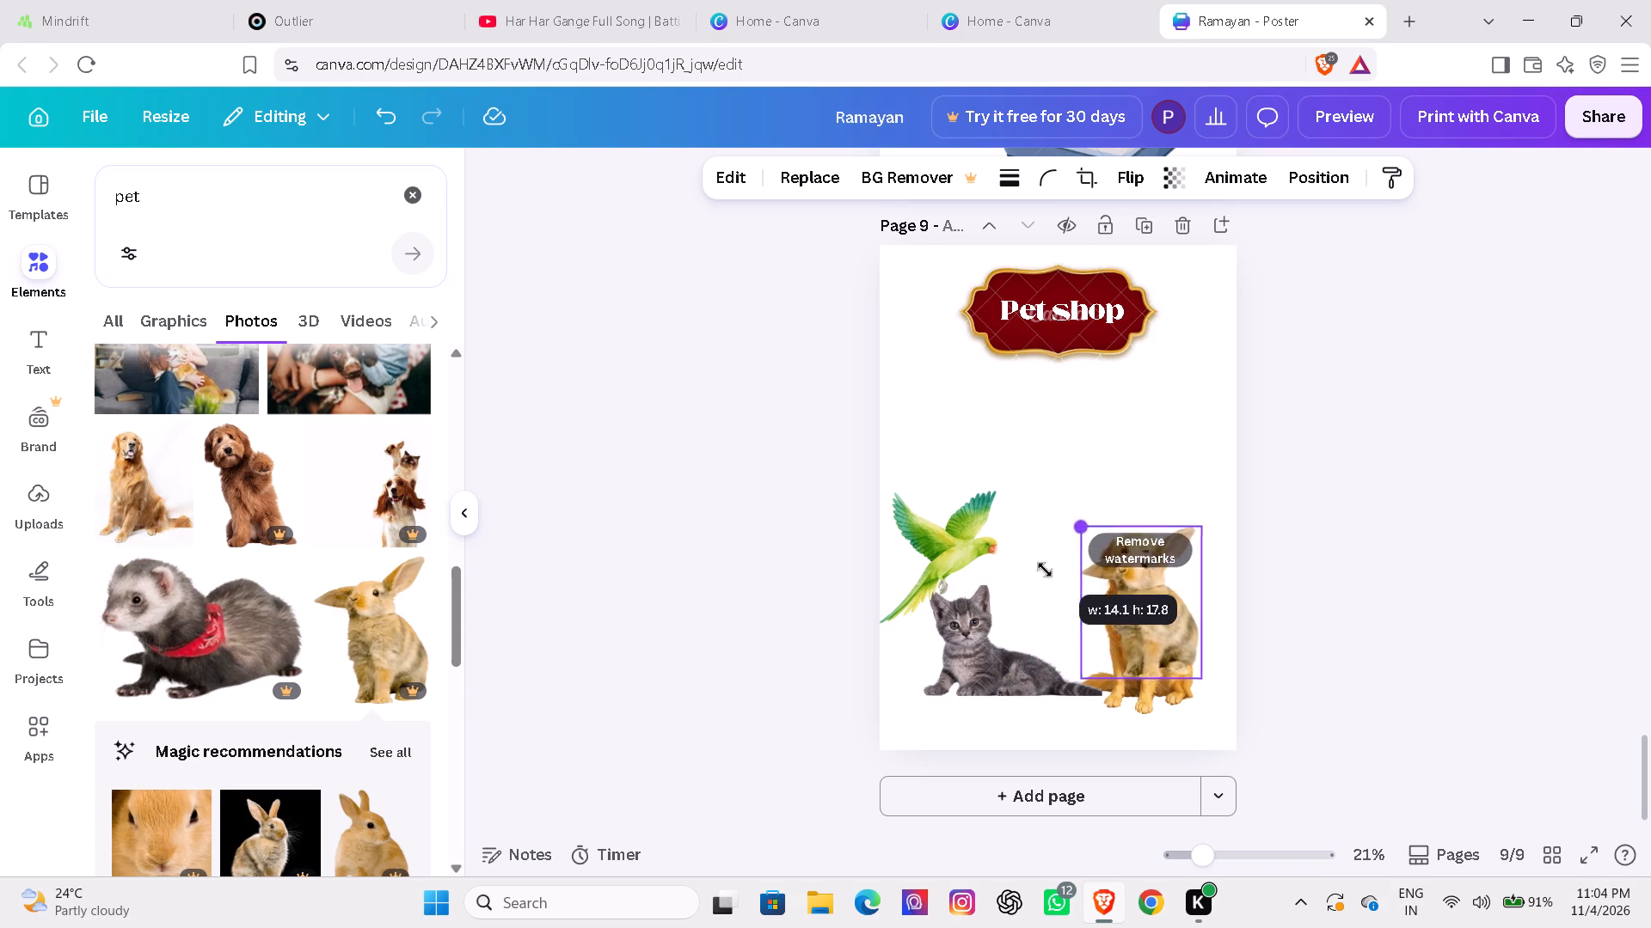
left_click_drag(1045, 570, 998, 654)
Position the rabbit between the grey kitten and the golden retriever, level with the kitten, and deselect it.
left_click_drag(1162, 659, 1065, 651)
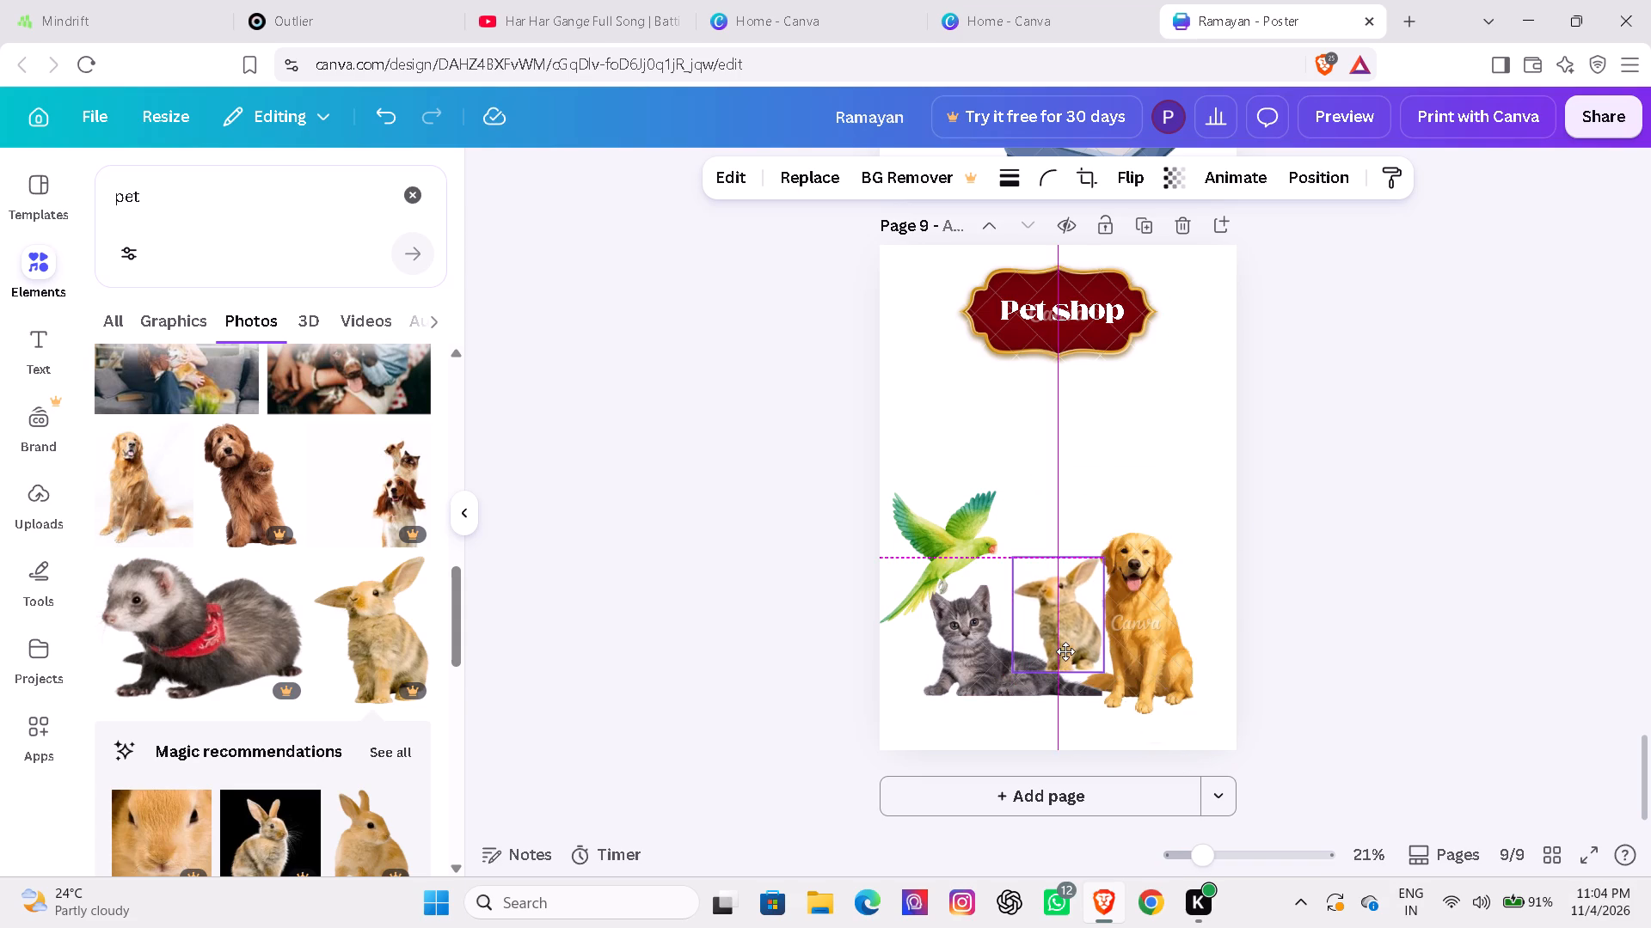
left_click_drag(1065, 651, 1059, 681)
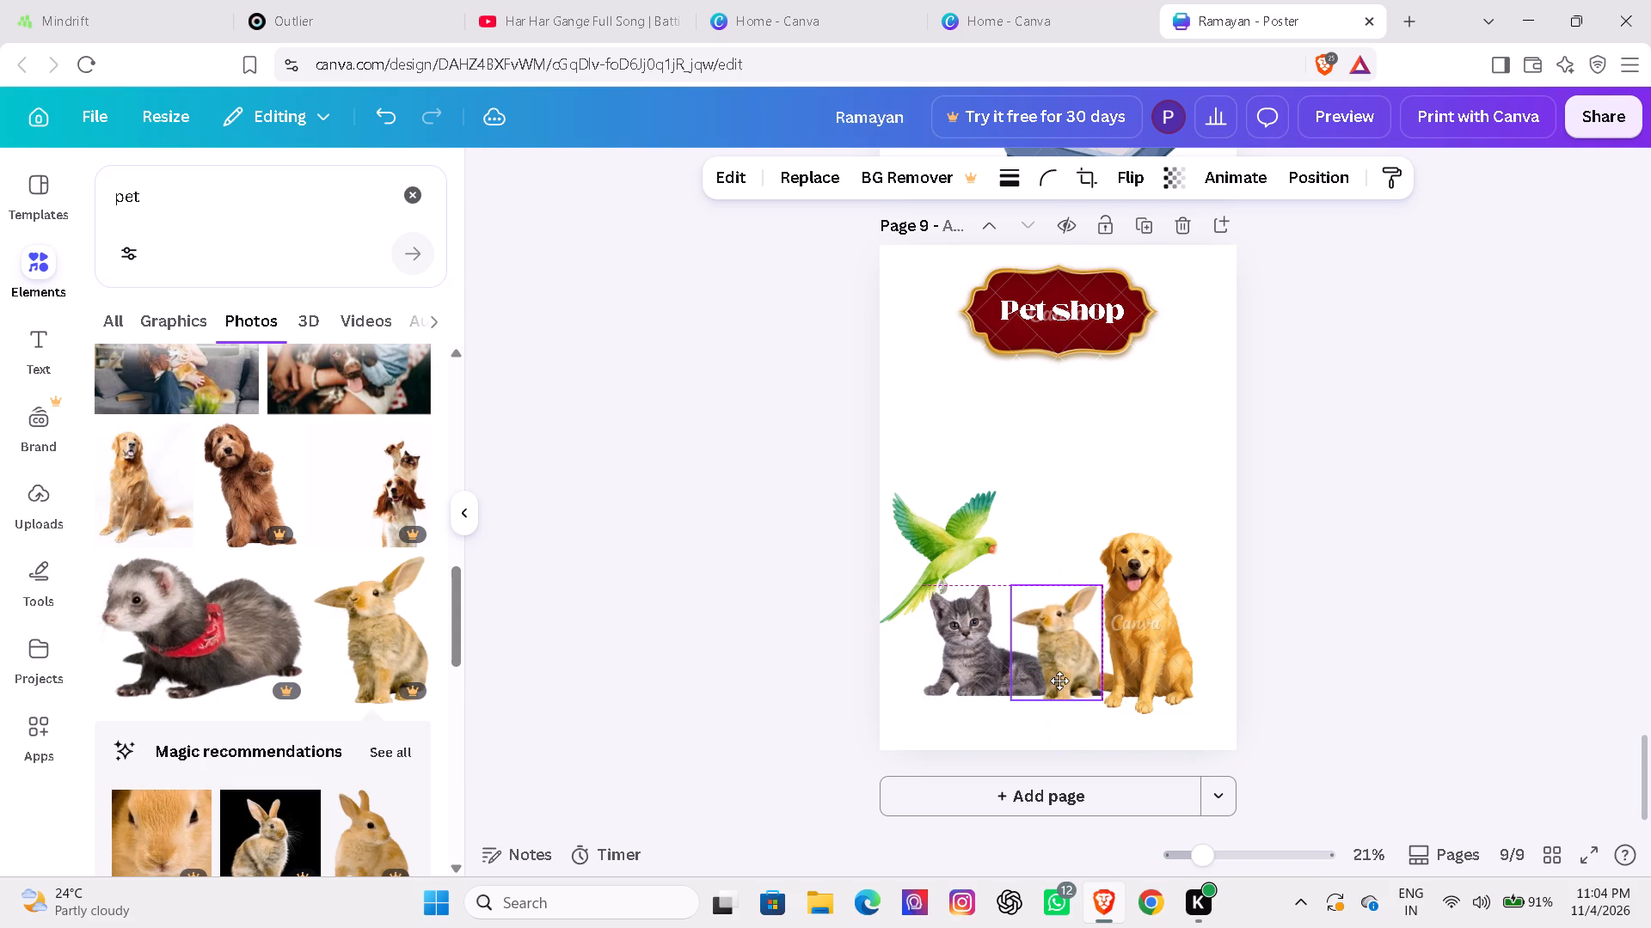
left_click_drag(1059, 681, 1059, 681)
left_click_drag(1059, 681, 1059, 680)
left_click(1206, 650)
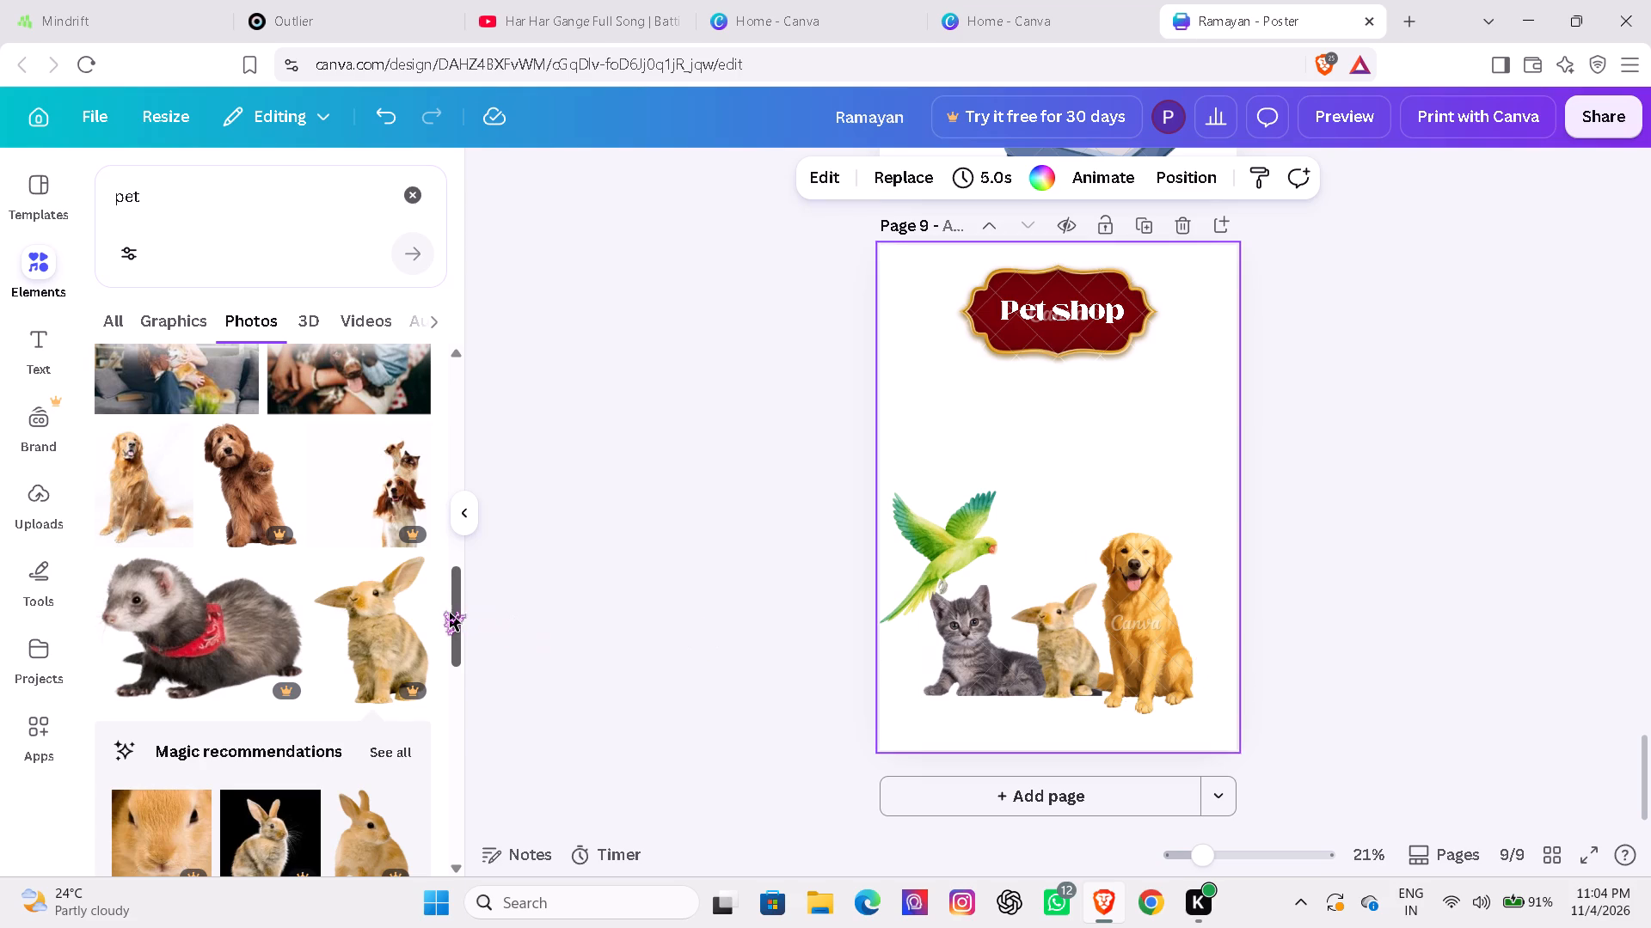
Search the photo elements for "hamster" in place of "pet".
left_click_drag(450, 613, 451, 647)
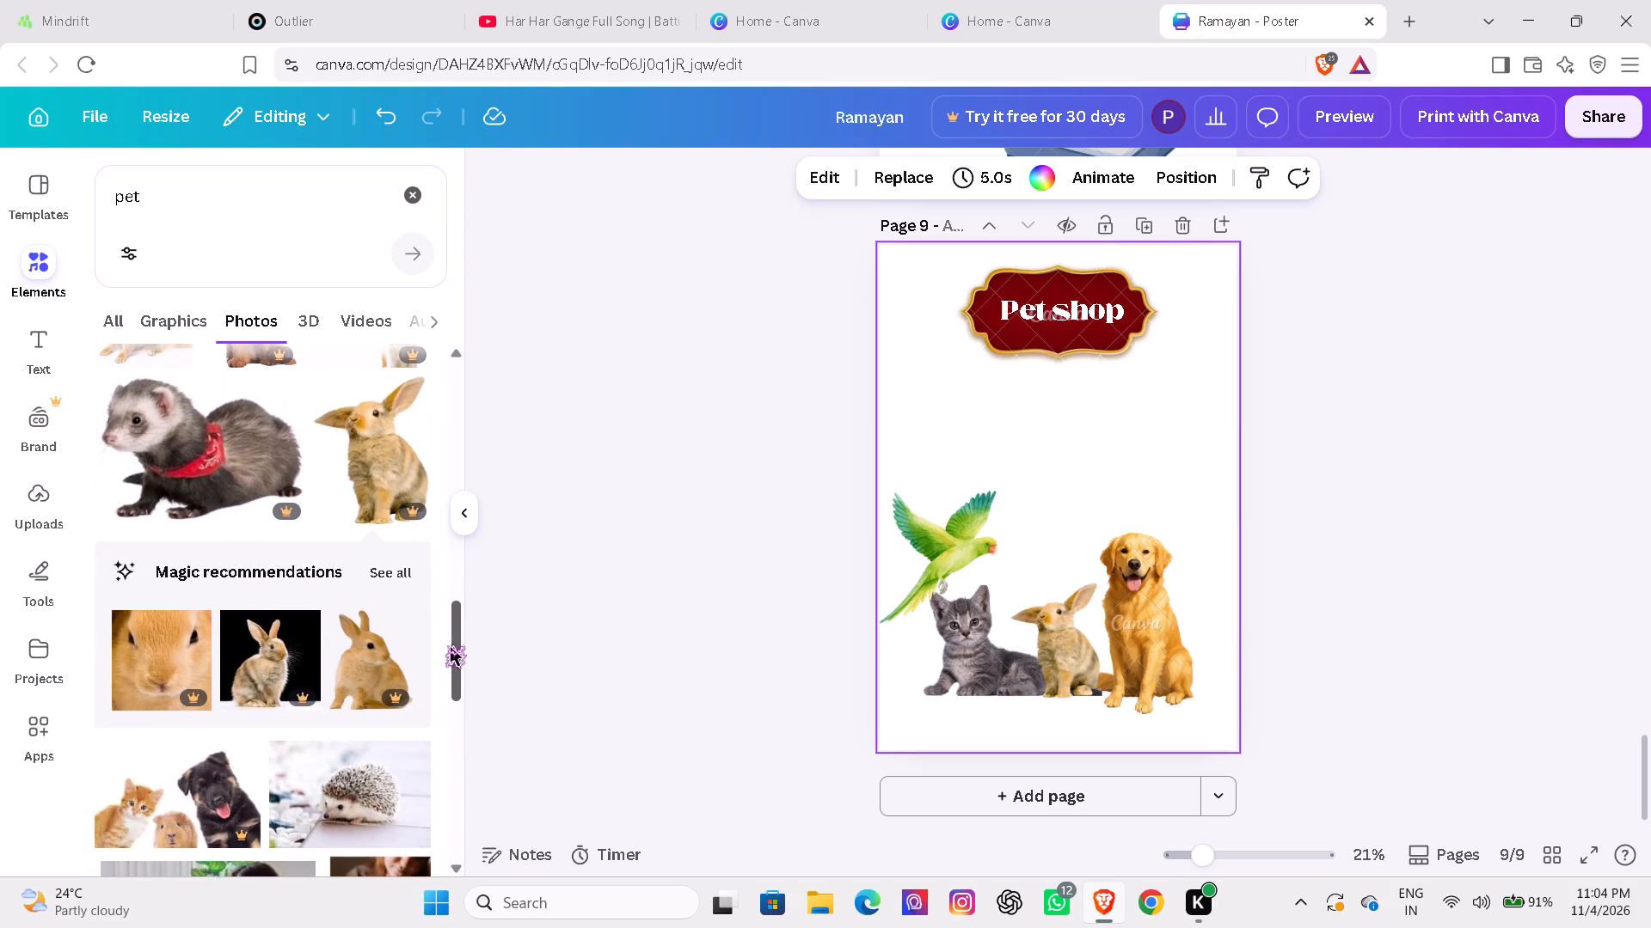
left_click_drag(451, 647, 448, 668)
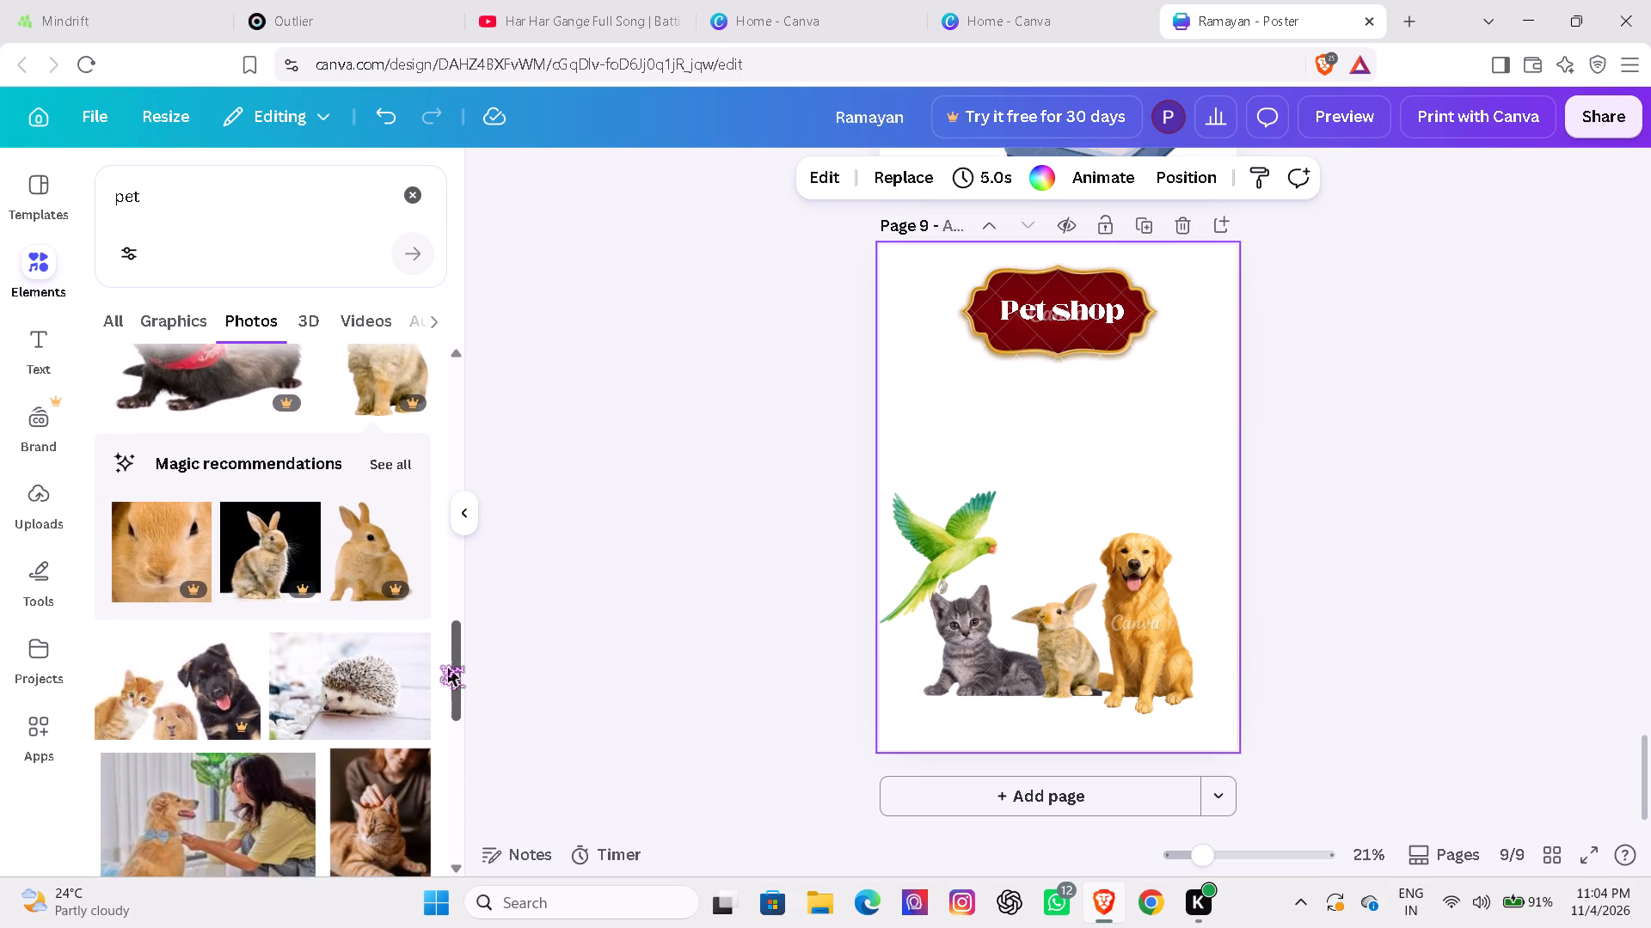
left_click_drag(448, 668, 448, 669)
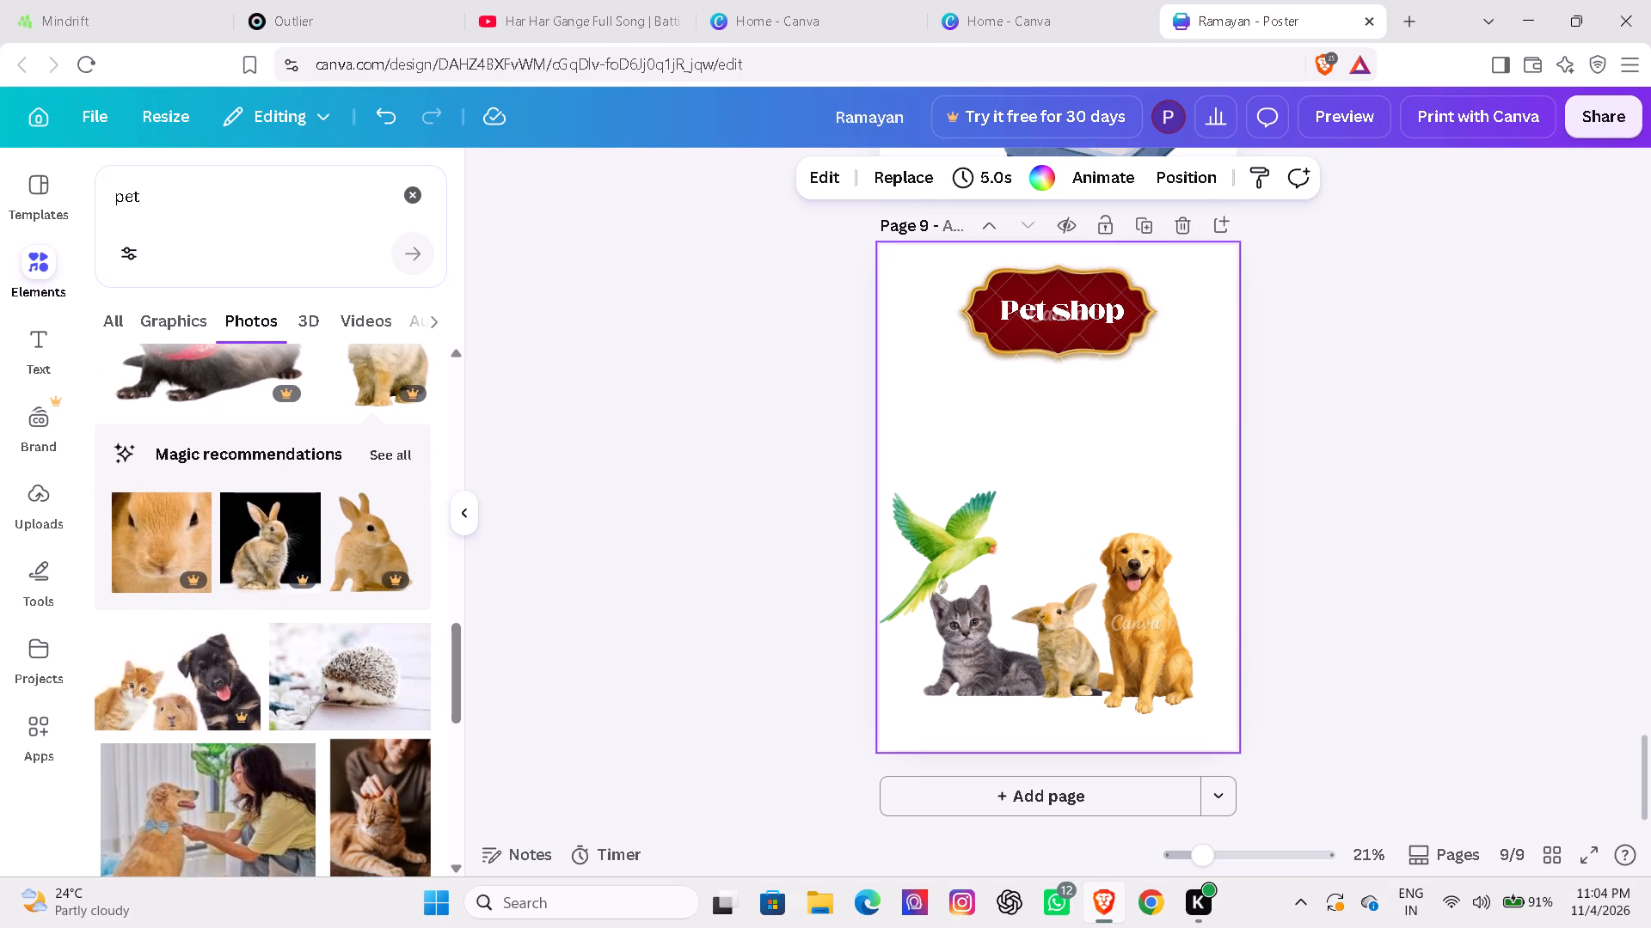
left_click(242, 180)
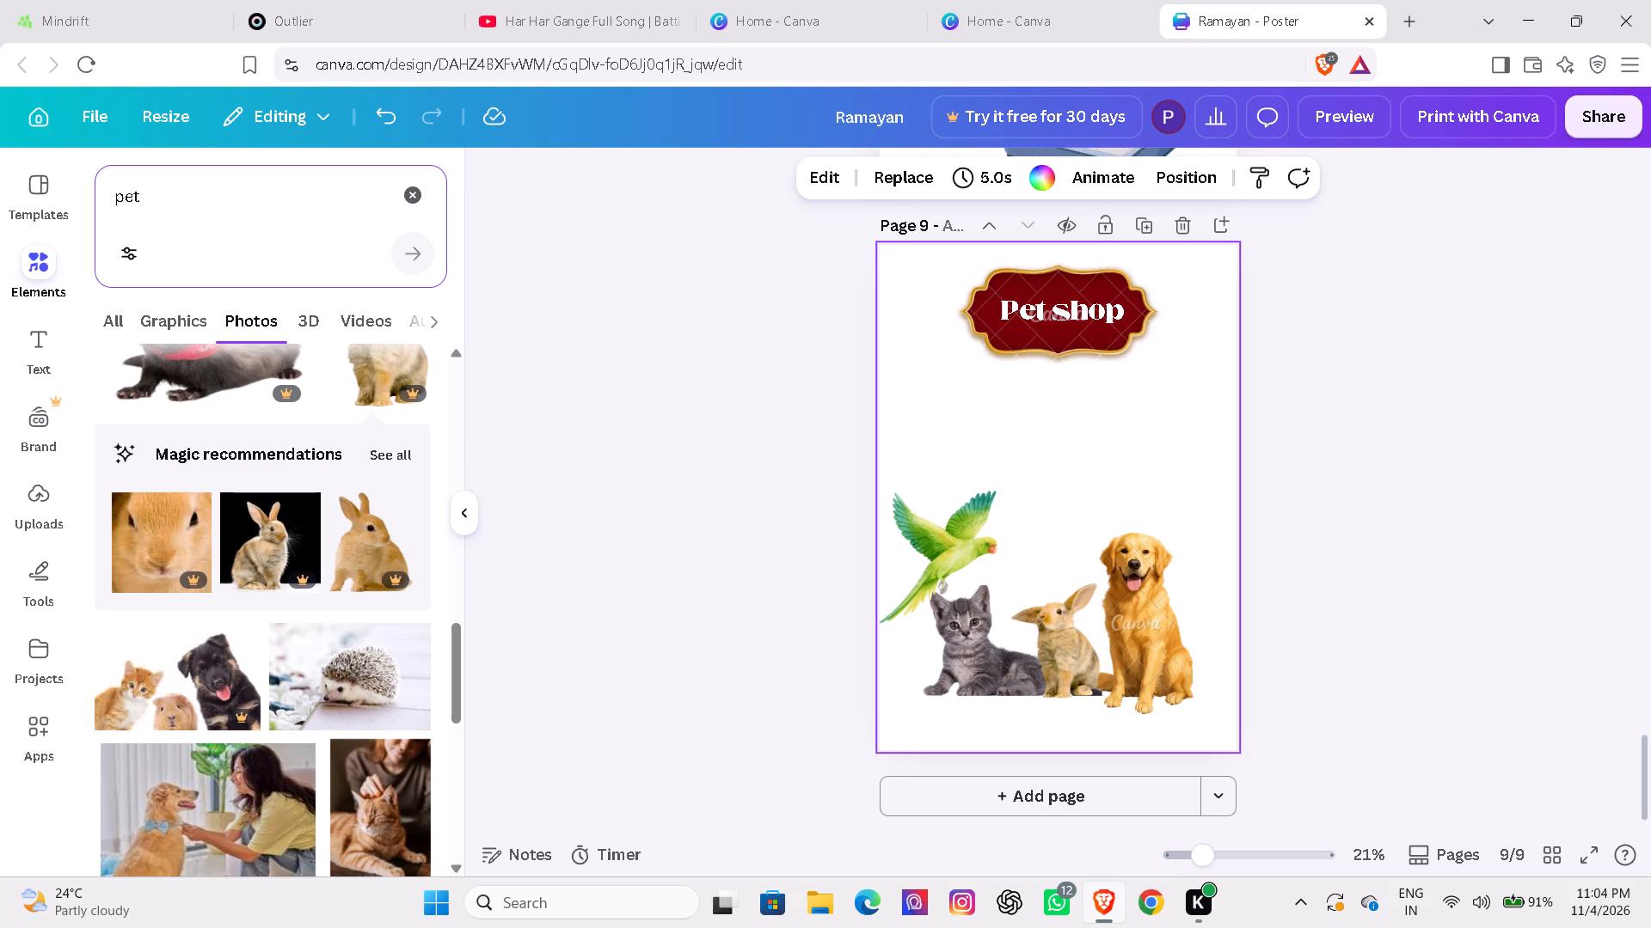
left_click(213, 219)
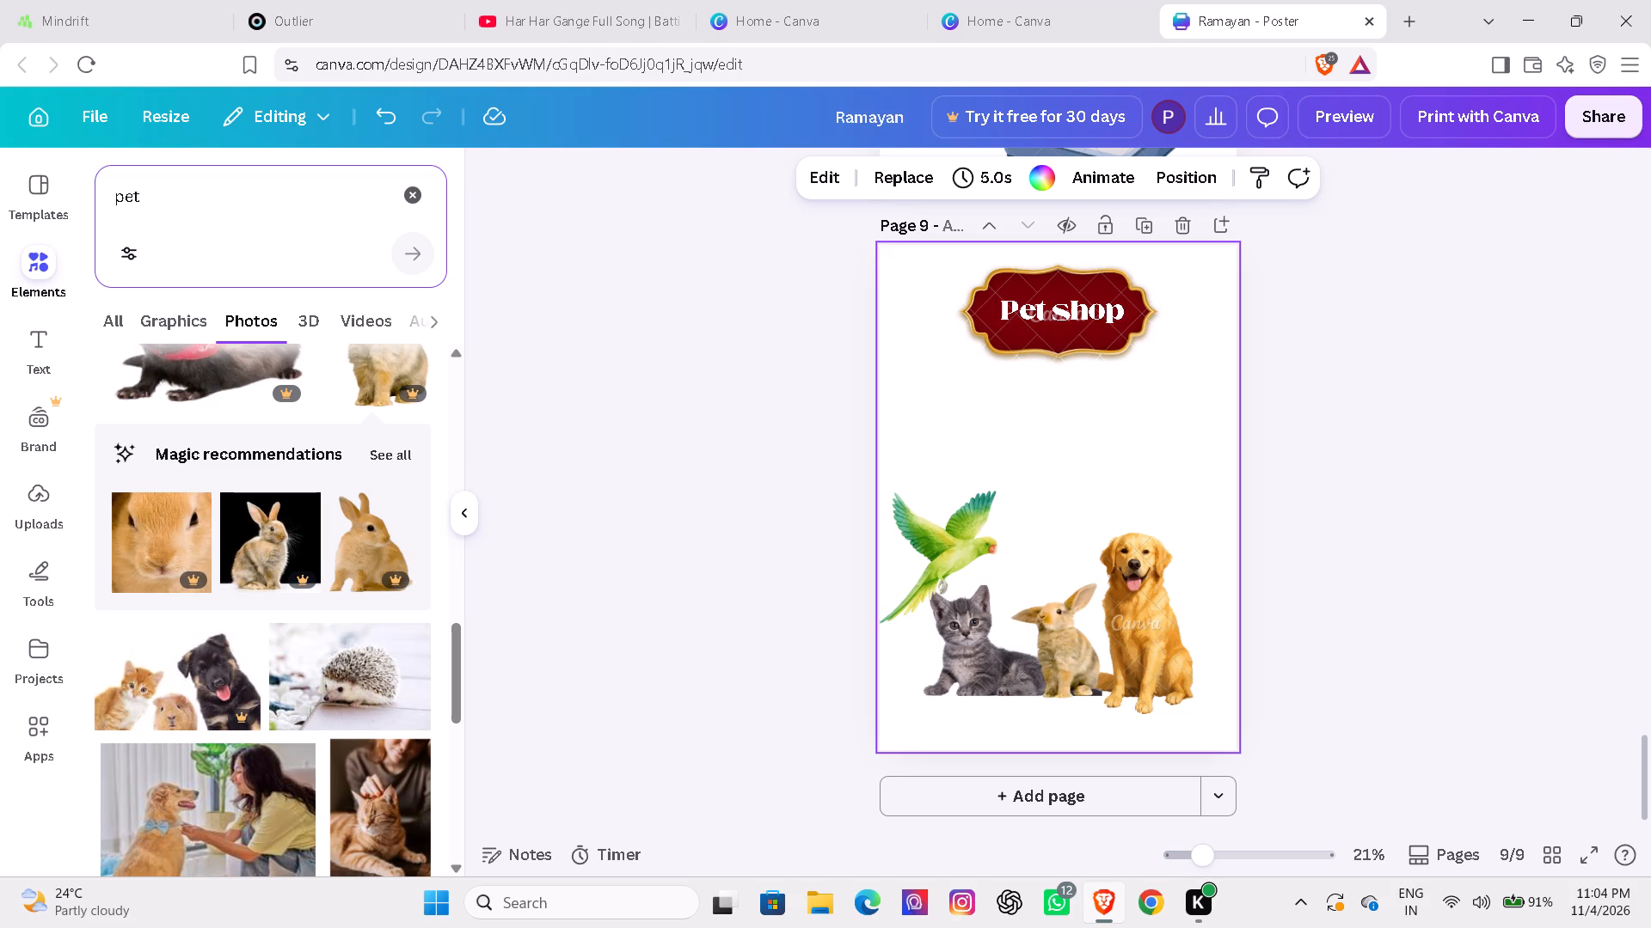
left_click(197, 200)
key("BackSpace")
key("BackSpace")
key("BackSpace")
key("BackSpace")
key("BackSpace")
key("BackSpace")
key("BackSpace")
key("BackSpace")
key("BackSpace")
key("BackSpace")
key("BackSpace")
key("BackSpace")
key("BackSpace")
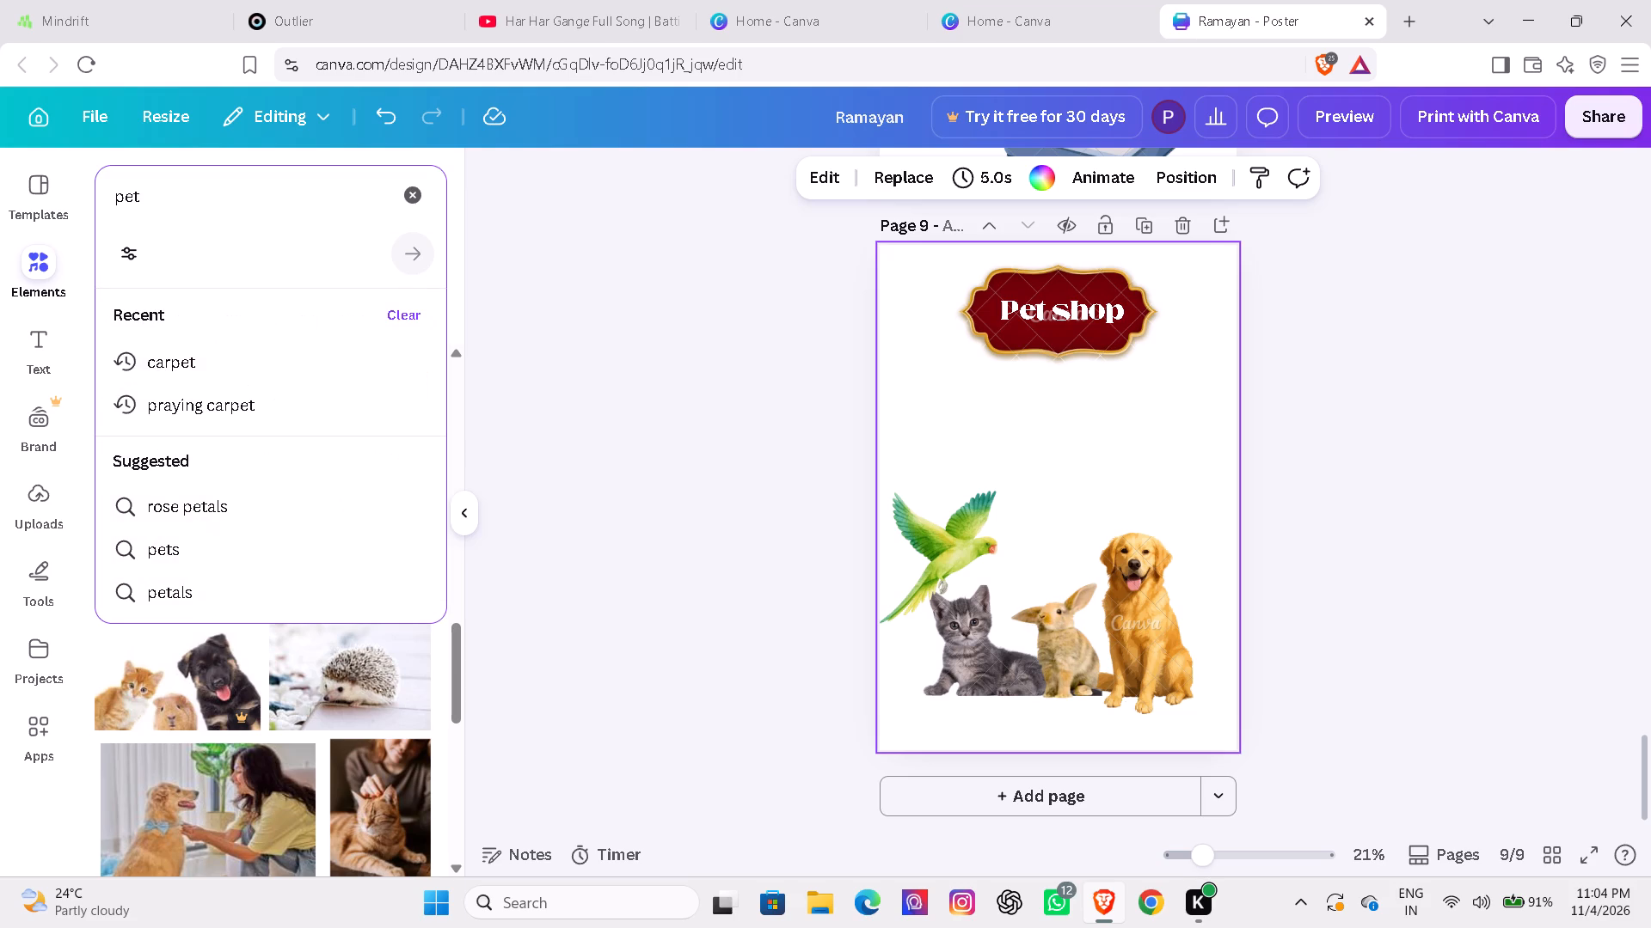
key("h")
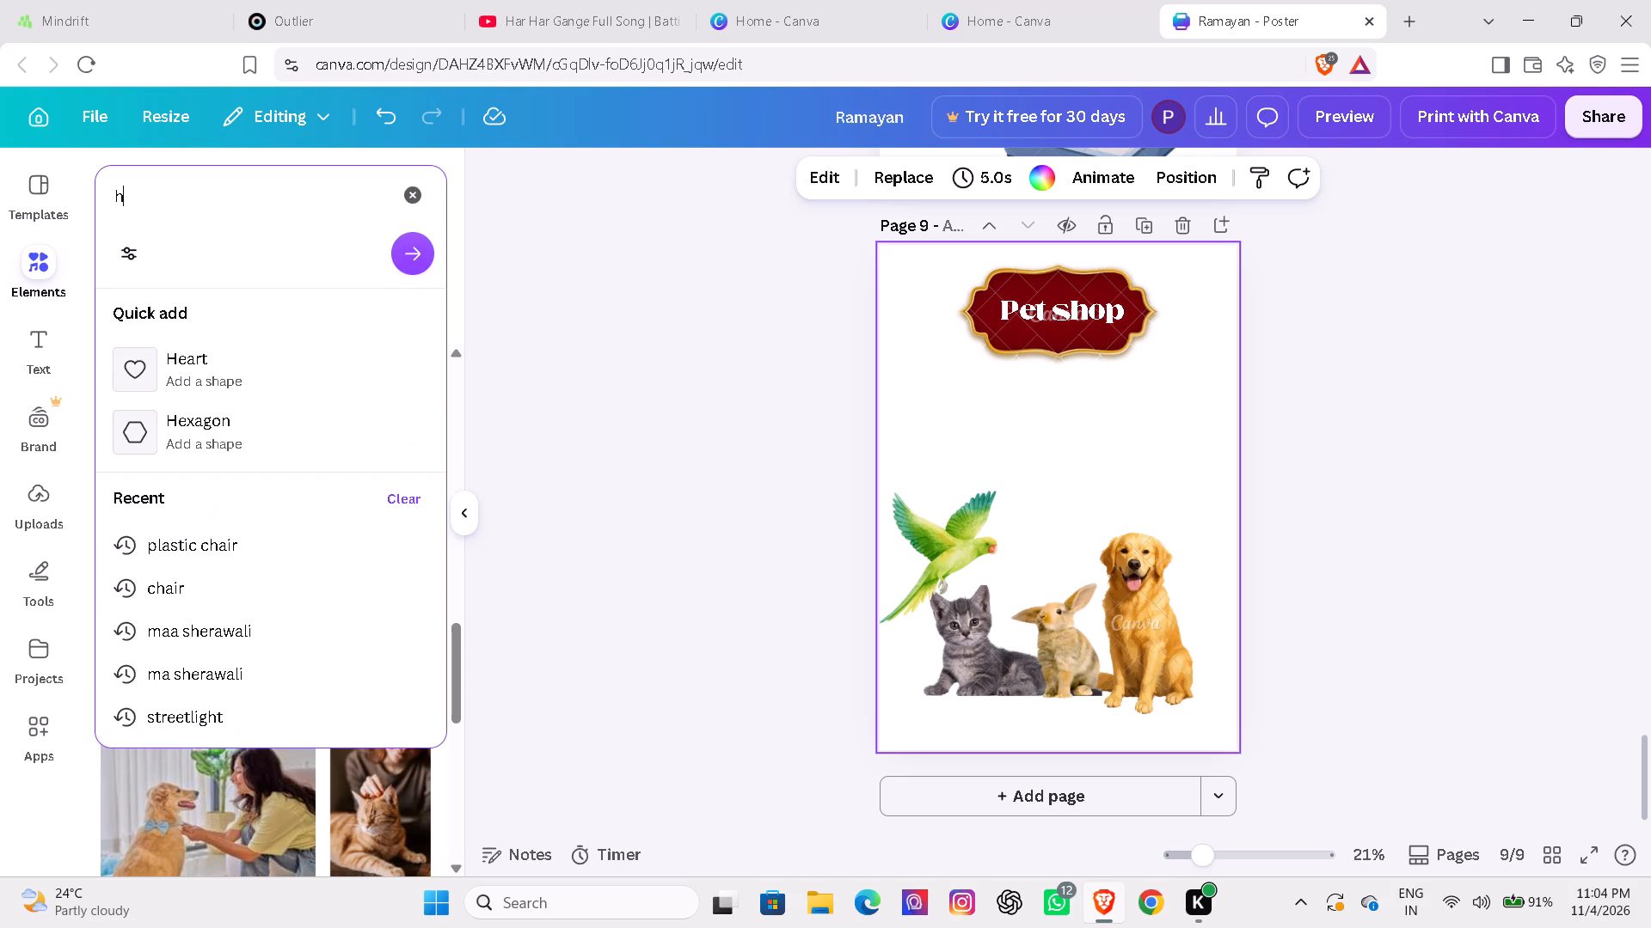
type("amster")
key("Return")
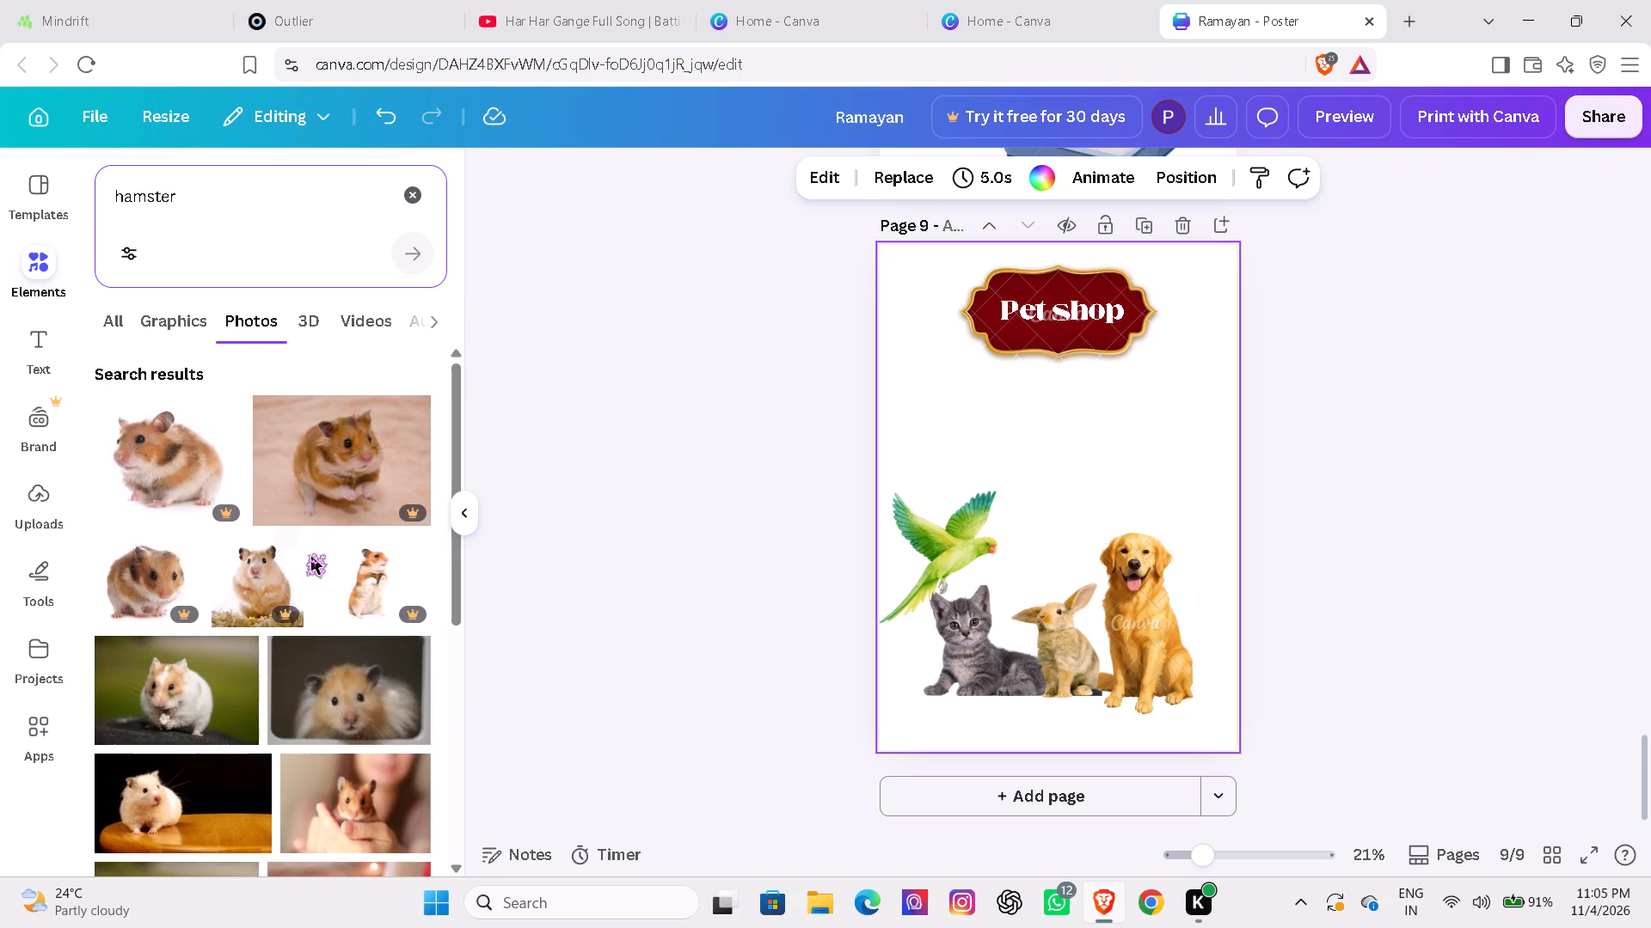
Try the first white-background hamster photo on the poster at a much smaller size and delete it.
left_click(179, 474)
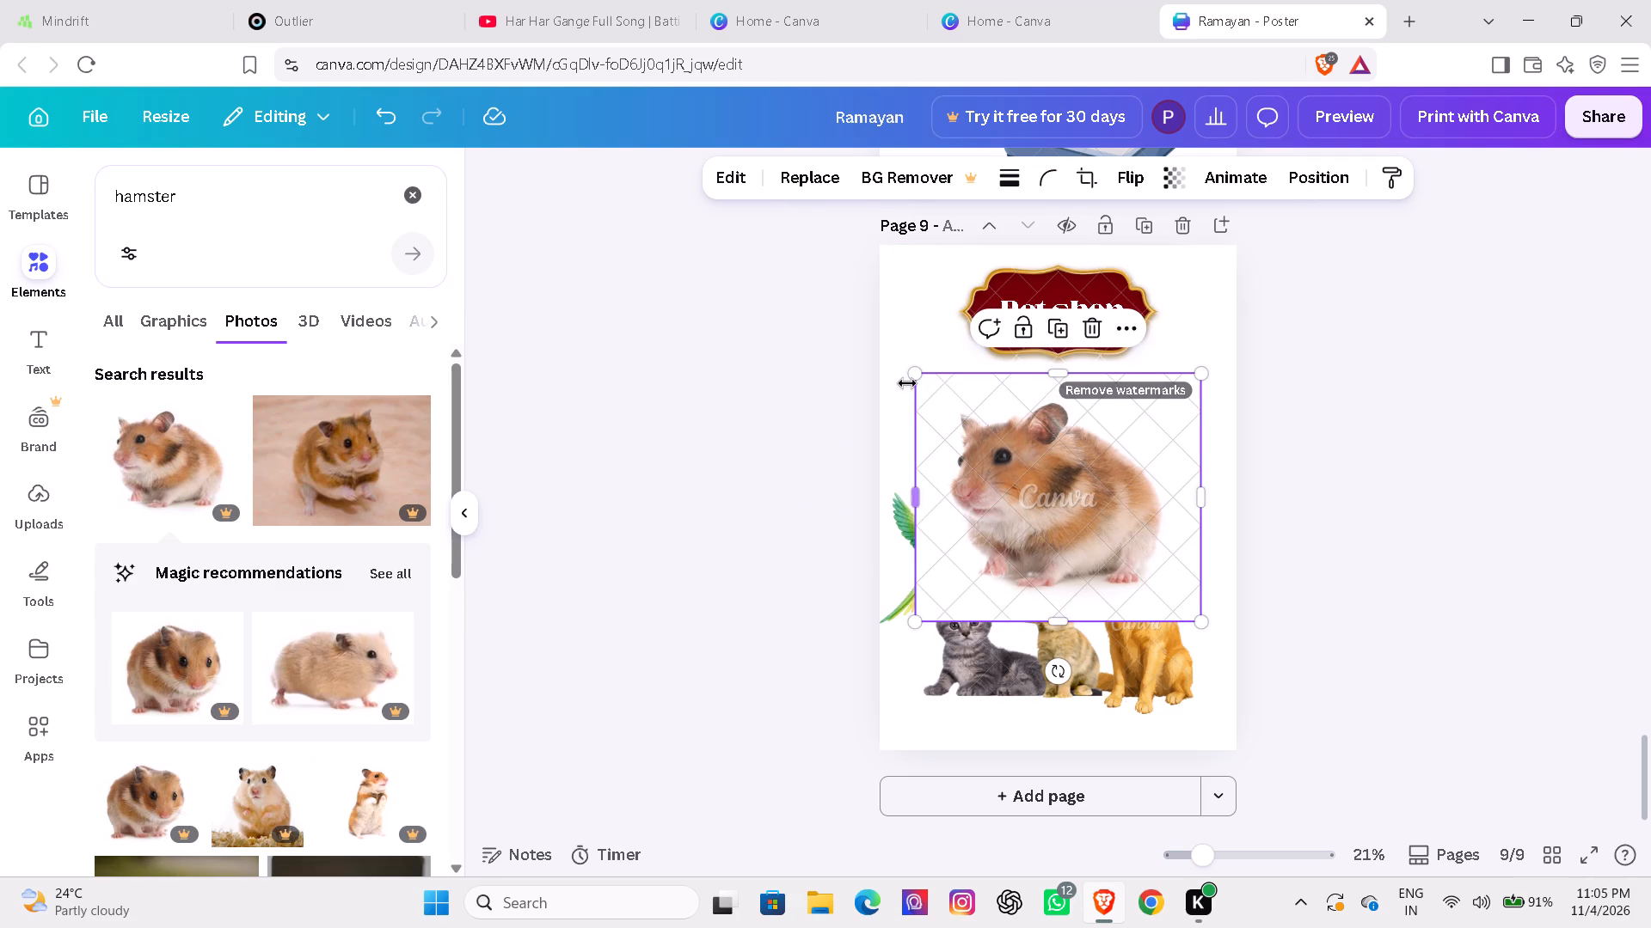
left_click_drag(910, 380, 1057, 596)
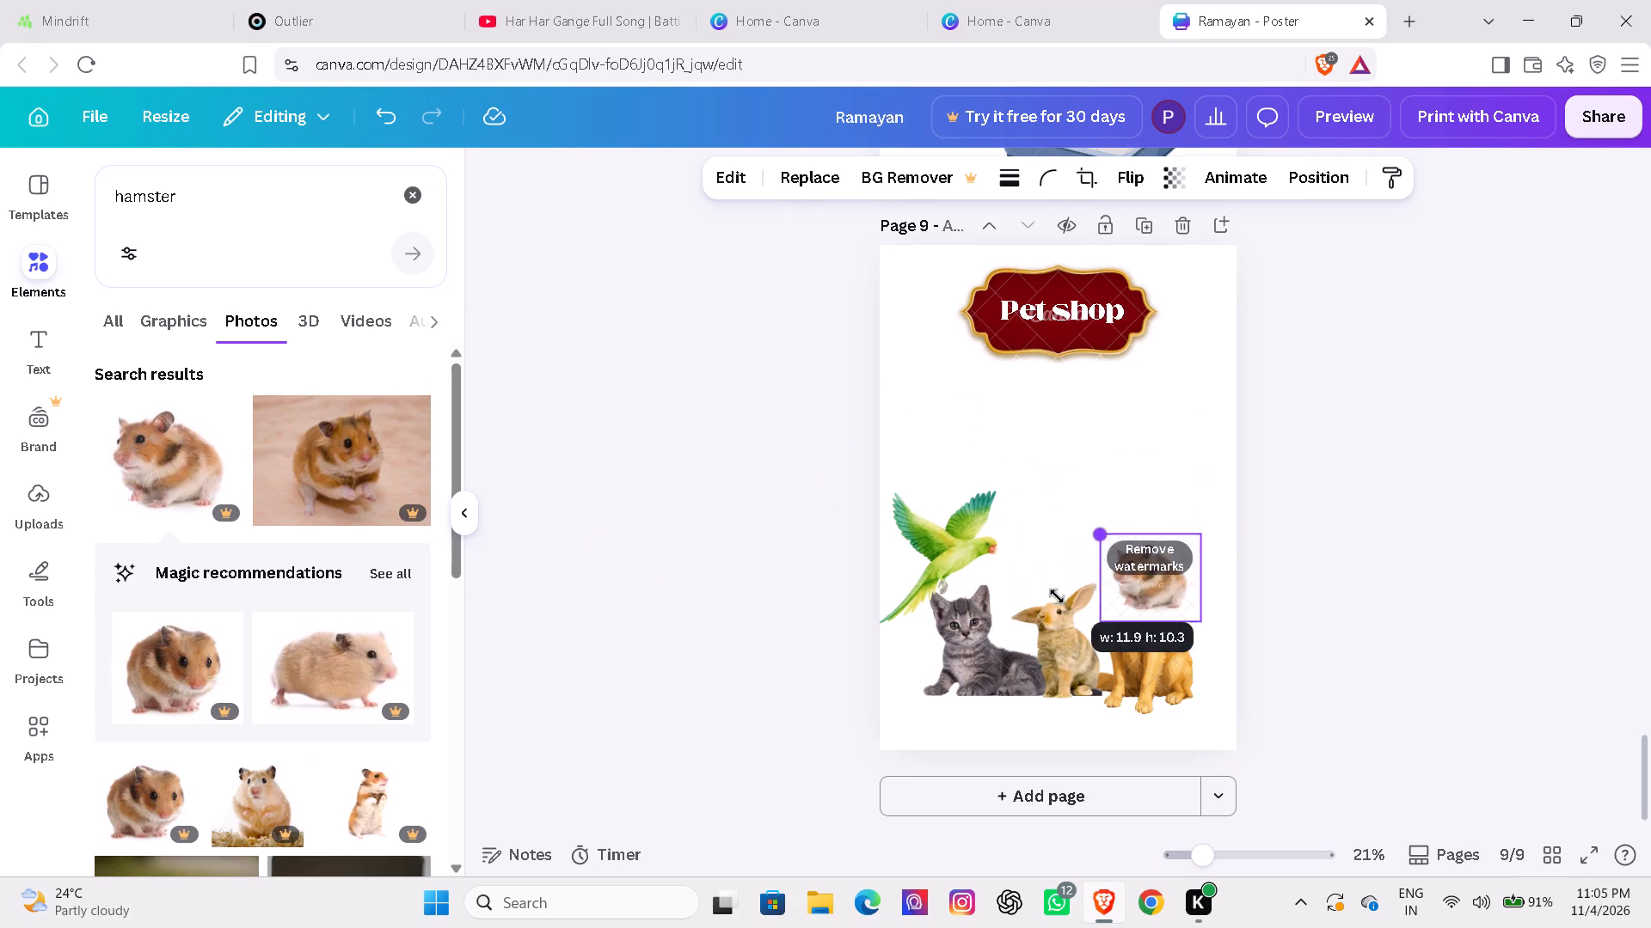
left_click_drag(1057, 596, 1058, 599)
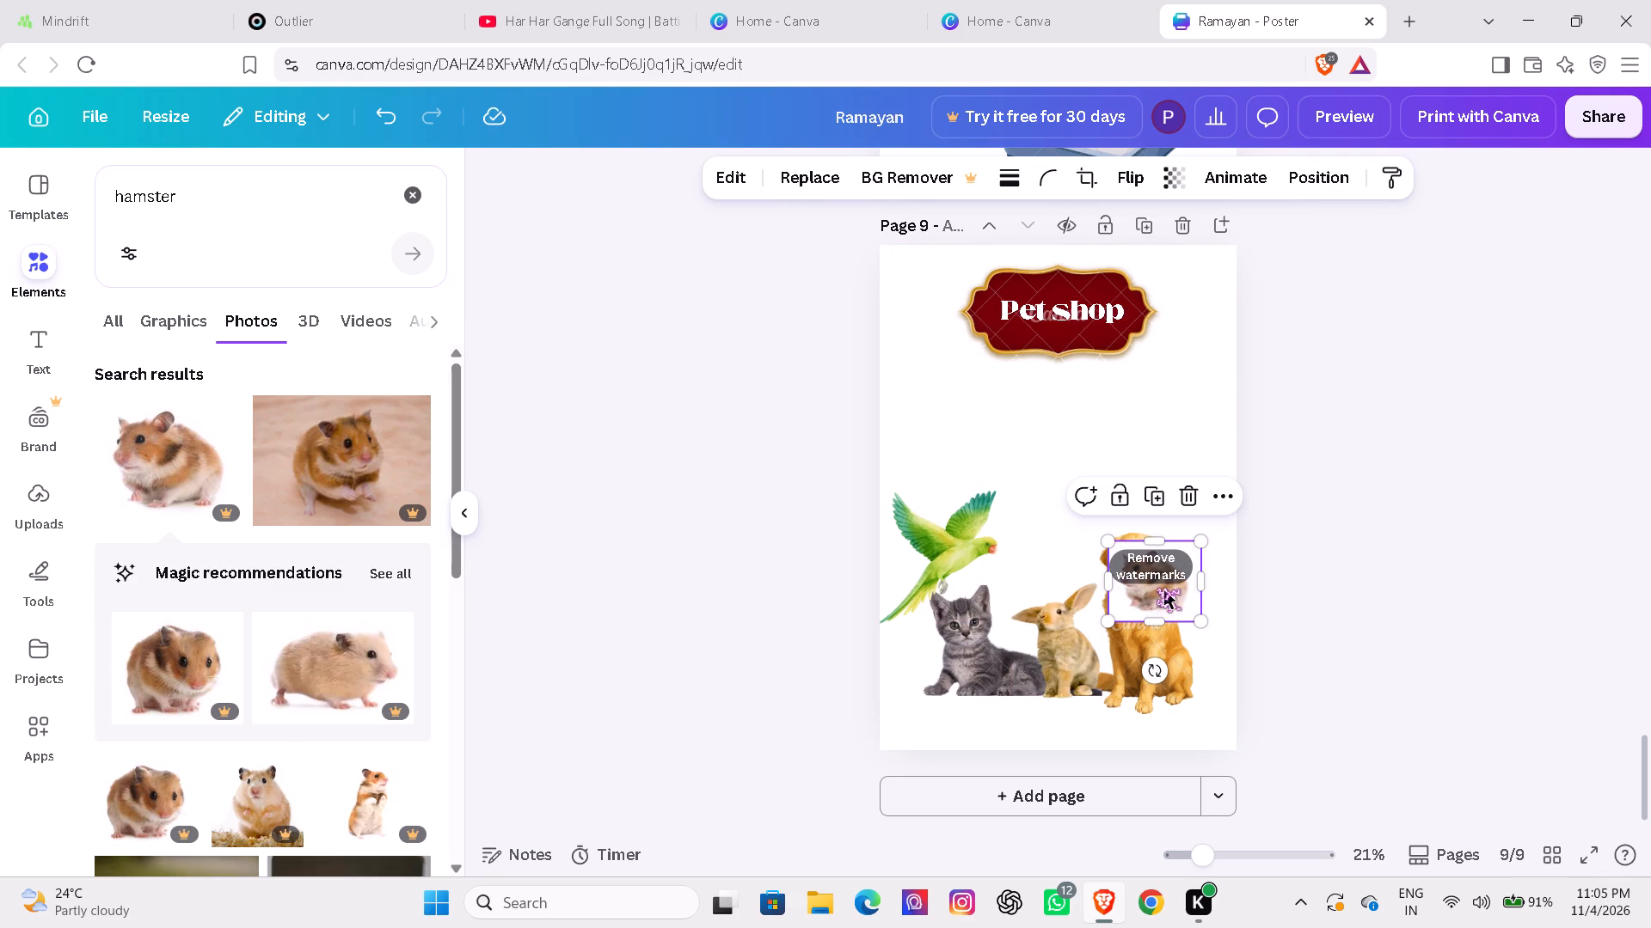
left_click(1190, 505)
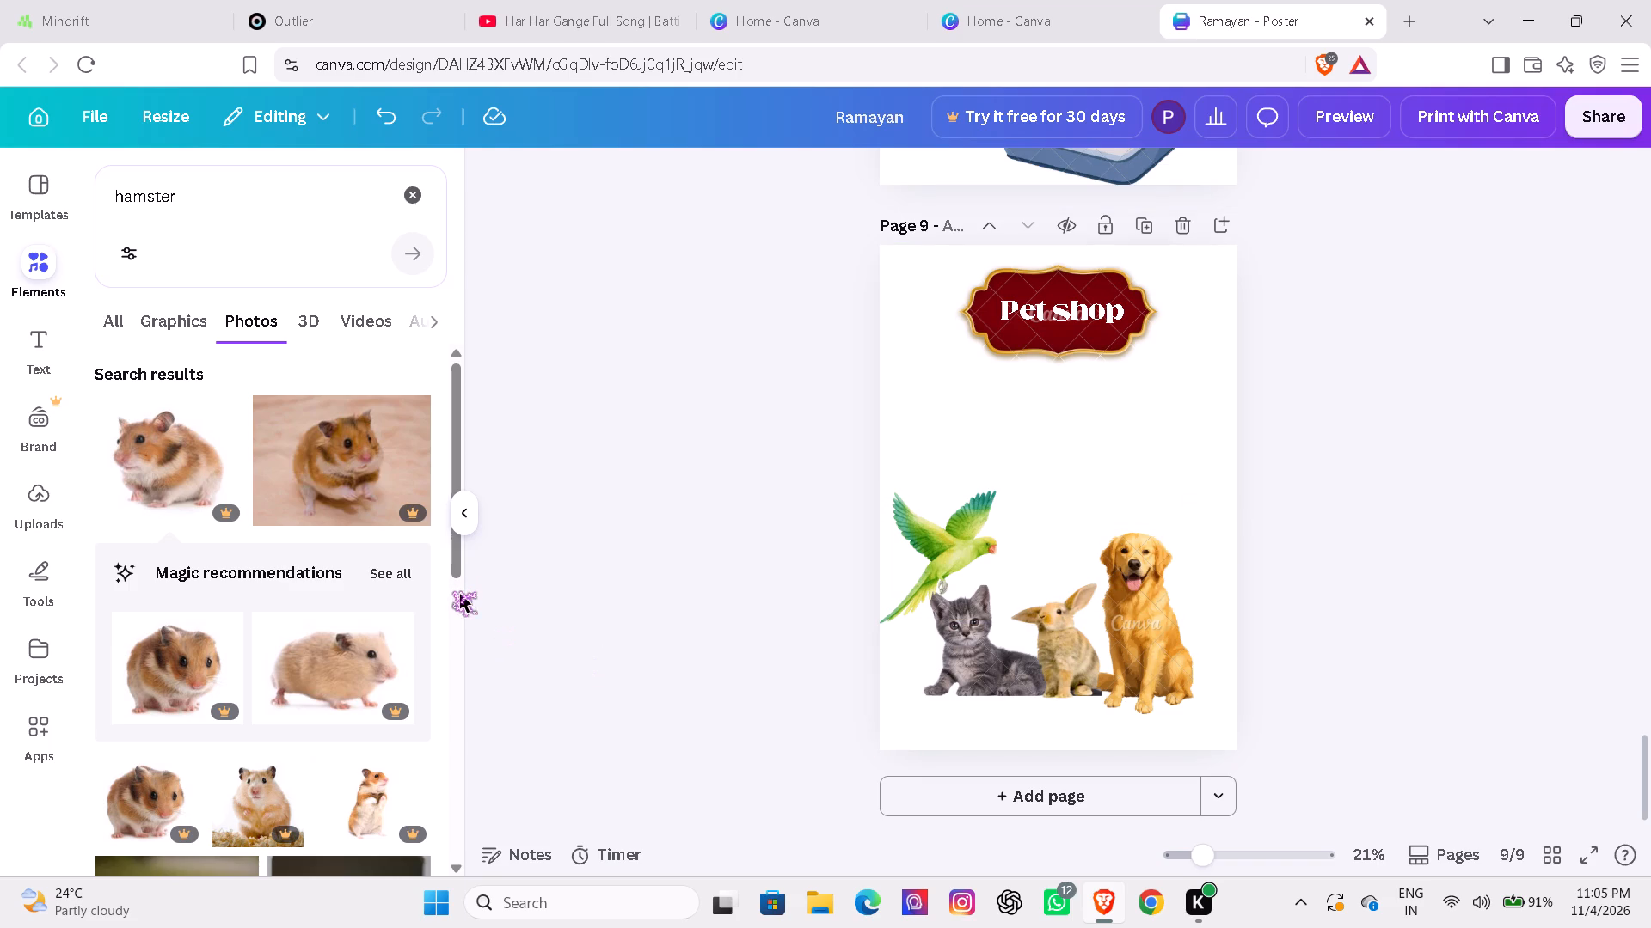
Add the white-background photo of the brown and white hamster turned towards the viewer to page 9.
left_click_drag(455, 571, 455, 636)
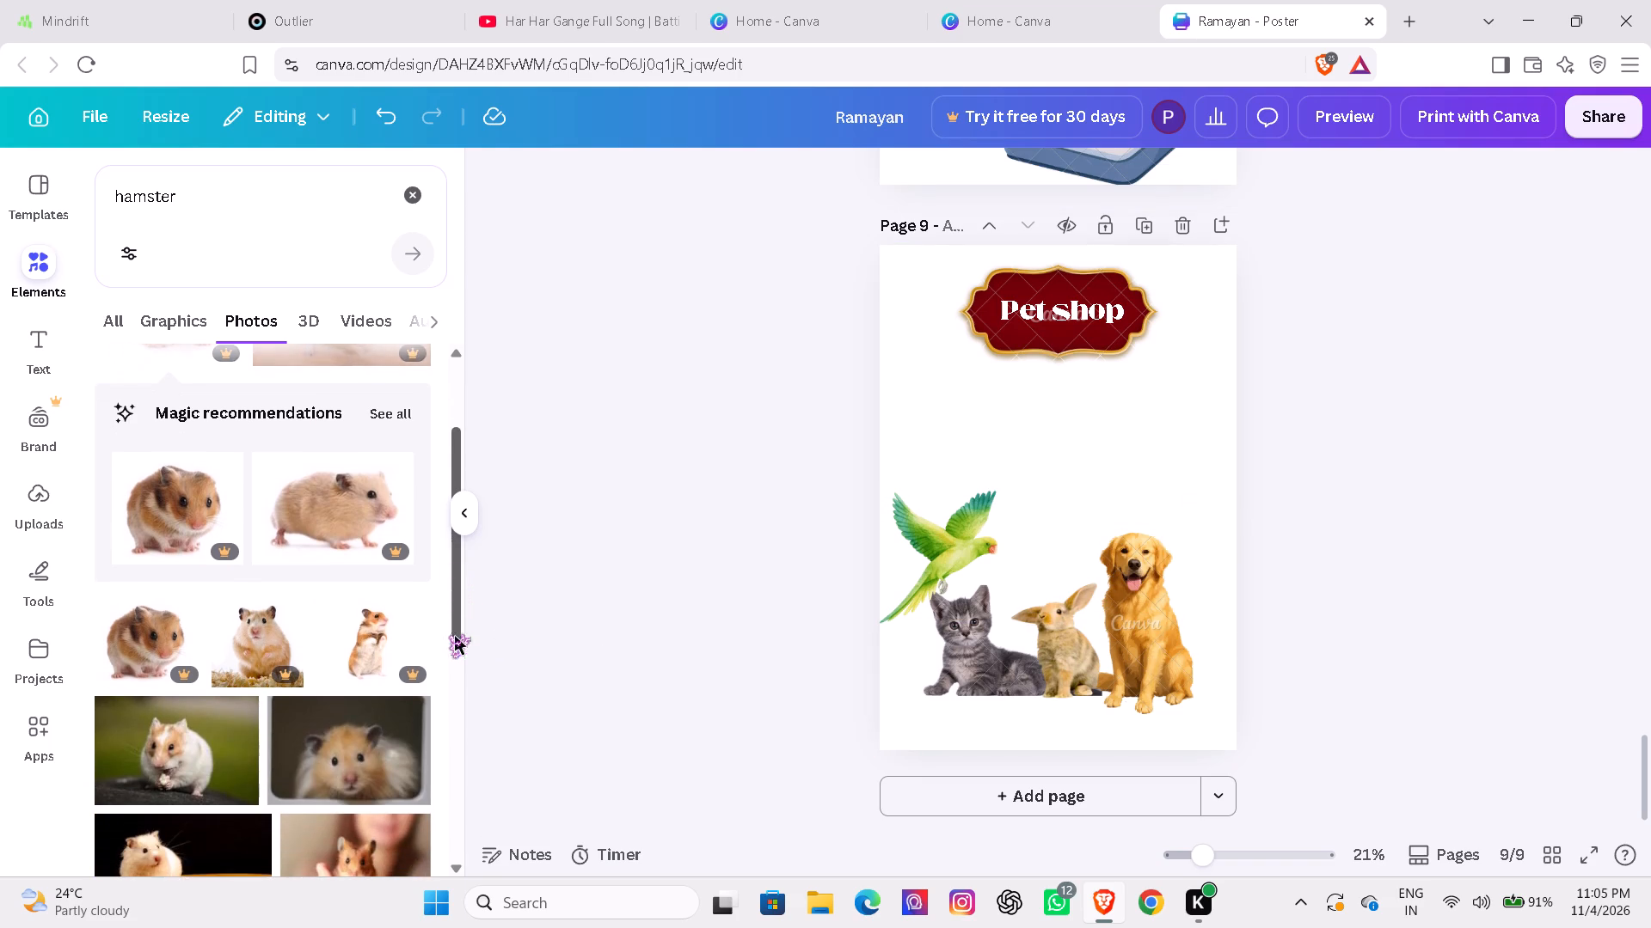
left_click_drag(455, 636, 455, 675)
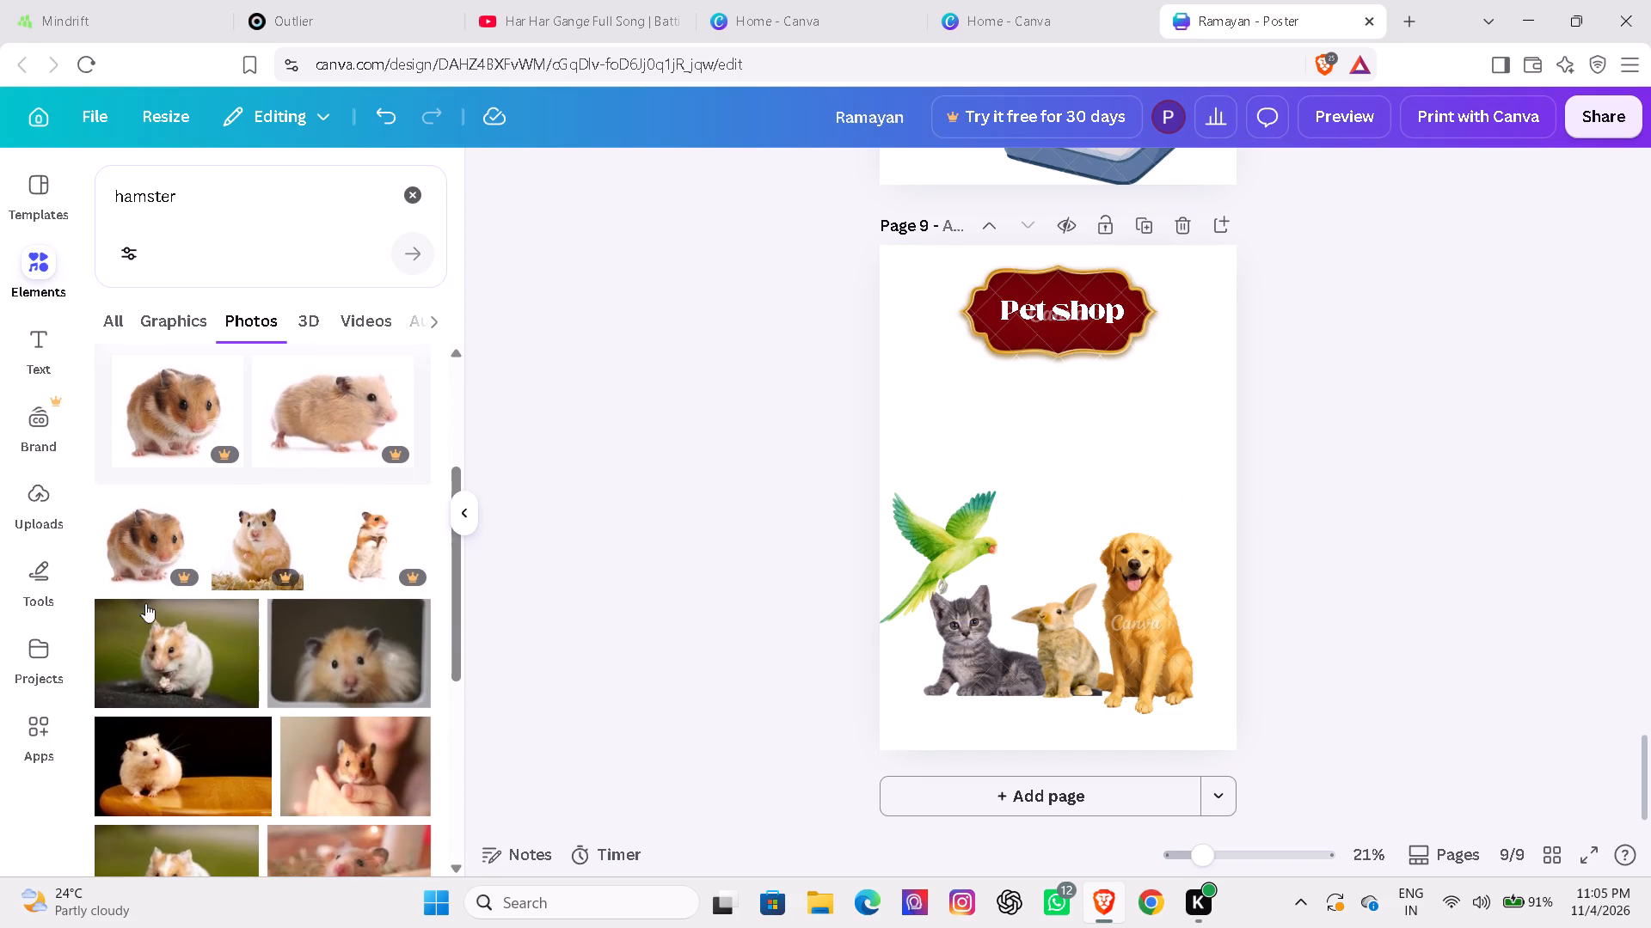
left_click(122, 555)
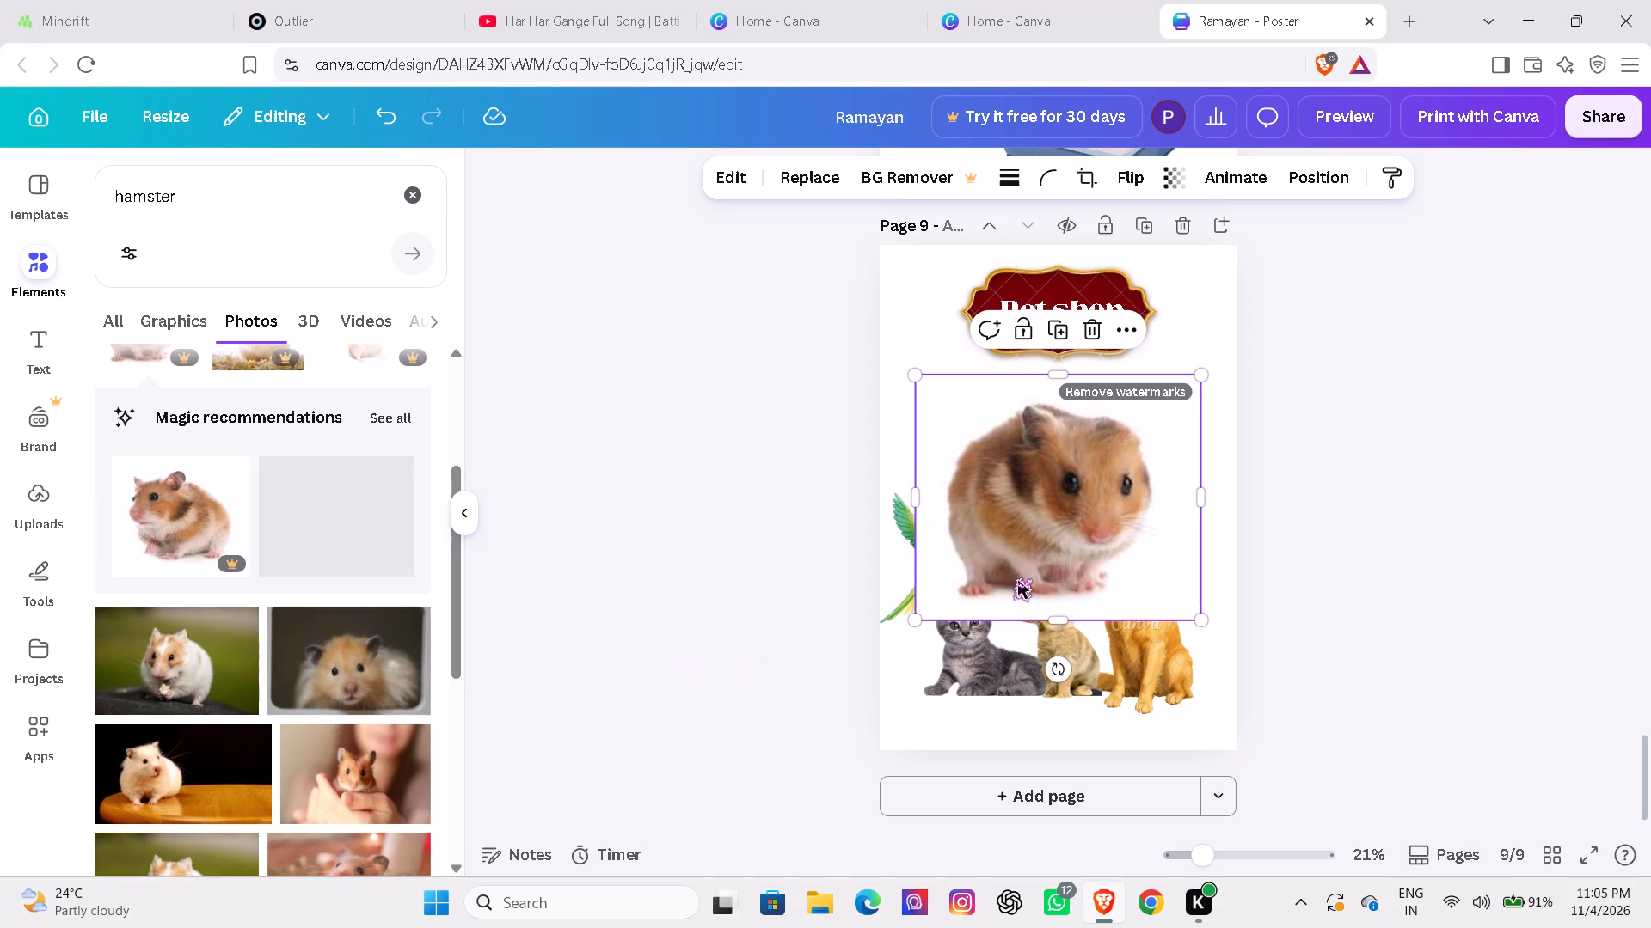
Shrink the hamster photo on page 9 to a bit over half its size, uncovering the parrot and kitten.
left_click_drag(905, 388, 966, 492)
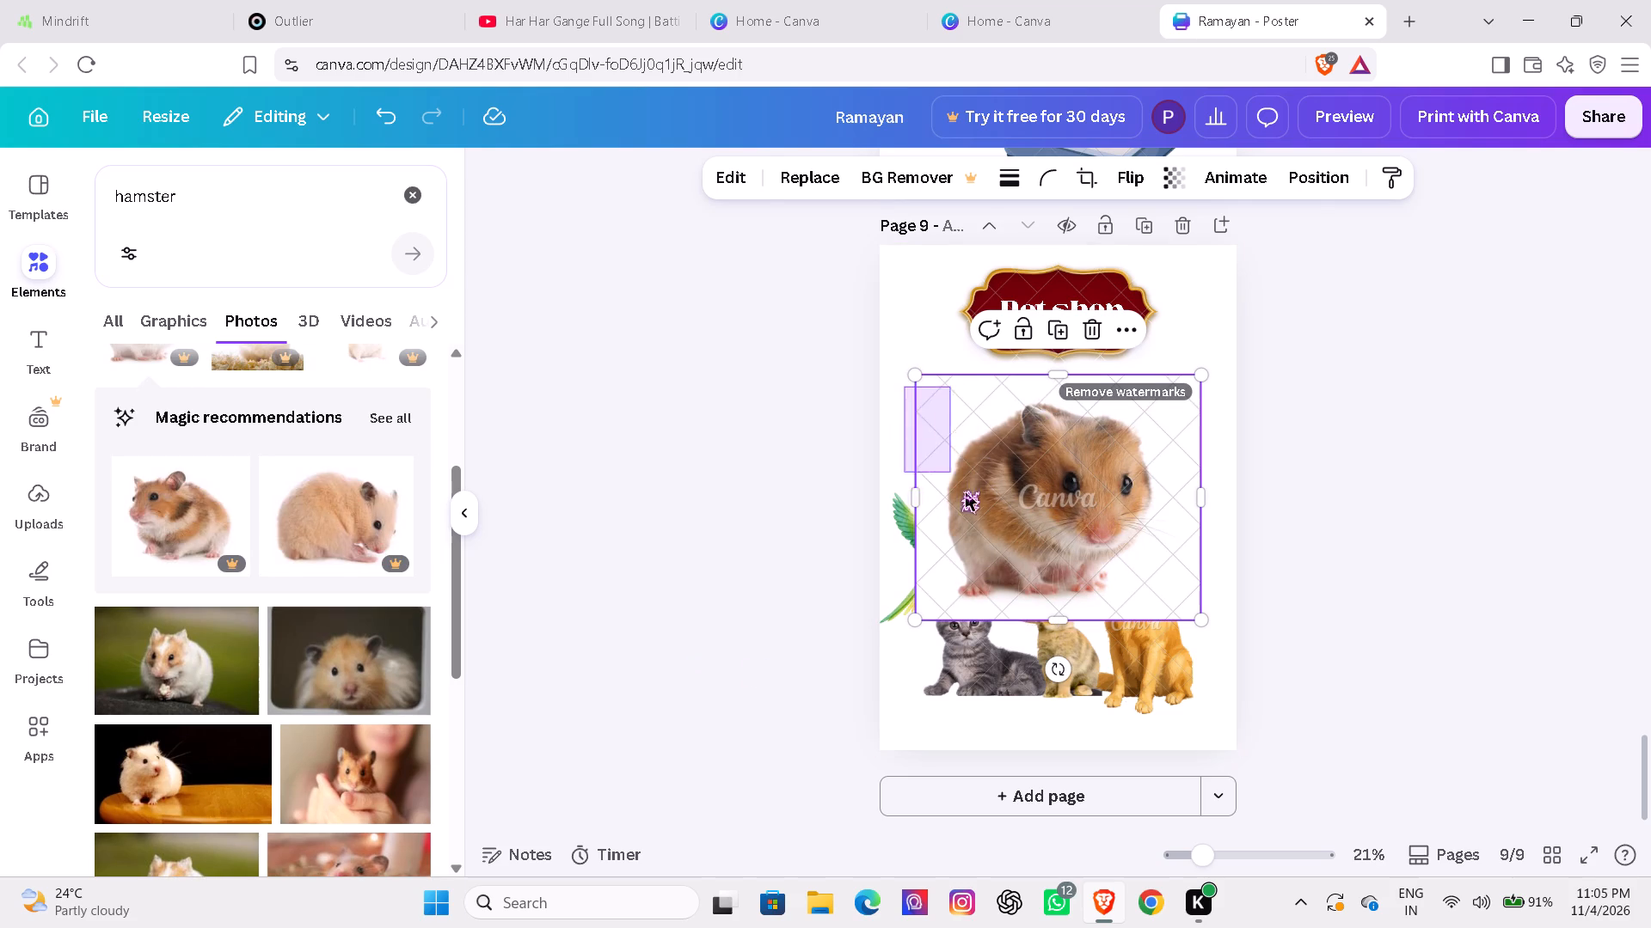
left_click_drag(966, 492, 975, 503)
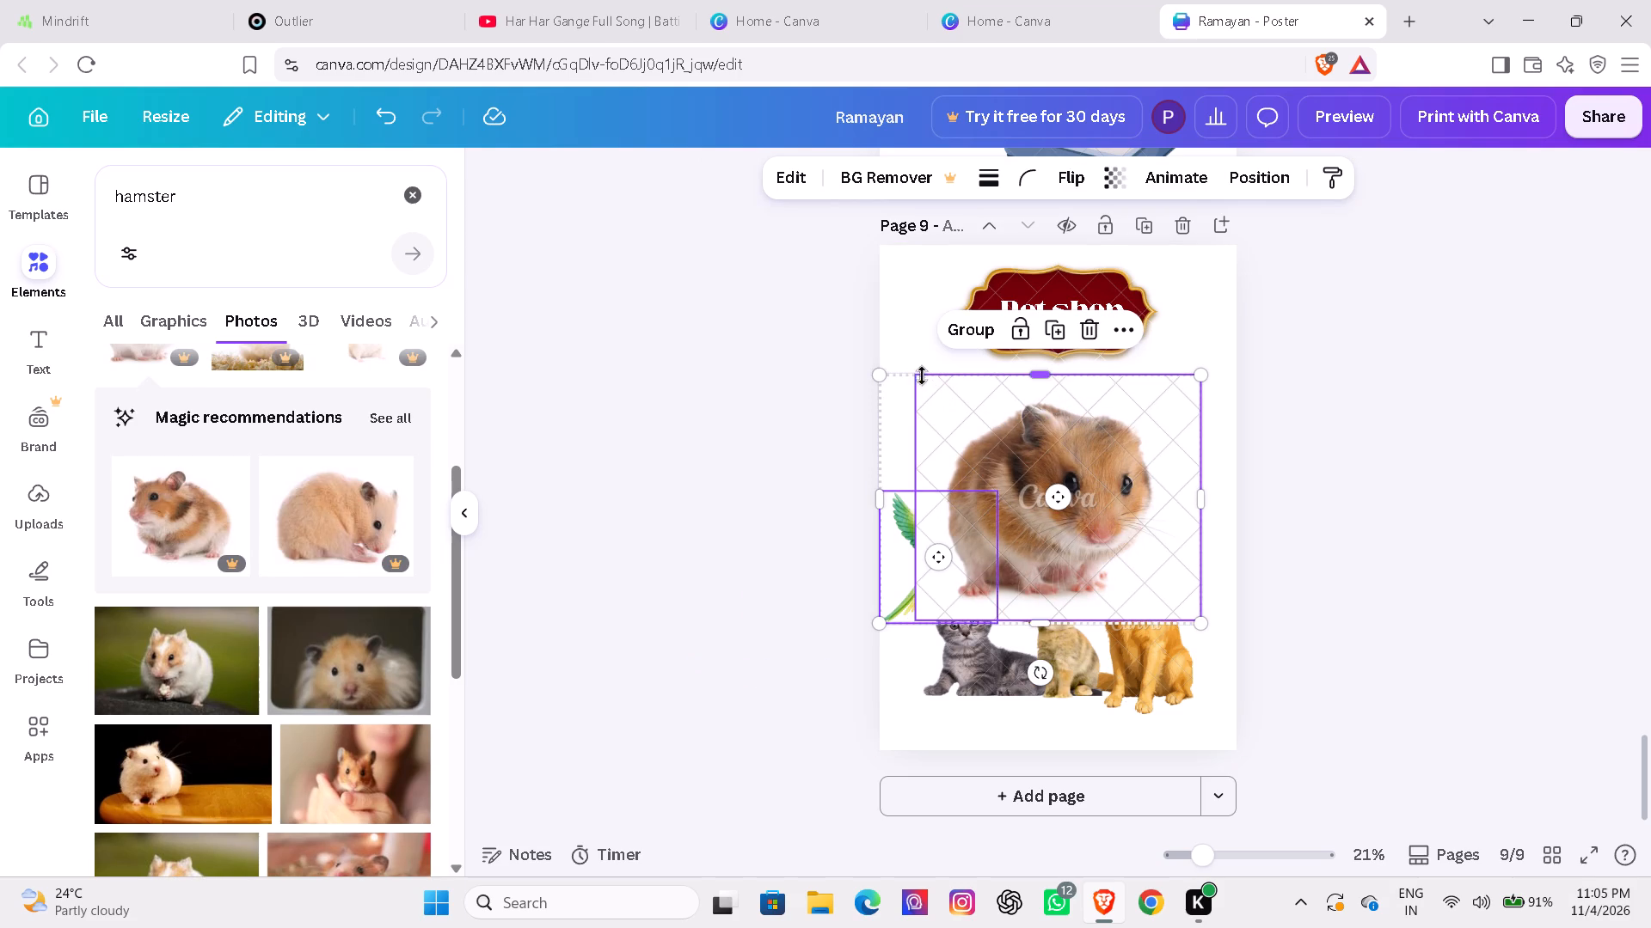
left_click(917, 384)
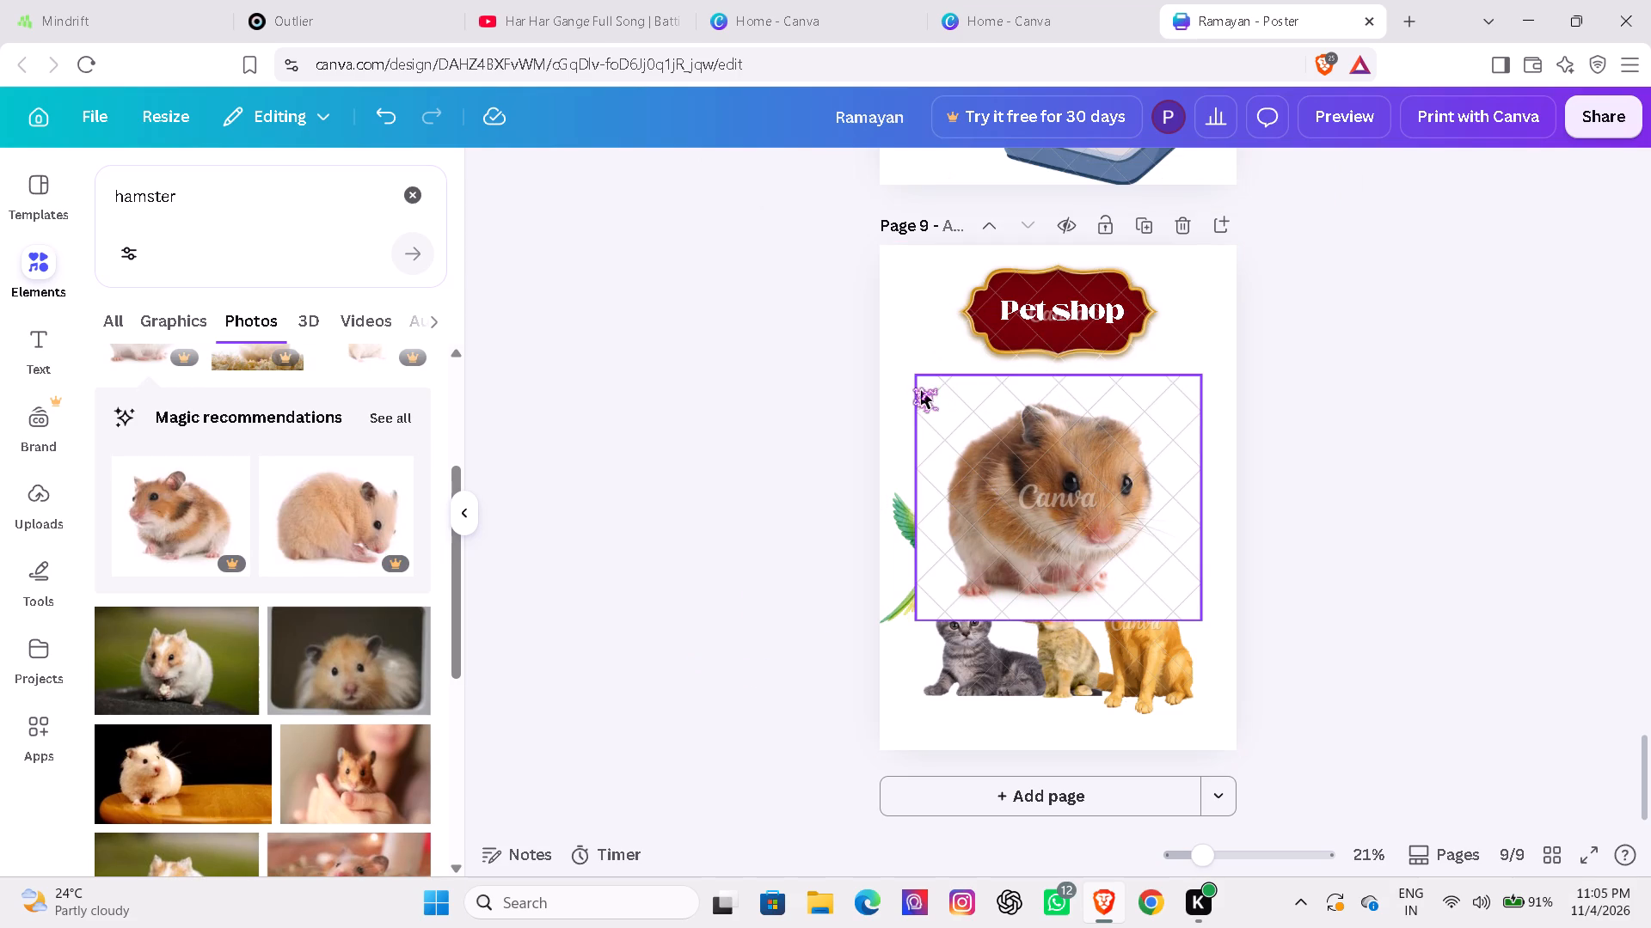
left_click(921, 385)
left_click_drag(912, 377, 1010, 501)
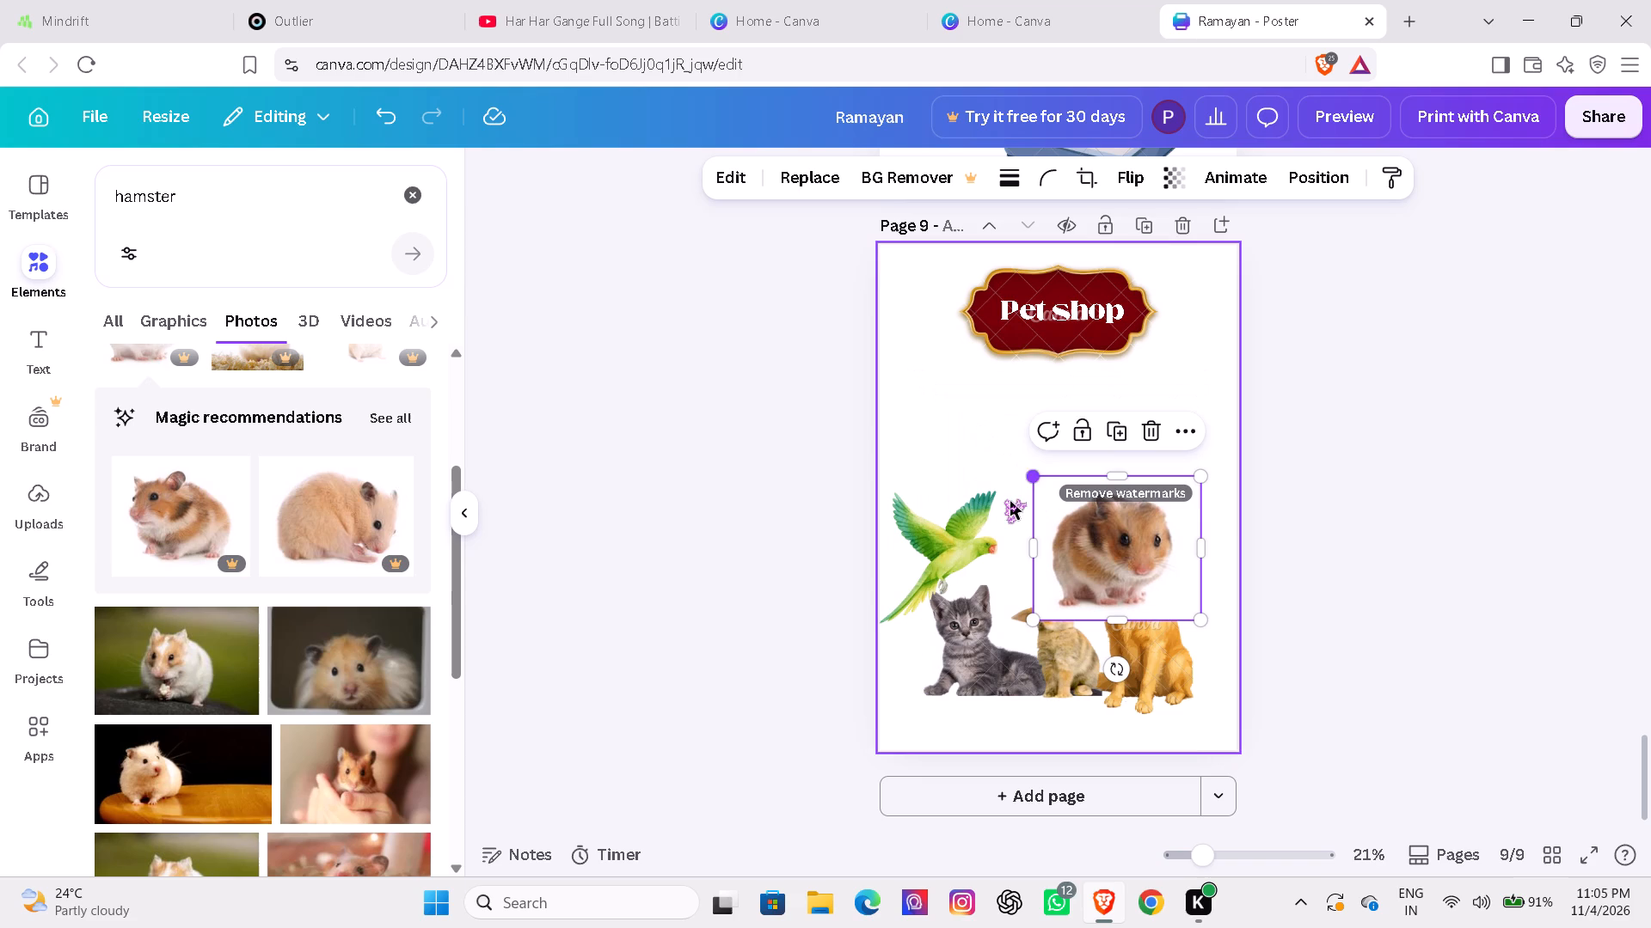
Move the hamster over the golden retriever and send it to the back, behind the other animals.
left_click(1186, 434)
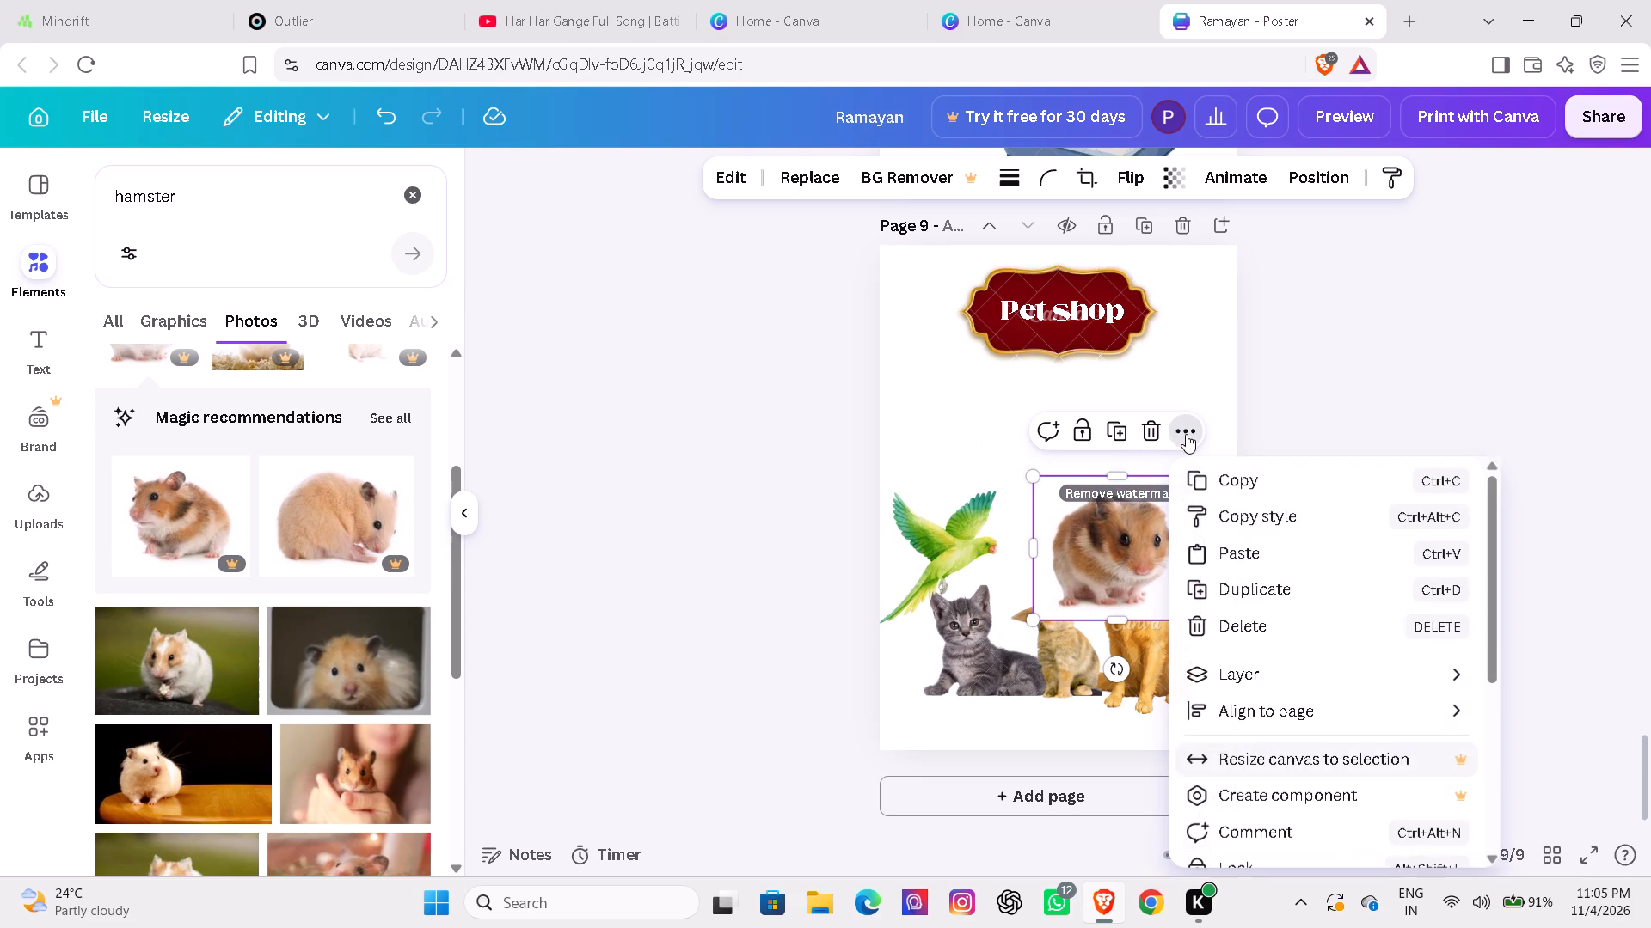
left_click(1272, 675)
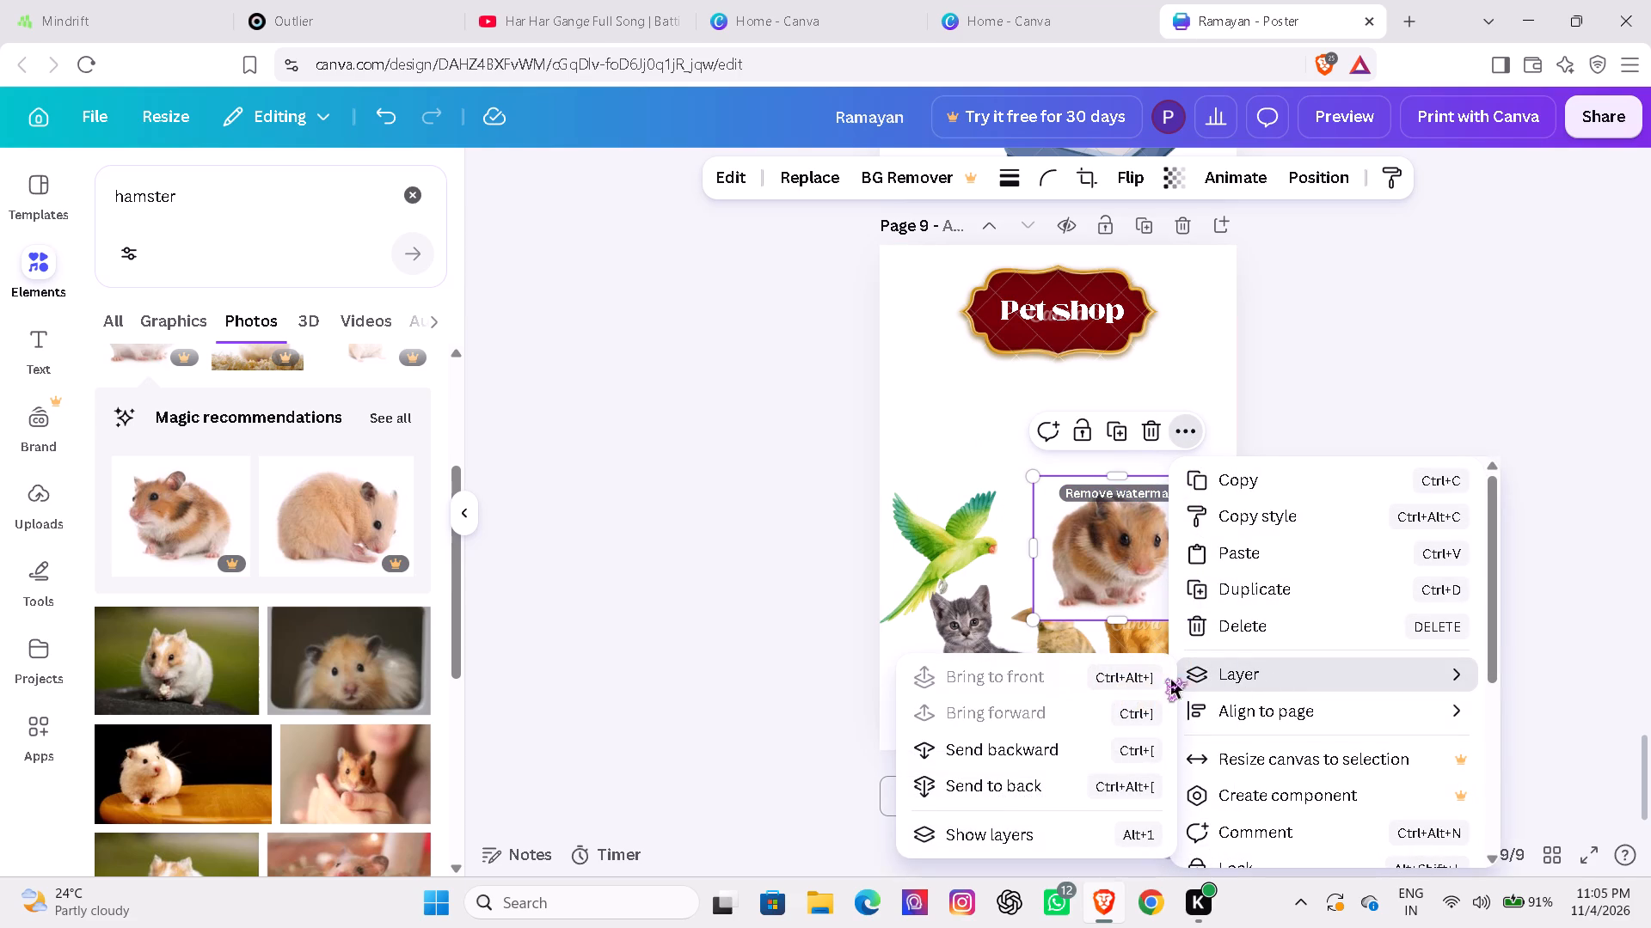
left_click(1040, 753)
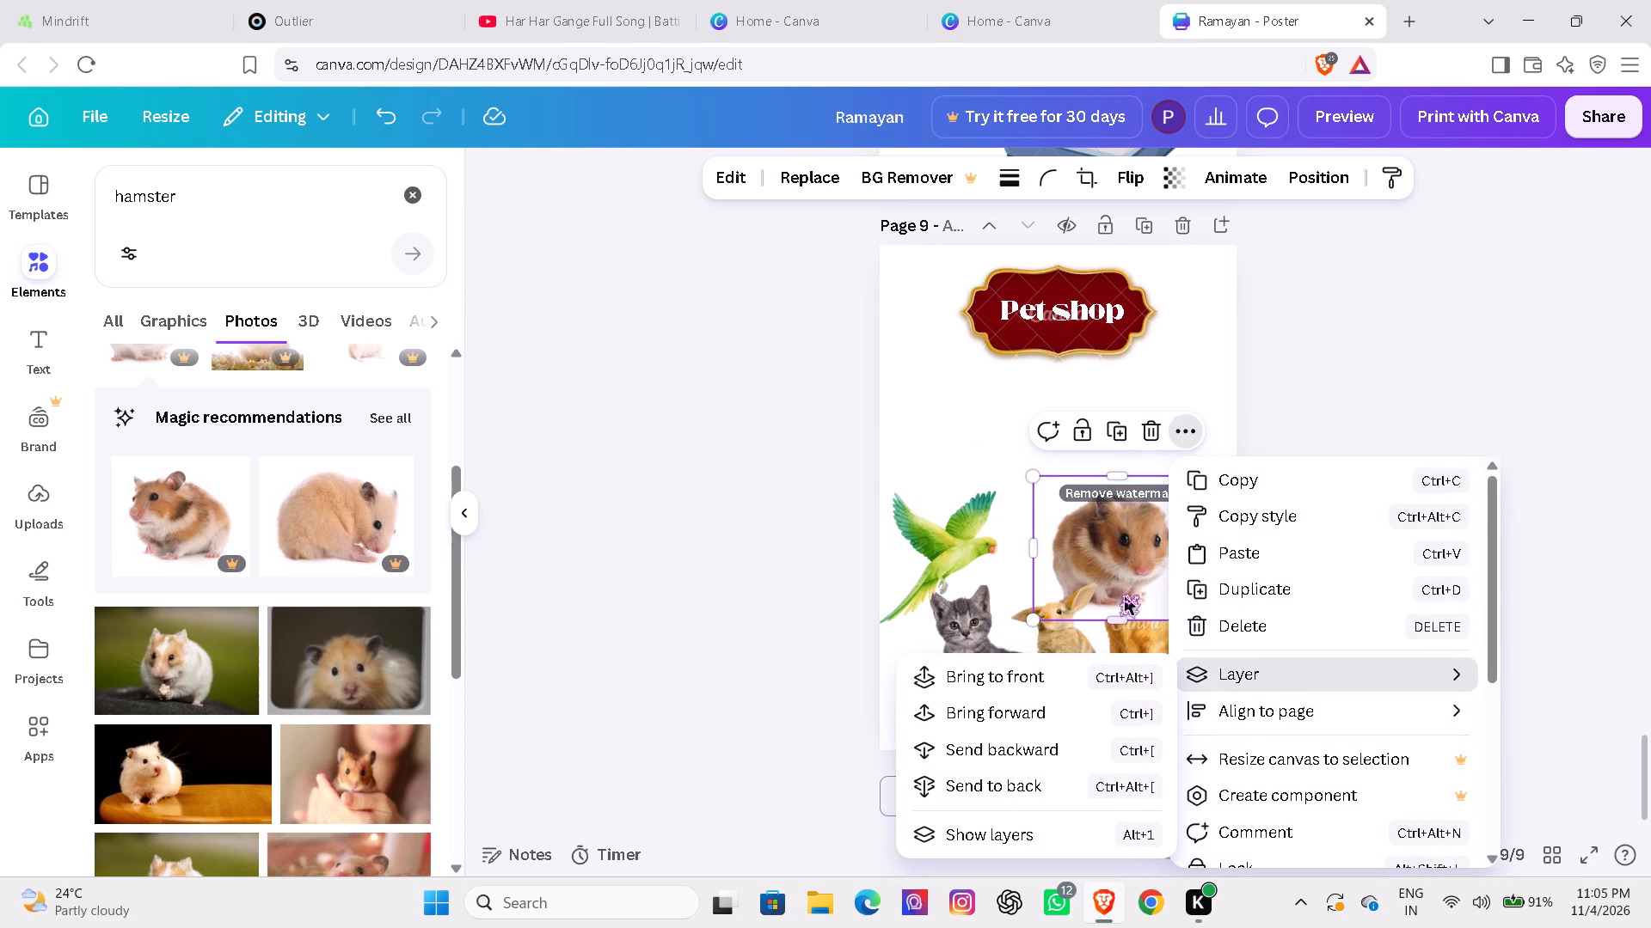
left_click_drag(1120, 596, 1173, 656)
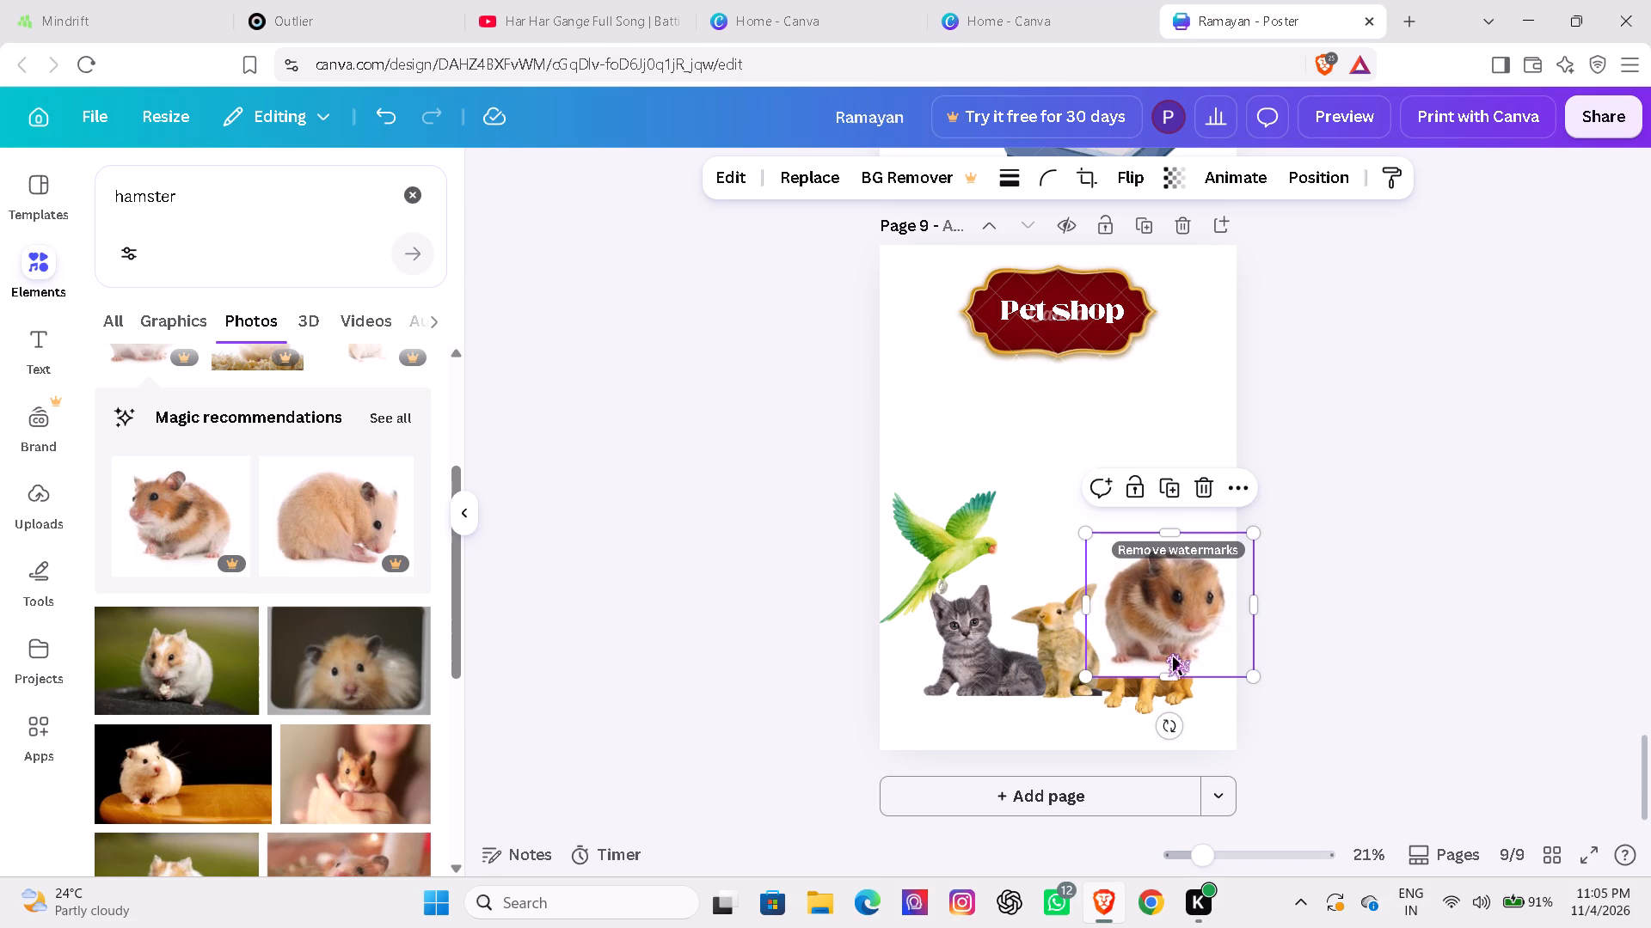
left_click(1232, 499)
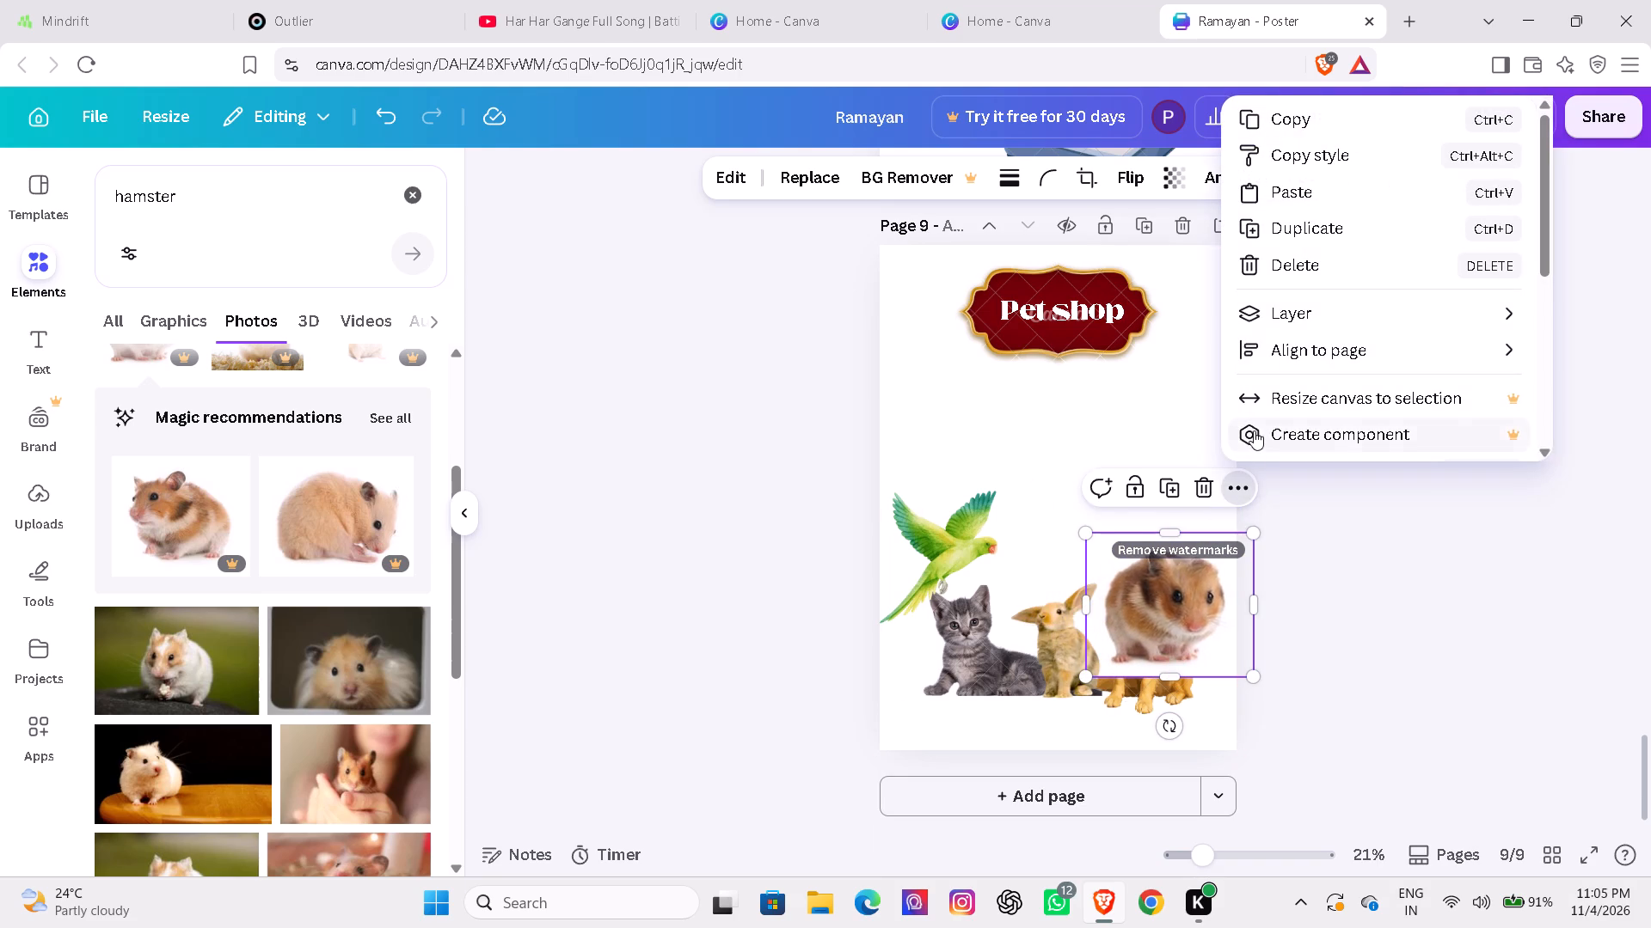
left_click(1263, 315)
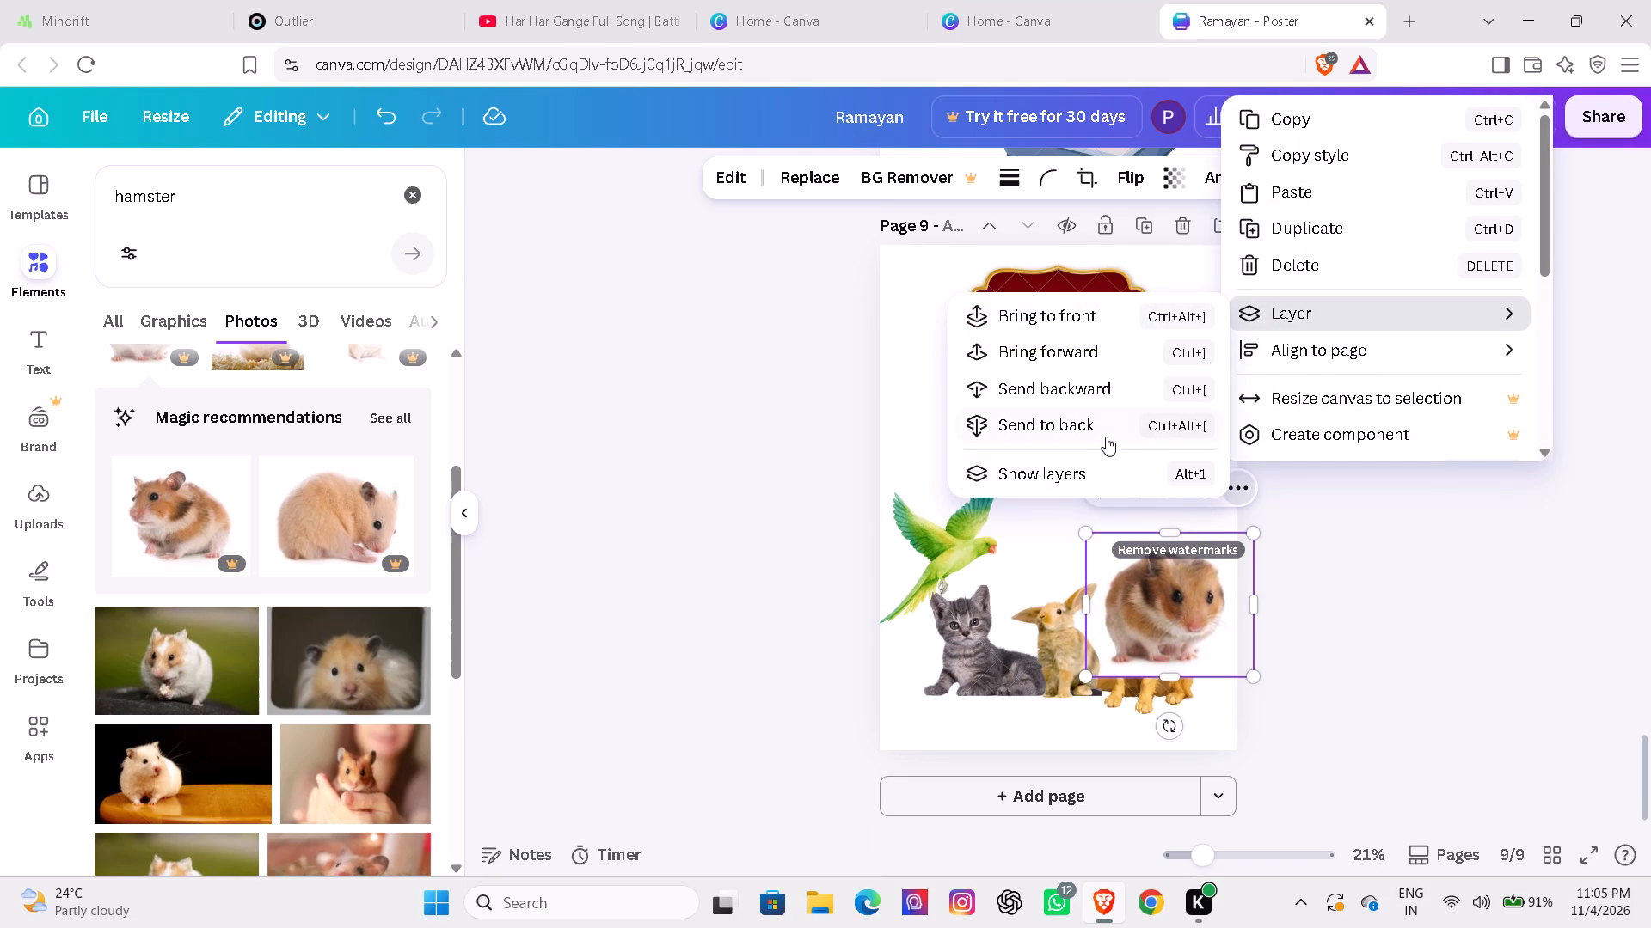
left_click(1106, 436)
Shrink the hamster to roughly half its size and place it beside the golden retriever's lower body, level with the rabbit's base.
left_click_drag(1217, 602, 1218, 614)
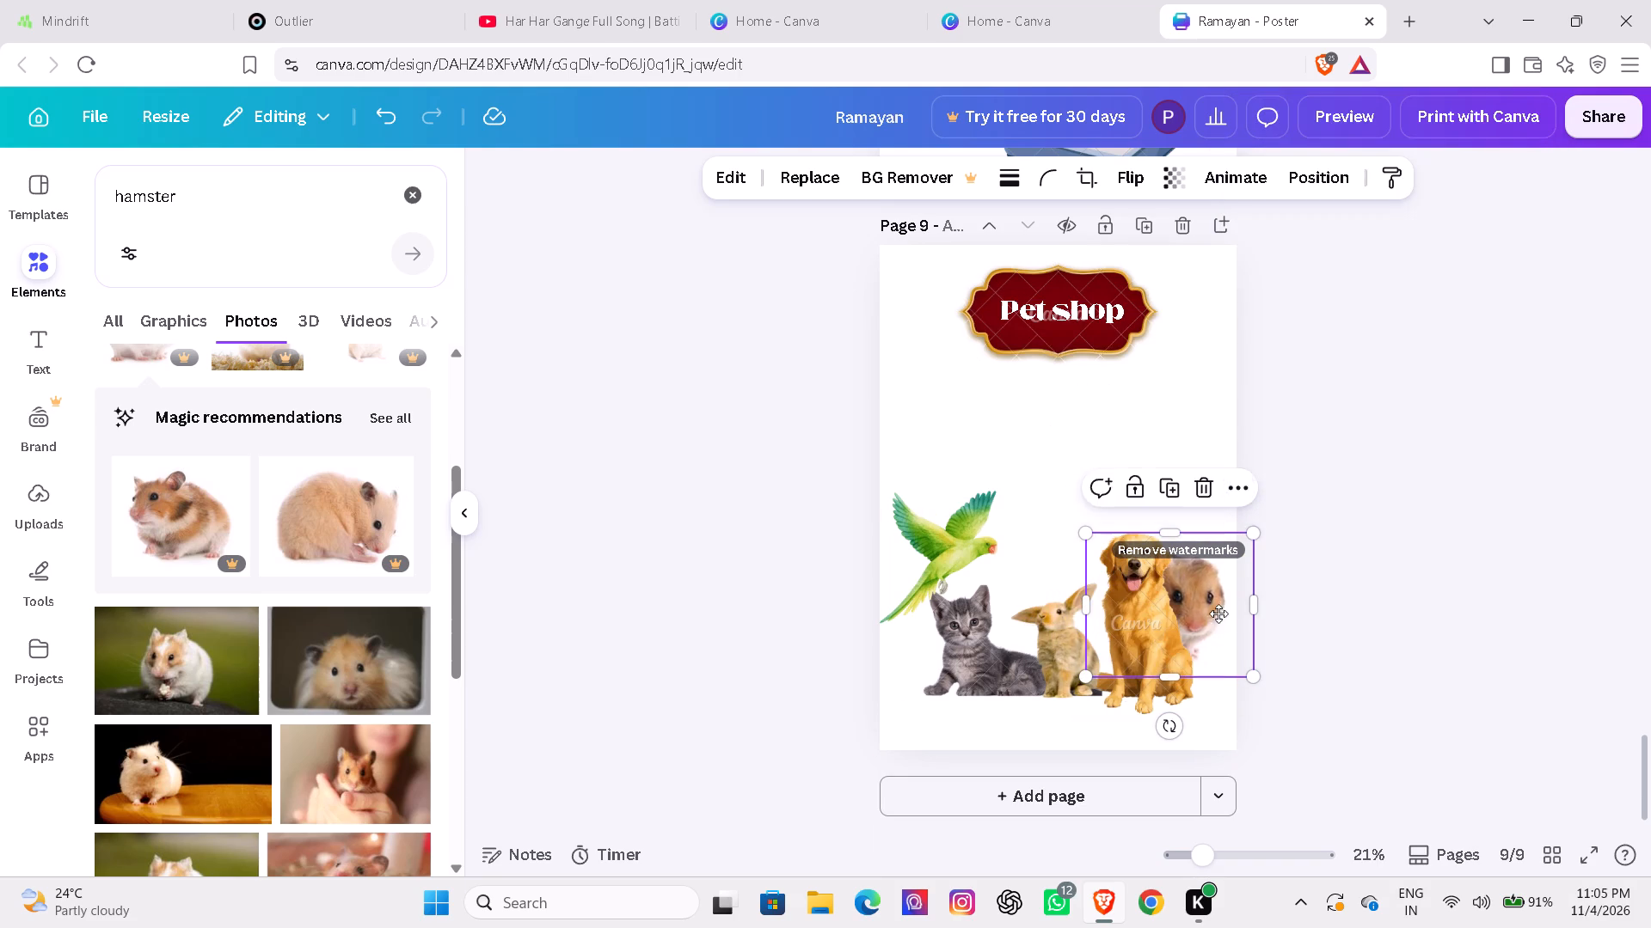
left_click_drag(1218, 614, 1225, 629)
left_click_drag(1095, 566, 1167, 622)
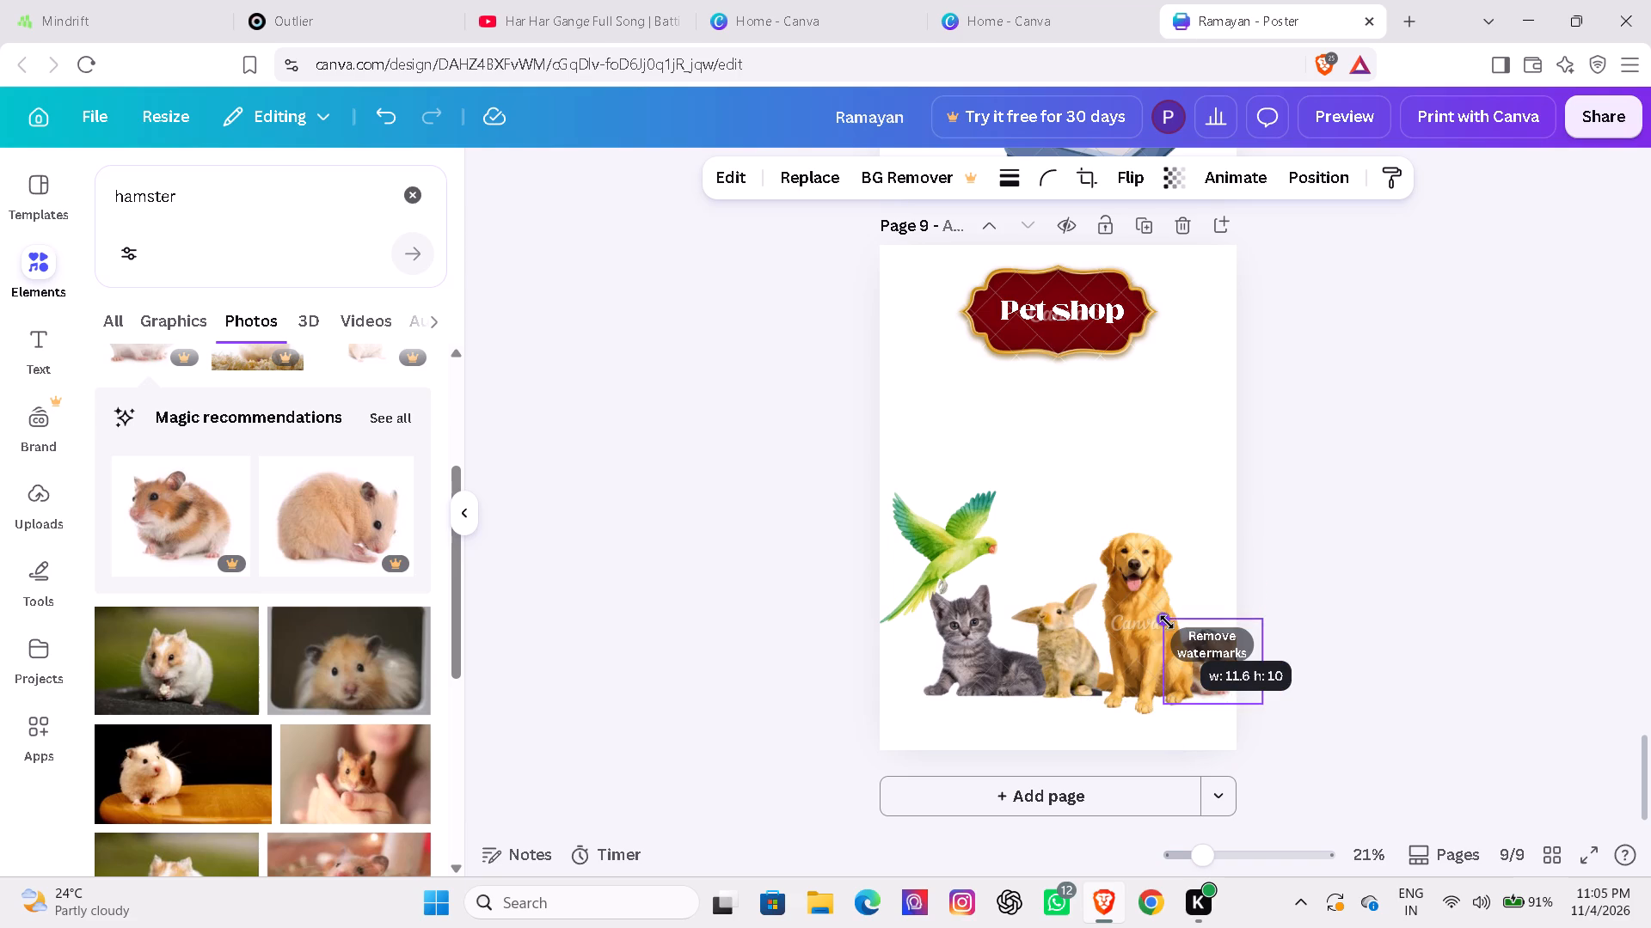
left_click_drag(1167, 622, 1177, 626)
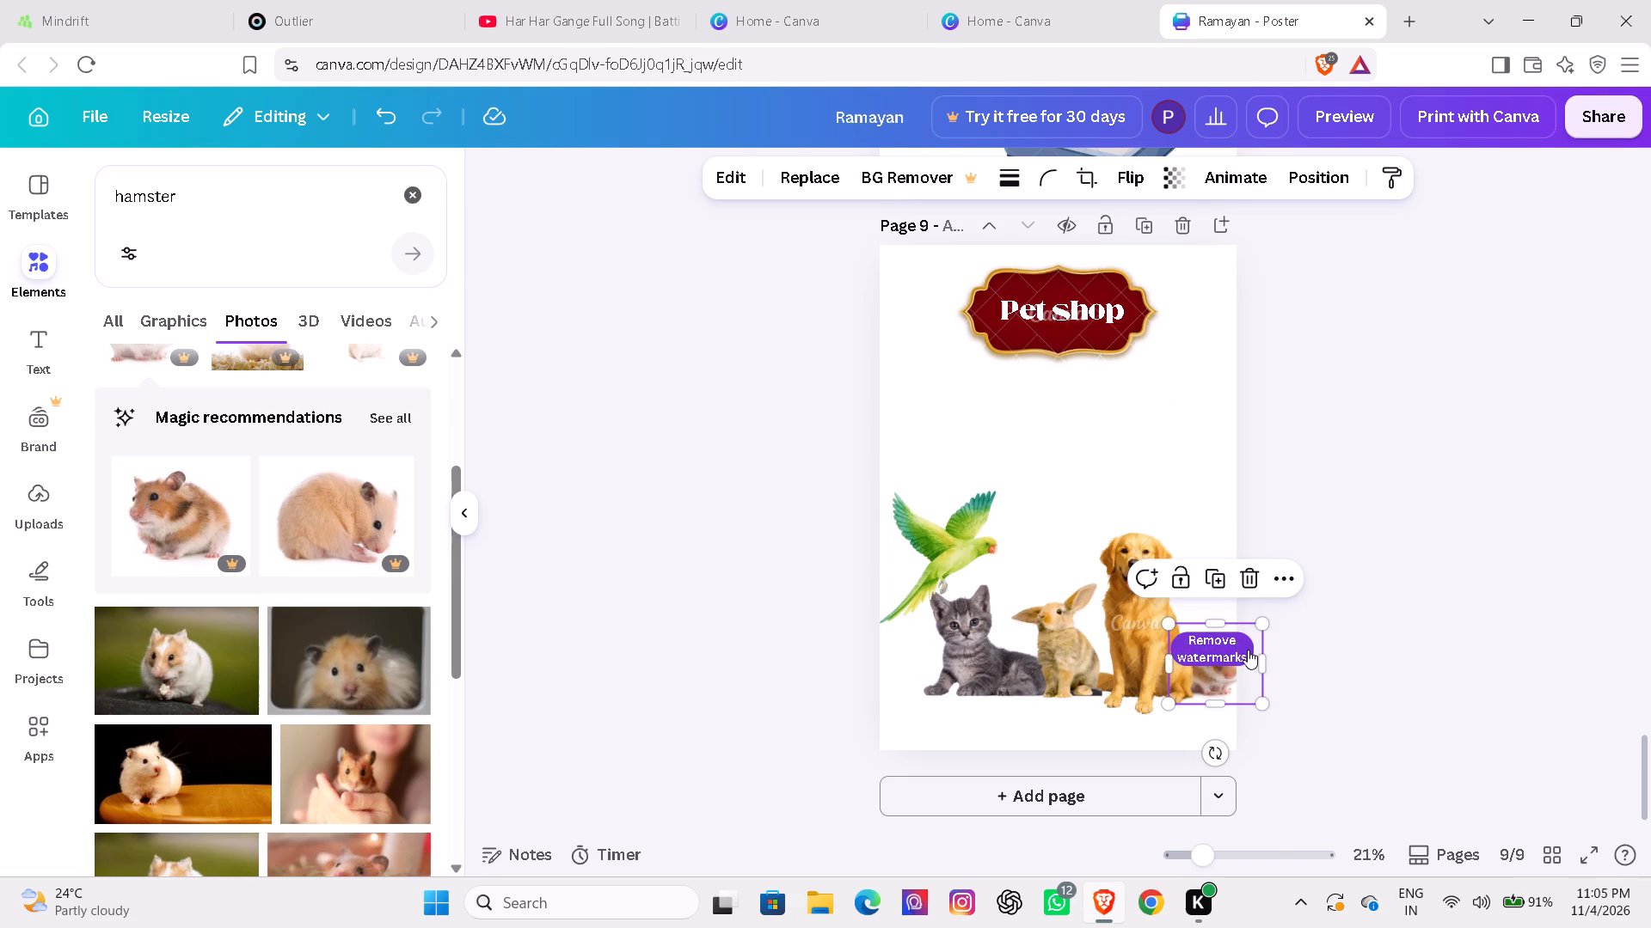
right_click_drag(1220, 673, 1231, 682)
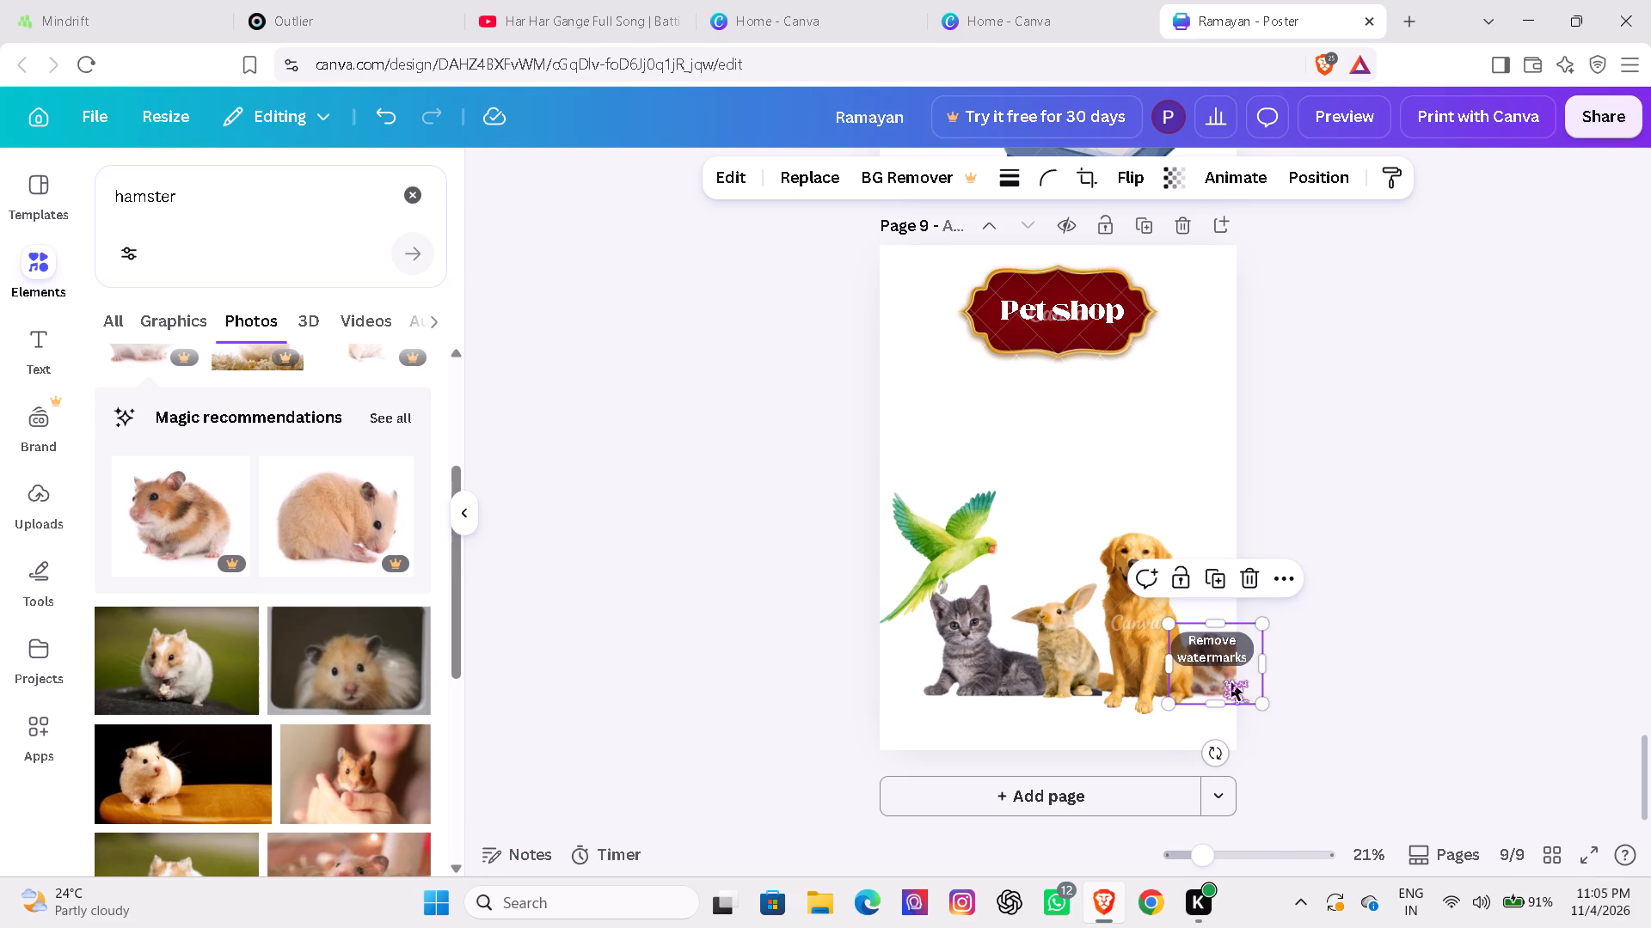
right_click_drag(1231, 682, 1234, 685)
left_click(991, 462)
left_click(1423, 588)
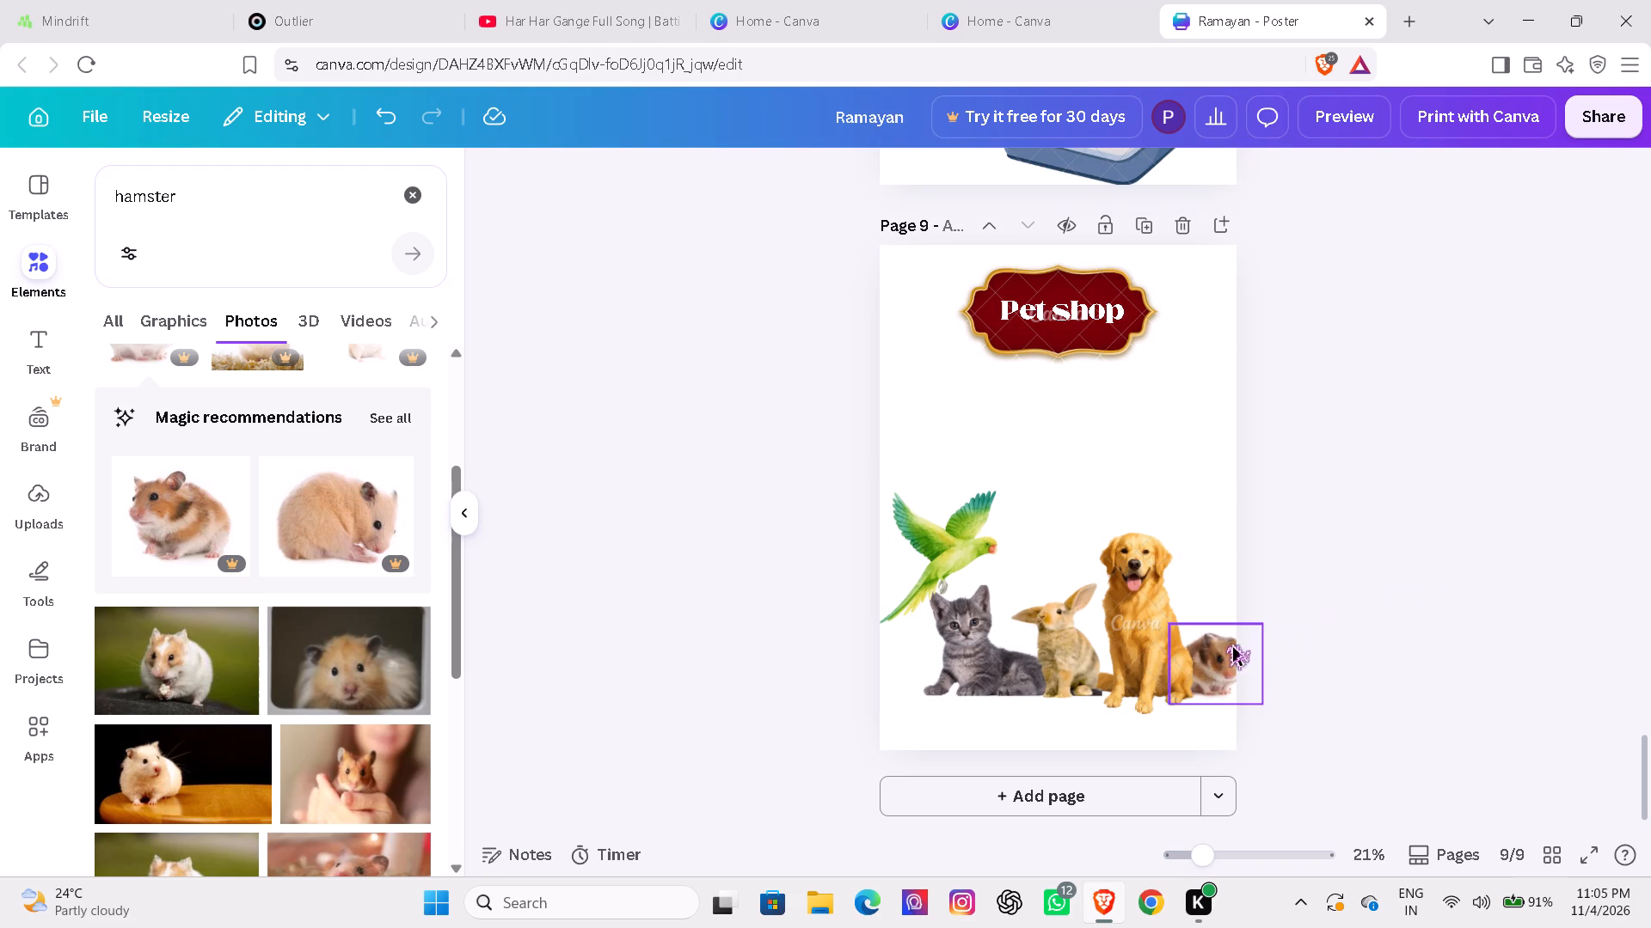
left_click(1230, 647)
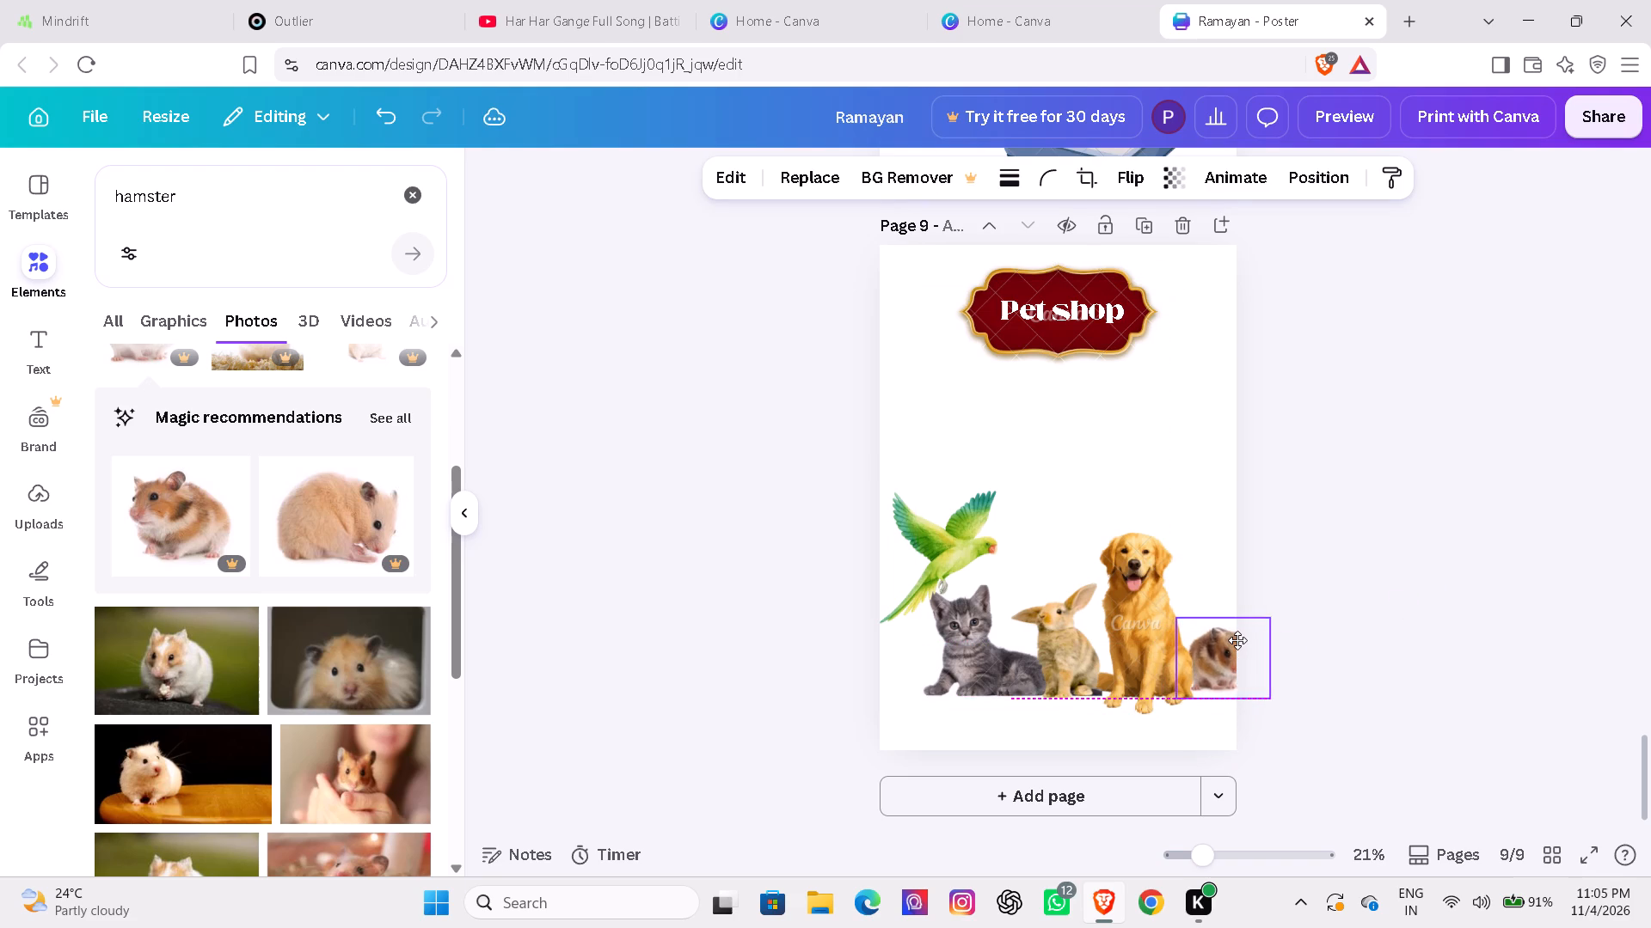
Shift the kitten, rabbit, golden retriever and hamster slightly left so the whole hamster fits within the page, and deselect.
left_click_drag(955, 677, 951, 672)
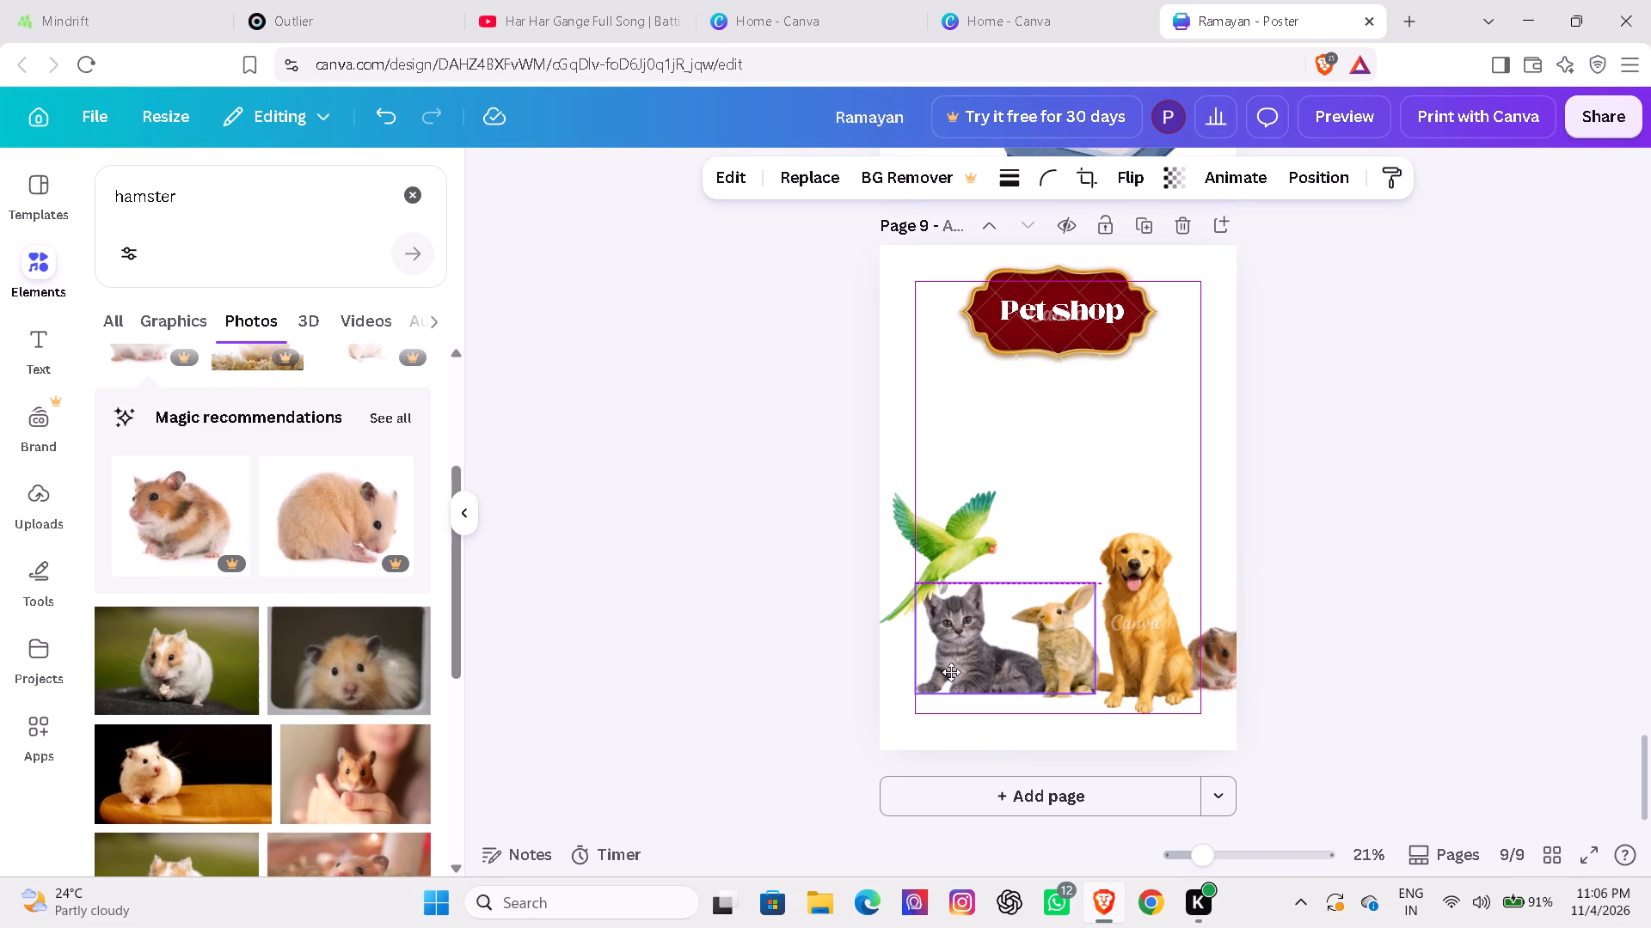
left_click_drag(951, 672, 948, 672)
left_click_drag(1040, 678, 1030, 676)
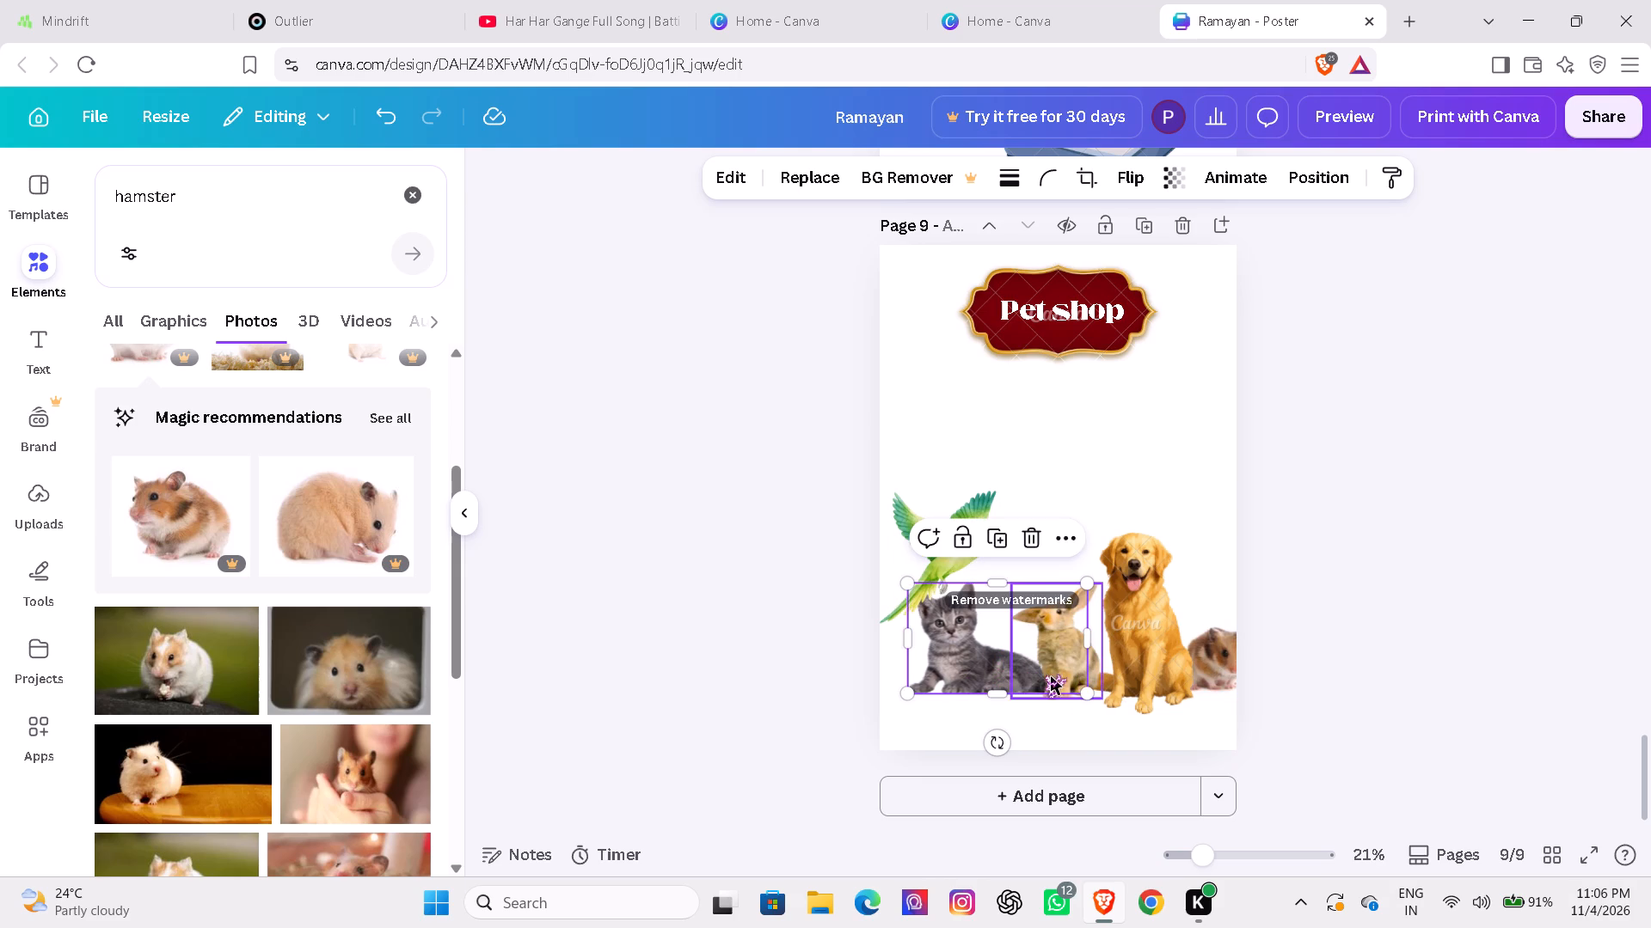
left_click(1053, 667)
left_click_drag(1060, 662, 1043, 661)
left_click_drag(1123, 665, 1117, 666)
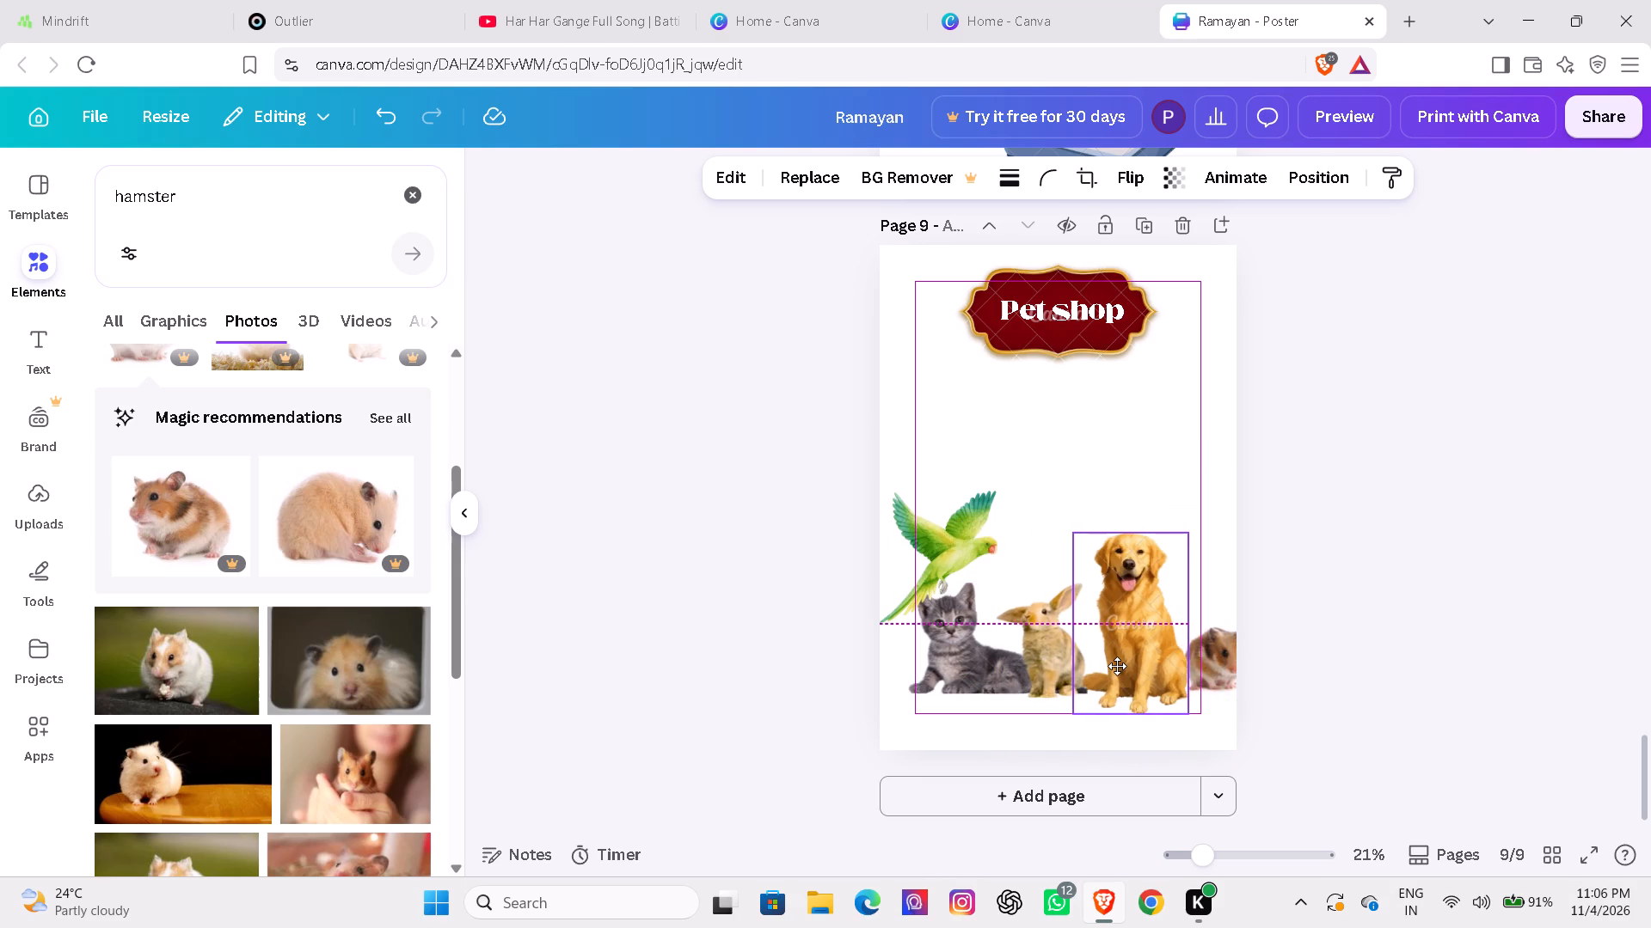
left_click_drag(1117, 666, 1112, 667)
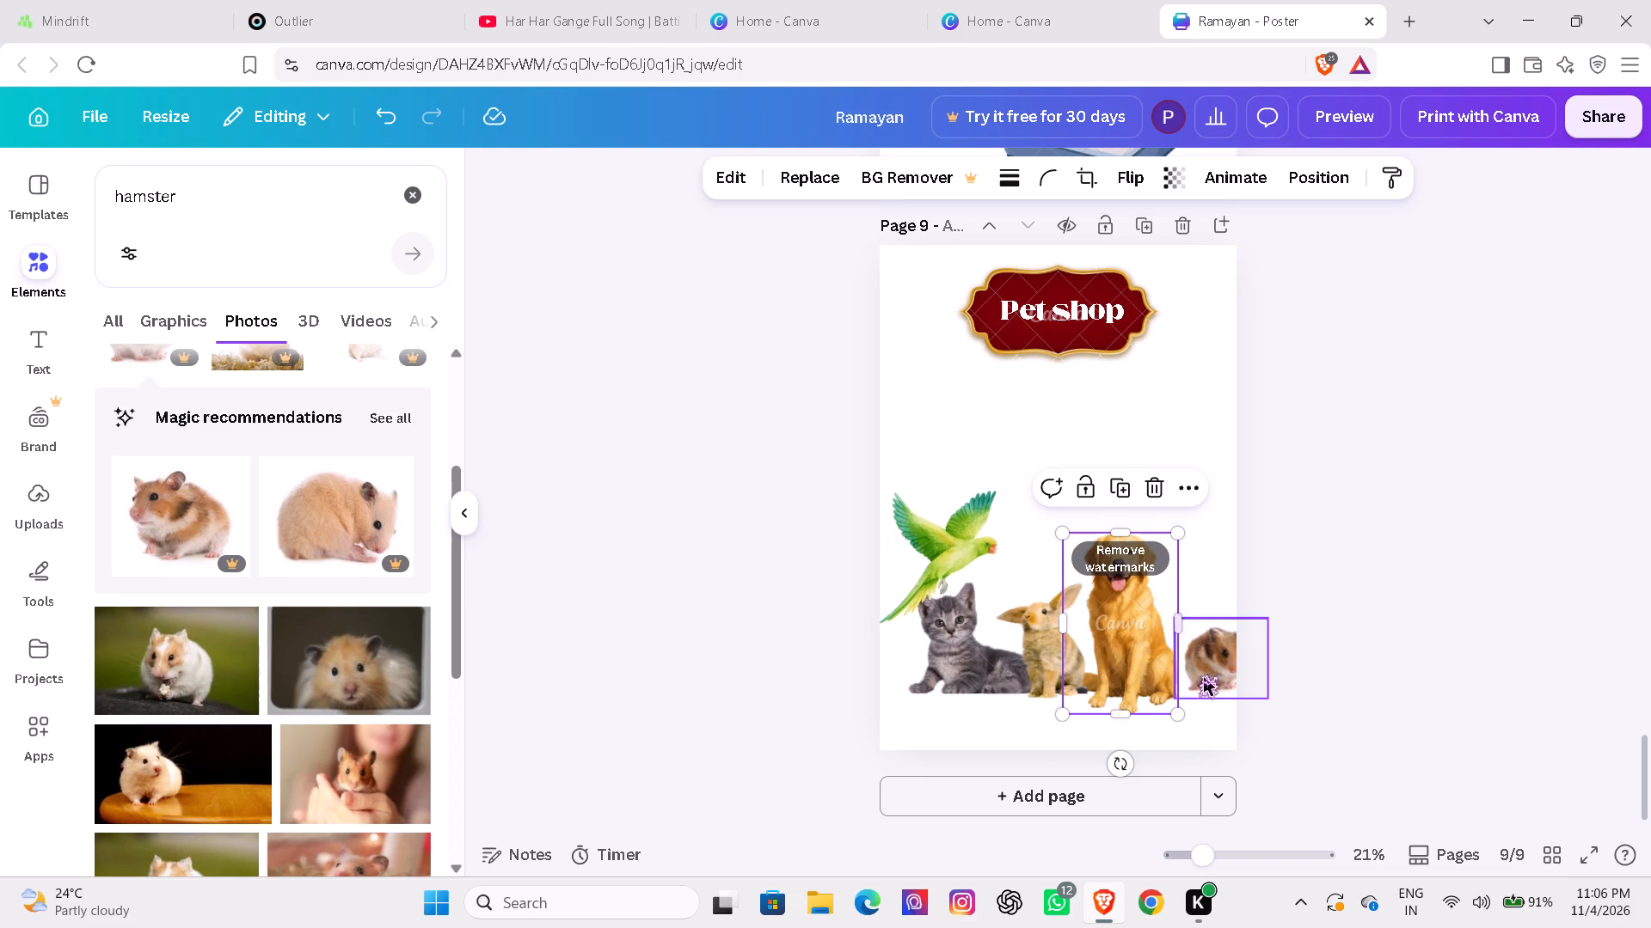
left_click_drag(1204, 677, 1196, 676)
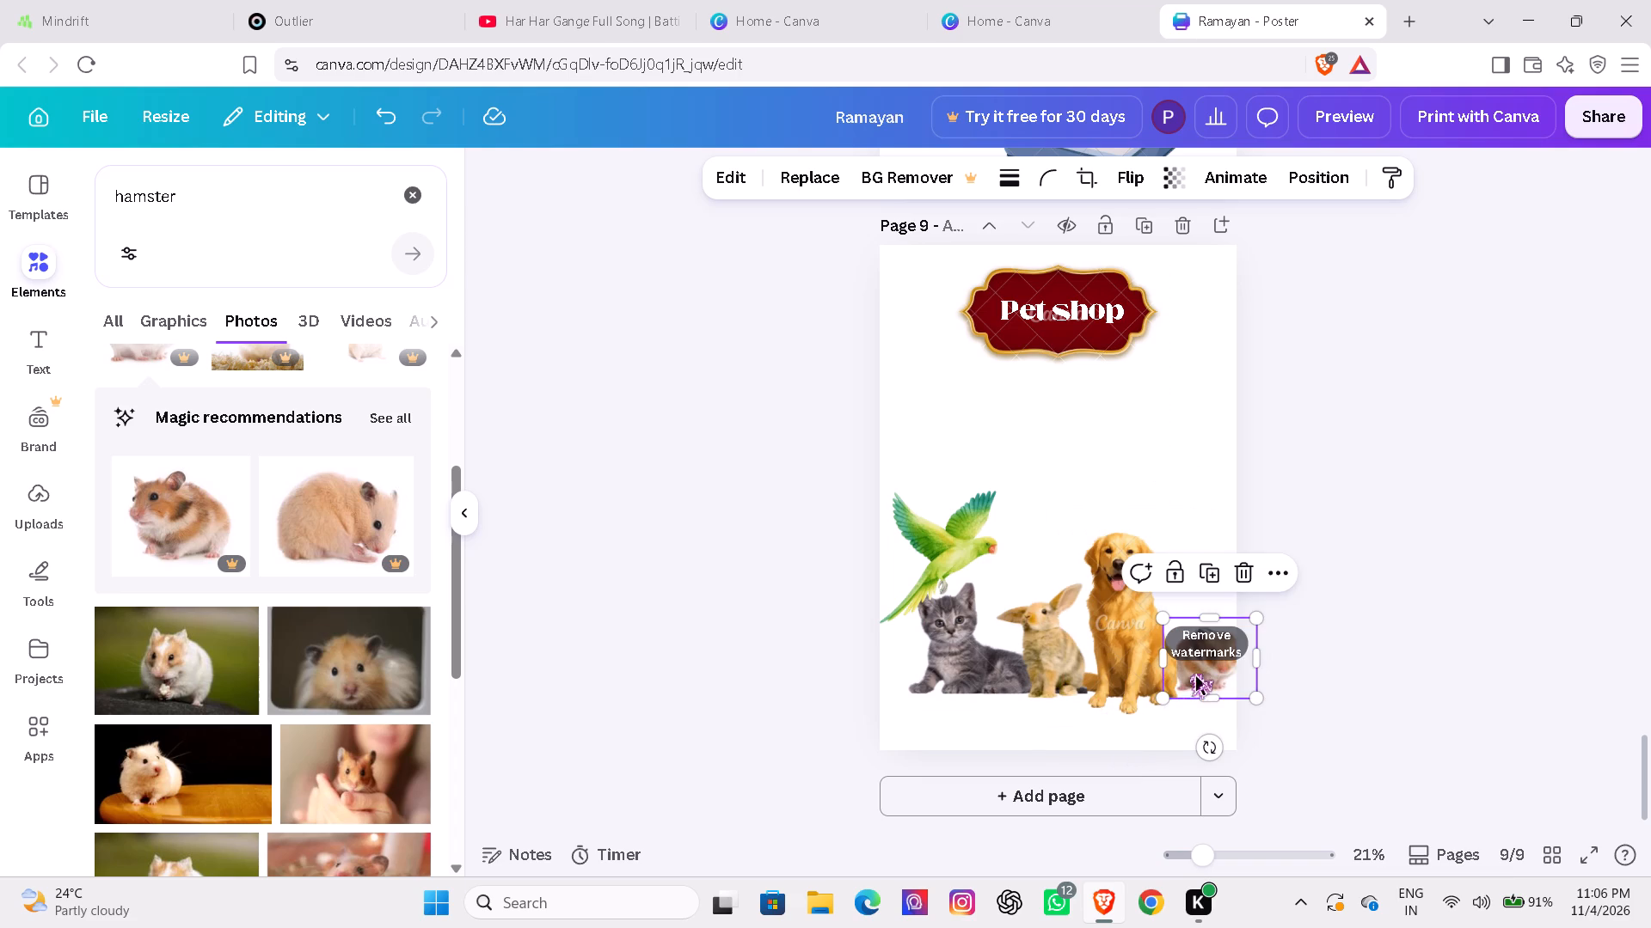
left_click(1169, 476)
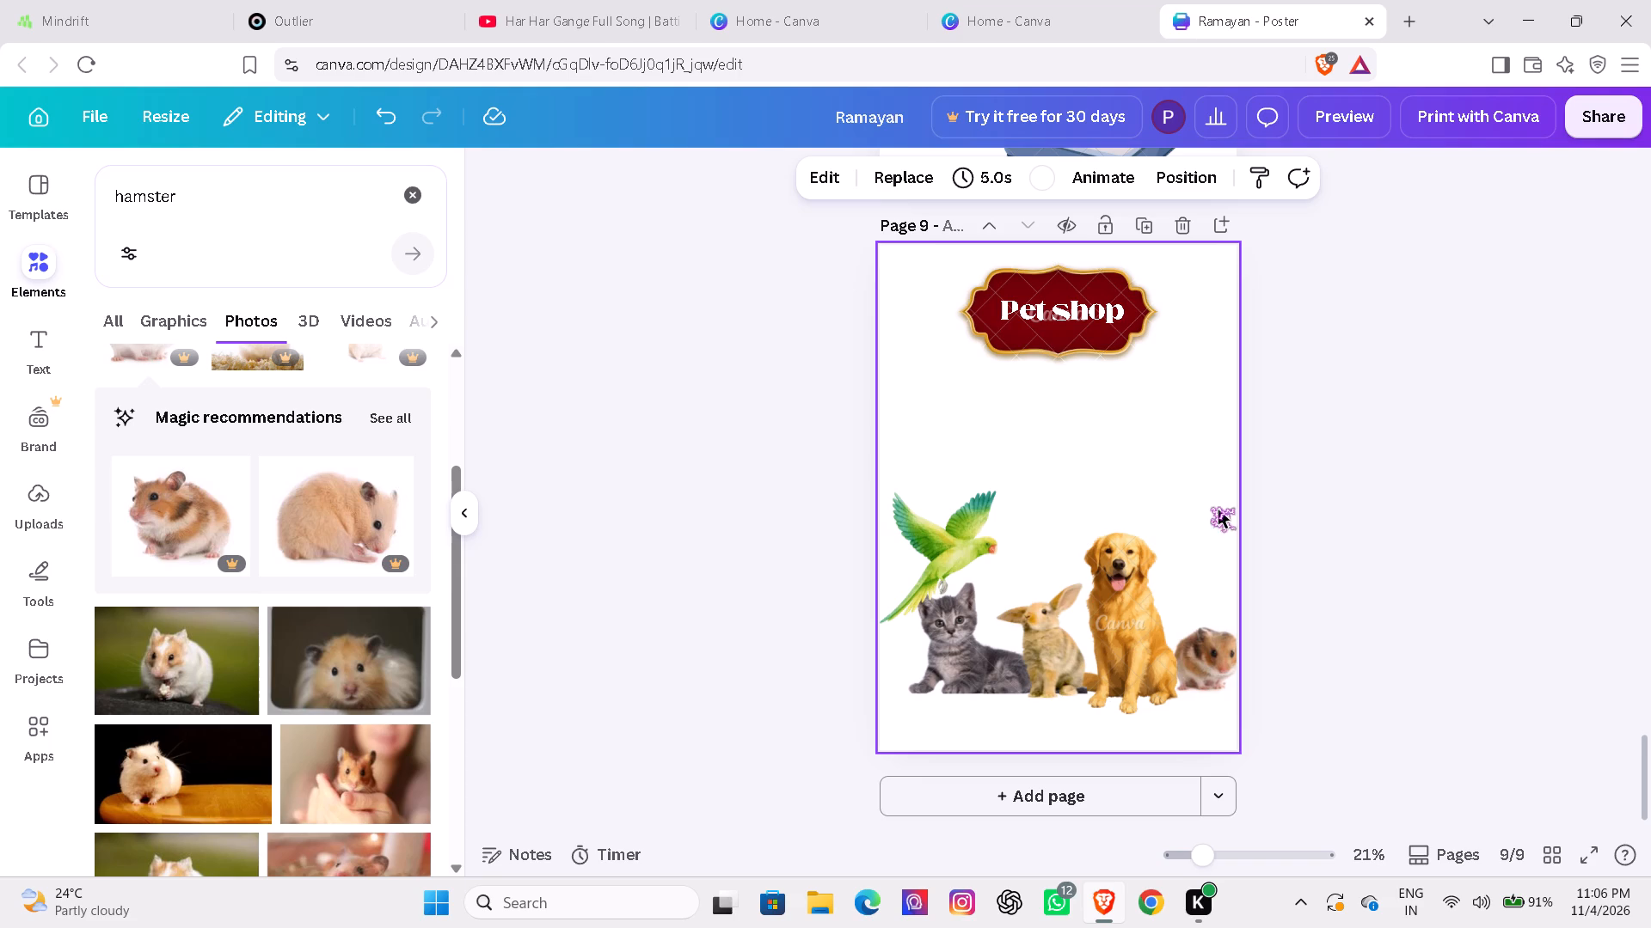
Search the photo elements for "bird pet" in place of "hamster".
left_click(230, 231)
left_click(213, 198)
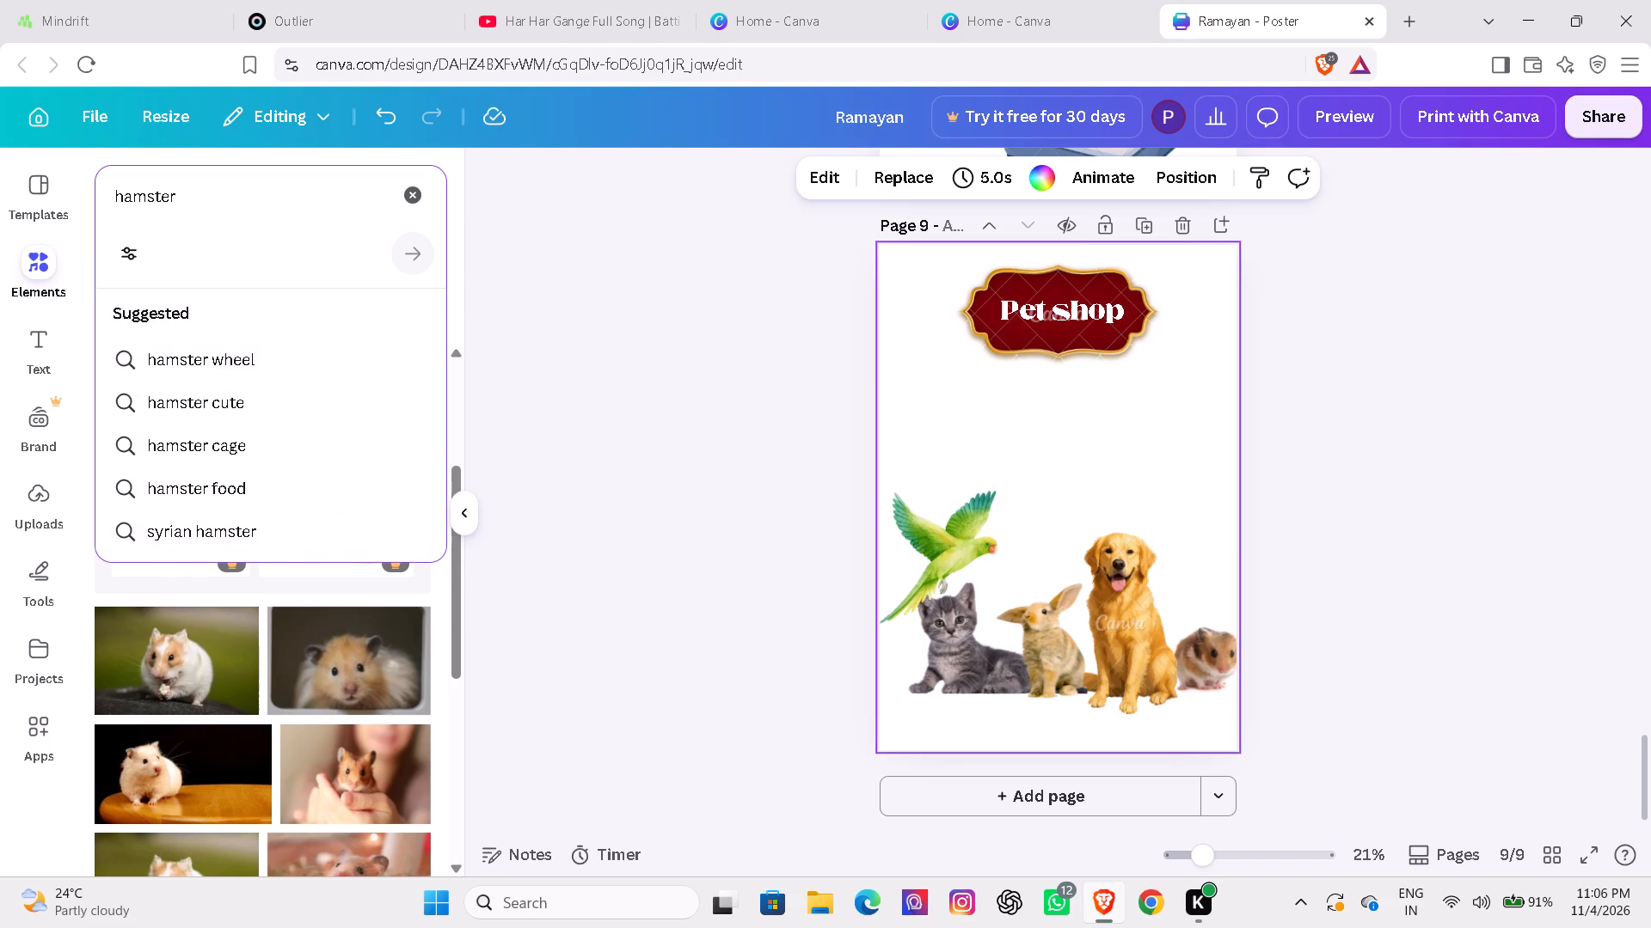
key("BackSpace")
key("BackSpace")
key("BackSpace")
key("BackSpace")
key("BackSpace")
key("BackSpace")
key("BackSpace")
key("BackSpace")
key("BackSpace")
key("BackSpace")
key("BackSpace")
key("BackSpace")
type("bird")
key("space")
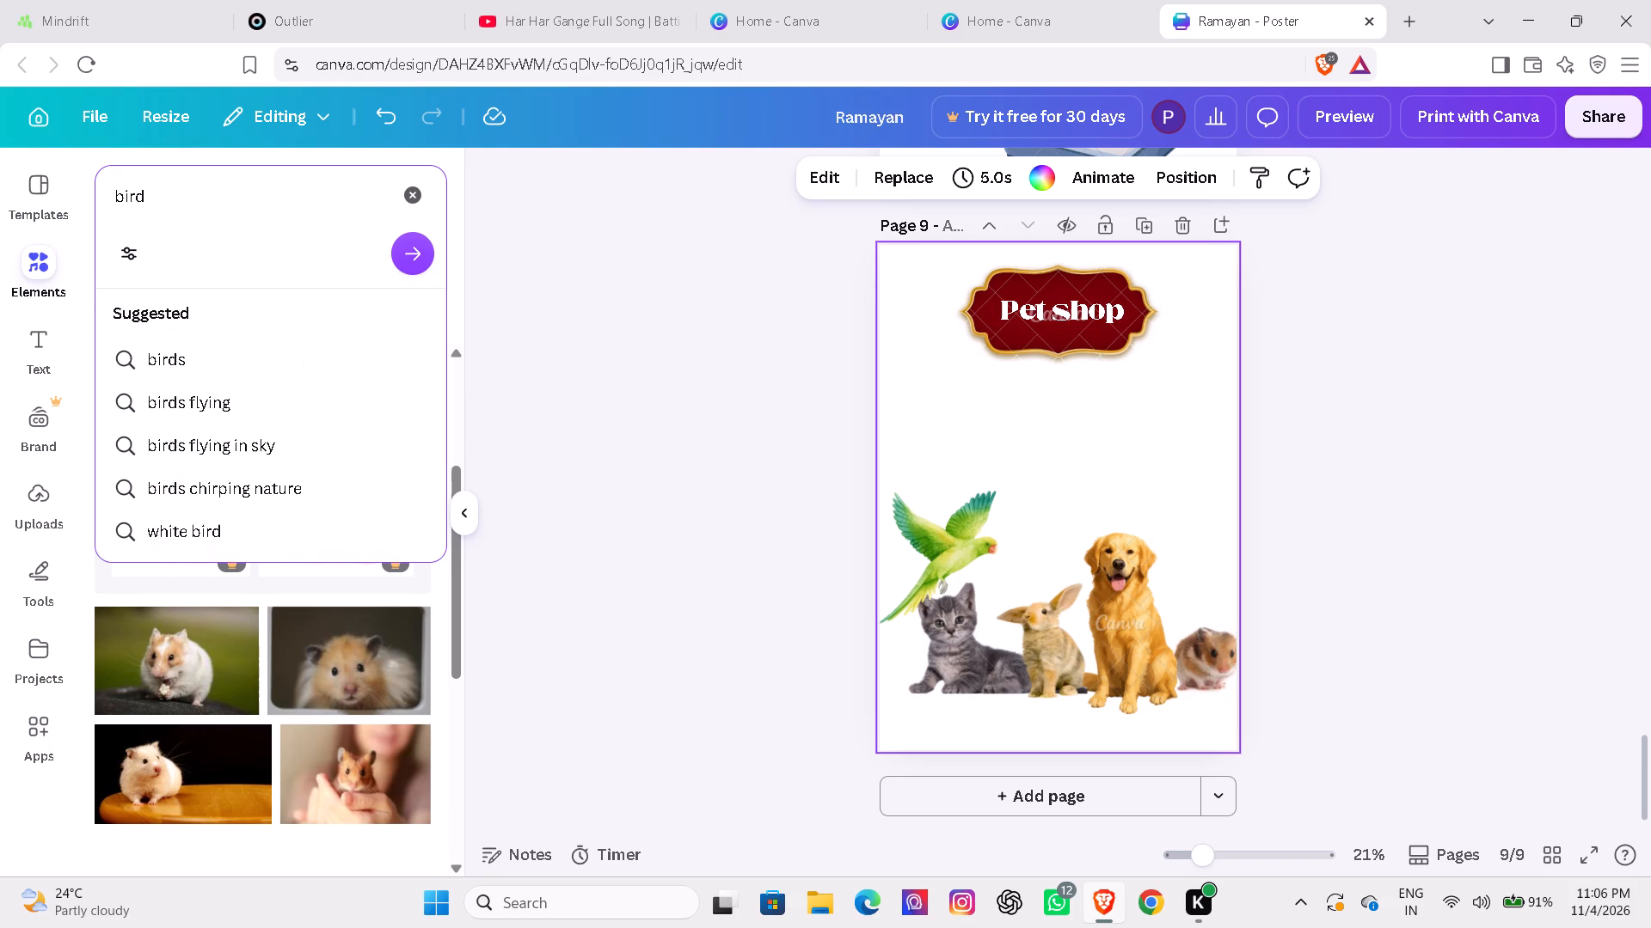
type("pet")
key("Return")
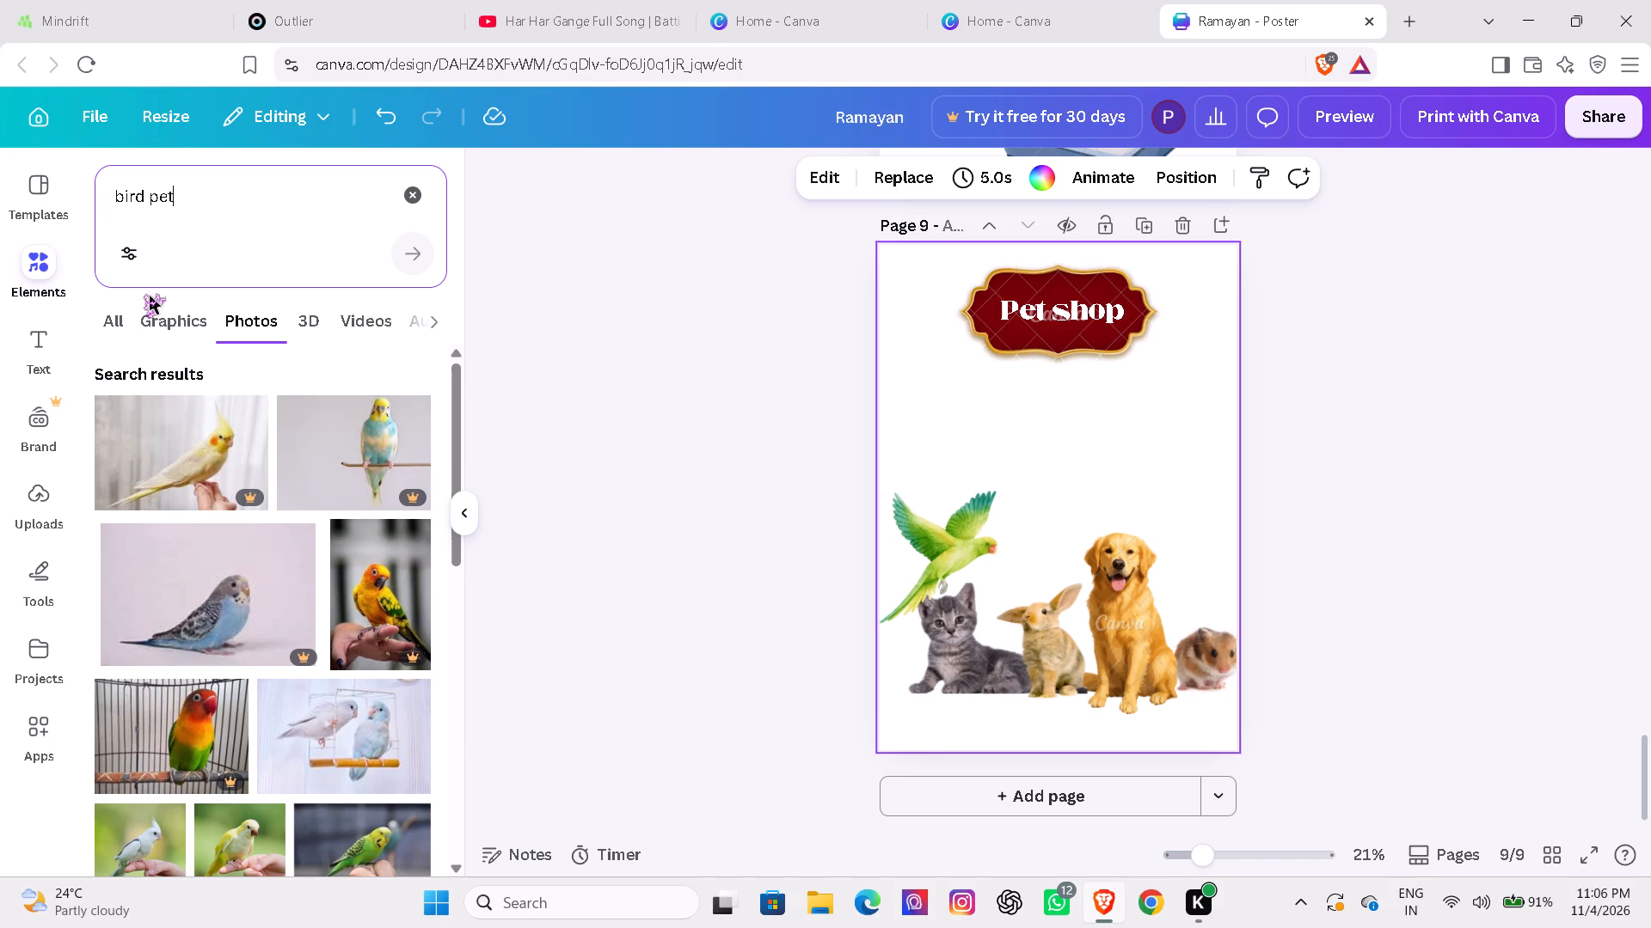
Look through the "bird pet" results, all types and then the full photo list, for a suitable bird image.
left_click(123, 322)
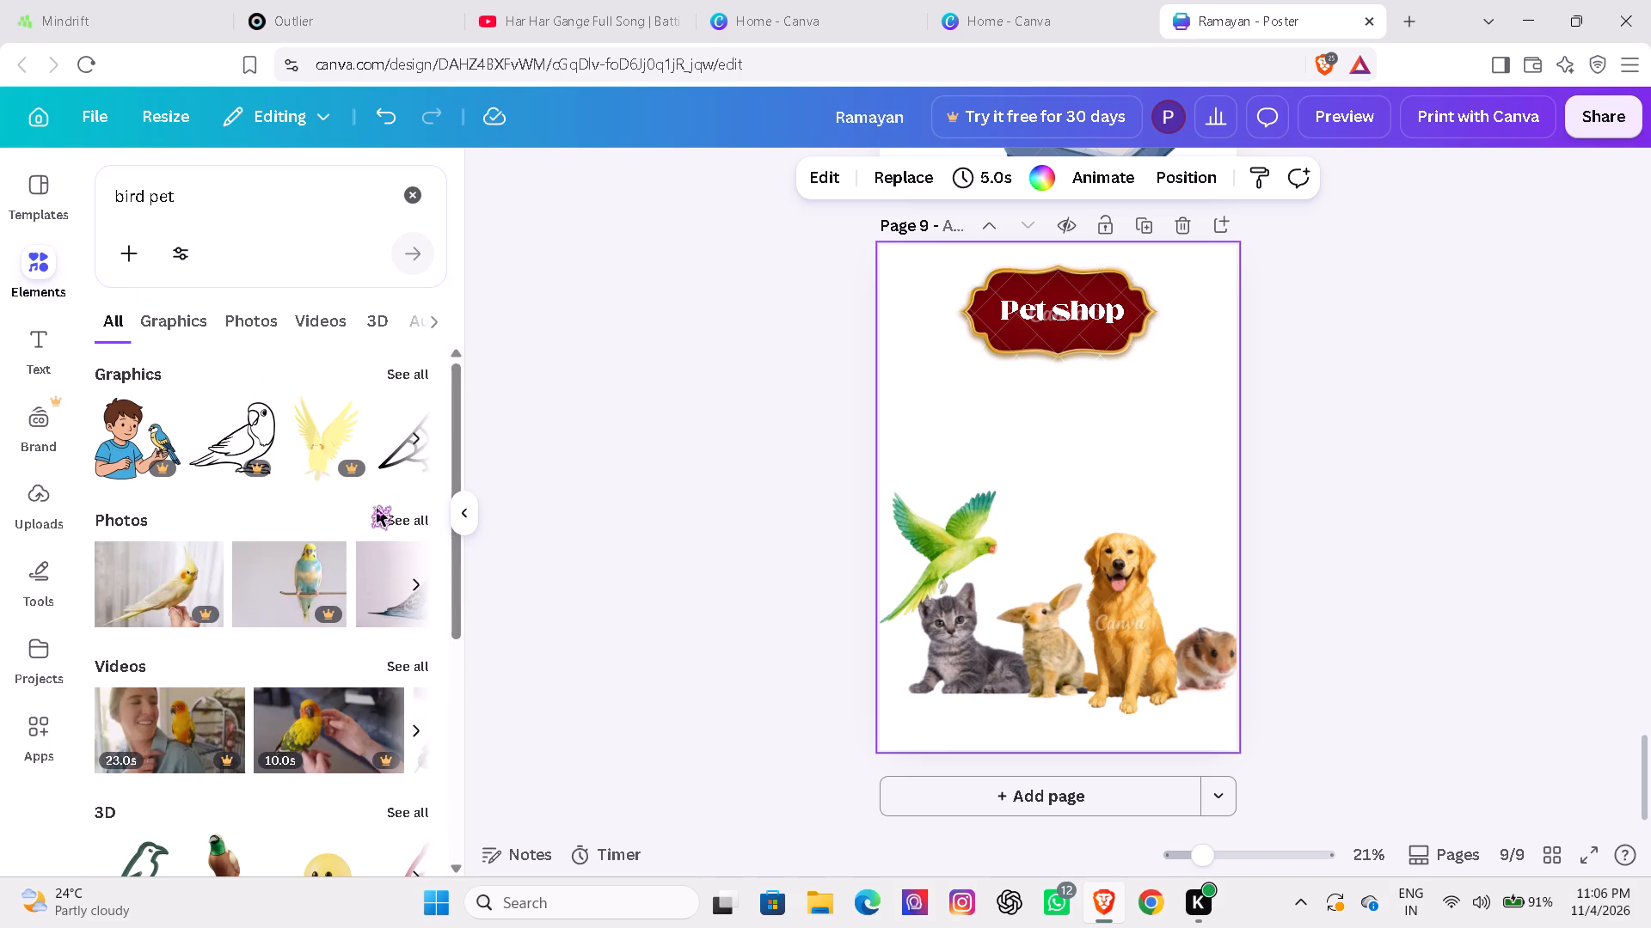
left_click_drag(449, 438, 446, 454)
left_click(392, 500)
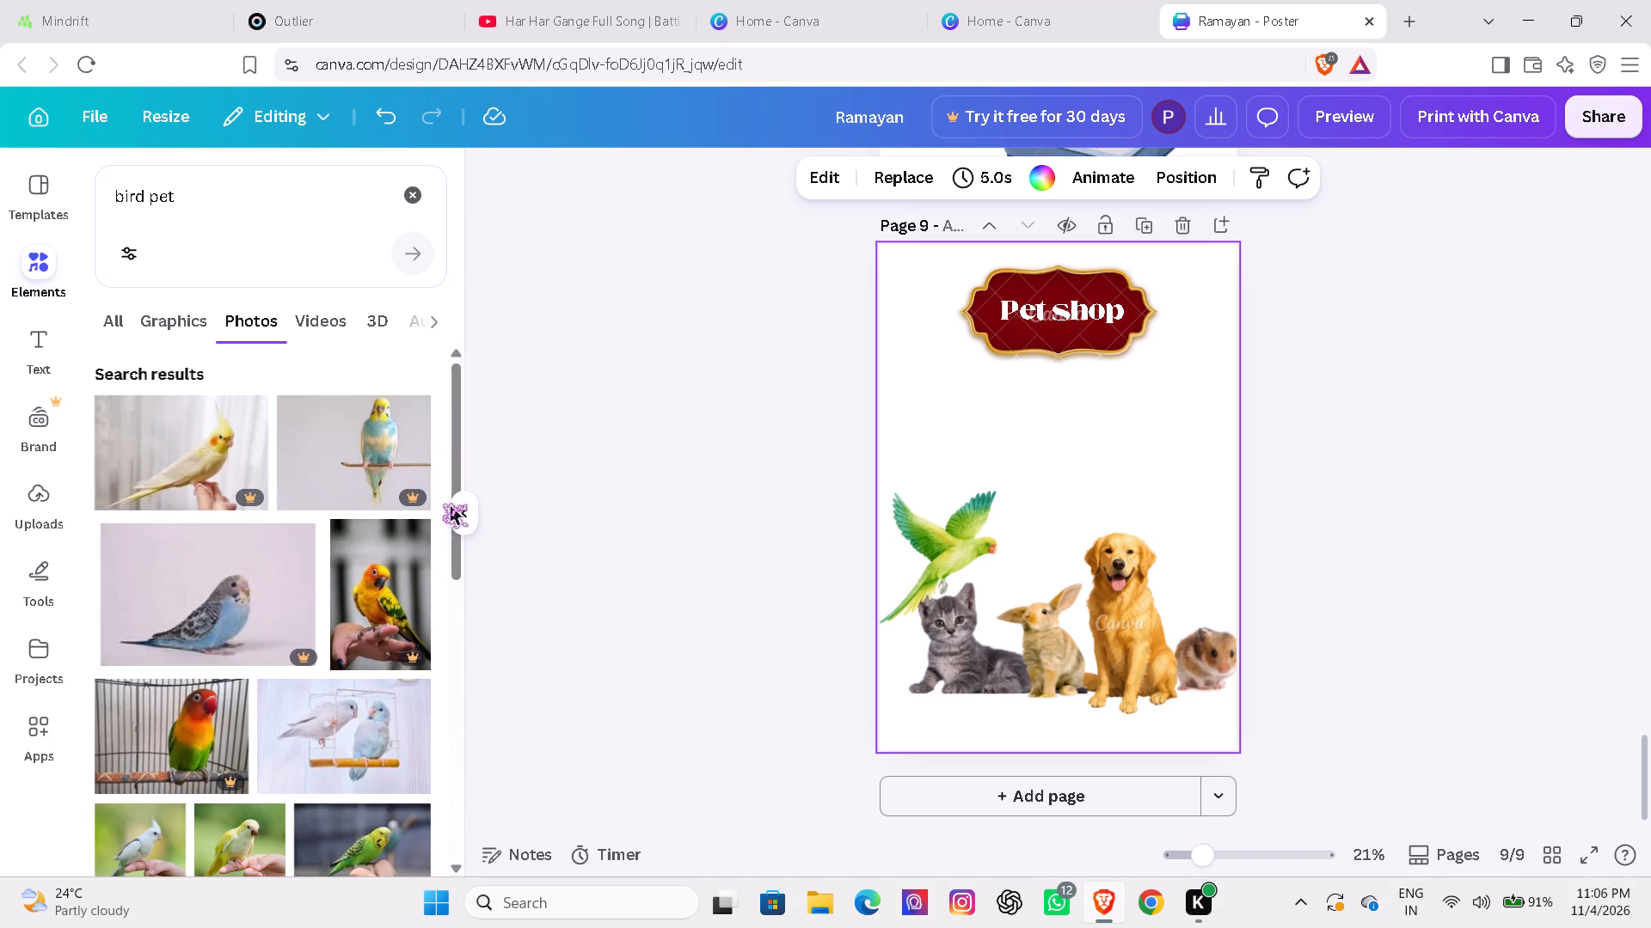
left_click_drag(451, 510, 451, 623)
left_click_drag(450, 574, 451, 785)
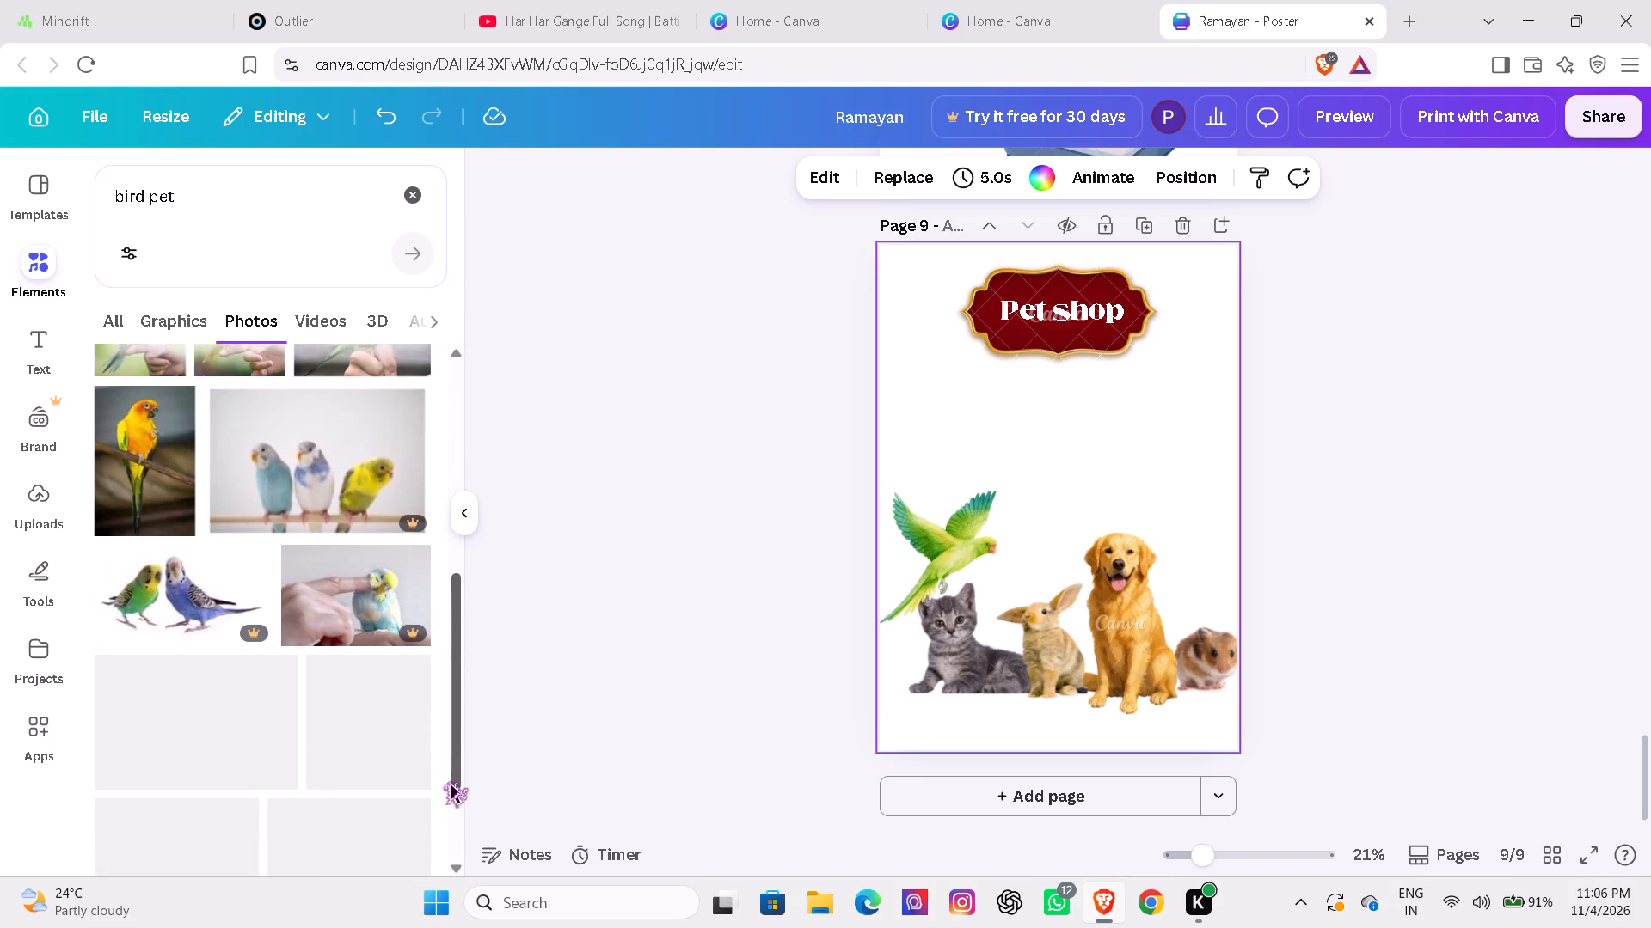
left_click_drag(451, 785, 451, 892)
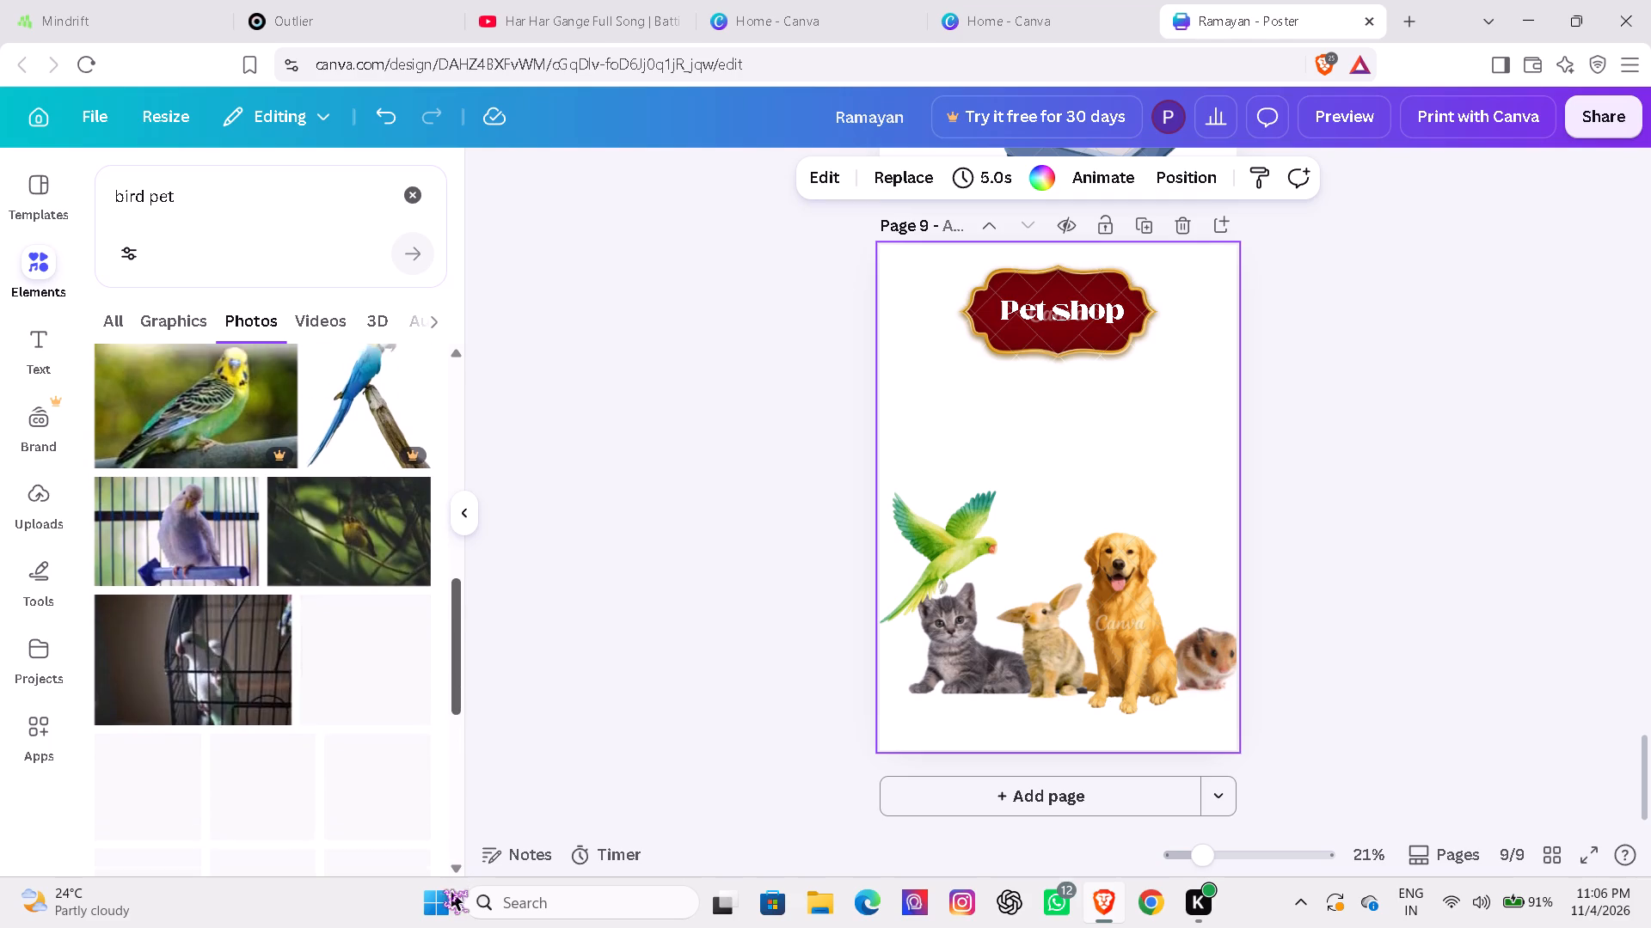
left_click_drag(451, 892, 451, 927)
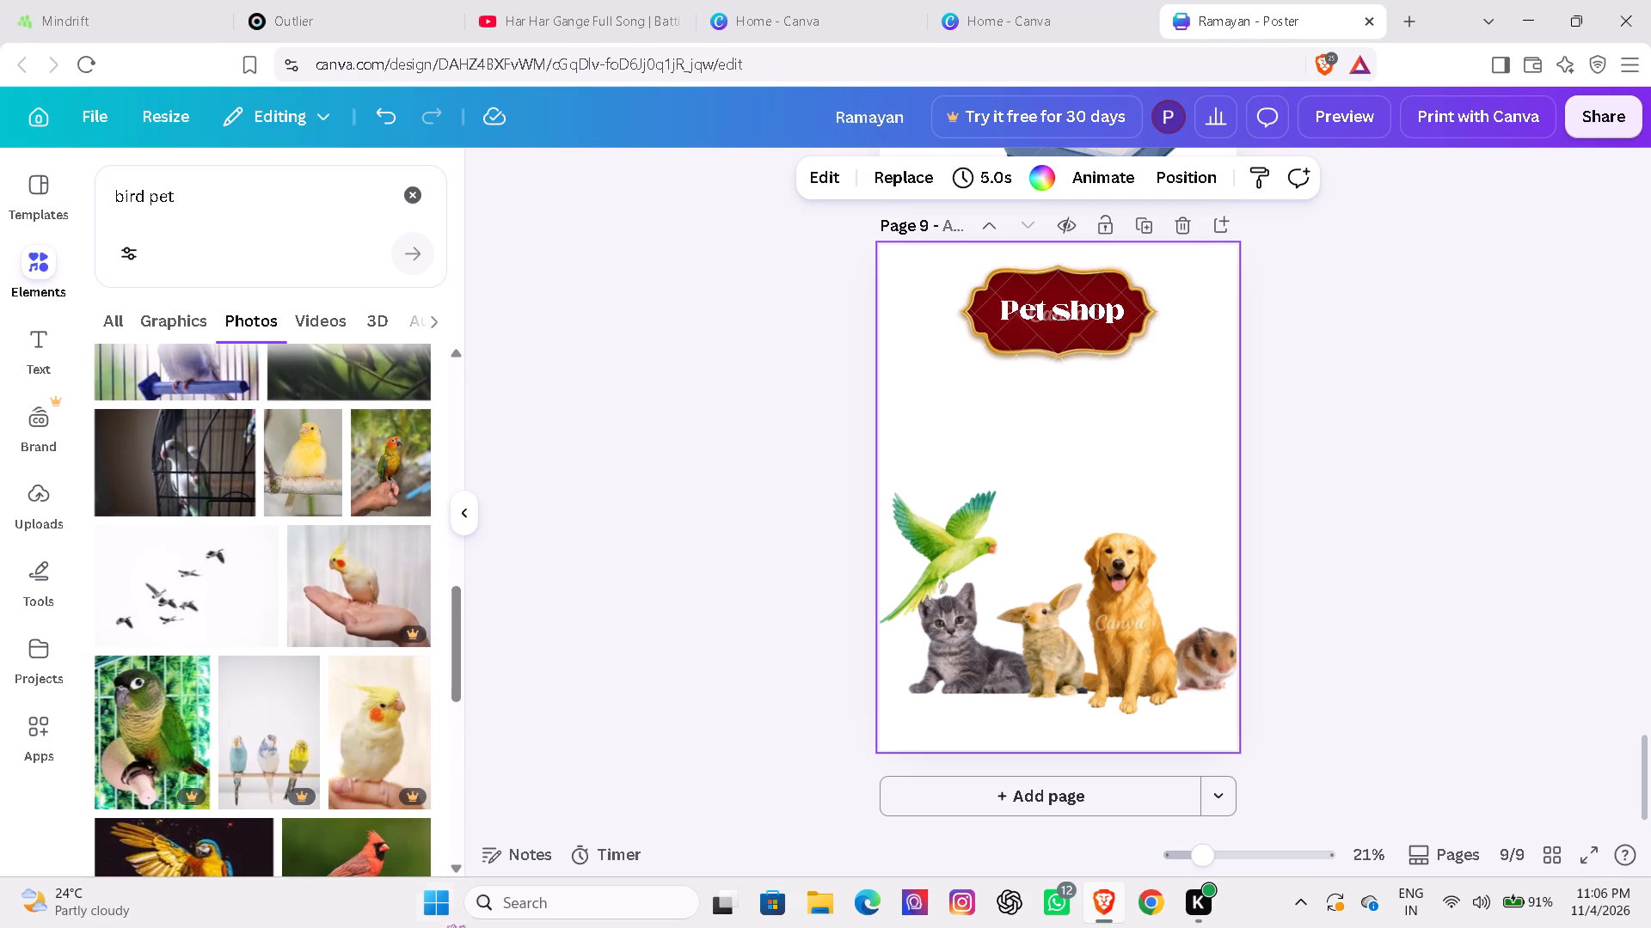
Shorten the search term to "pet" and search the photo elements again.
left_click(234, 210)
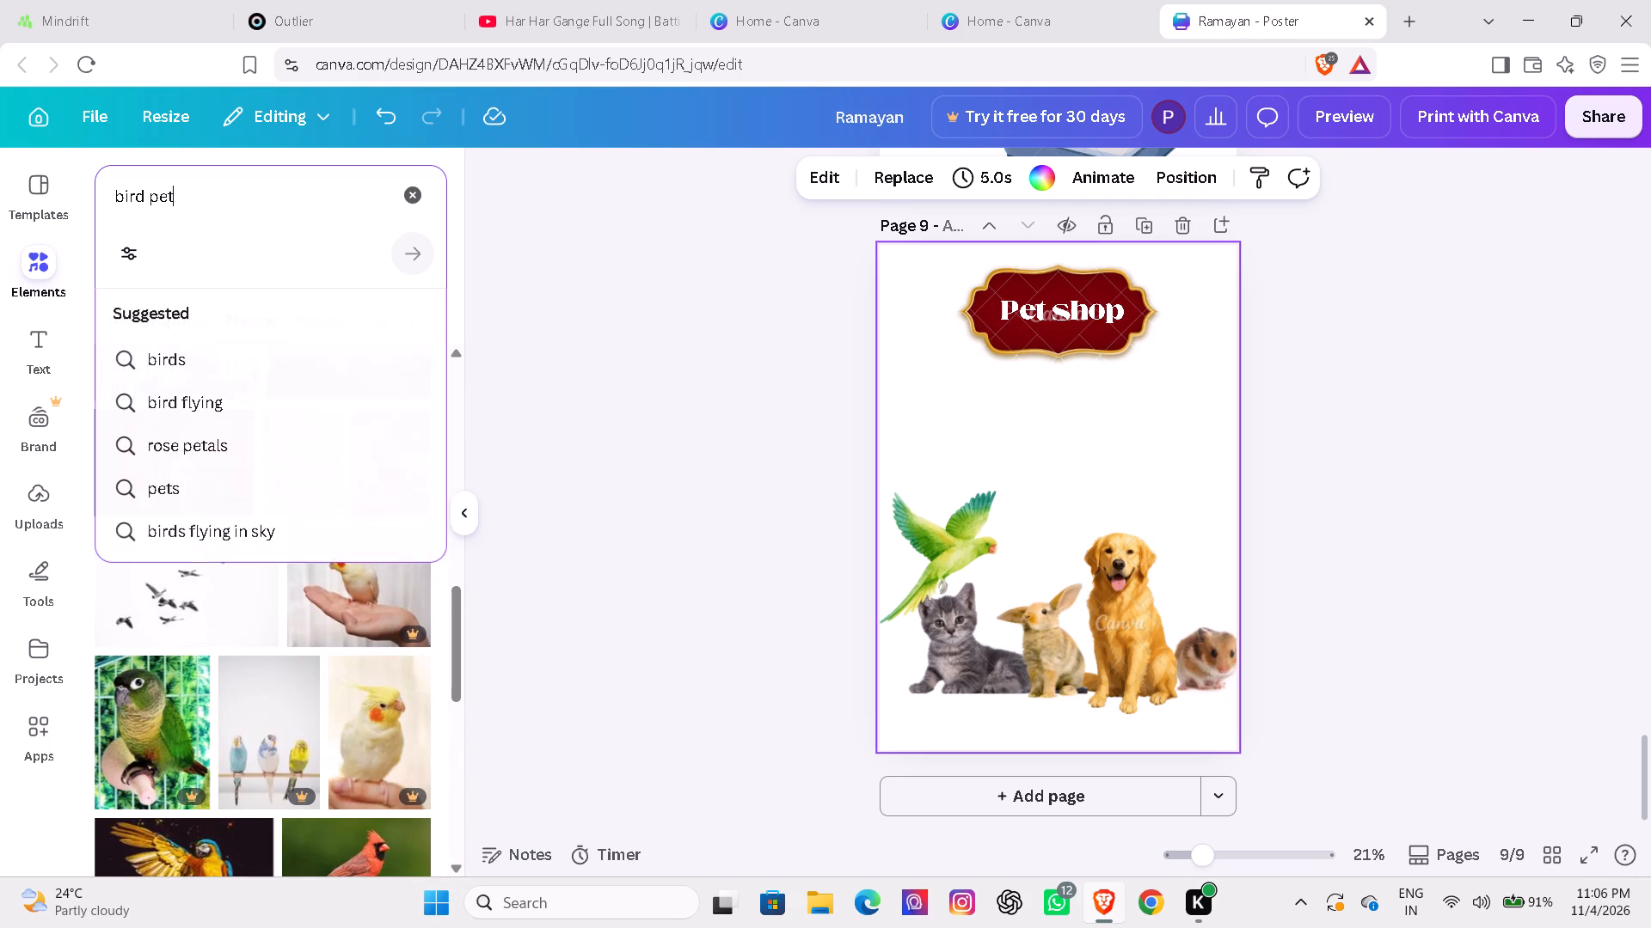
key("Left")
key("Left")
key("Left")
key("Left")
key("Left")
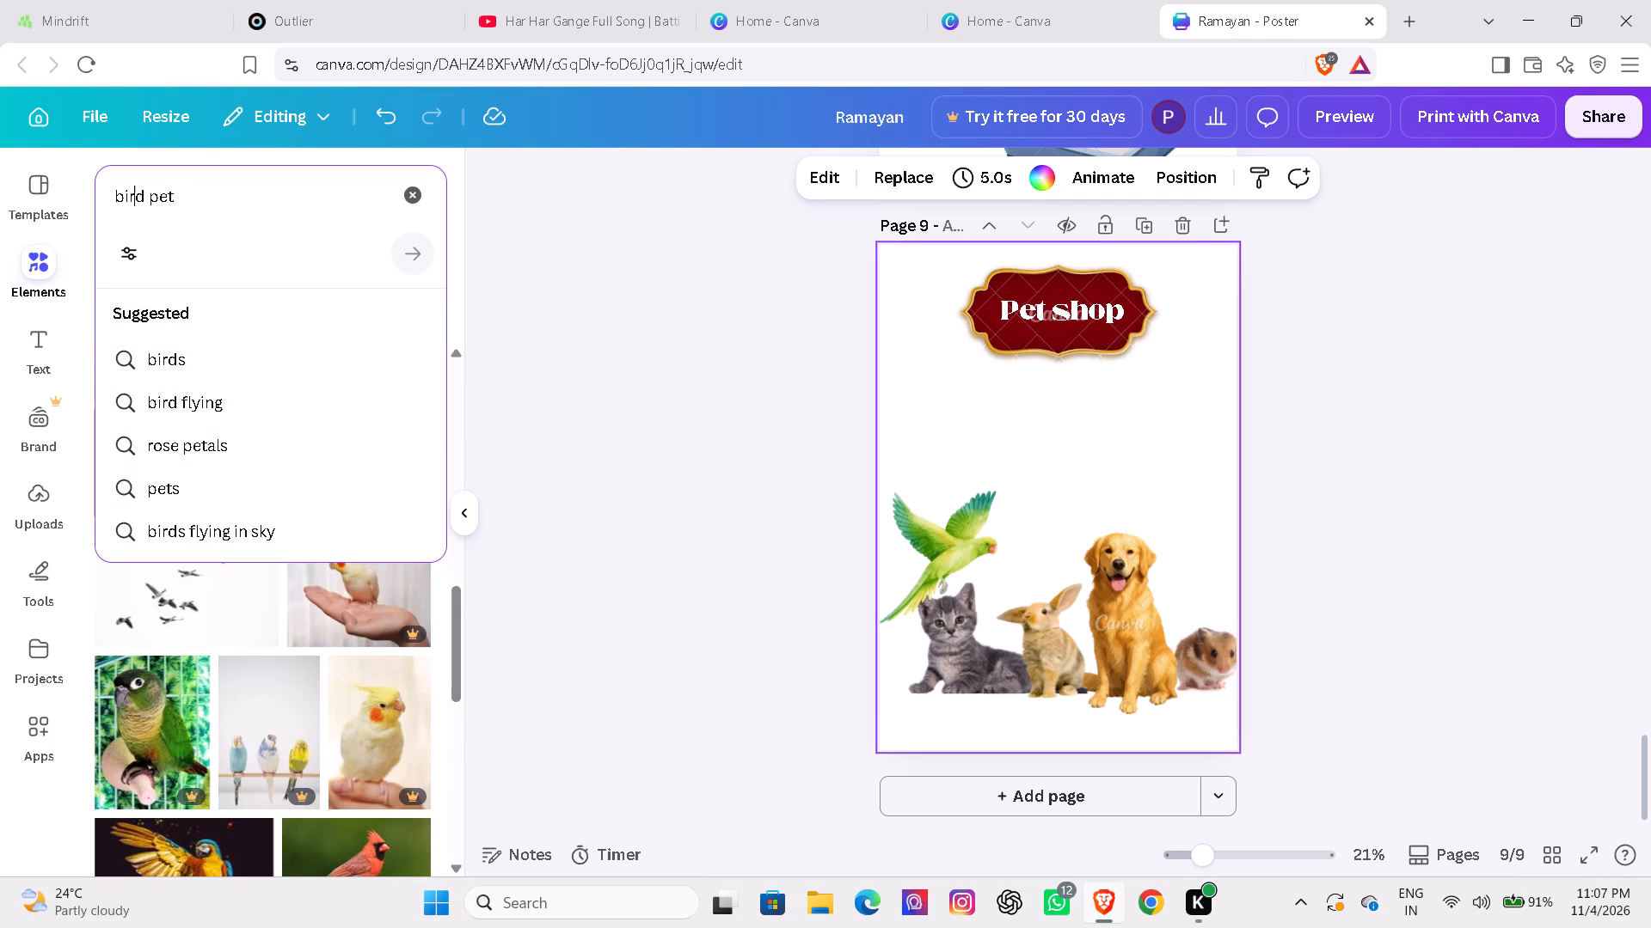
key("Right")
key("BackSpace")
key("BackSpace")
key("BackSpace")
key("BackSpace")
key("BackSpace")
key("BackSpace")
key("BackSpace")
key("BackSpace")
key("BackSpace")
key("BackSpace")
key("BackSpace")
key("BackSpace")
key("Return")
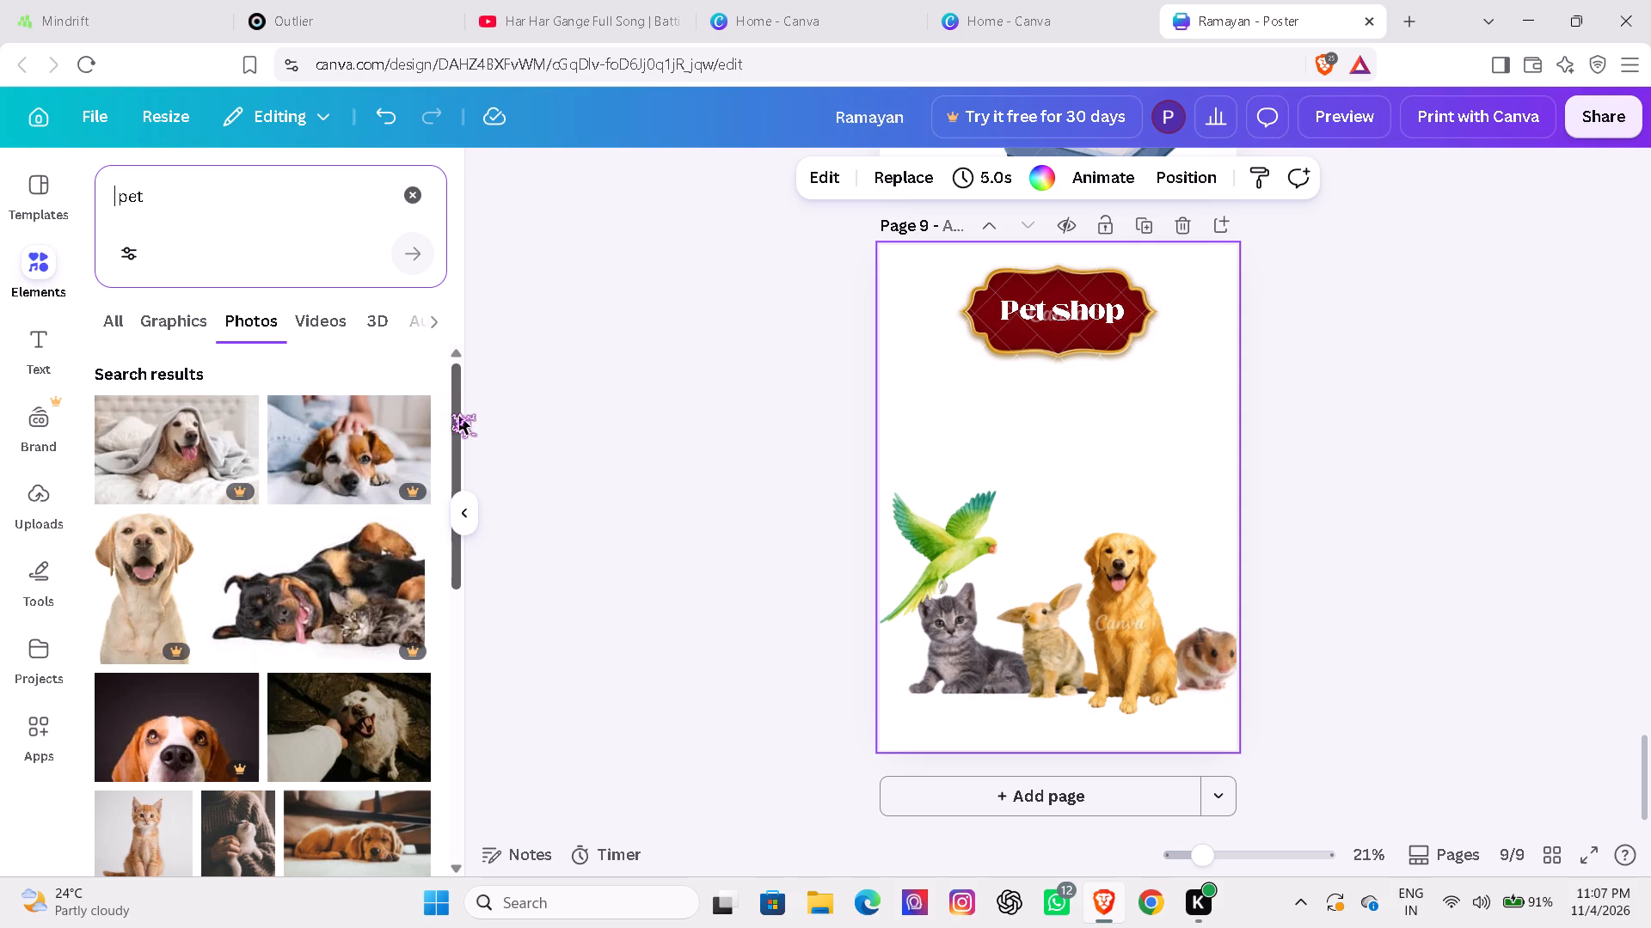
Look through the "pet" photo results down to the related searches for another suitable animal image for the pet shop poster.
left_click_drag(457, 418, 452, 616)
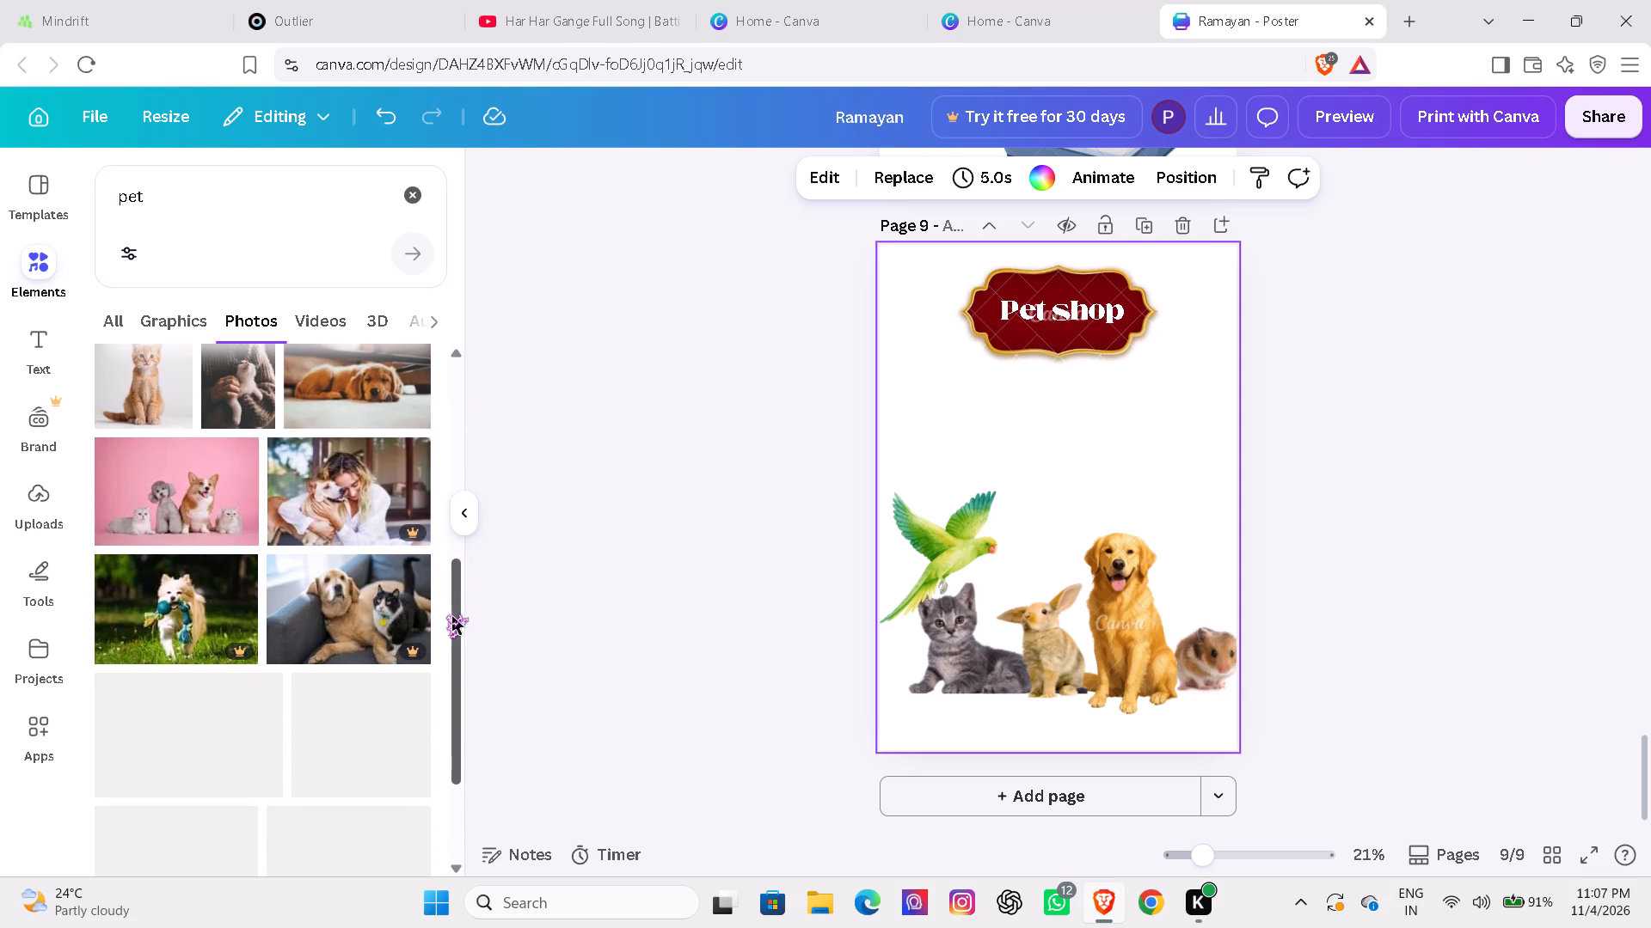
right_click_drag(452, 616, 452, 633)
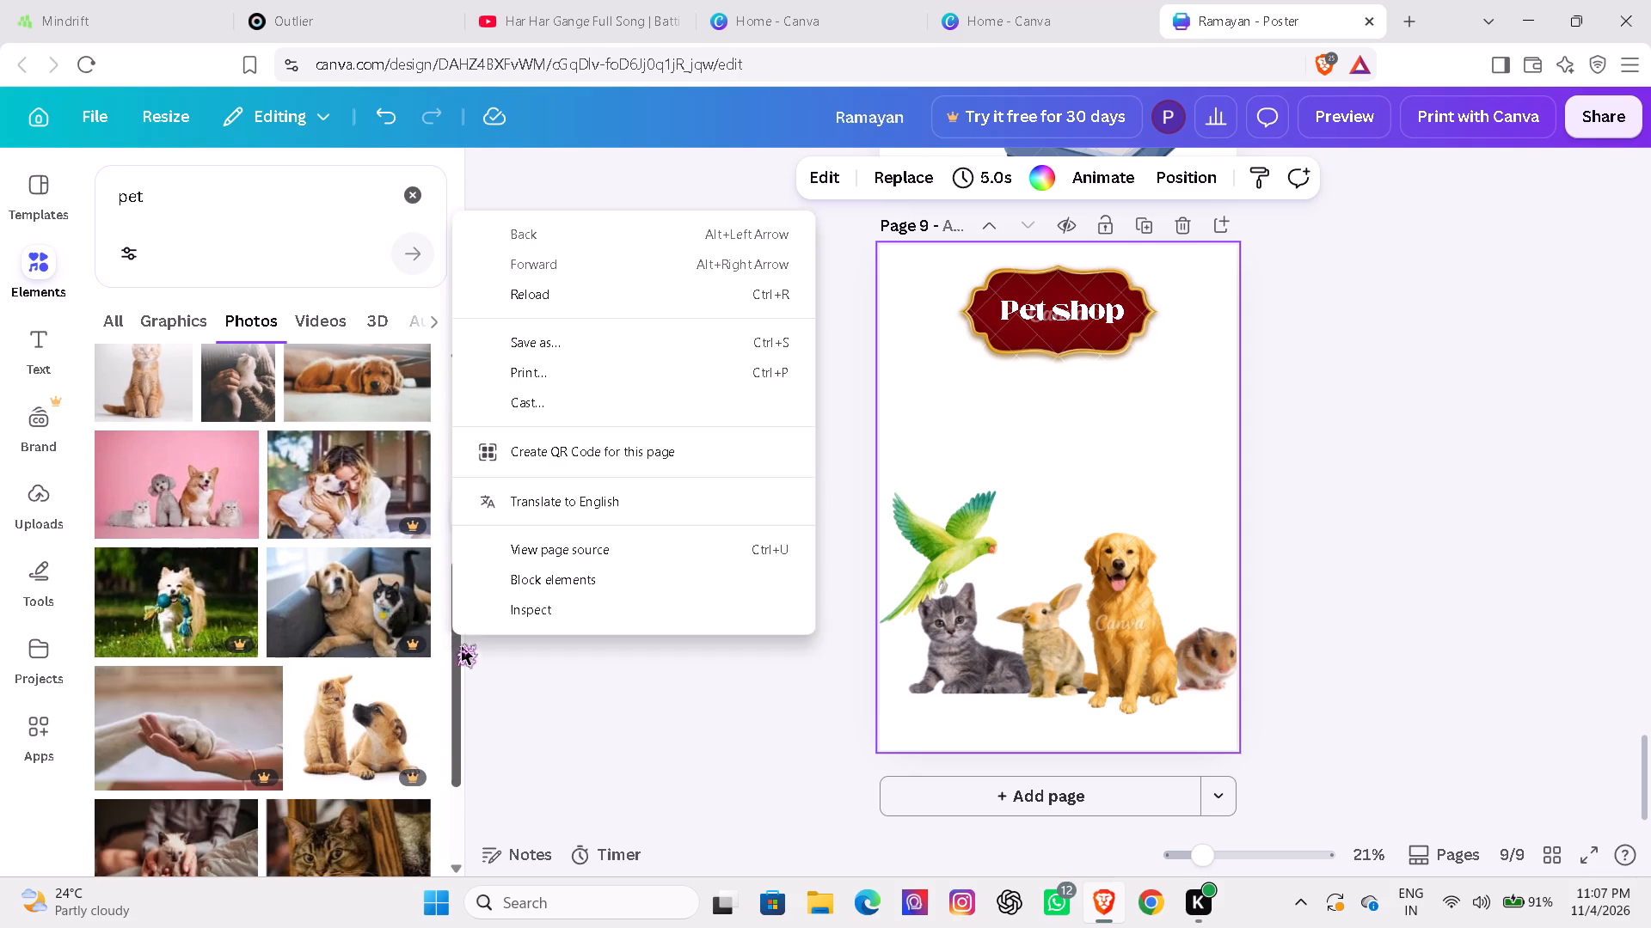
left_click(477, 682)
left_click_drag(459, 677, 455, 697)
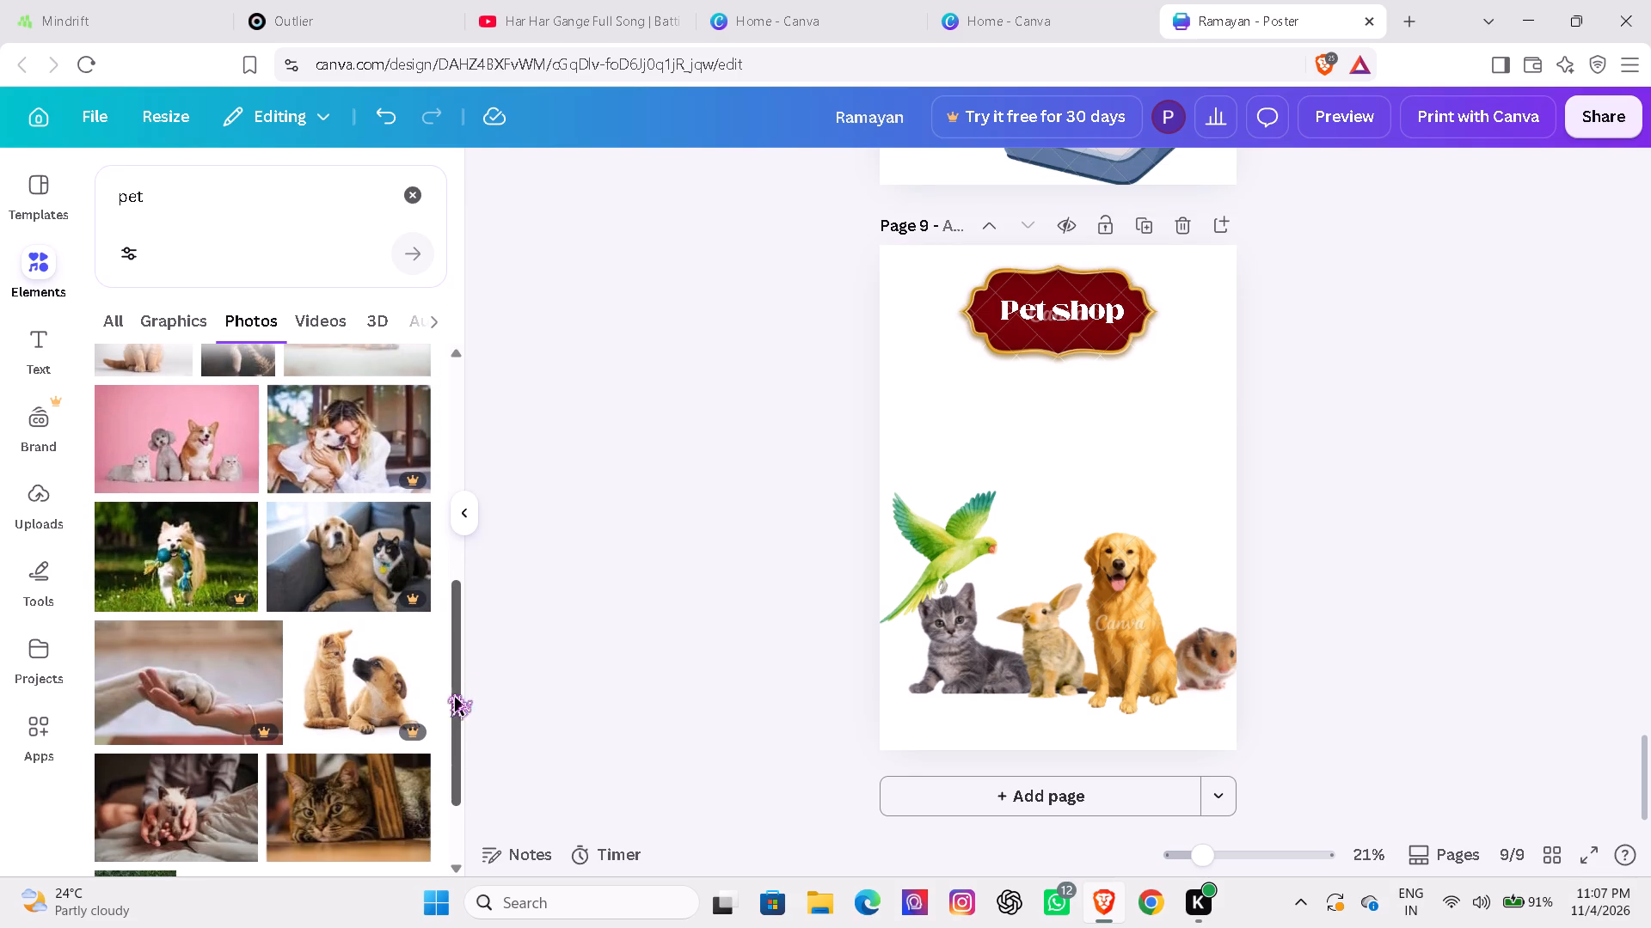
left_click_drag(455, 697, 427, 767)
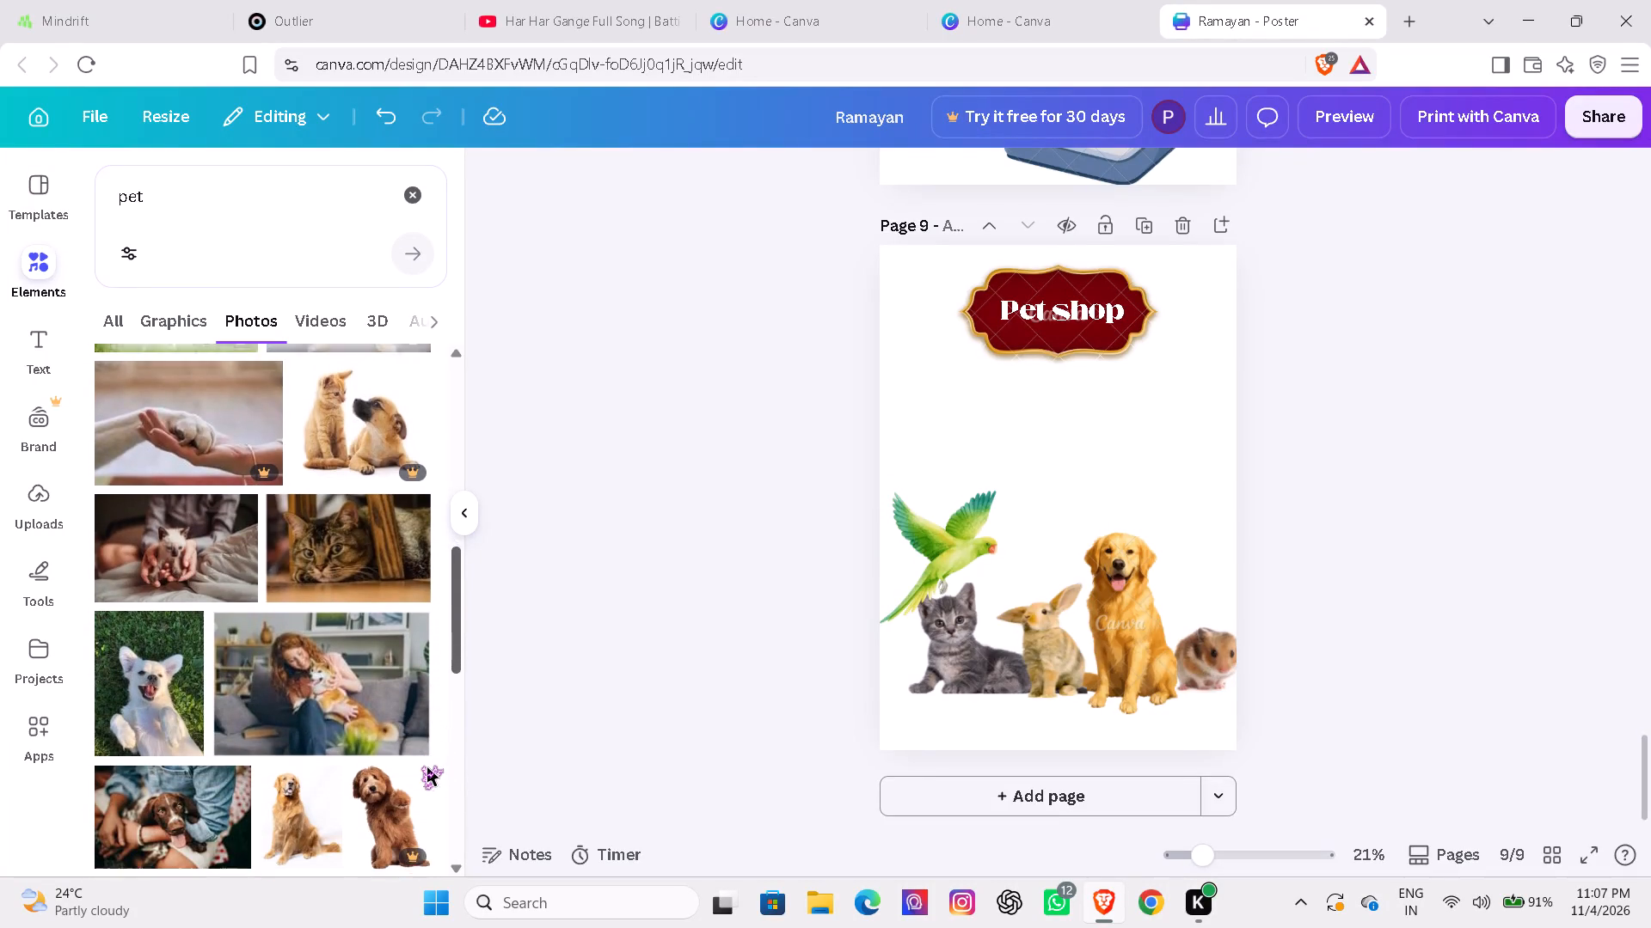
left_click_drag(427, 767, 402, 828)
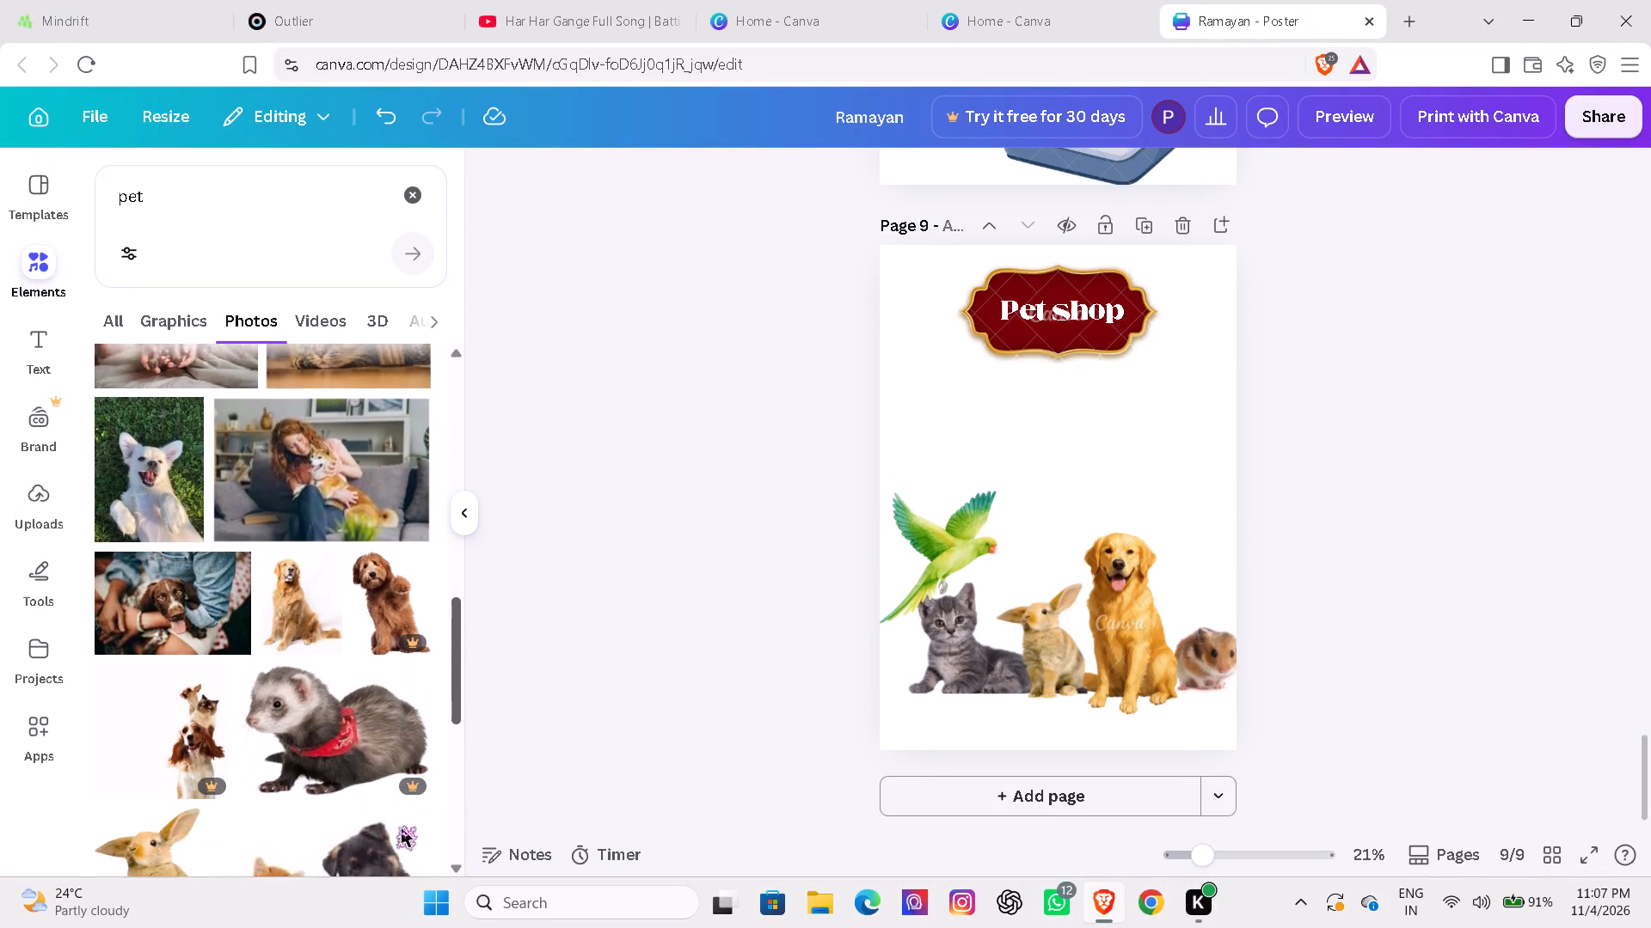
left_click_drag(402, 828, 396, 843)
left_click_drag(451, 670, 447, 698)
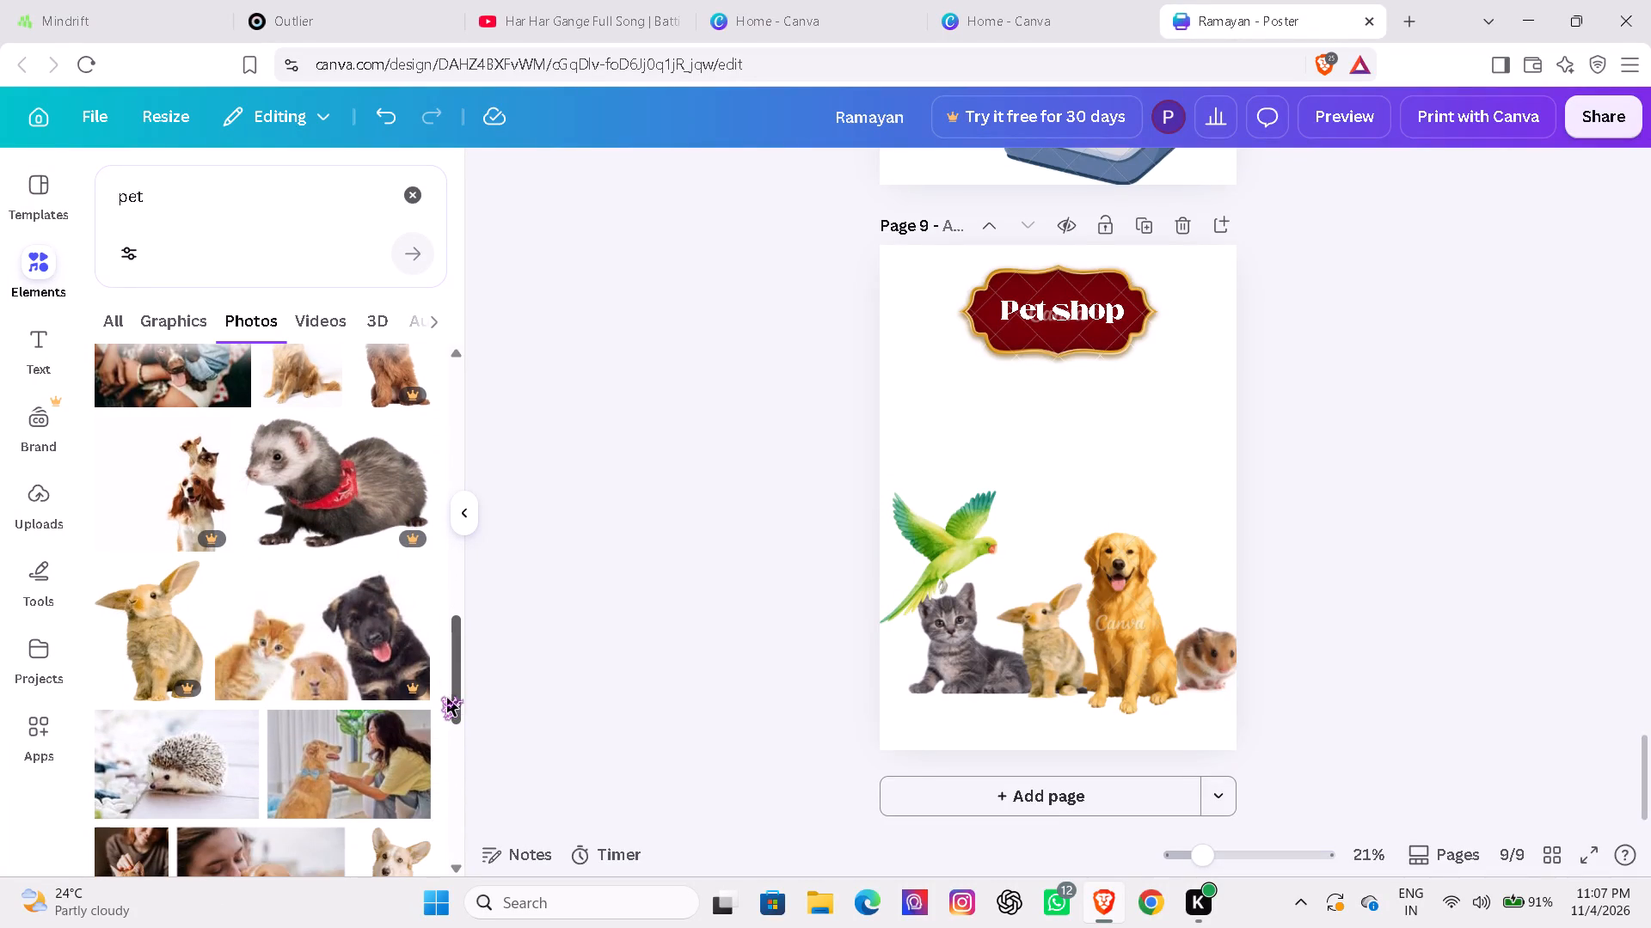
left_click_drag(447, 698, 444, 719)
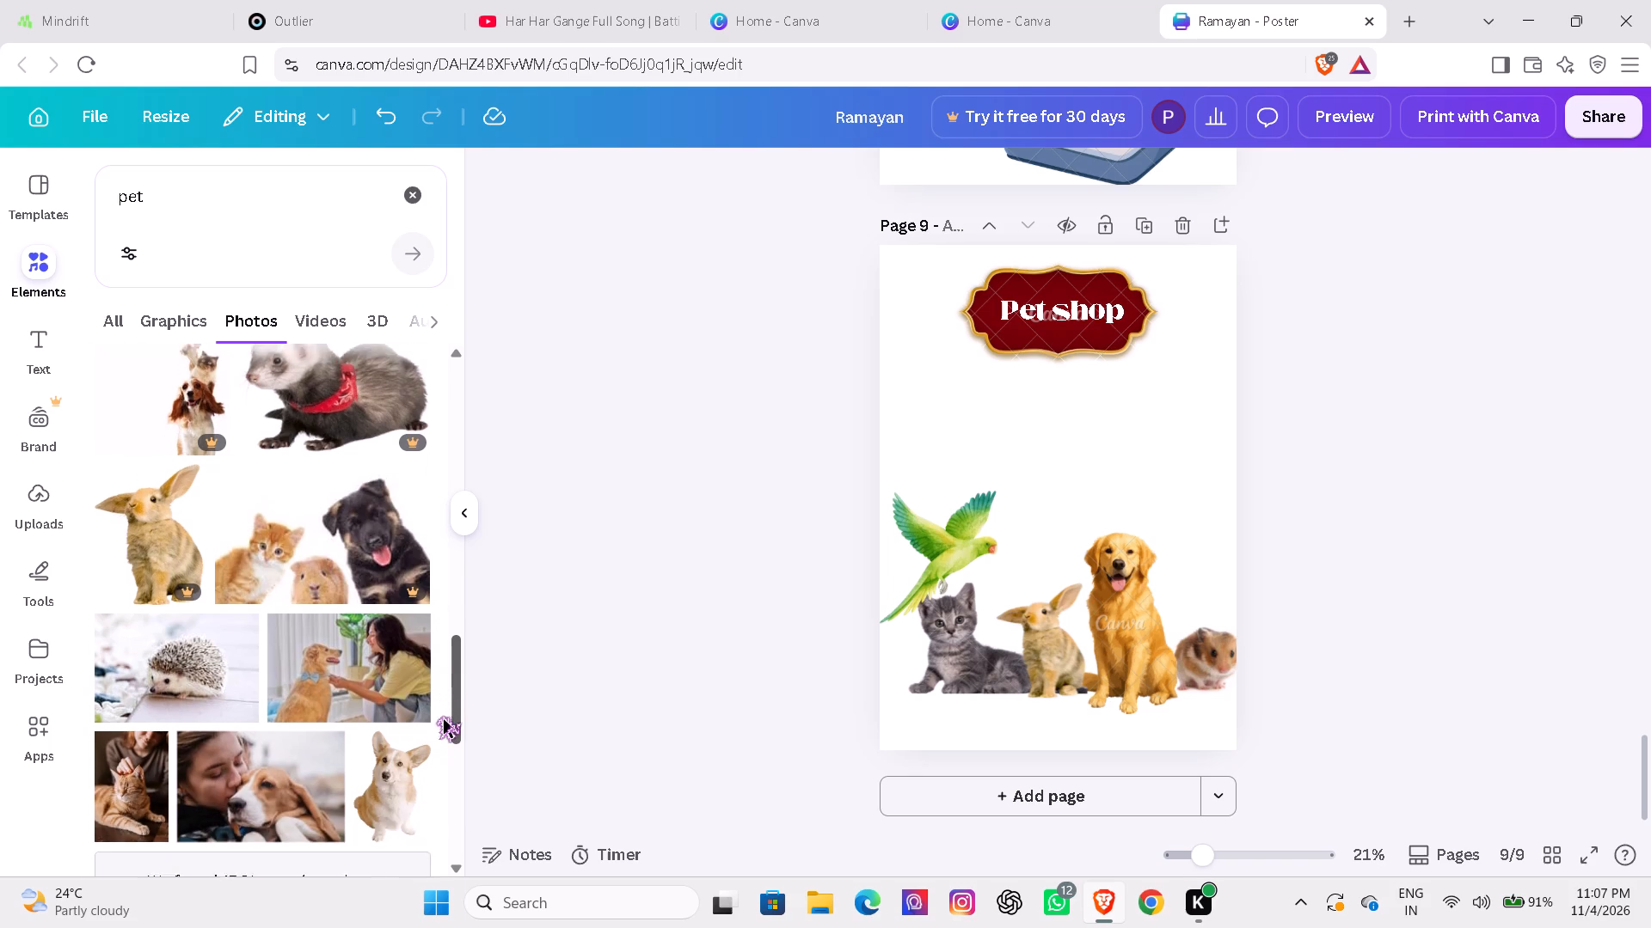
left_click_drag(444, 719, 431, 776)
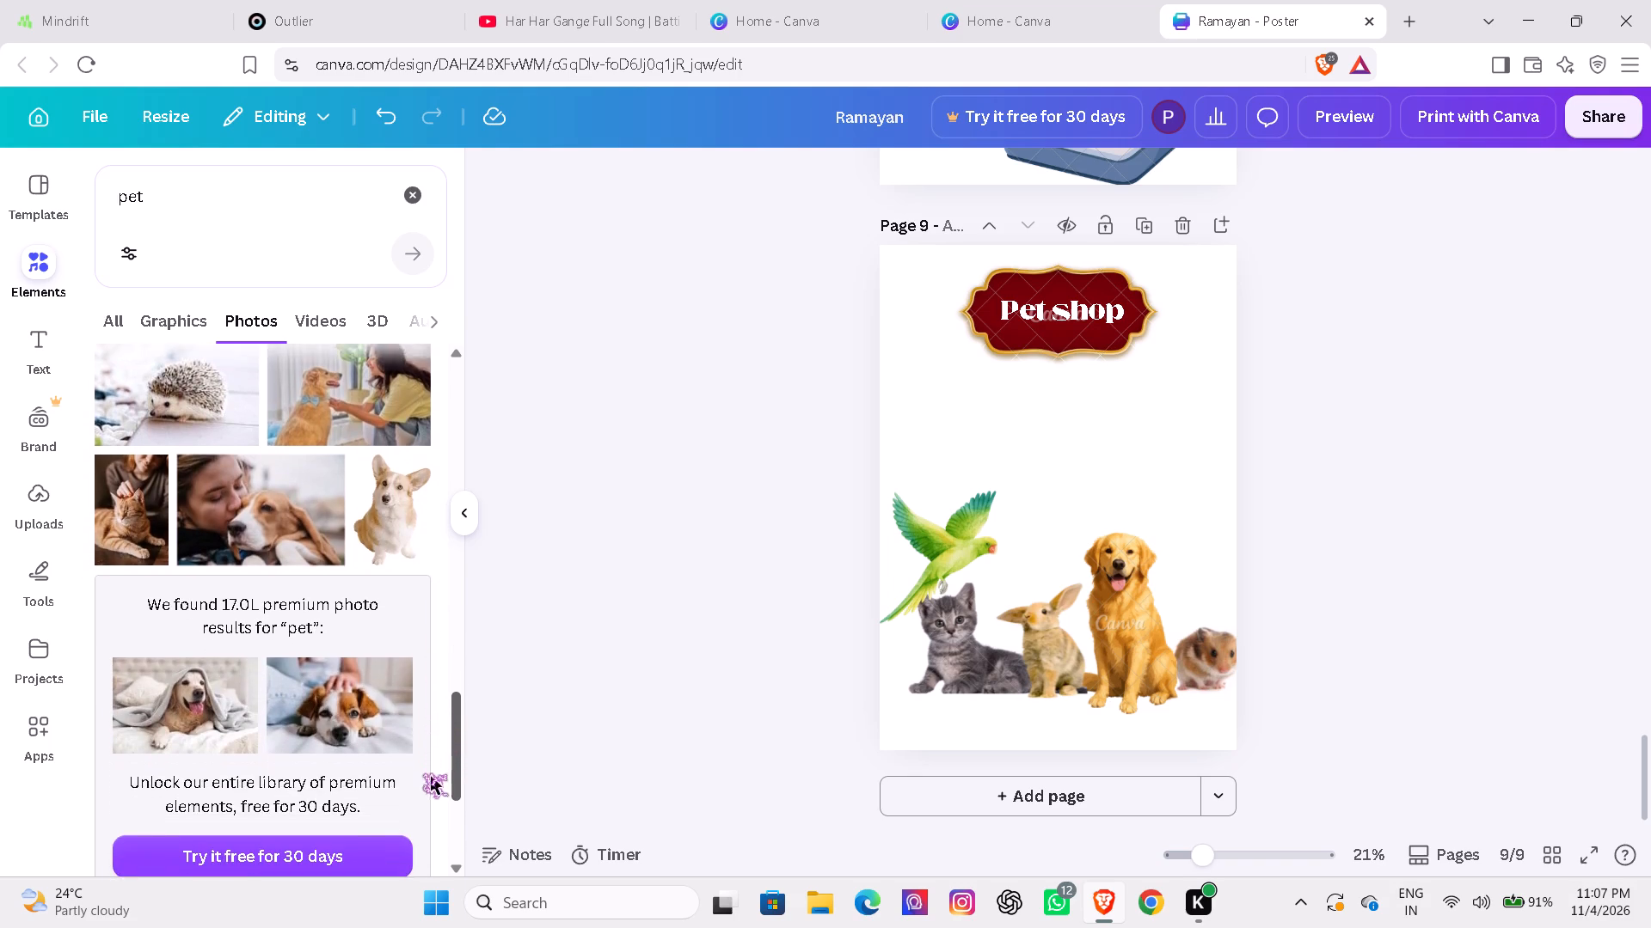
left_click_drag(431, 776, 418, 867)
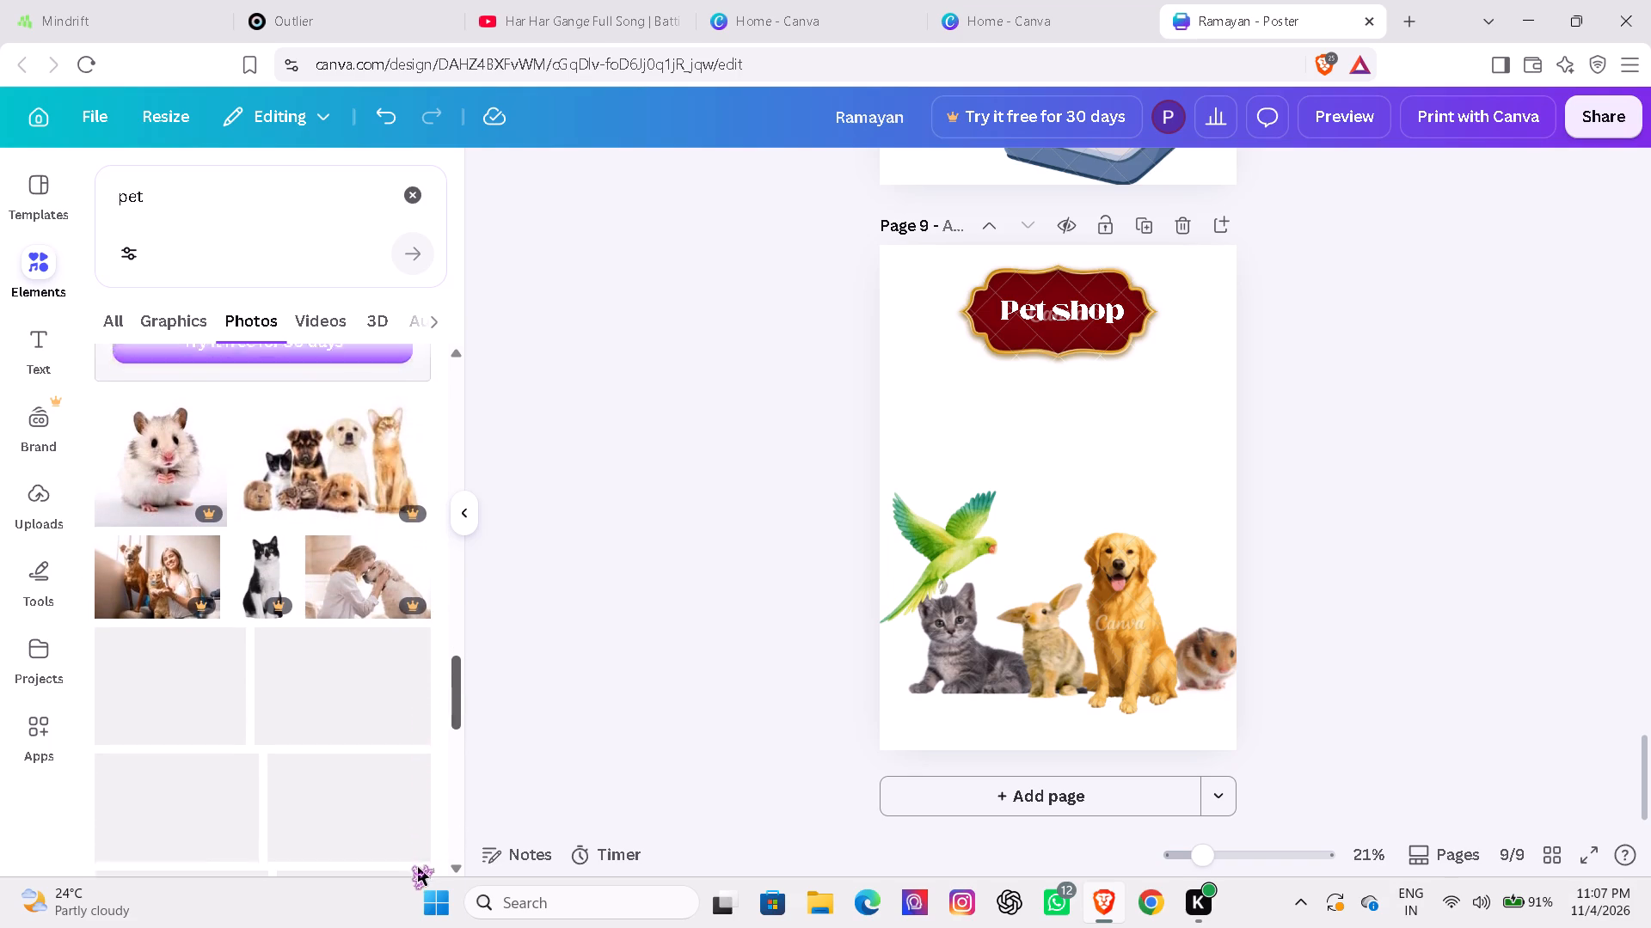
left_click_drag(418, 867, 420, 878)
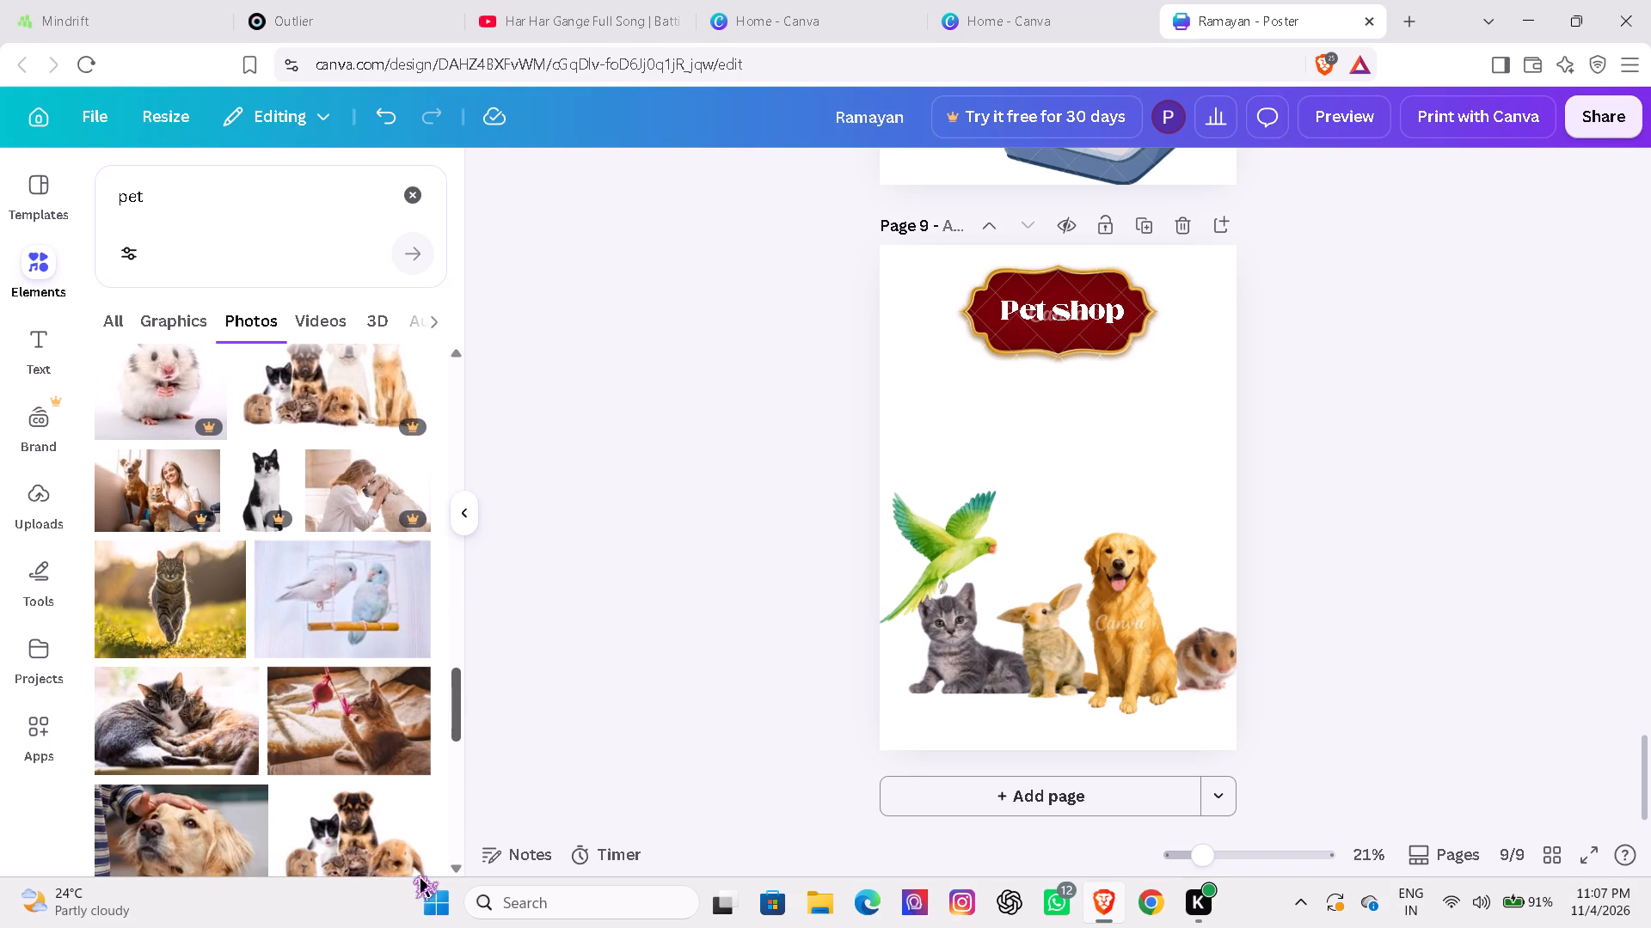
left_click_drag(420, 878, 430, 919)
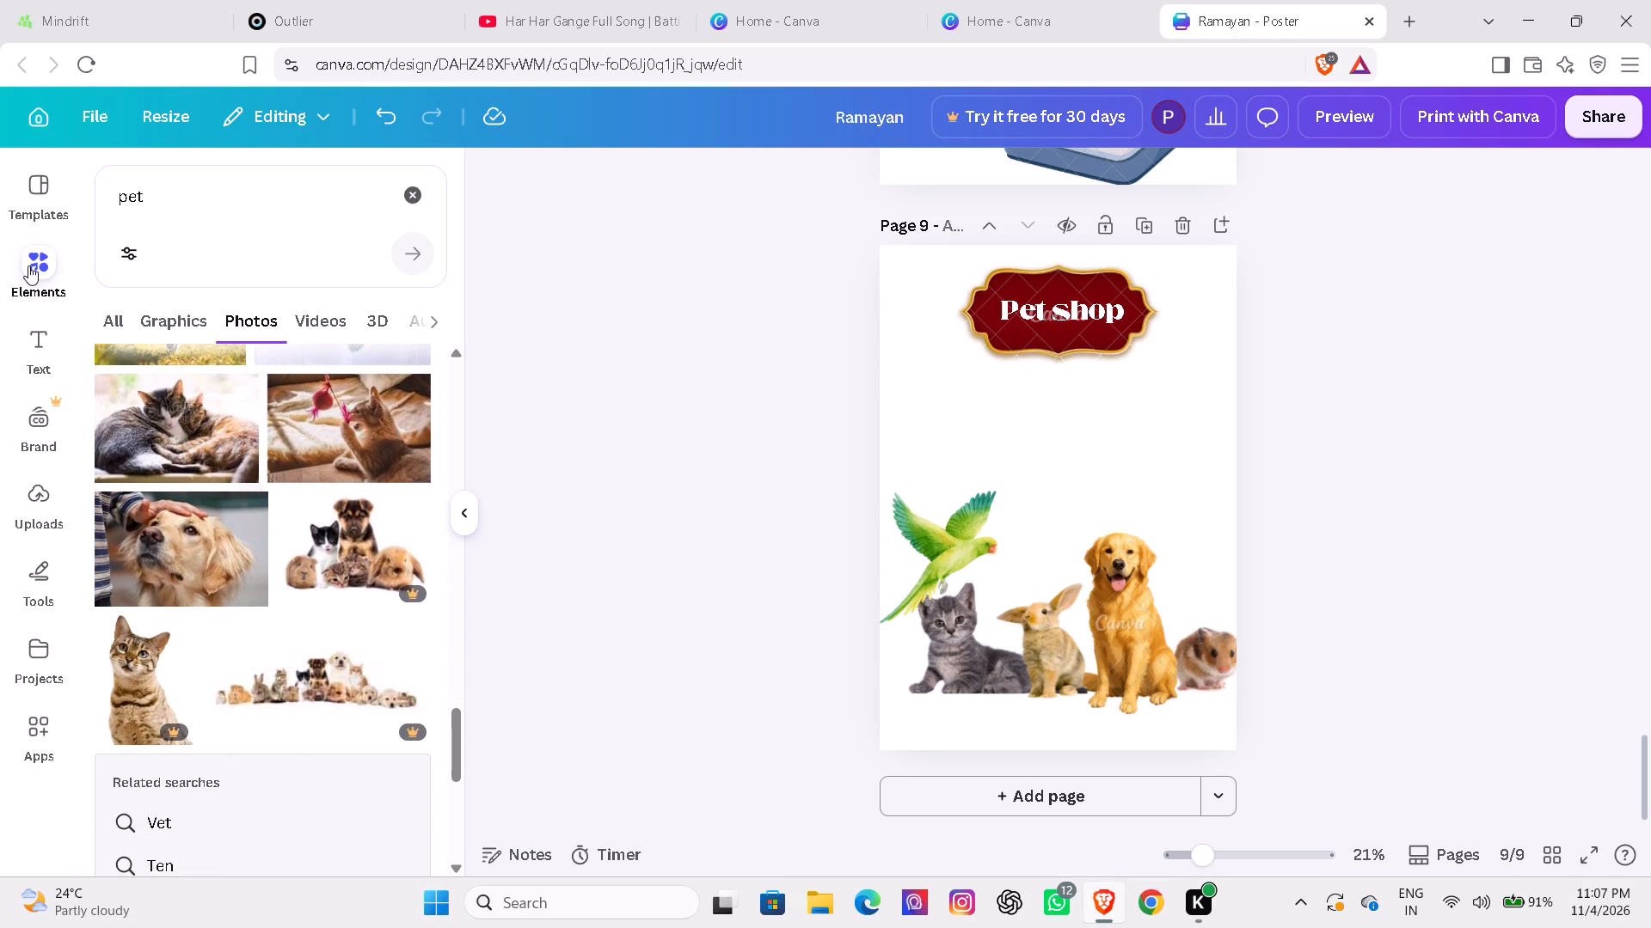
left_click(30, 261)
left_click(1134, 491)
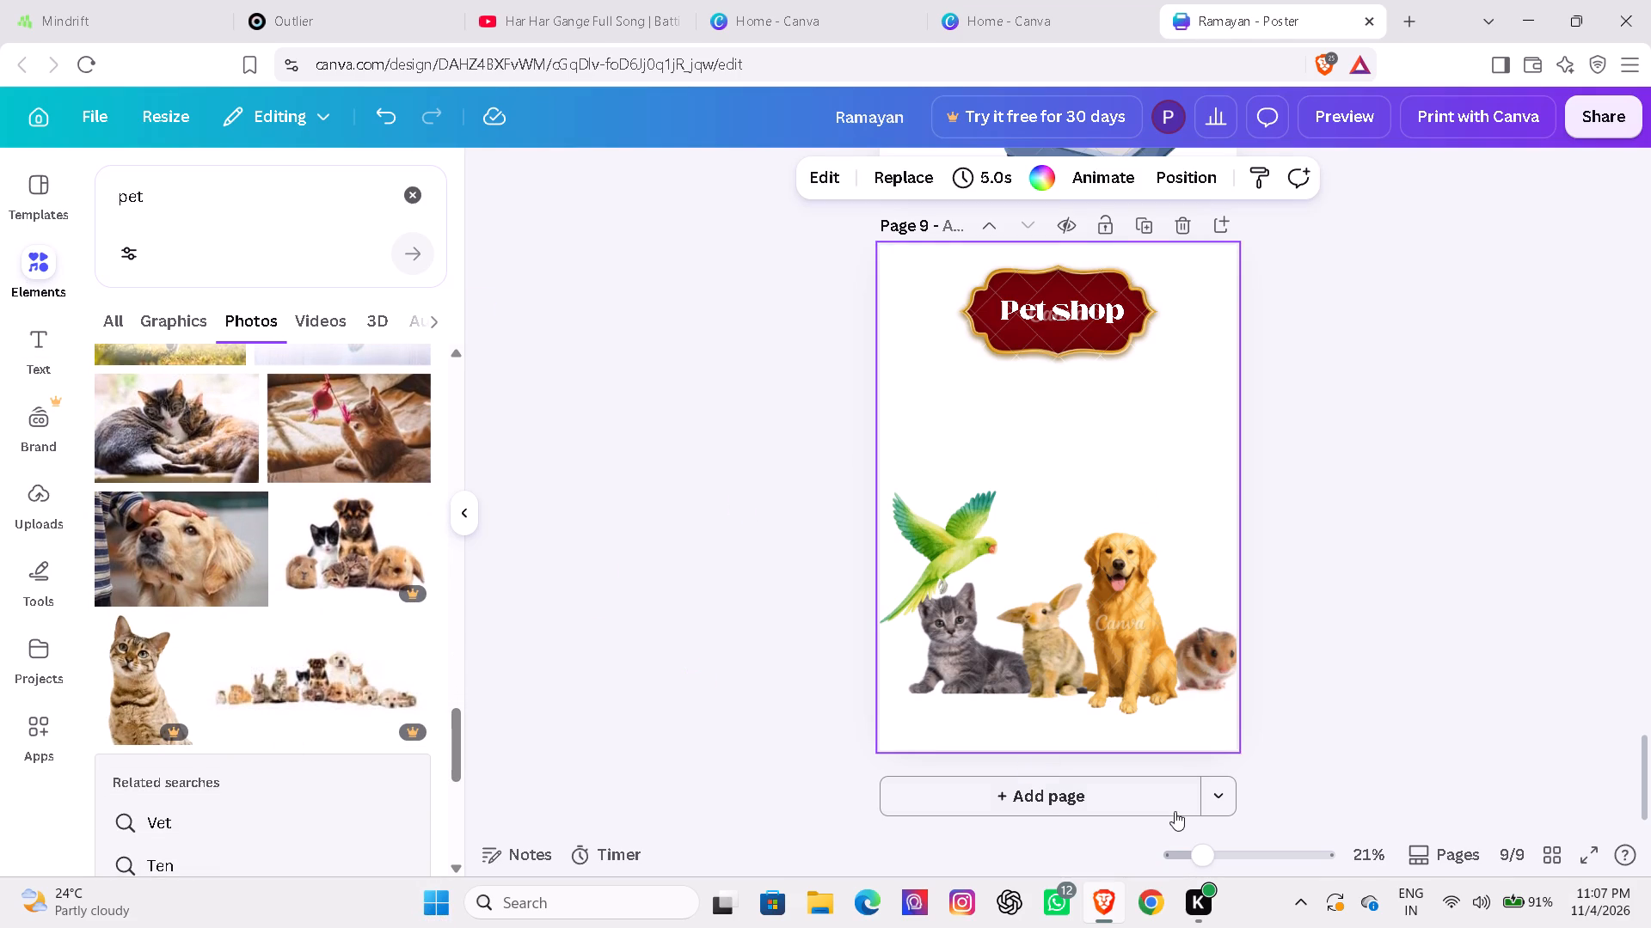